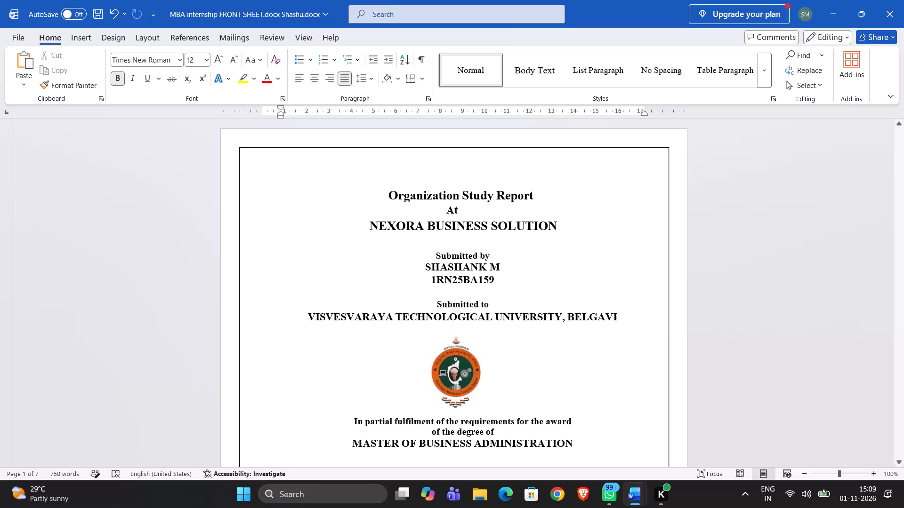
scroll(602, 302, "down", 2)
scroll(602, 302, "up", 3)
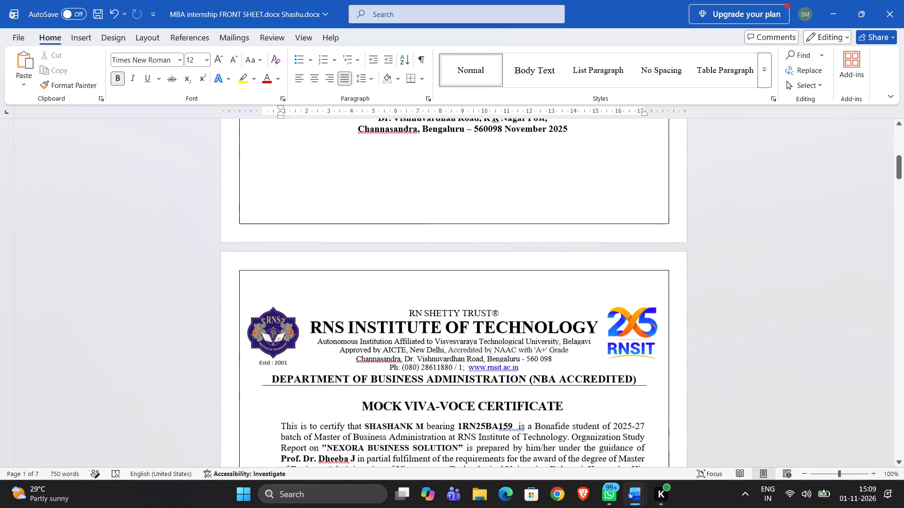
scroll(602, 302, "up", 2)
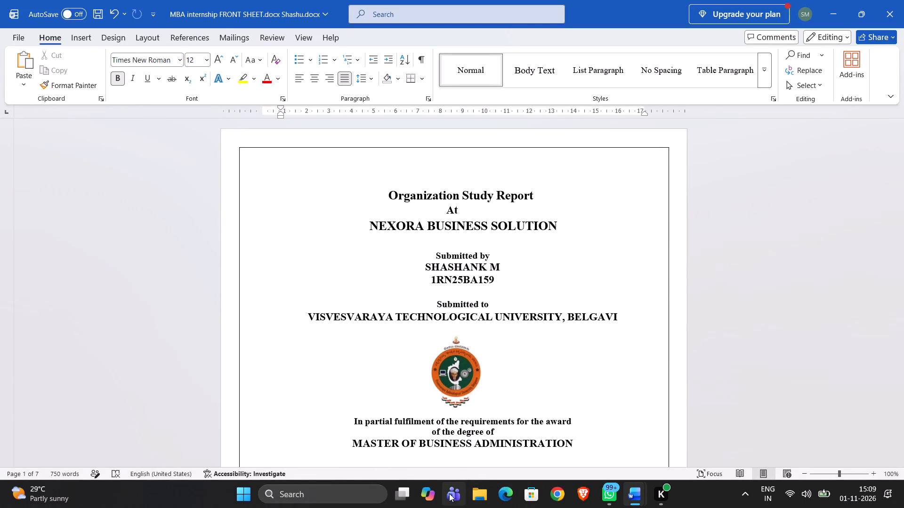
Switch to File Explorer, open NEXORA REPORT 01.docx from the recent files for a look, and close it.
left_click(480, 493)
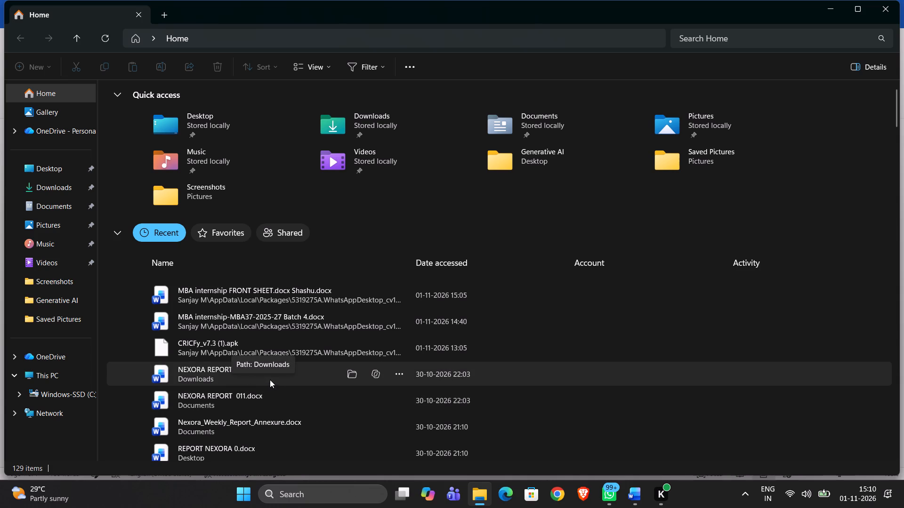
left_click(401, 372)
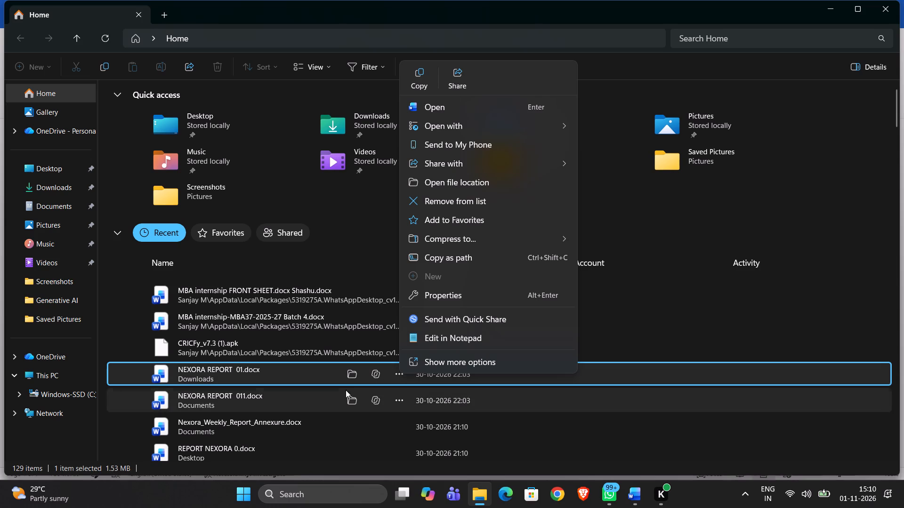
double_click(353, 401)
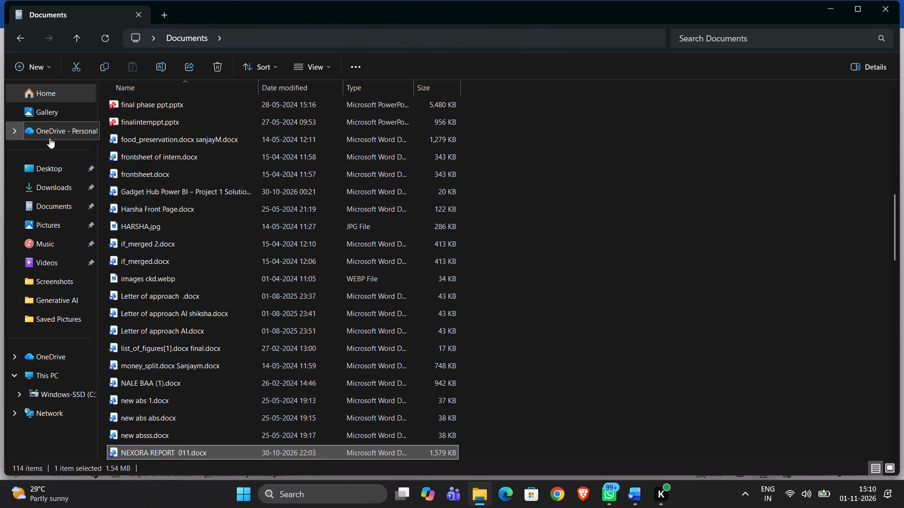
left_click(15, 41)
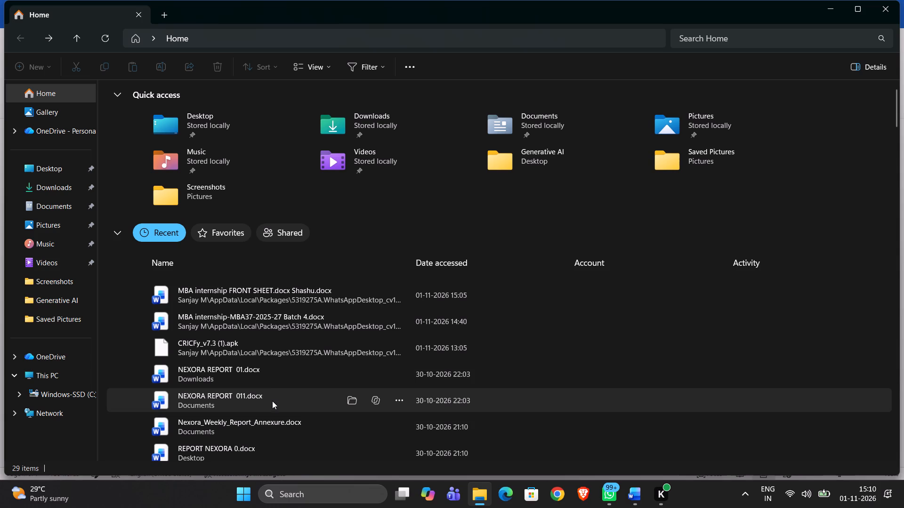
left_click(322, 376)
double_click(322, 376)
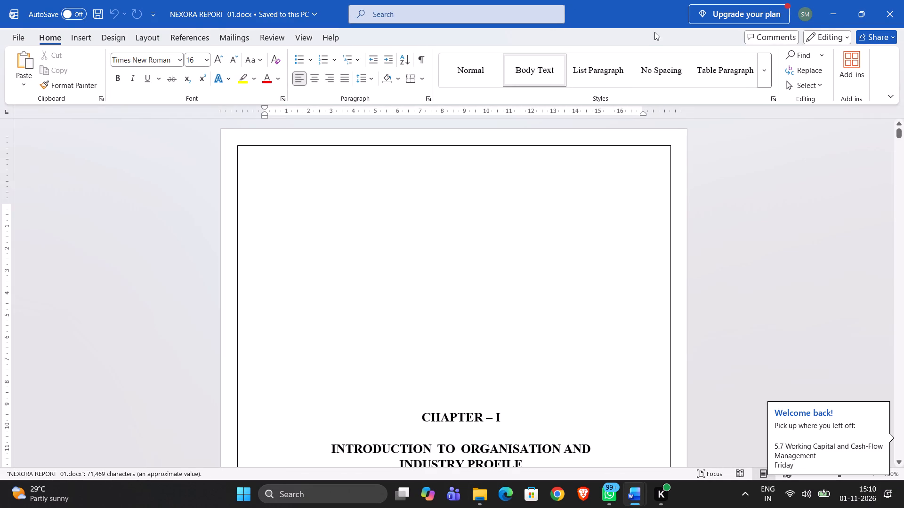
left_click(891, 1)
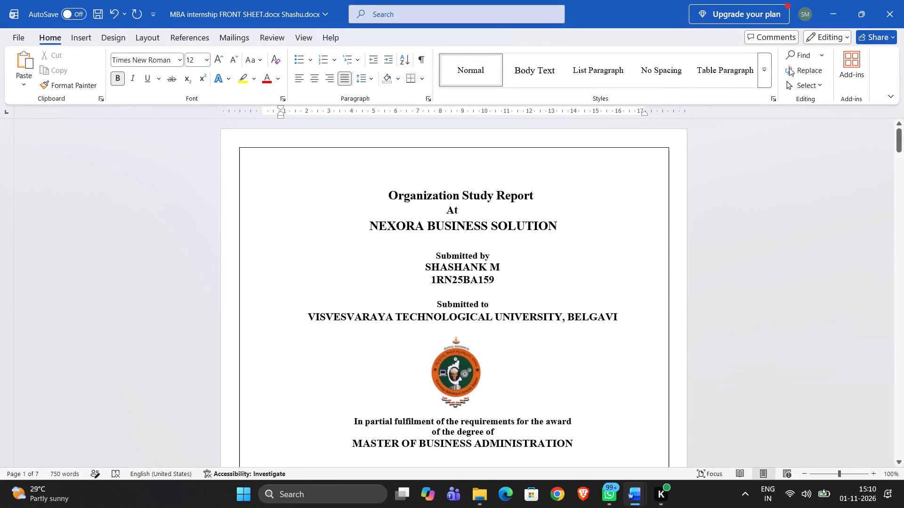
Return to File Explorer, view the Desktop folder location of REPORT NEXORA 0.docx, and go back to Home.
left_click(481, 501)
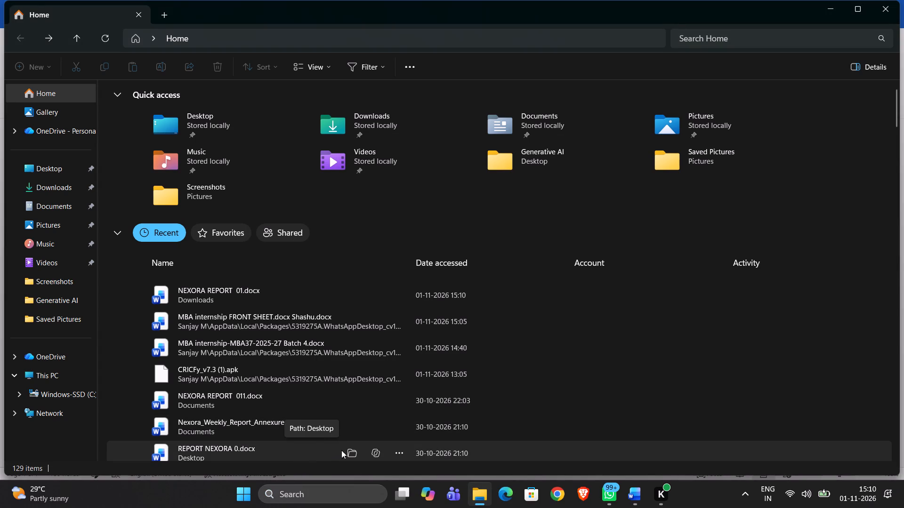
left_click(328, 454)
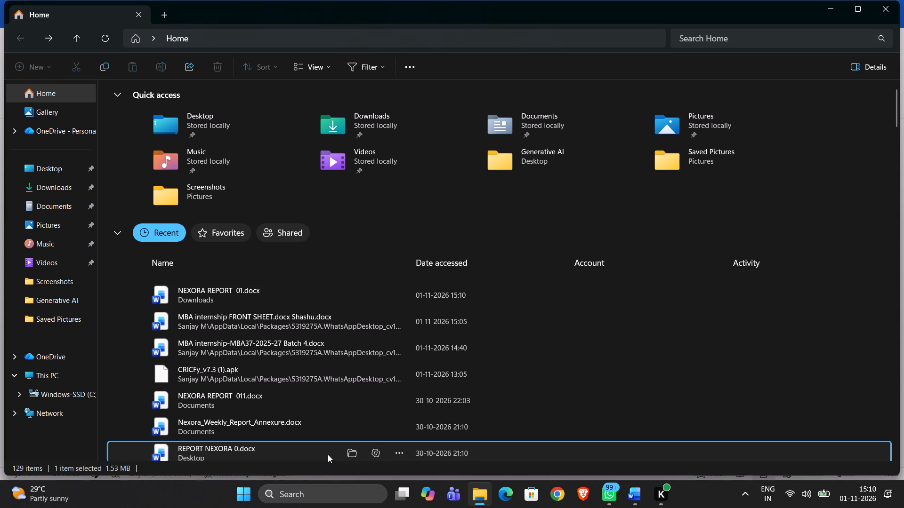
left_click(403, 451)
scroll(282, 442, "down", 1)
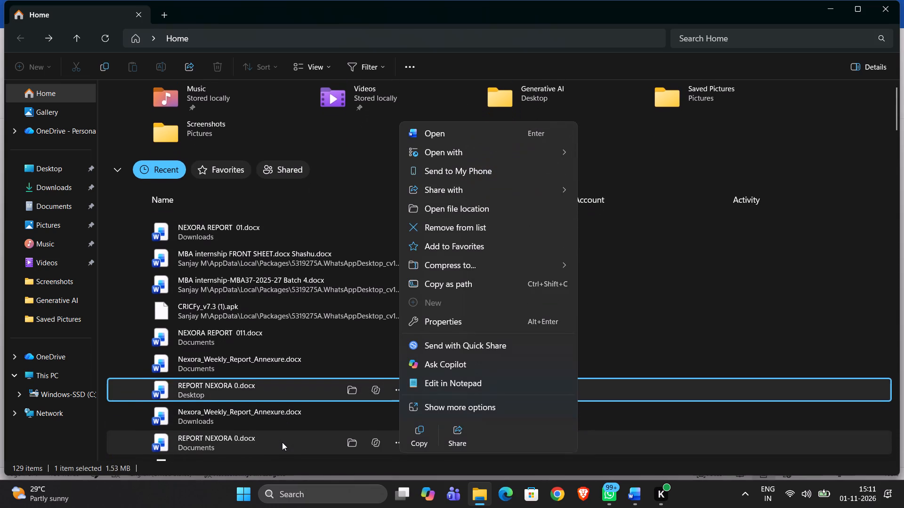
scroll(282, 442, "down", 1)
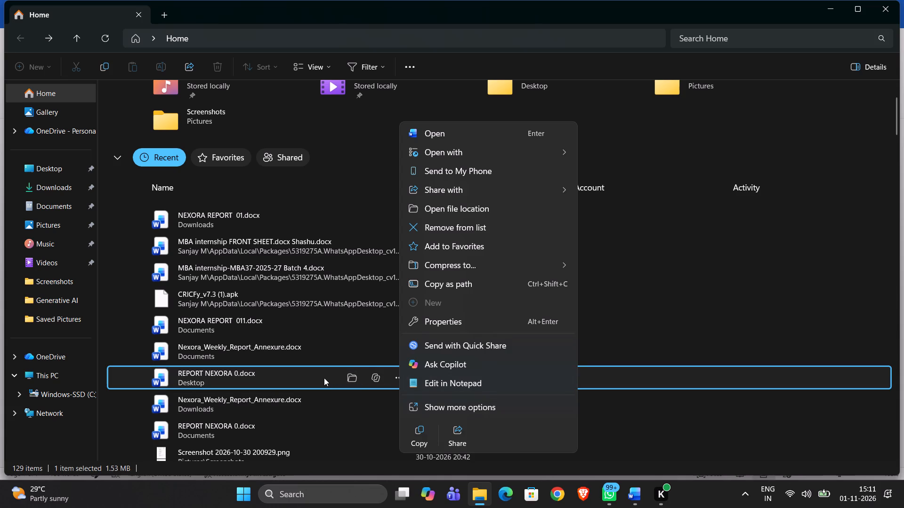
left_click(347, 379)
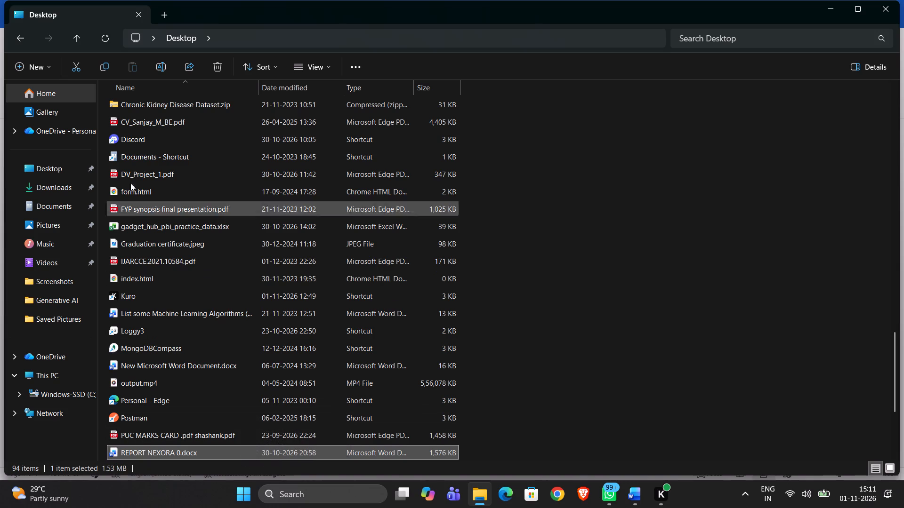
left_click(22, 34)
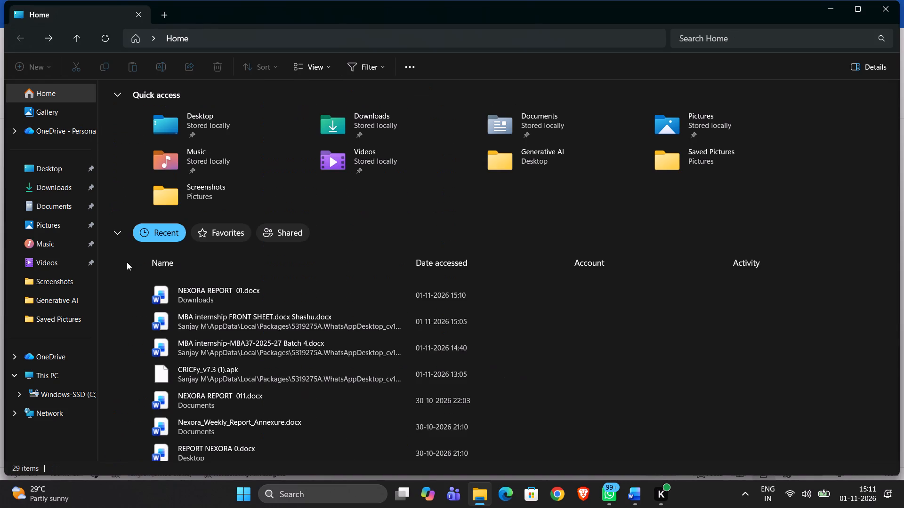
Search Home for "NEXORA" and open NEXORA REPORT 011.docx from the Documents folder.
scroll(223, 348, "down", 3)
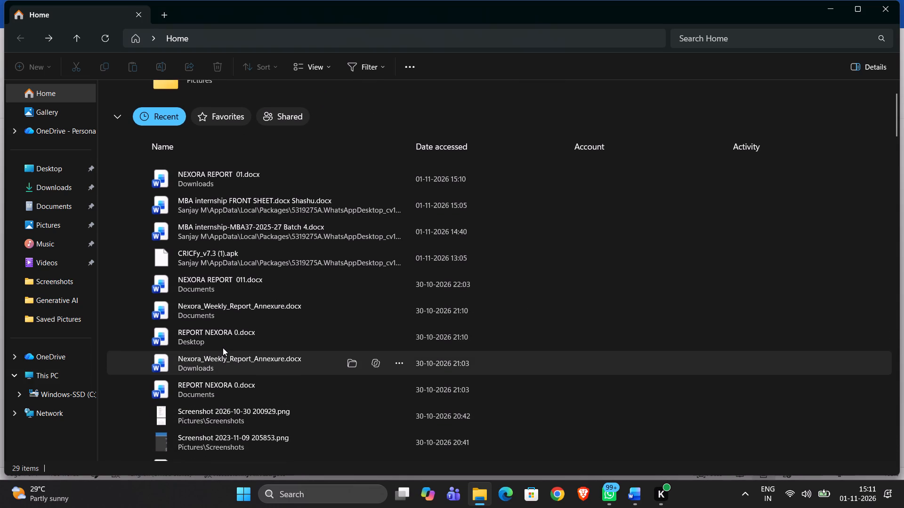
scroll(223, 348, "down", 1)
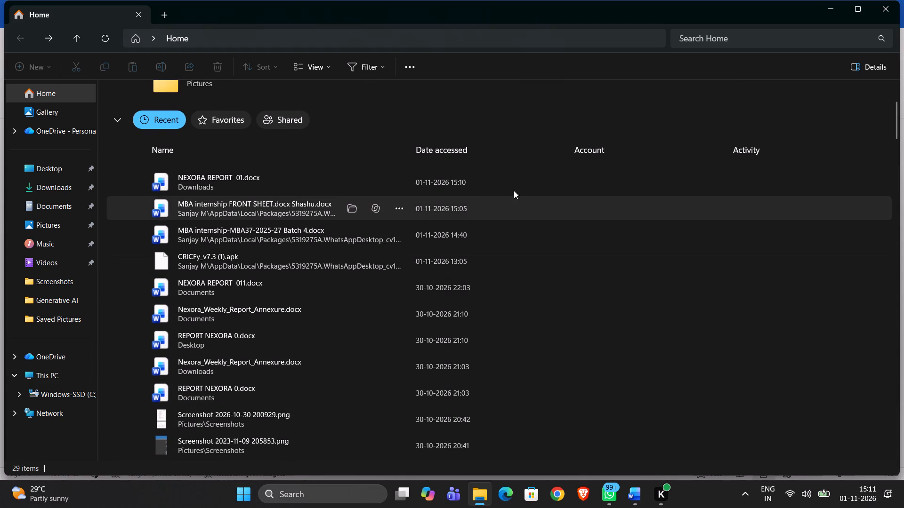
left_click(820, 44)
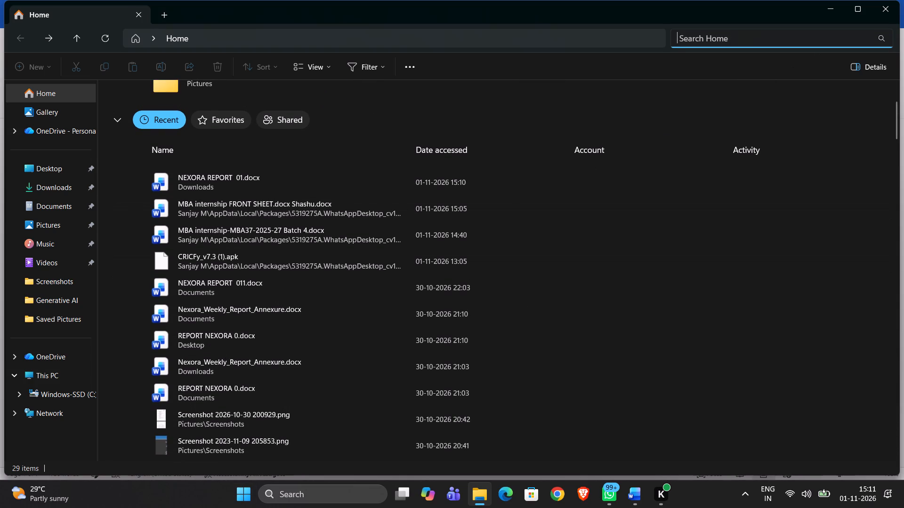
type("NE")
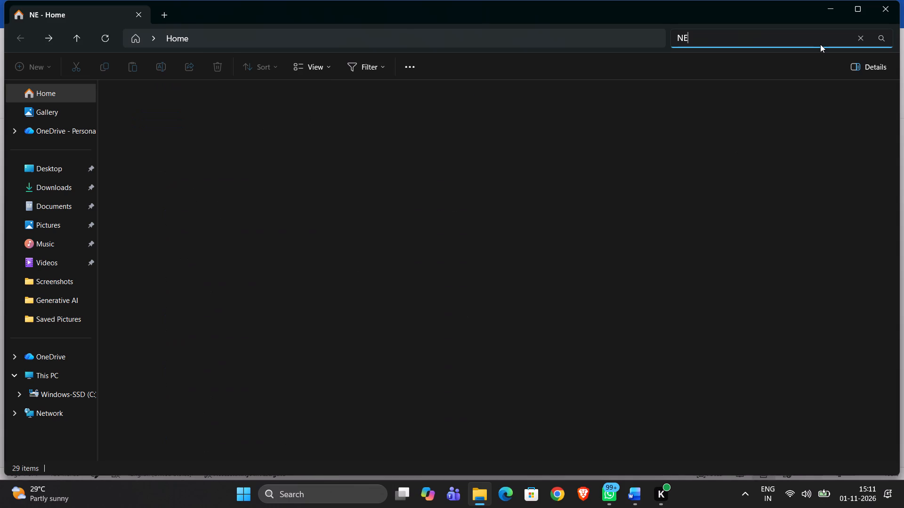
type("XORA")
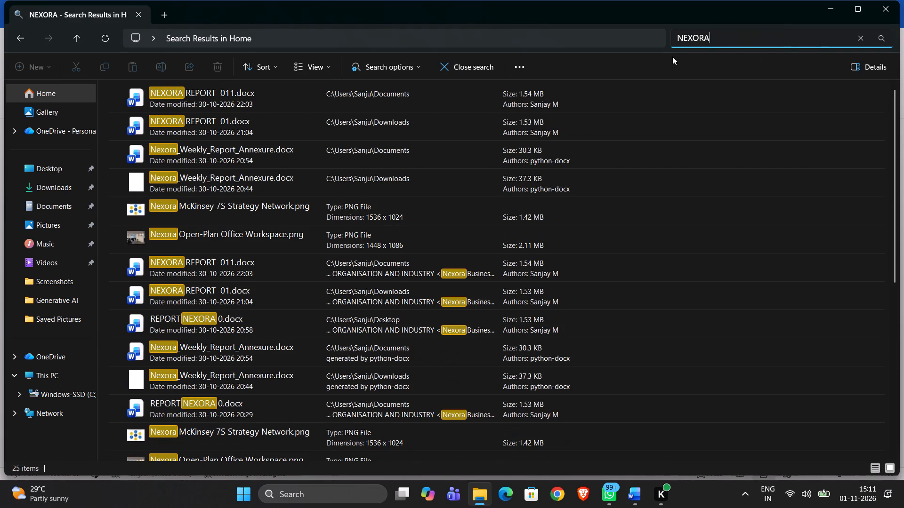
double_click(269, 85)
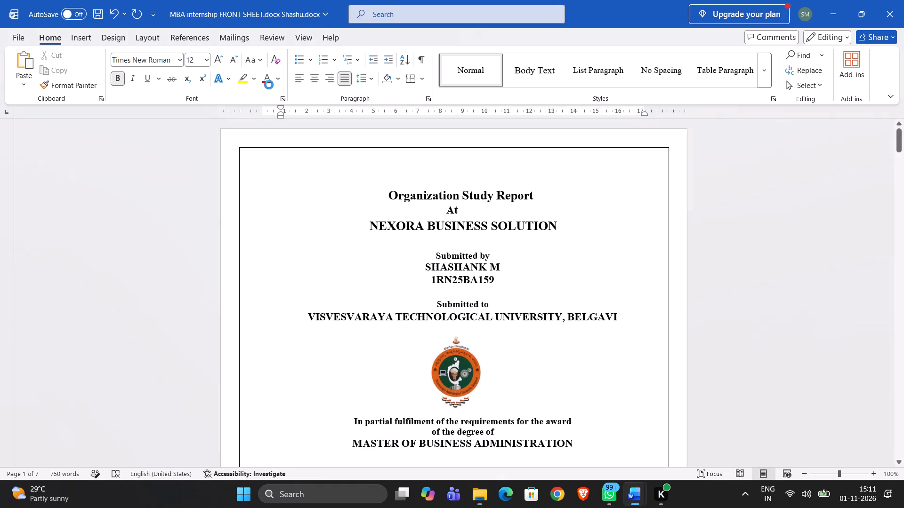
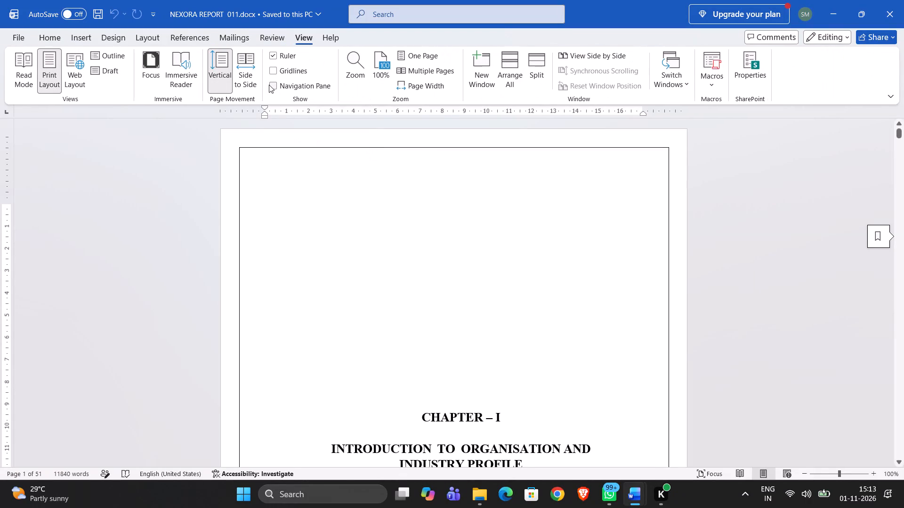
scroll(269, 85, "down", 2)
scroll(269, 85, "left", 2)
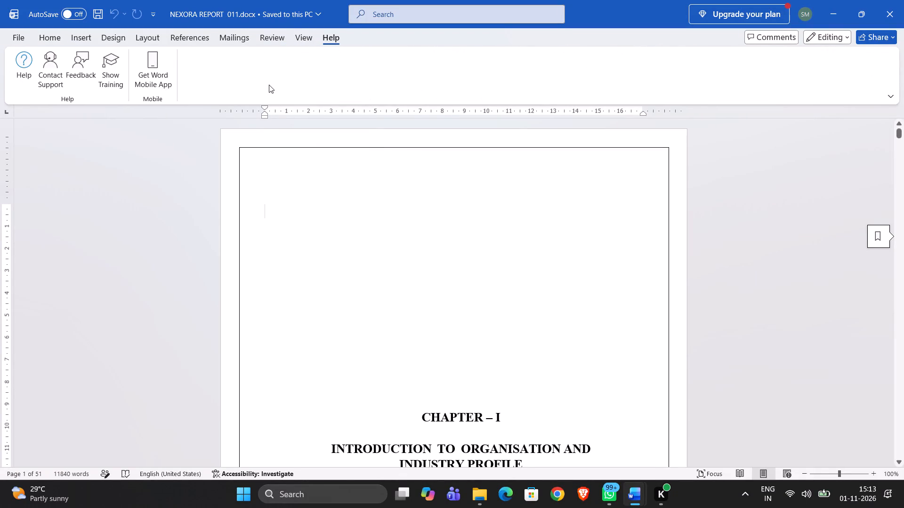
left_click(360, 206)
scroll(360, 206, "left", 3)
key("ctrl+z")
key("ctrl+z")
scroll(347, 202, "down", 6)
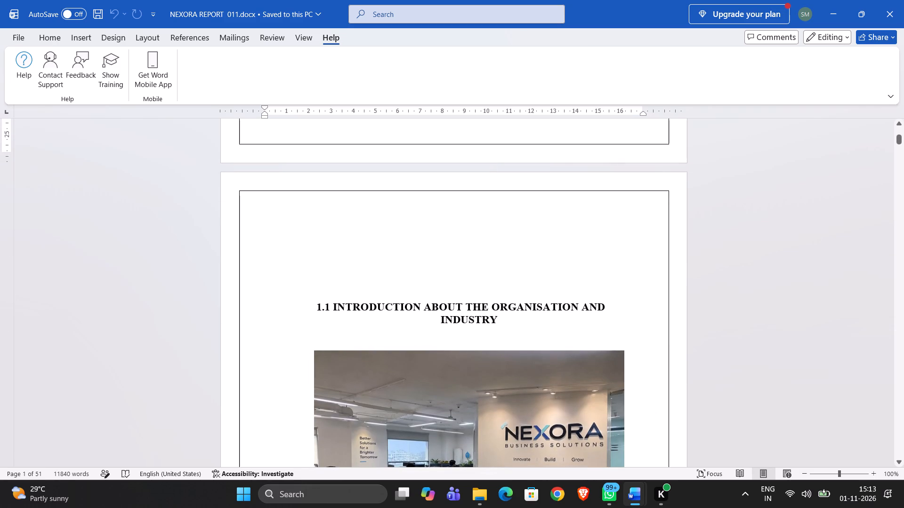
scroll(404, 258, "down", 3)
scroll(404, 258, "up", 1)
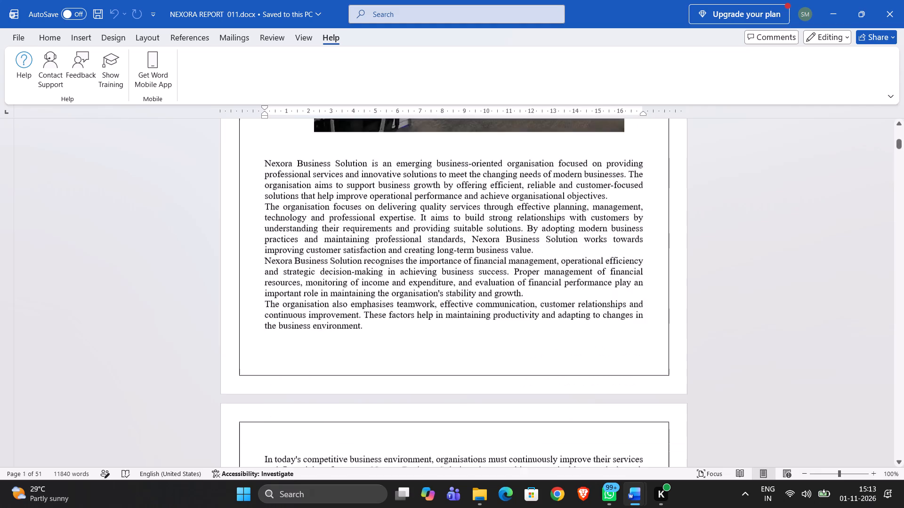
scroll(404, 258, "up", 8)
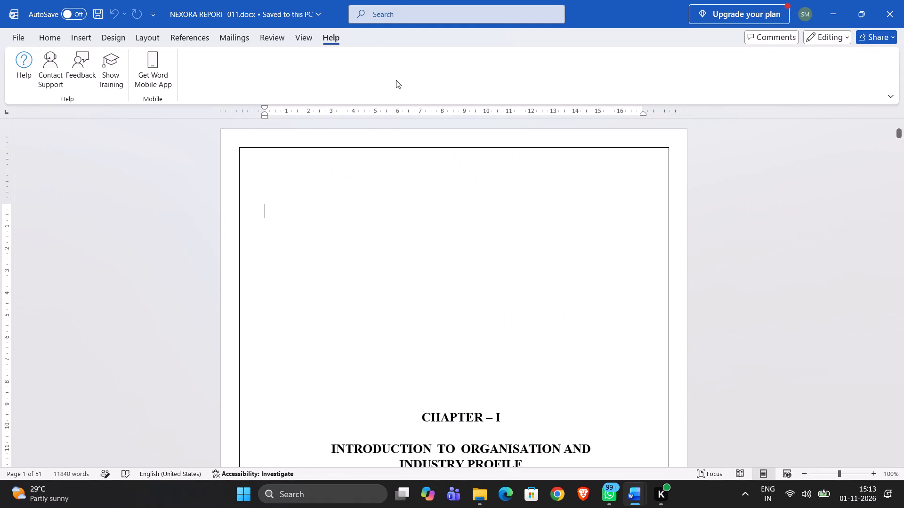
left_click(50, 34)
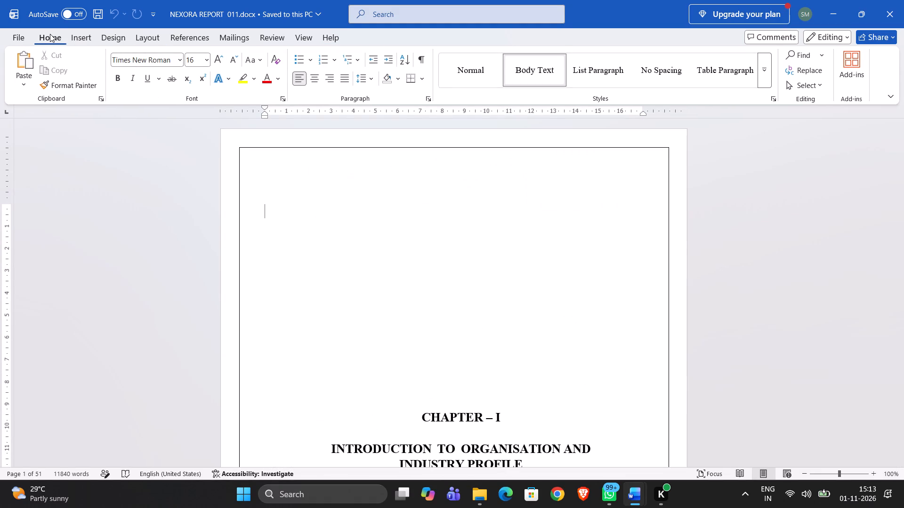
Look through Chapter I of the report, from its title page to section 1.9 Industry Risks and Practical Responses.
scroll(331, 173, "down", 1)
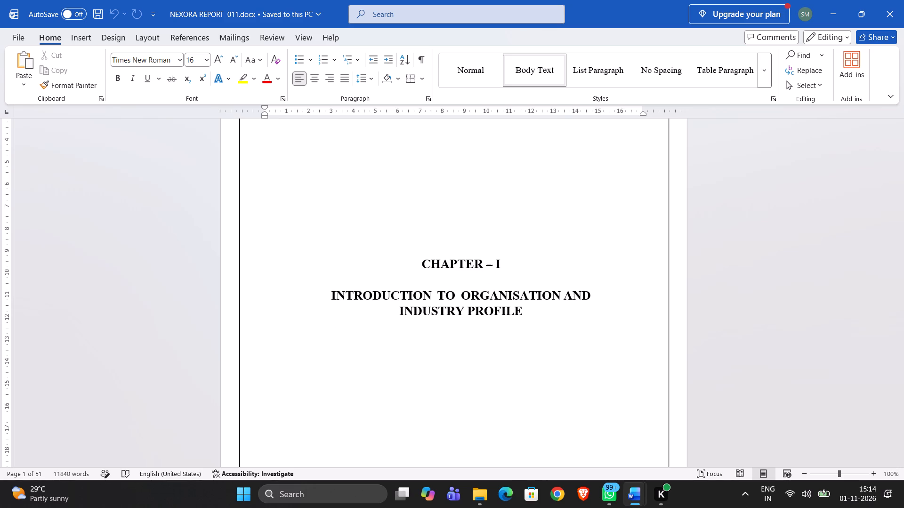
scroll(331, 173, "down", 2)
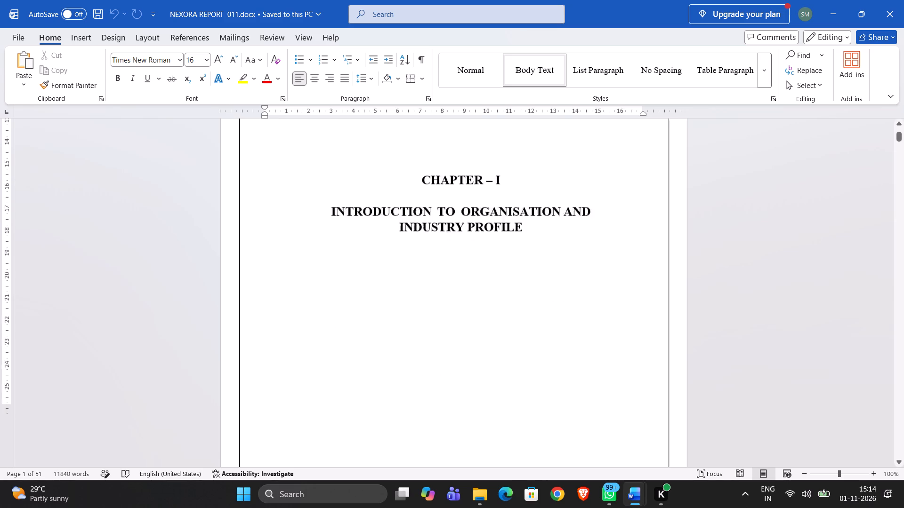
scroll(331, 173, "down", 2)
scroll(331, 173, "right", 1)
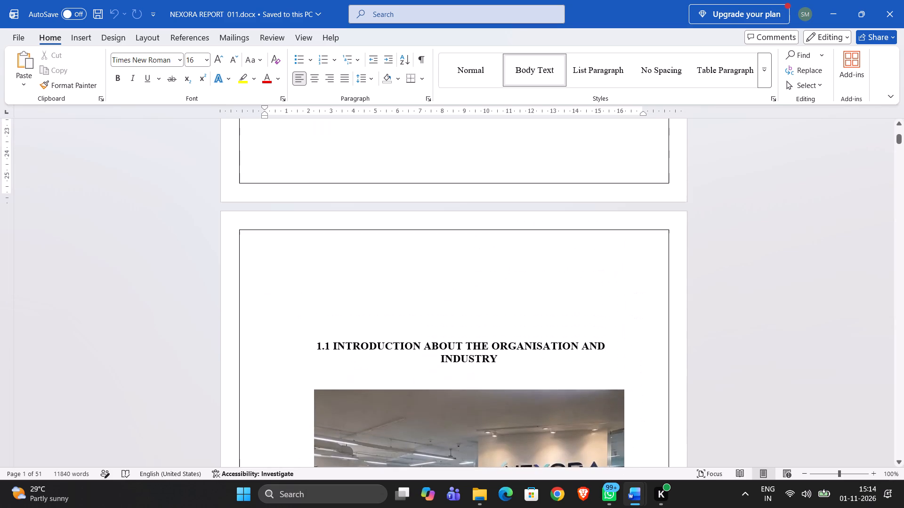
scroll(331, 173, "down", 11)
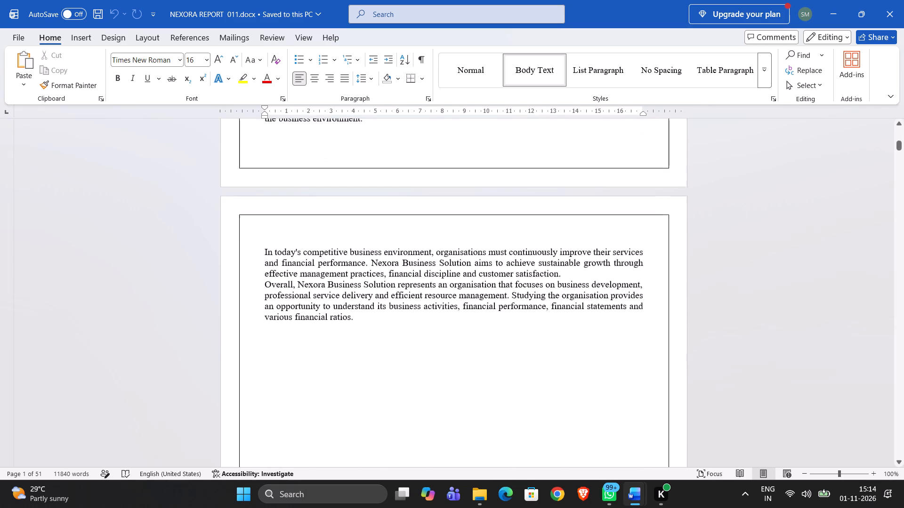
scroll(331, 173, "down", 3)
scroll(331, 173, "up", 6)
scroll(331, 173, "down", 3)
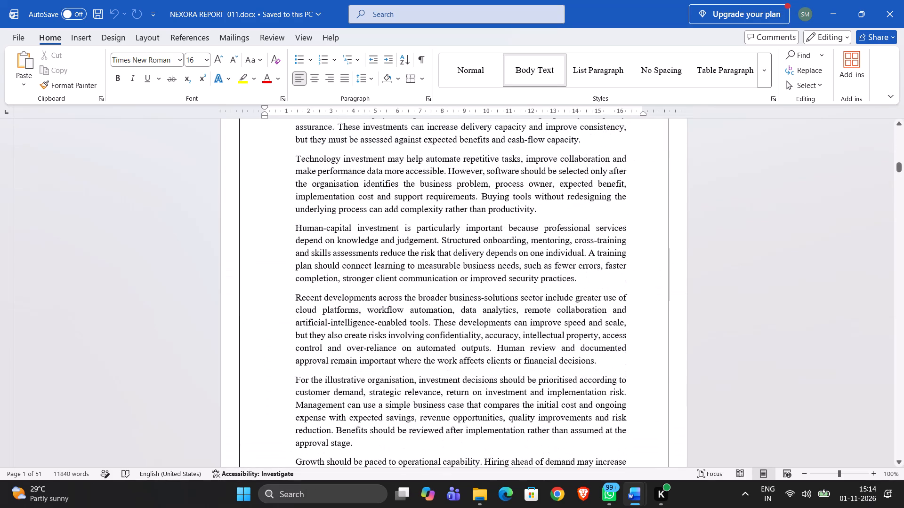
scroll(331, 173, "down", 16)
scroll(331, 173, "down", 6)
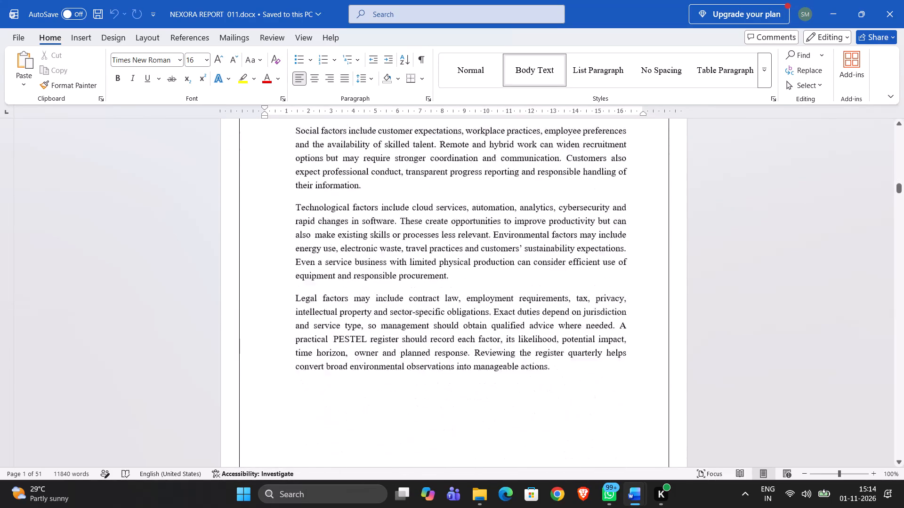
scroll(331, 173, "down", 11)
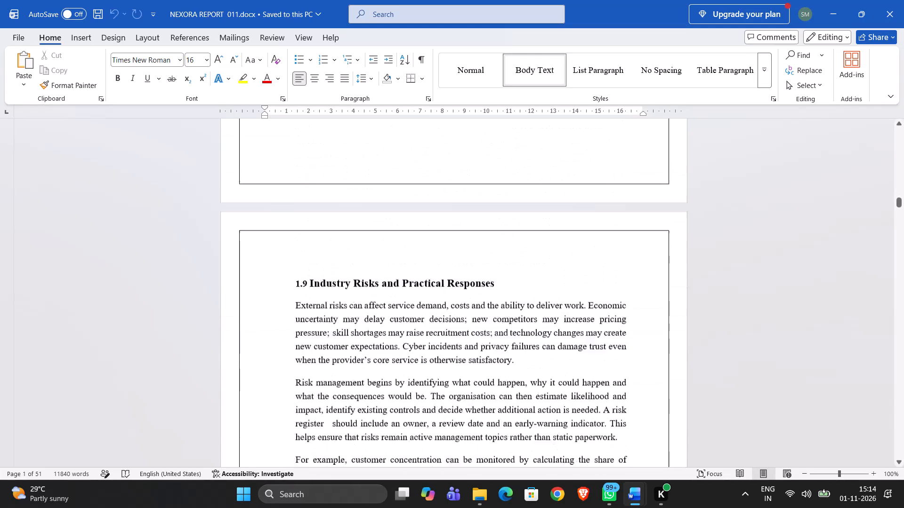
Look through the company profile and business model chapter, from section 2.1 Background to section 2.11 on quality assurance.
scroll(331, 173, "down", 7)
scroll(331, 173, "up", 1)
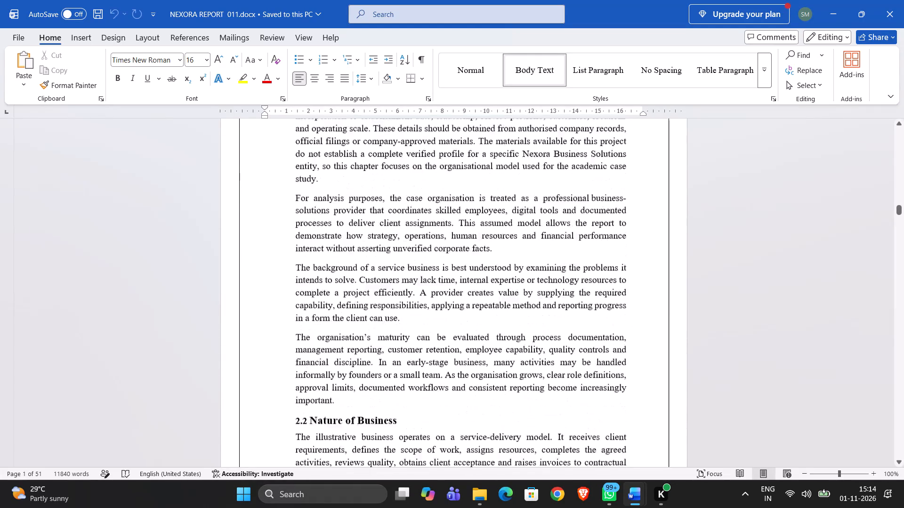
scroll(331, 173, "up", 1)
scroll(331, 173, "down", 1)
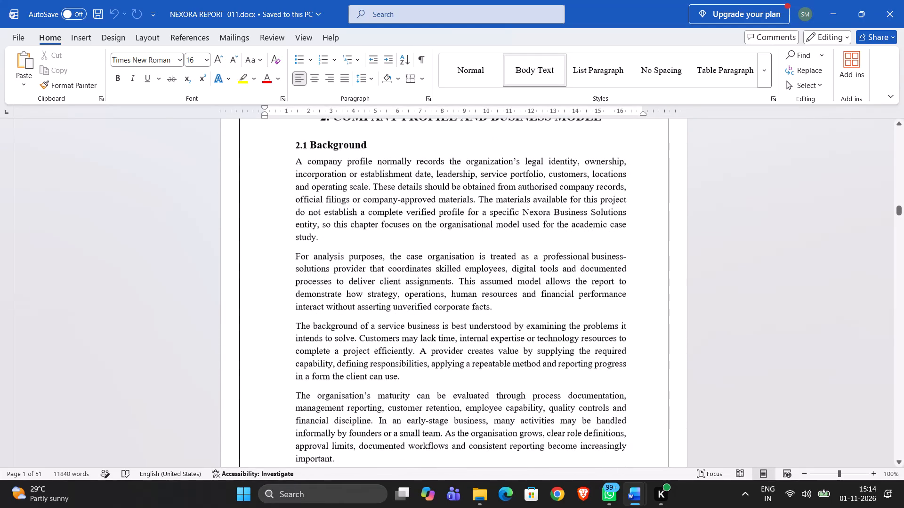
scroll(331, 173, "down", 2)
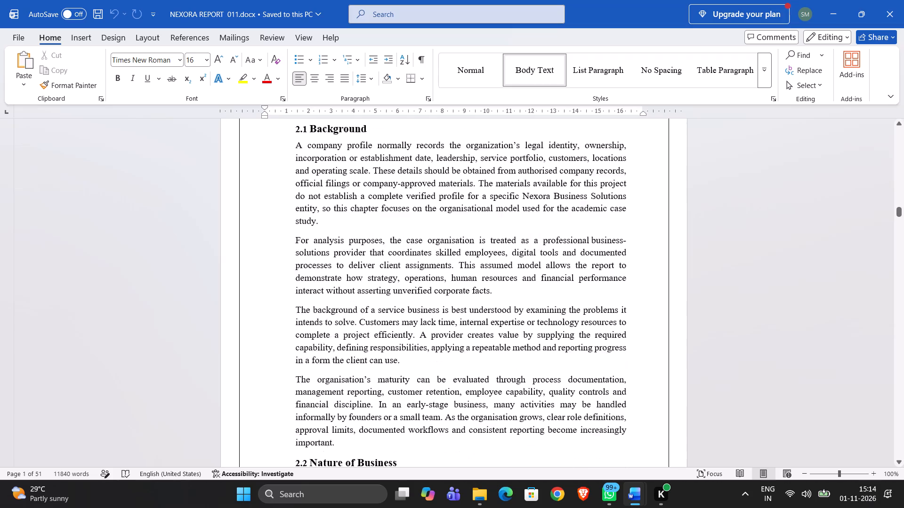
scroll(331, 173, "right", 1)
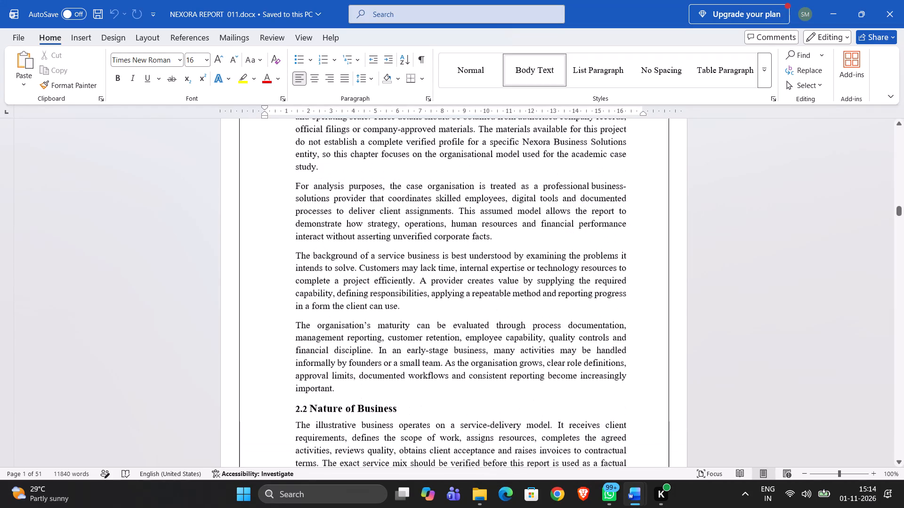
scroll(331, 173, "right", 1)
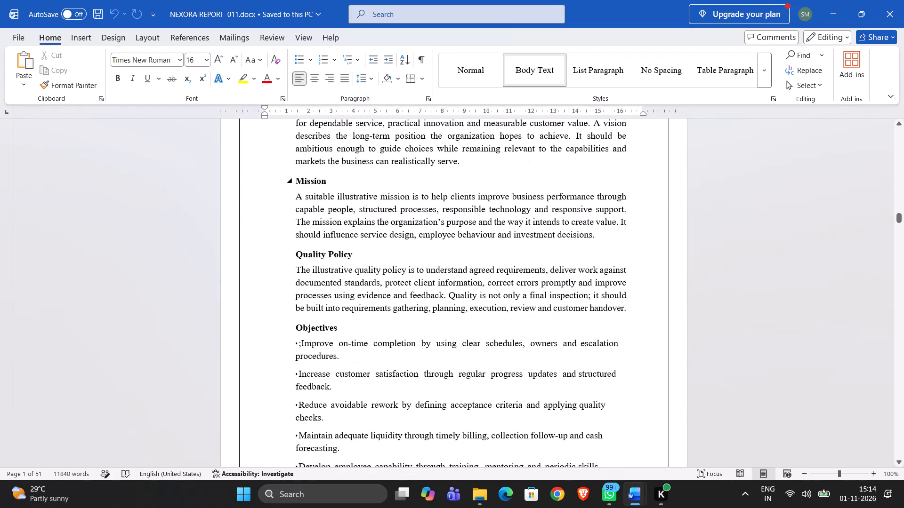
scroll(331, 173, "down", 7)
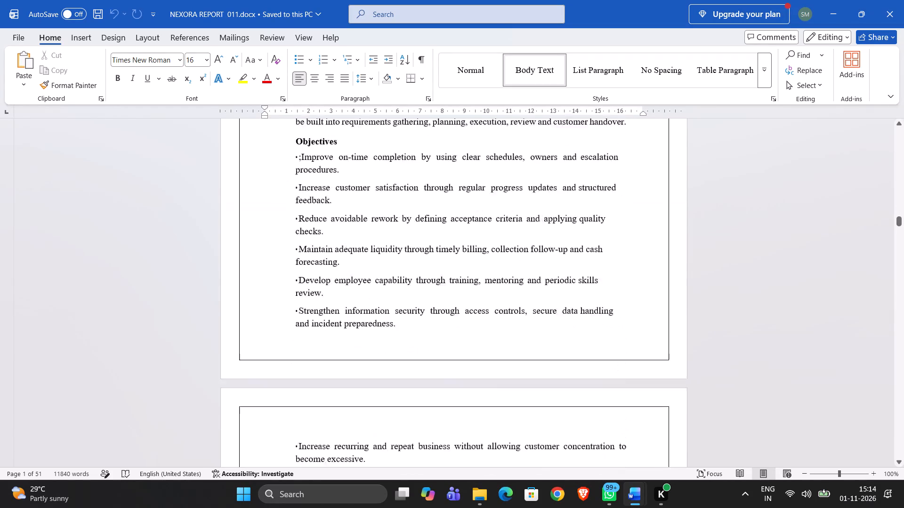
scroll(331, 173, "down", 1)
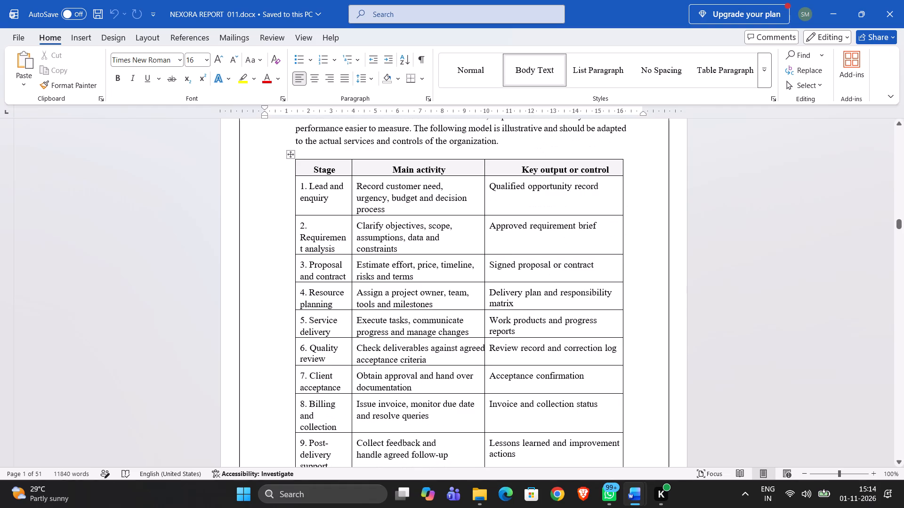
scroll(331, 173, "down", 14)
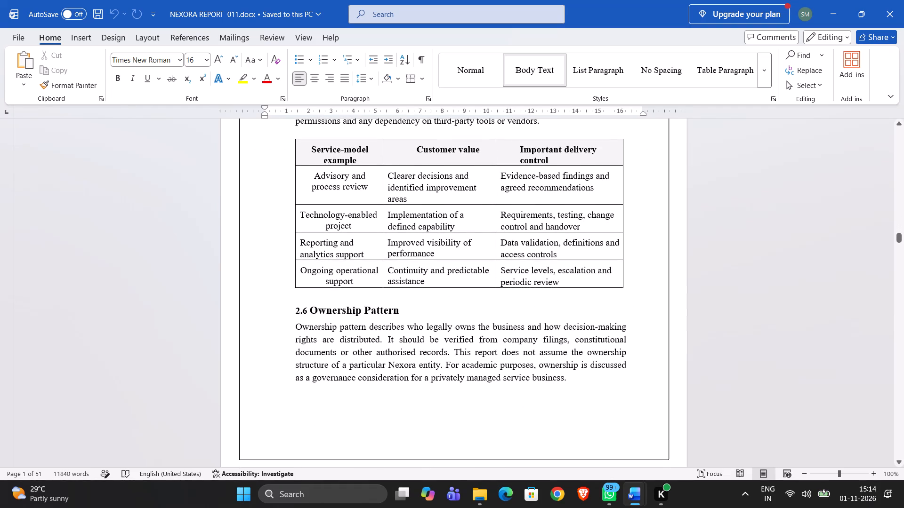
scroll(331, 173, "down", 4)
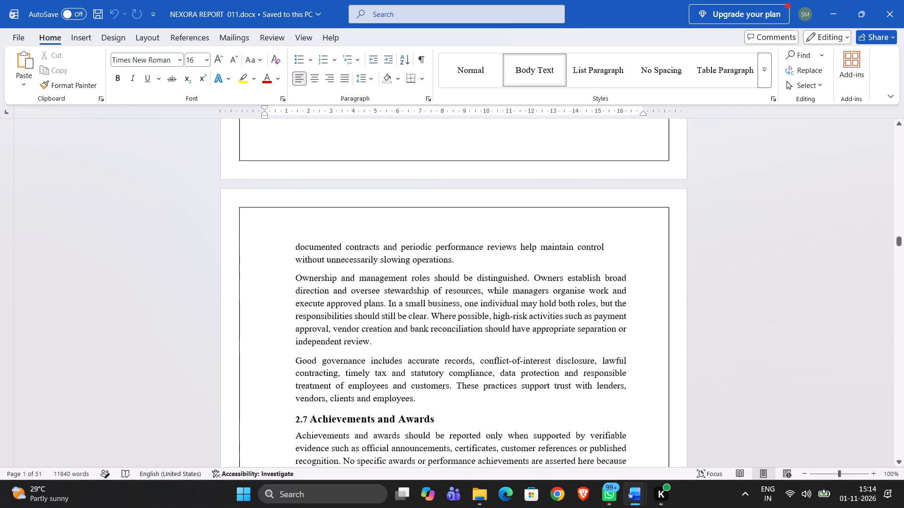
scroll(331, 173, "down", 15)
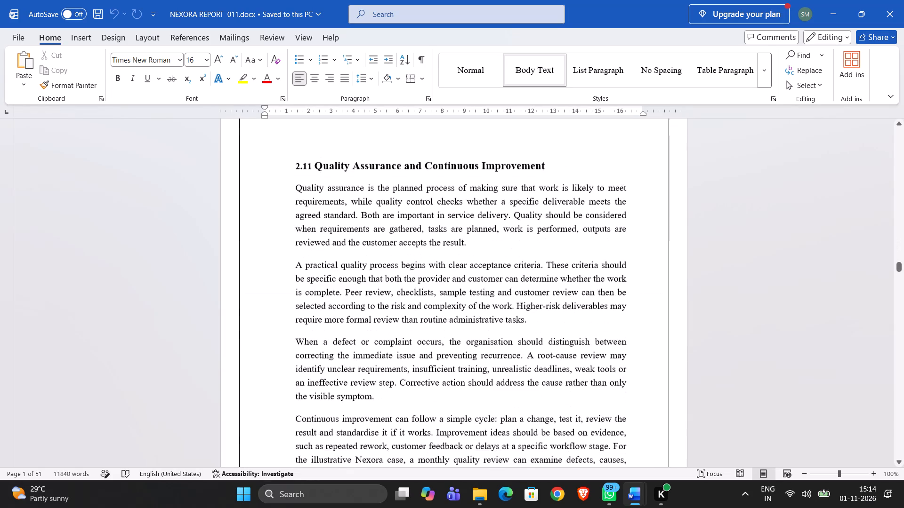
Look through the 7S framework and Porter's Five Forces sections of chapter 3, up to the Chapter IV title page.
scroll(331, 173, "down", 15)
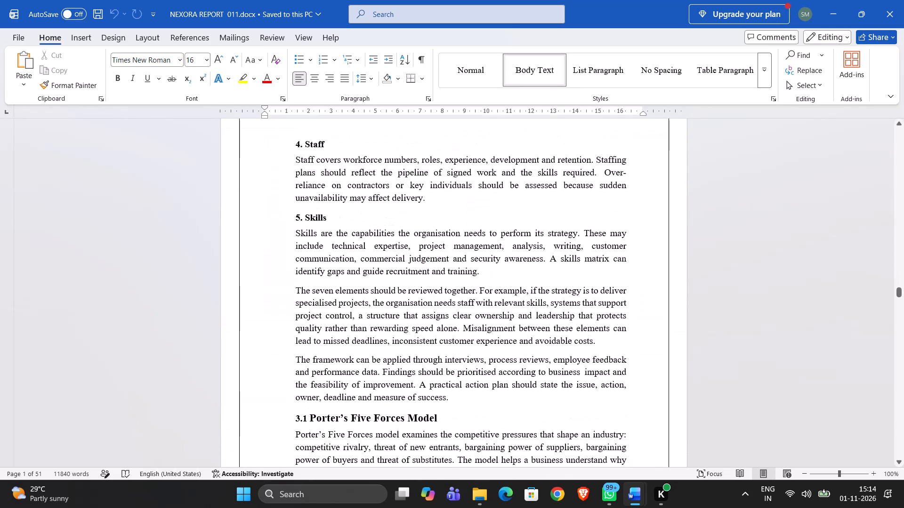
scroll(331, 173, "right", 1)
scroll(331, 173, "up", 1)
scroll(331, 173, "right", 1)
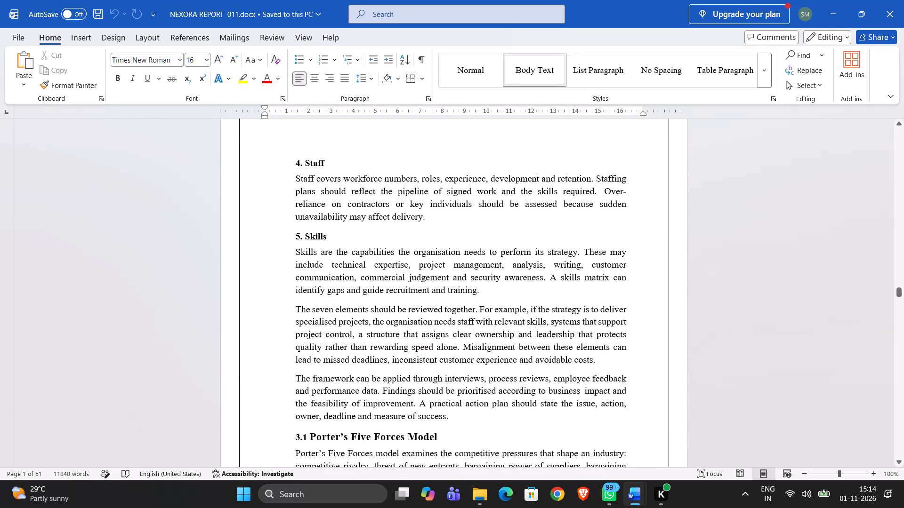
scroll(331, 173, "down", 2)
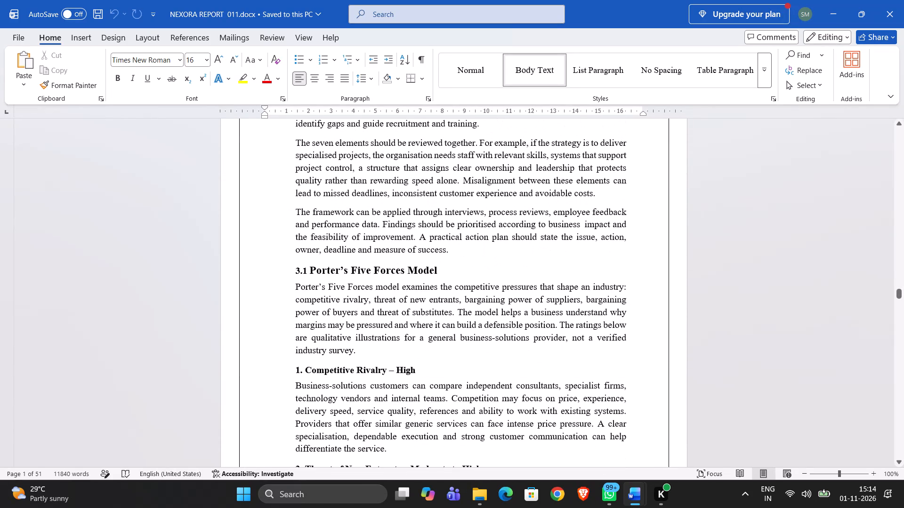
scroll(331, 173, "down", 5)
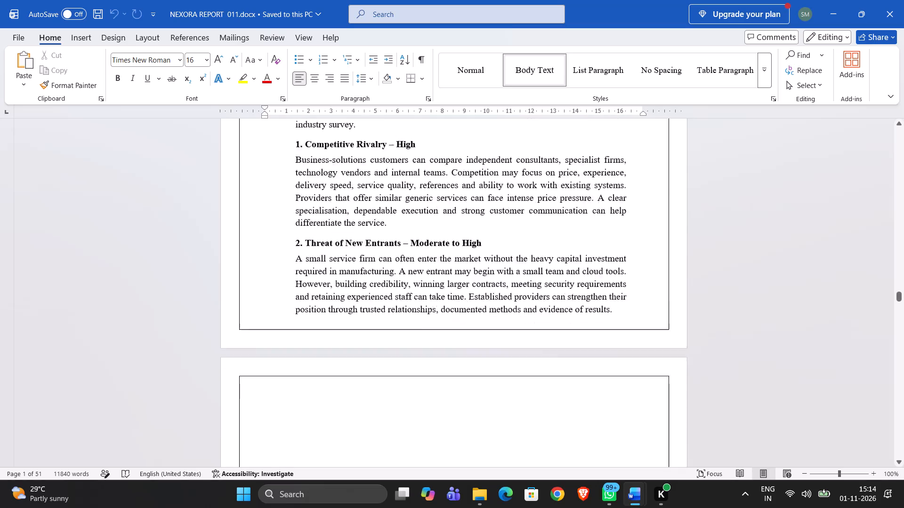
scroll(331, 173, "down", 10)
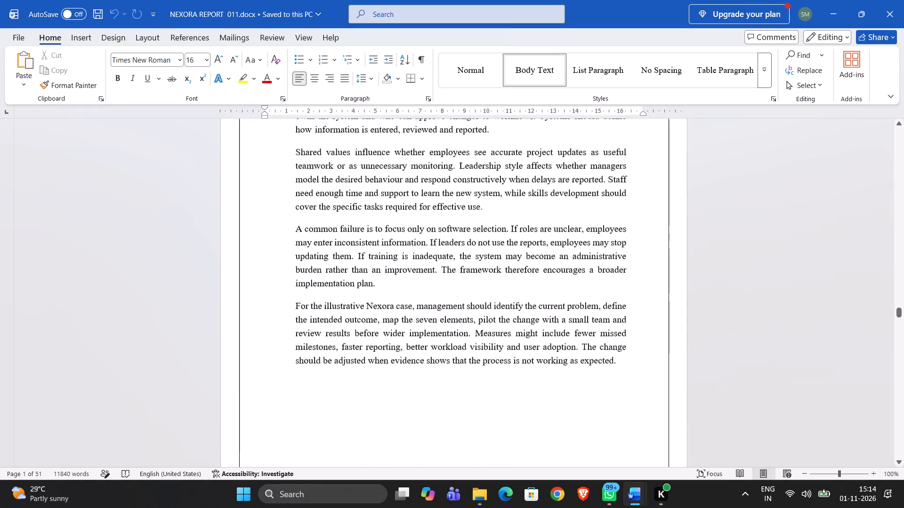
scroll(331, 173, "up", 2)
scroll(331, 173, "down", 1)
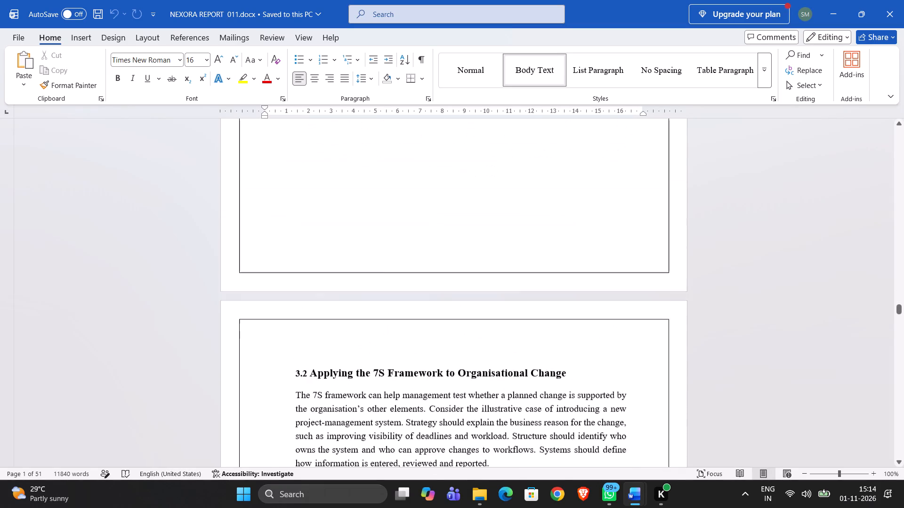
scroll(331, 173, "down", 1)
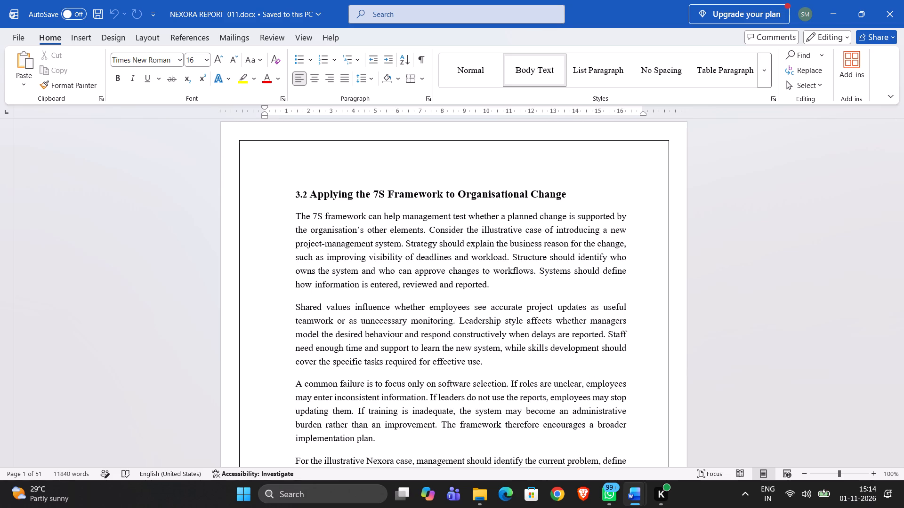
scroll(331, 173, "down", 5)
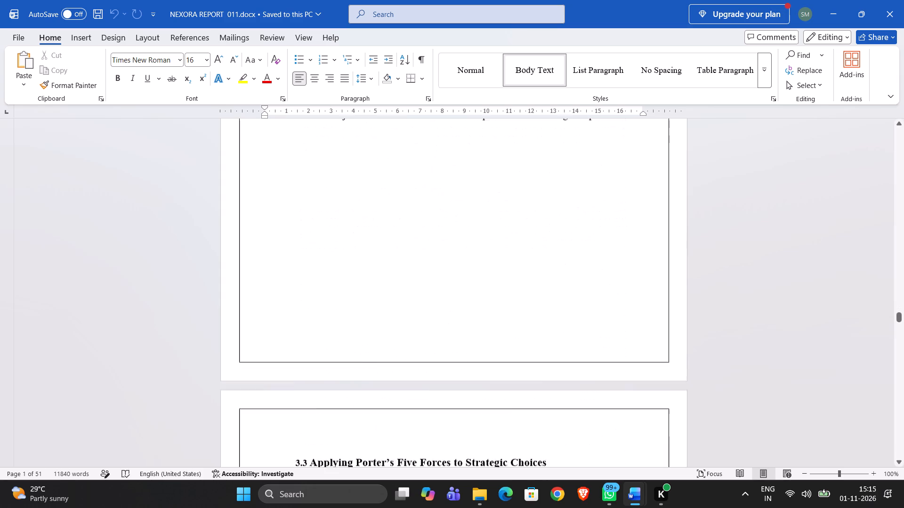
scroll(331, 173, "down", 2)
scroll(331, 173, "up", 4)
scroll(331, 173, "down", 2)
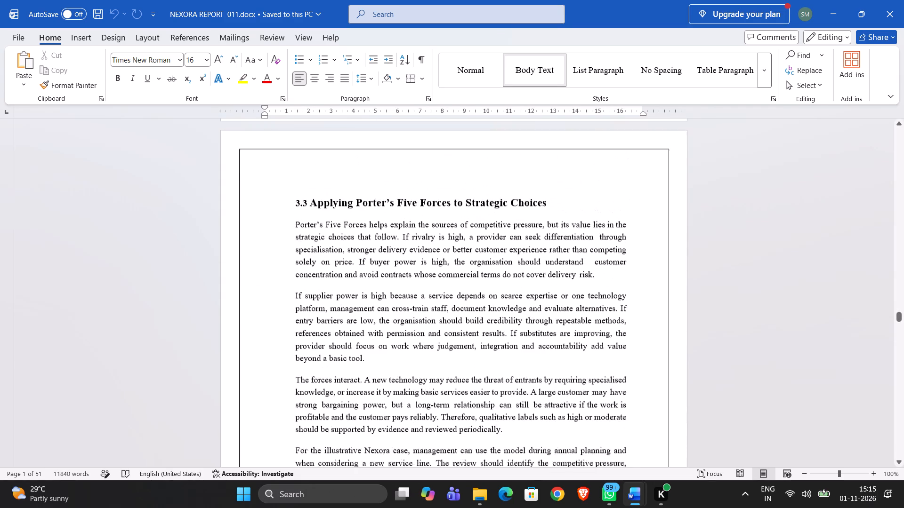
scroll(331, 173, "down", 4)
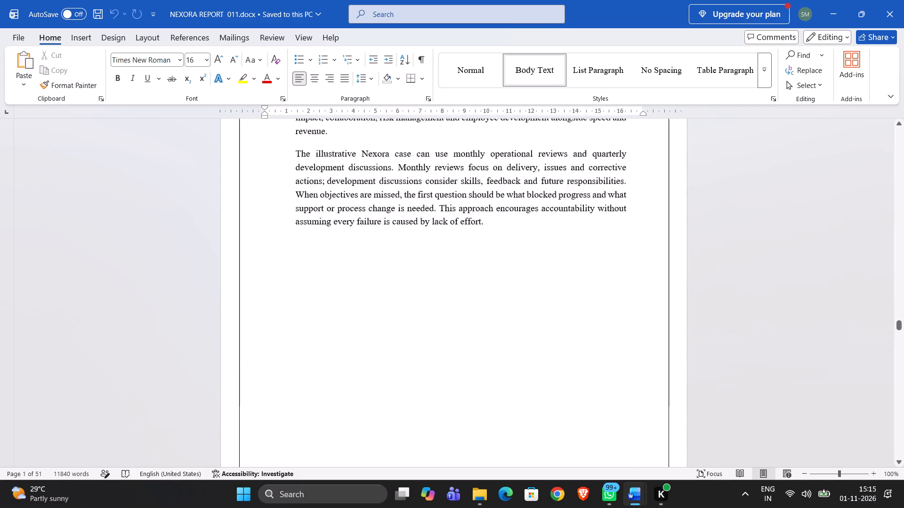
scroll(331, 173, "down", 3)
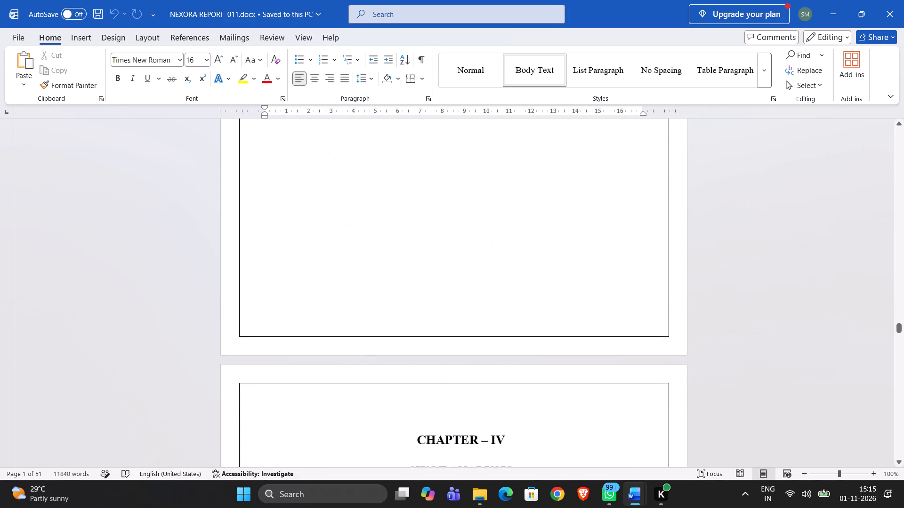
Look through Chapter IV, SWOT Analysis, from the strengths list through section 4.1 to the Chapter V title page.
scroll(331, 173, "down", 1)
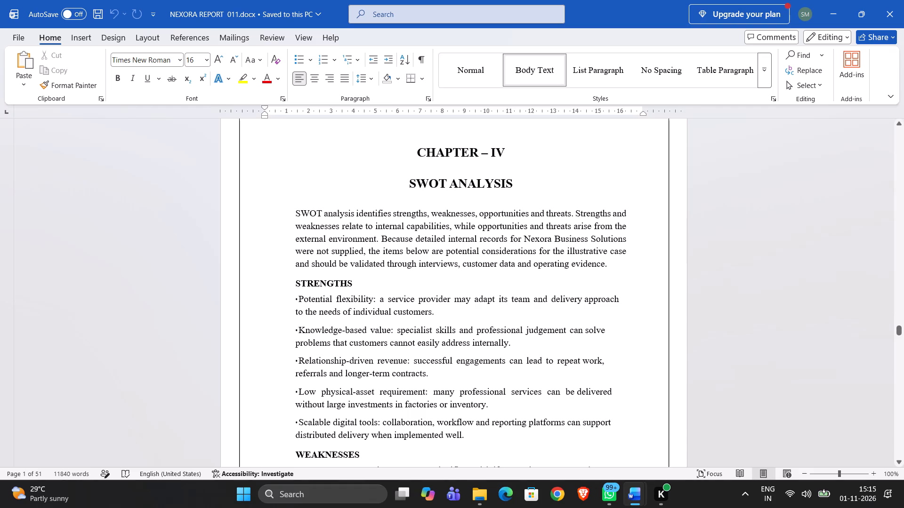
scroll(331, 173, "down", 8)
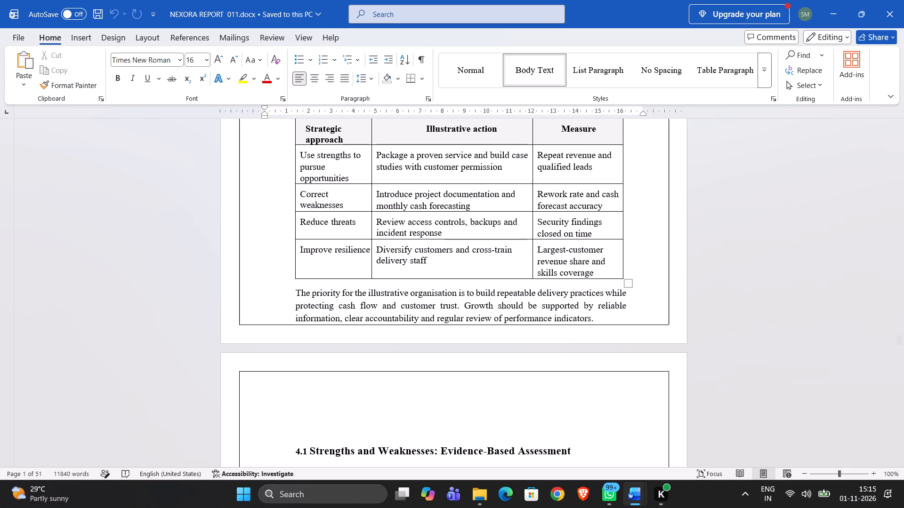
scroll(331, 173, "down", 4)
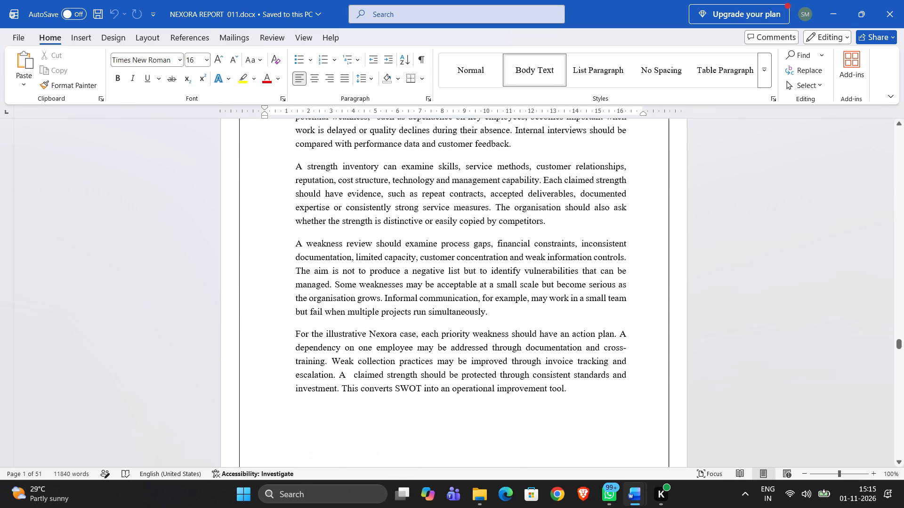
scroll(331, 173, "down", 5)
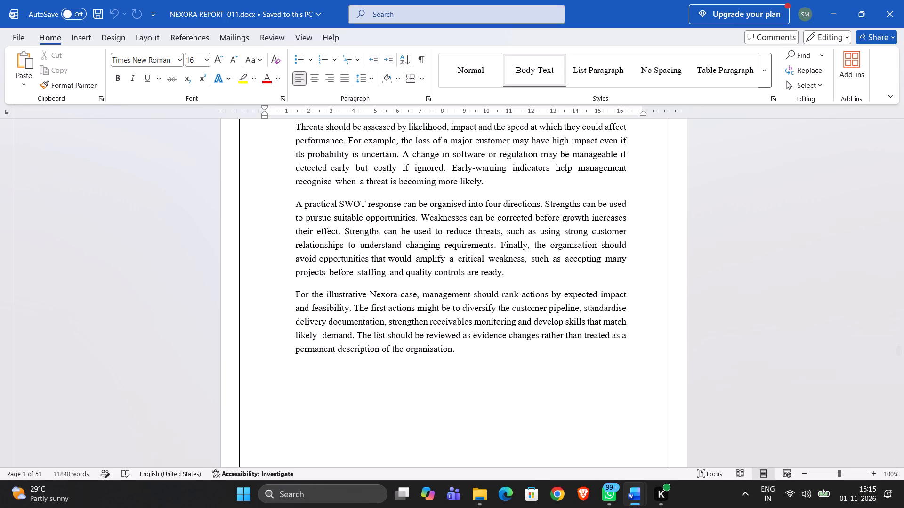
scroll(331, 173, "down", 2)
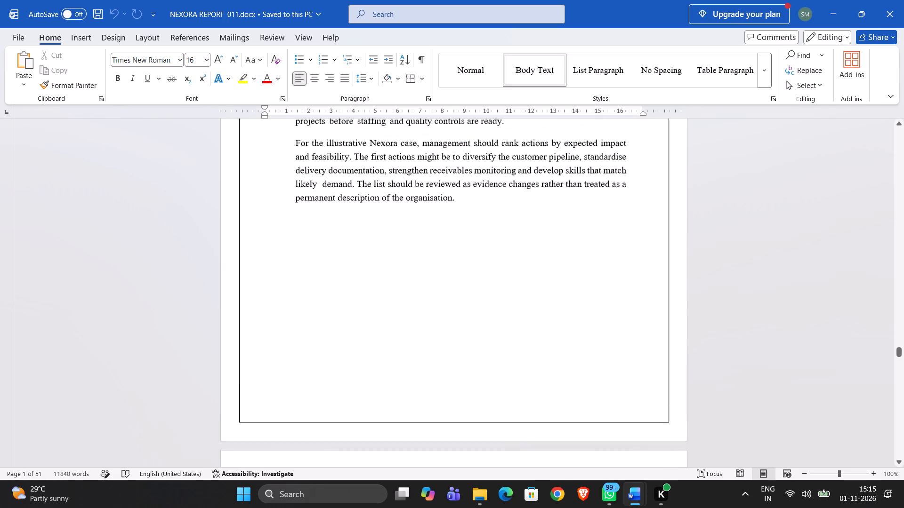
scroll(331, 173, "down", 1)
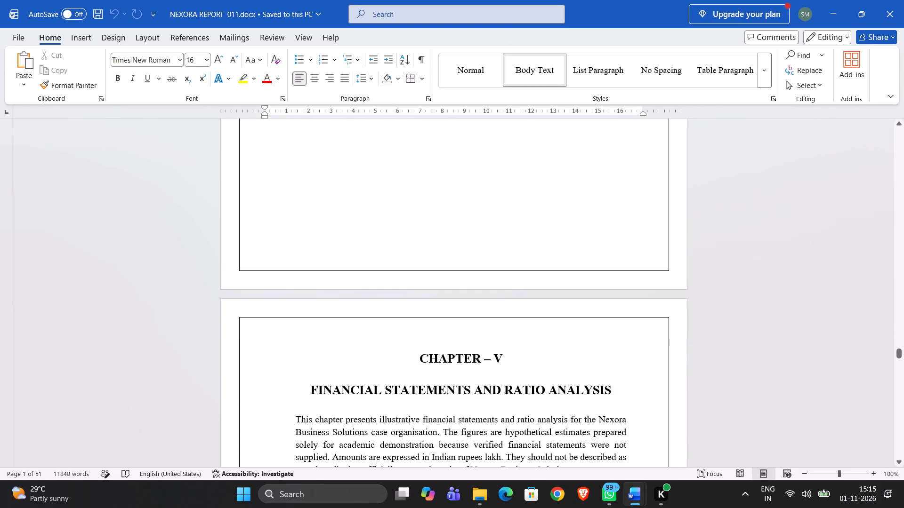
Read the introduction of Chapter V, Financial Statements and Ratio Analysis, and the start of section 5.1 Balance Sheet.
scroll(331, 173, "down", 2)
scroll(331, 173, "up", 1)
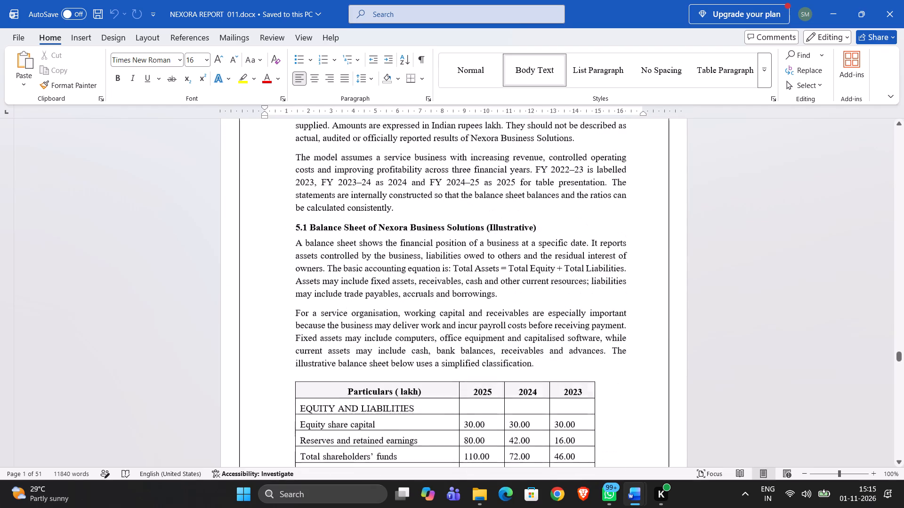
scroll(331, 173, "up", 1)
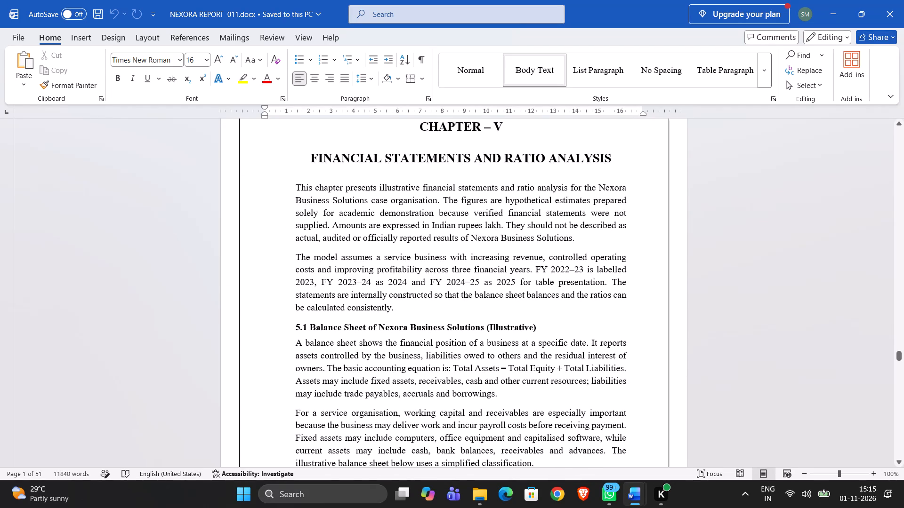
scroll(331, 173, "up", 1)
scroll(331, 173, "down", 1)
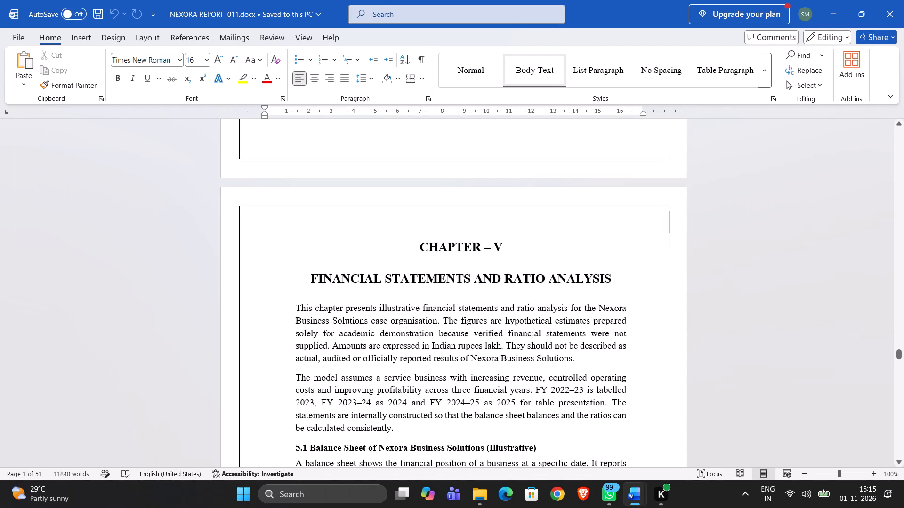
scroll(331, 173, "down", 2)
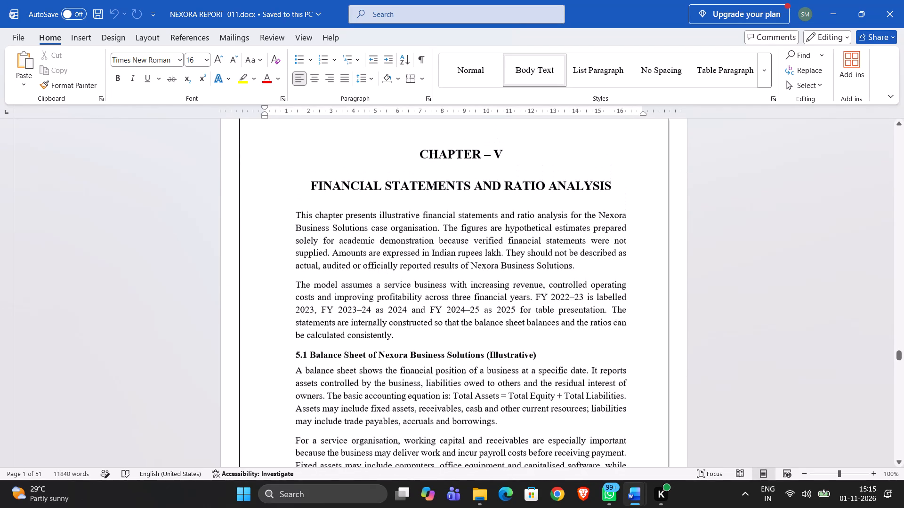
scroll(331, 173, "down", 2)
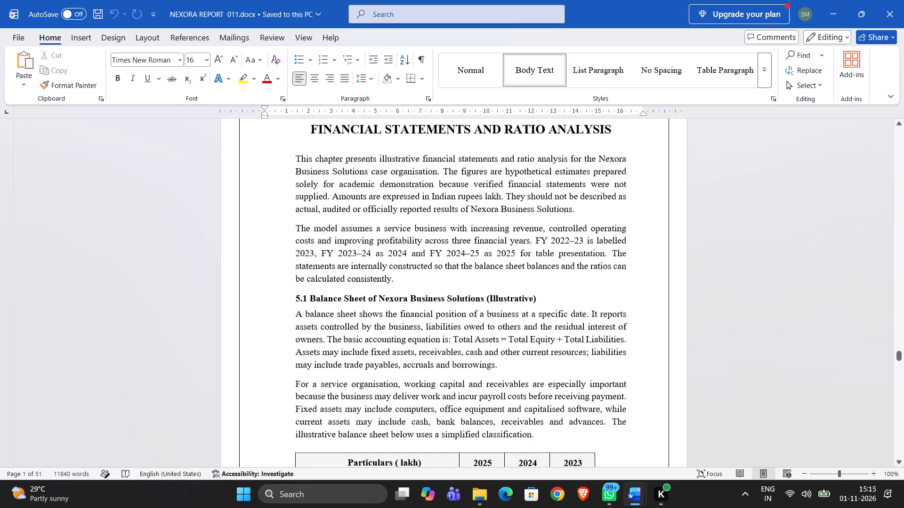
scroll(331, 173, "down", 1)
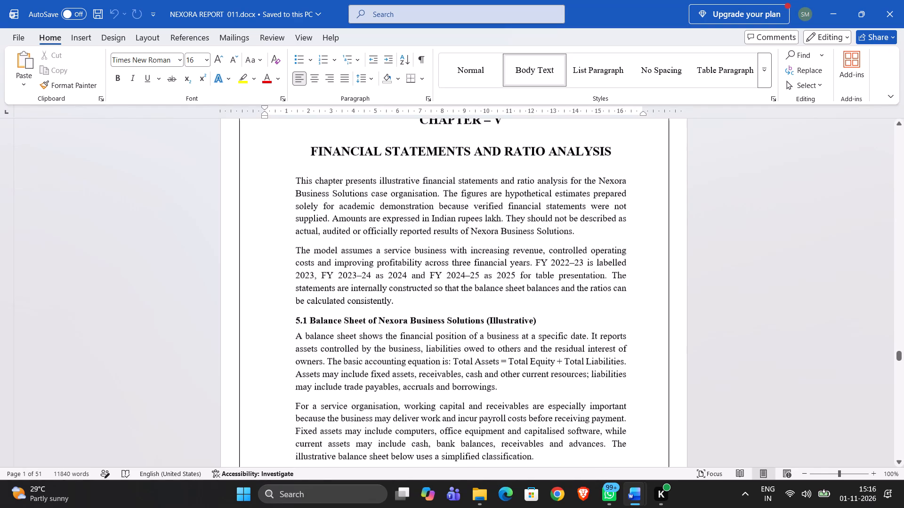
scroll(331, 173, "down", 3)
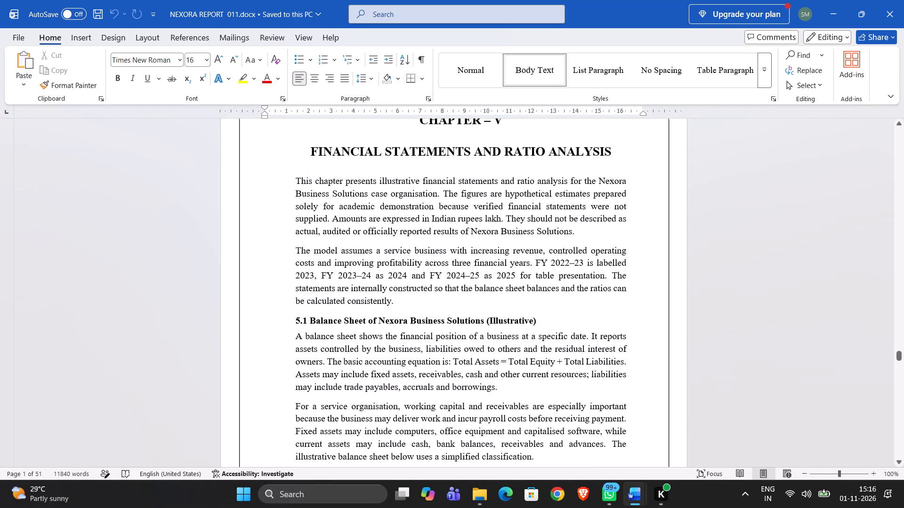
scroll(331, 173, "down", 4)
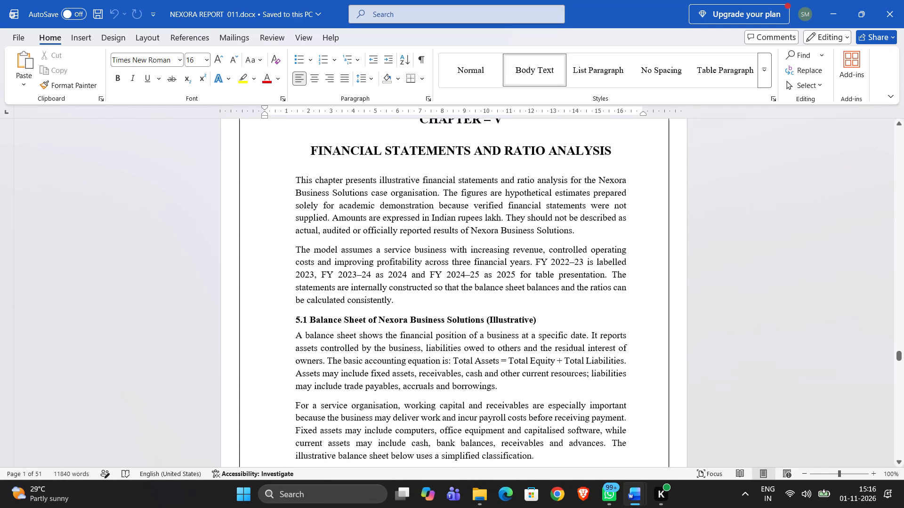
scroll(331, 173, "down", 1)
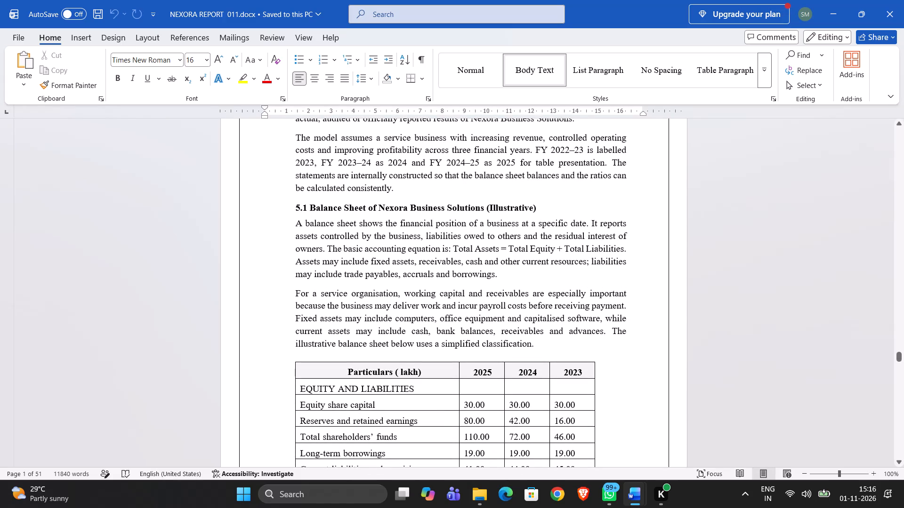
Delete the two introductory paragraphs between the Chapter V title and the 5.1 Balance Sheet heading.
scroll(331, 173, "up", 1)
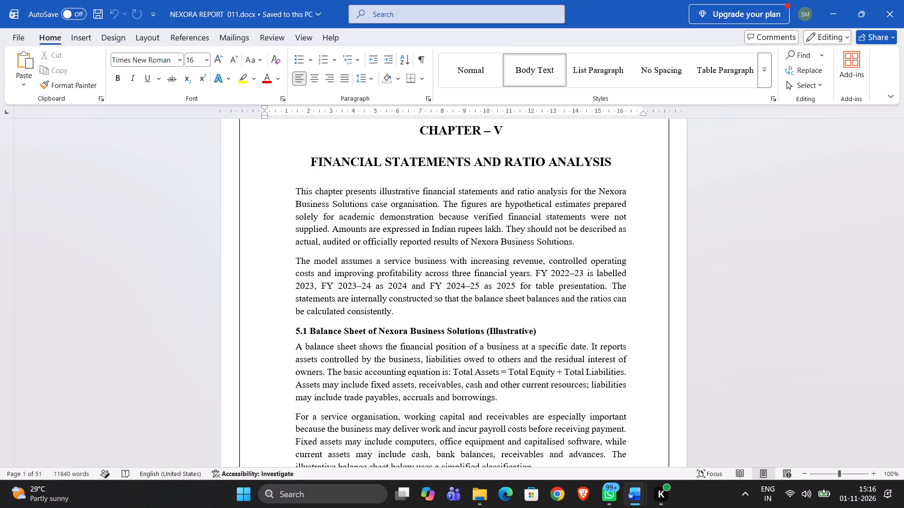
left_click_drag(293, 186, 394, 309)
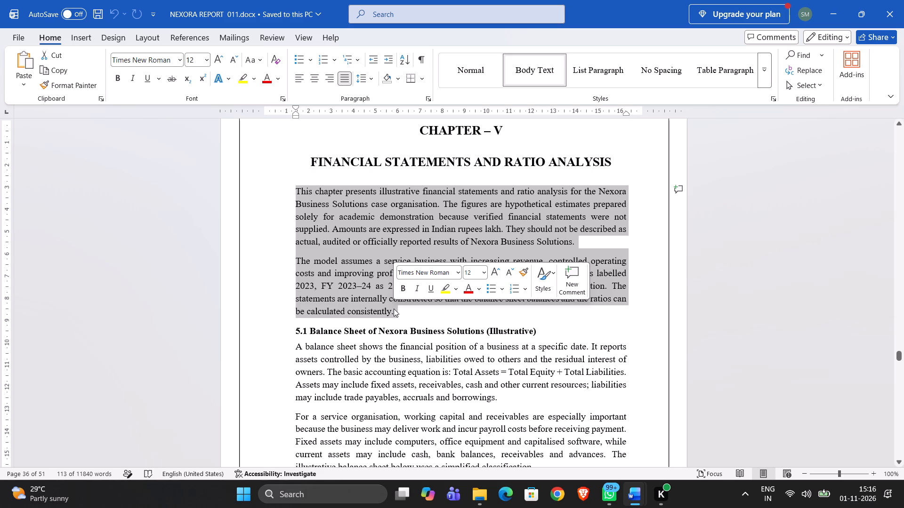
key("BackSpace")
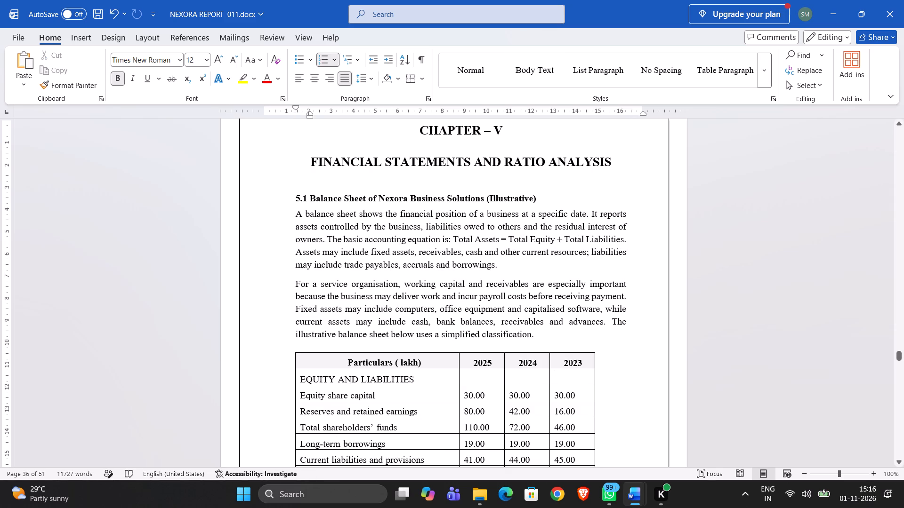
Look through the balance sheet in section 5.1 and the income statement in section 5.2, including their tables and explanatory text.
scroll(413, 275, "down", 1)
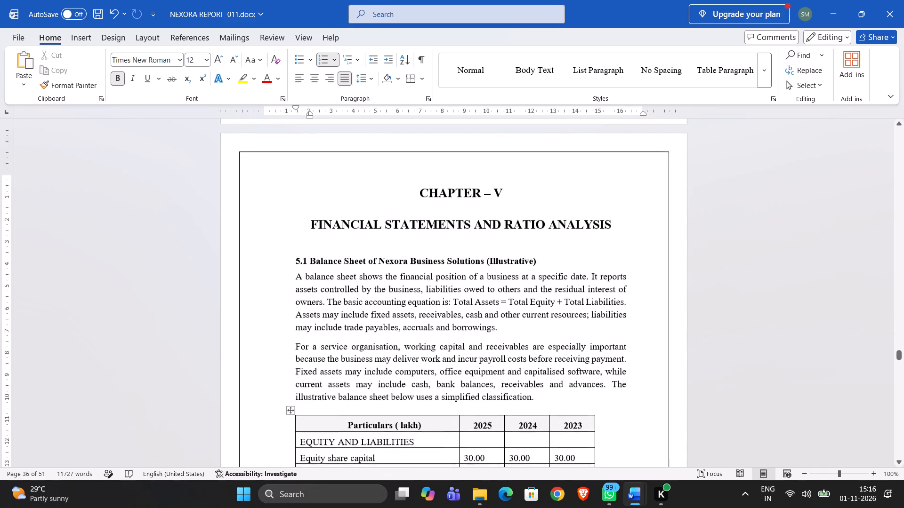
scroll(413, 275, "down", 3)
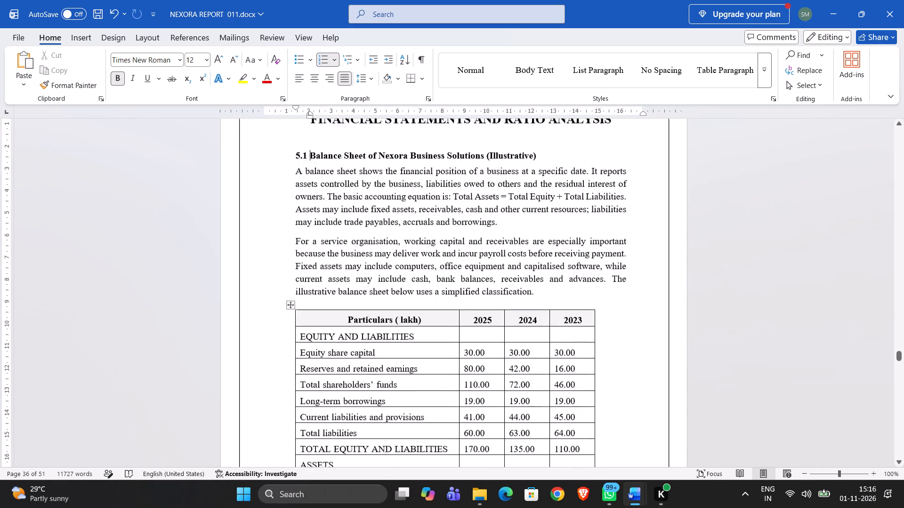
scroll(413, 275, "down", 2)
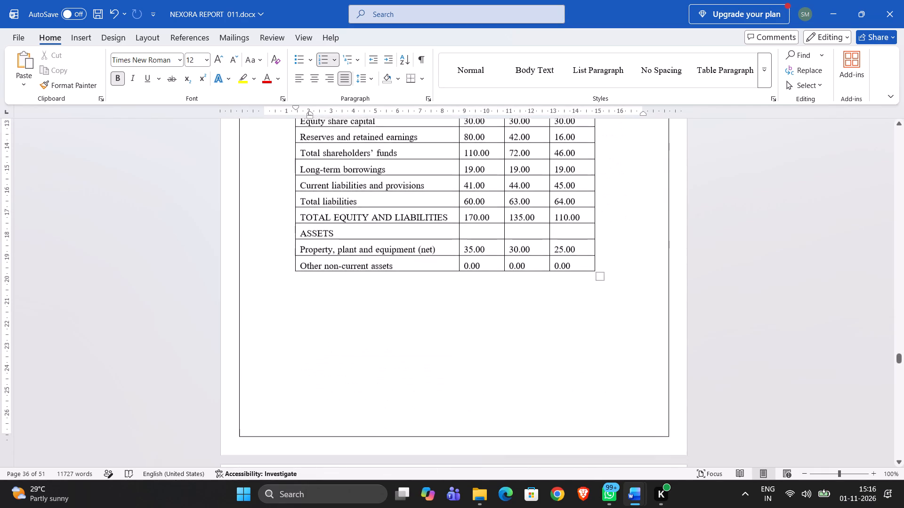
scroll(413, 275, "down", 1)
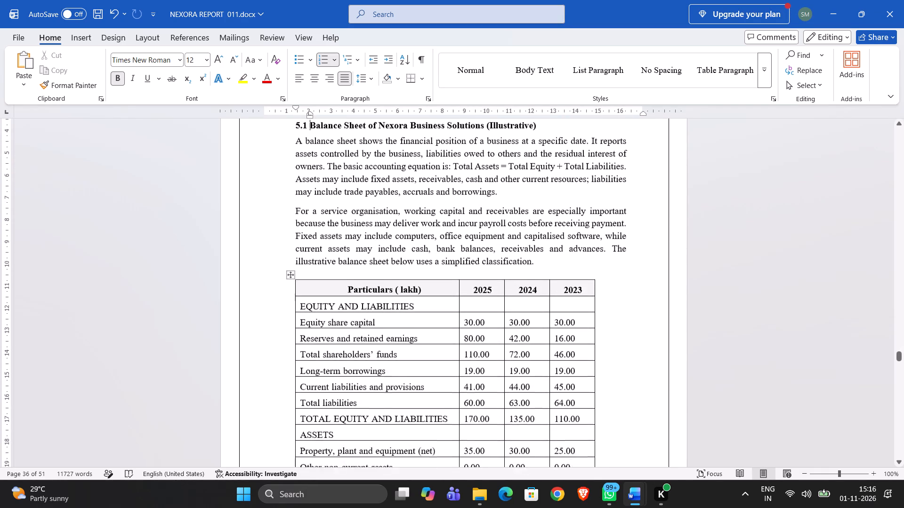
scroll(413, 275, "down", 1)
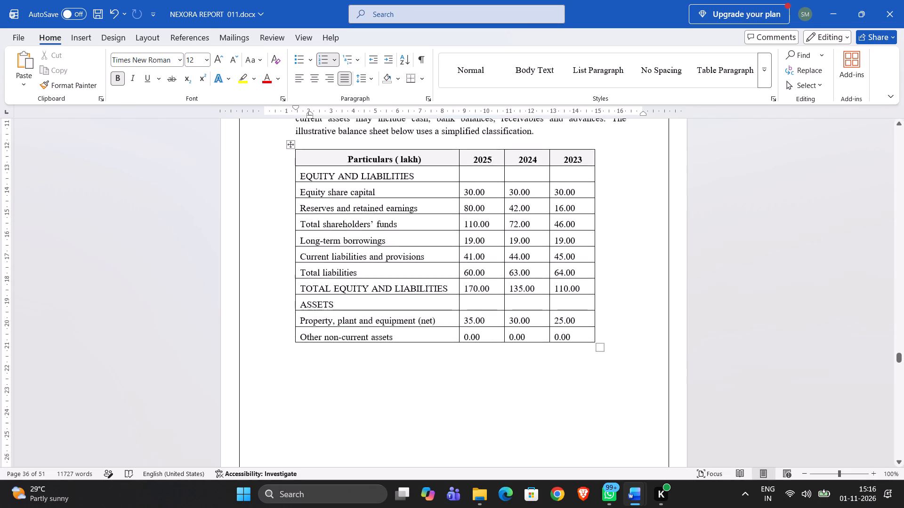
scroll(413, 275, "down", 4)
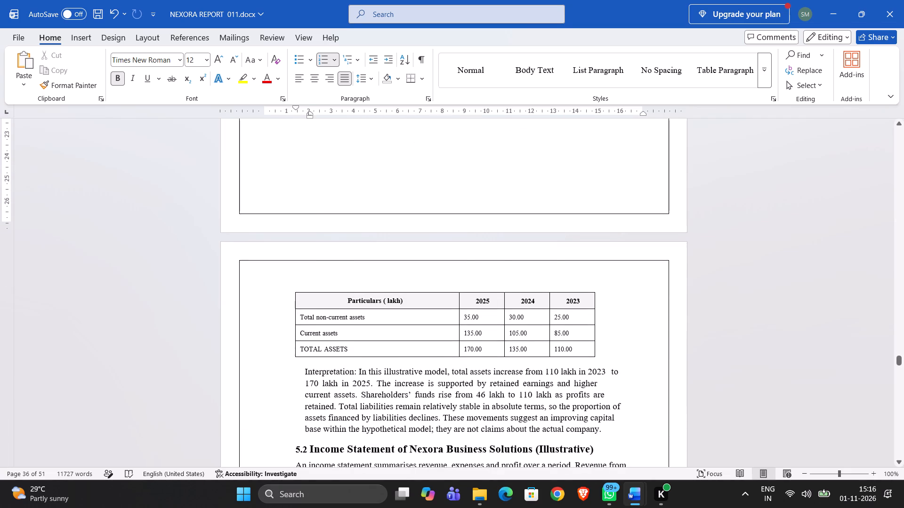
scroll(413, 275, "down", 3)
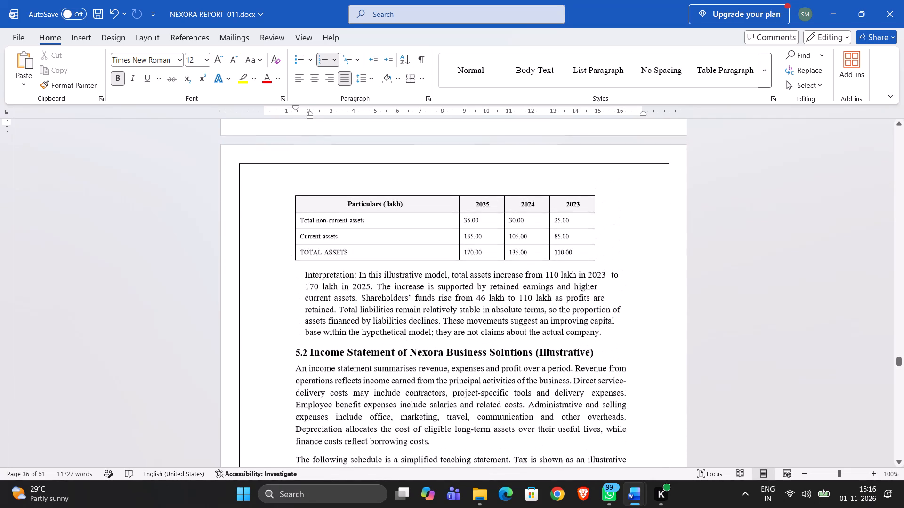
scroll(413, 275, "down", 2)
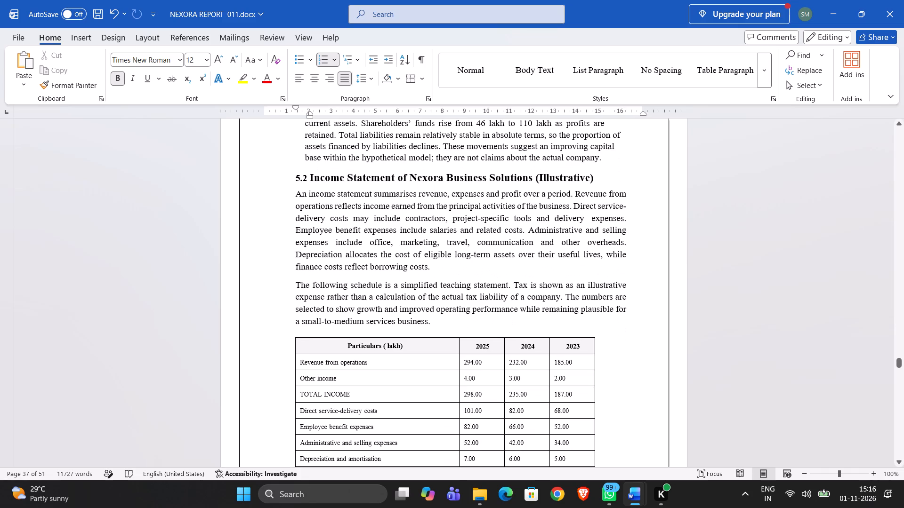
scroll(413, 275, "down", 3)
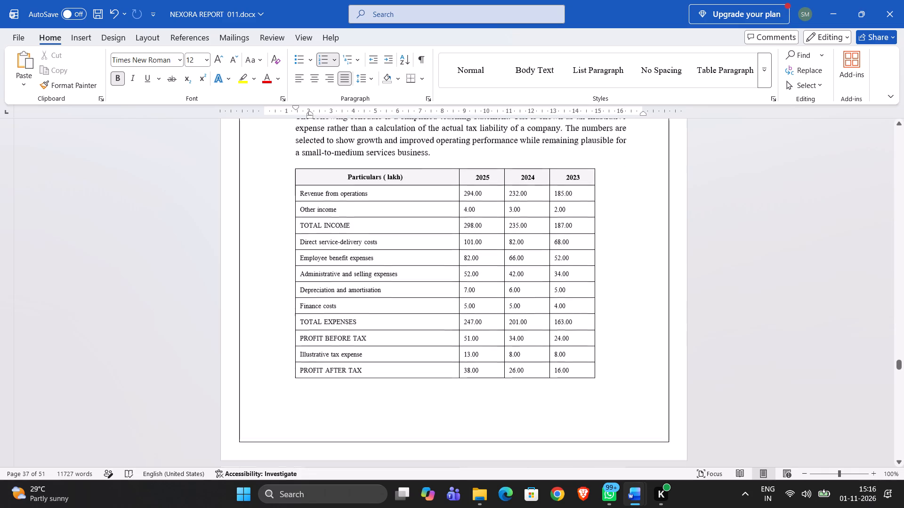
scroll(413, 275, "down", 1)
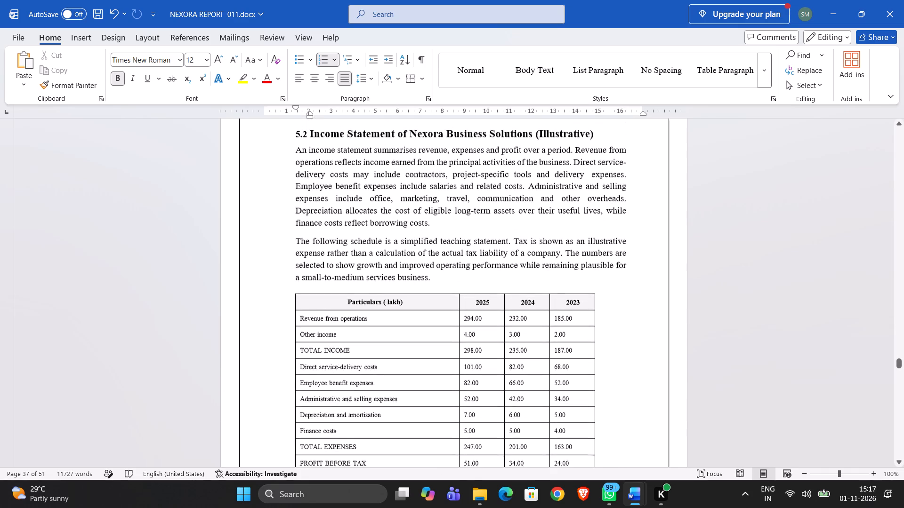
Look through the Chapter V ratio analysis from the current ratio to the net profit ratio, including the tables and interpretations.
scroll(413, 275, "down", 3)
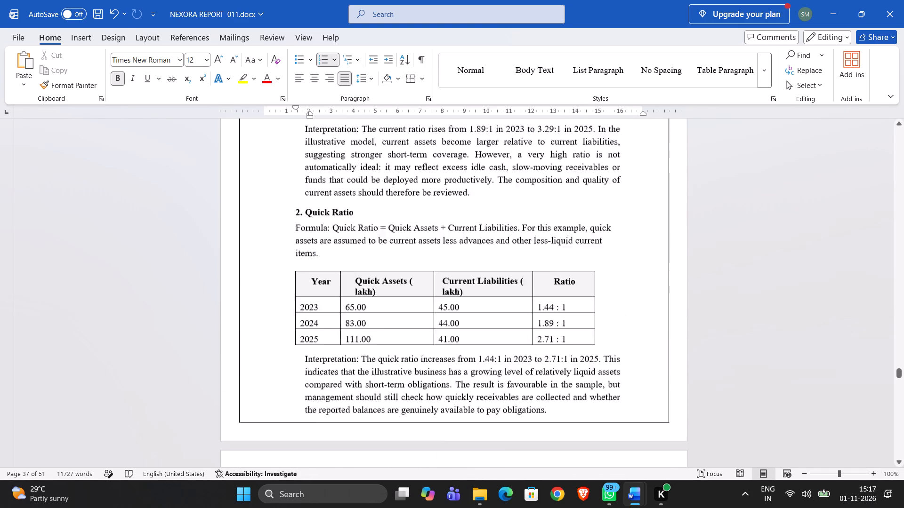
scroll(413, 275, "down", 1)
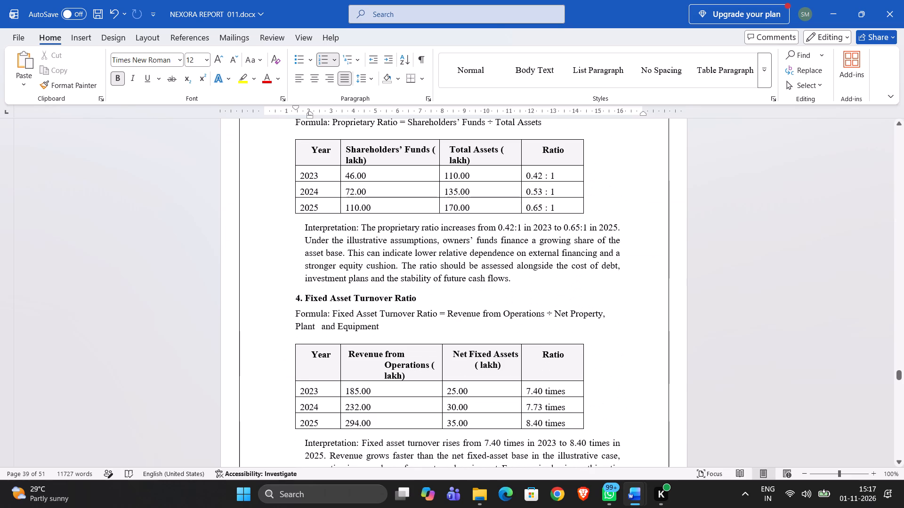
scroll(413, 275, "down", 2)
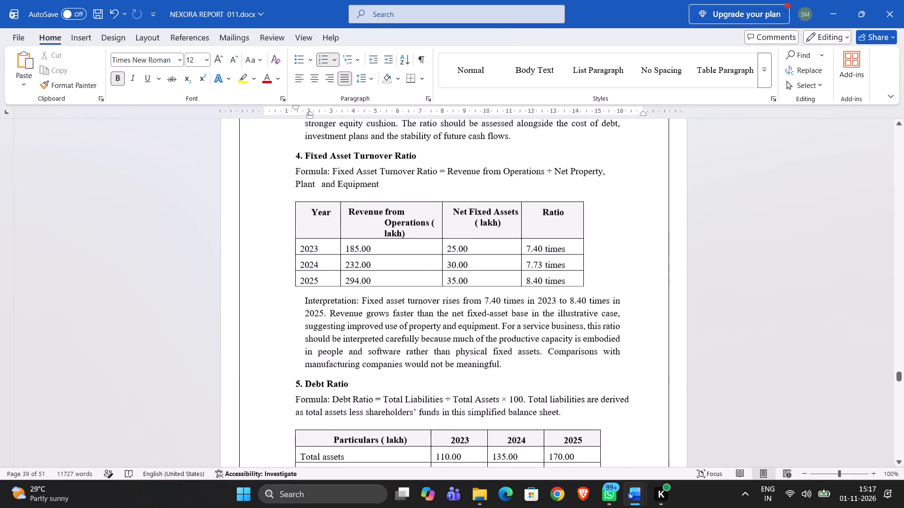
scroll(413, 275, "down", 1)
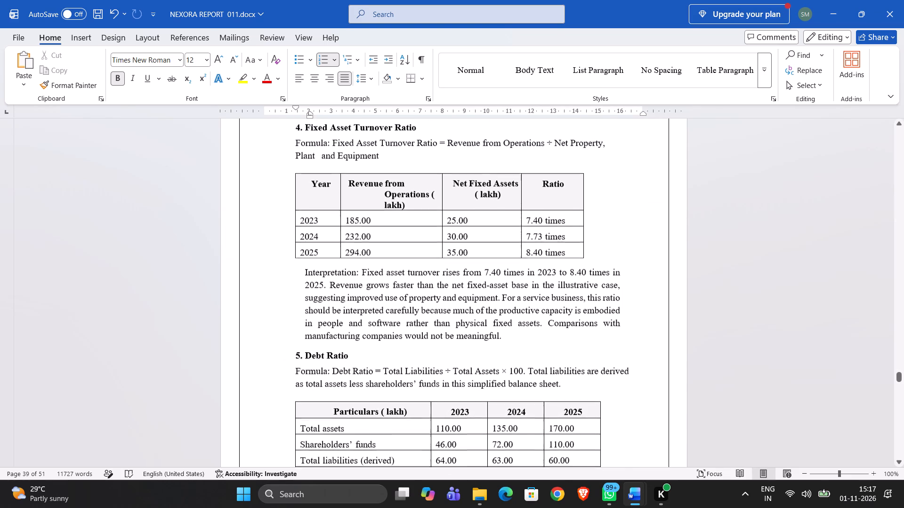
scroll(413, 275, "down", 2)
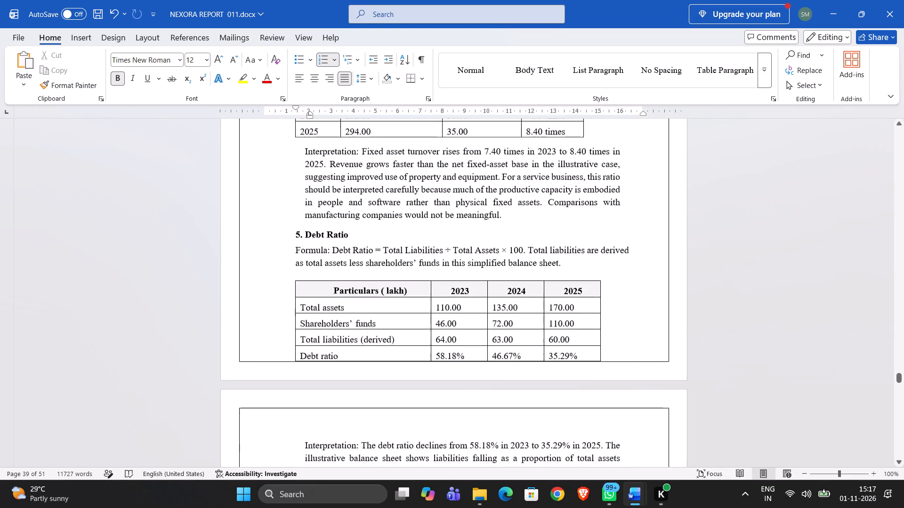
scroll(413, 275, "down", 1)
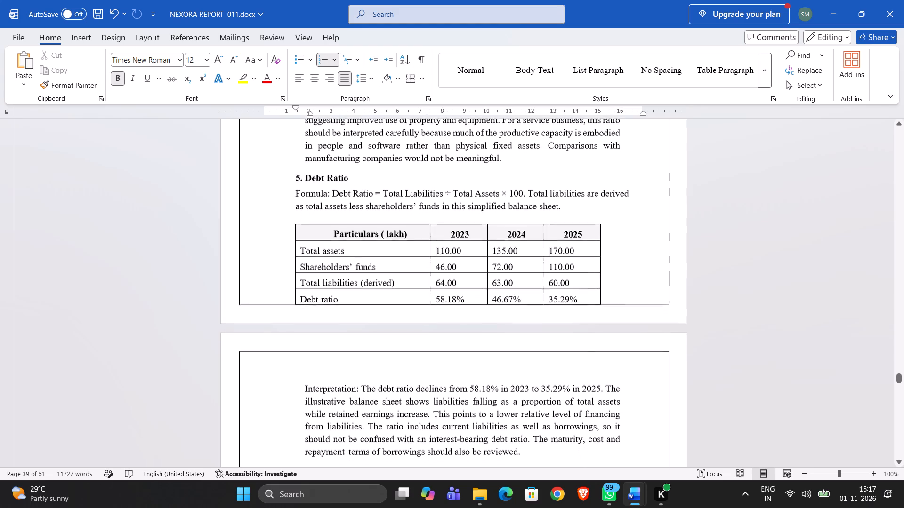
scroll(413, 275, "down", 2)
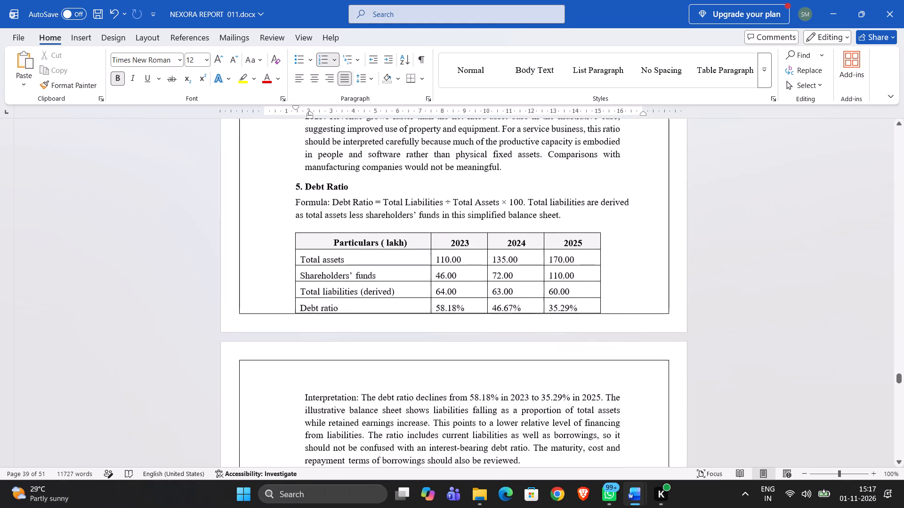
scroll(413, 275, "down", 2)
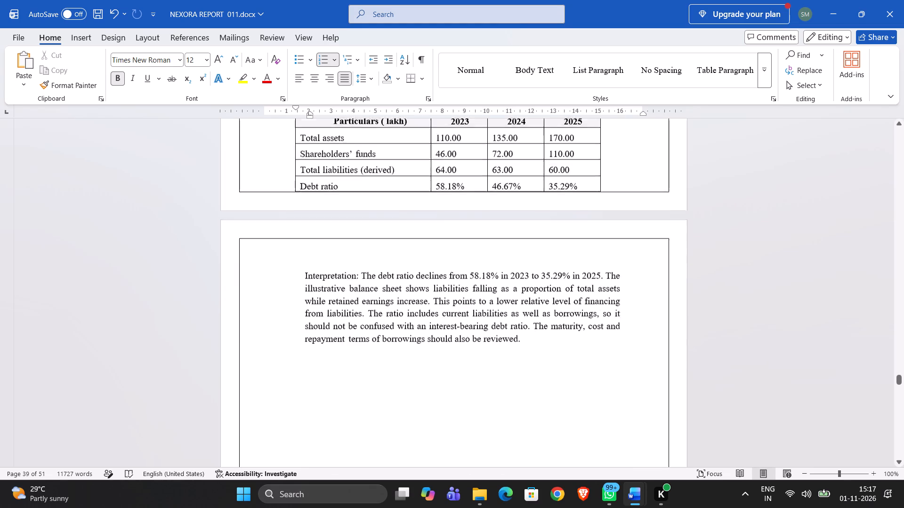
scroll(413, 275, "down", 3)
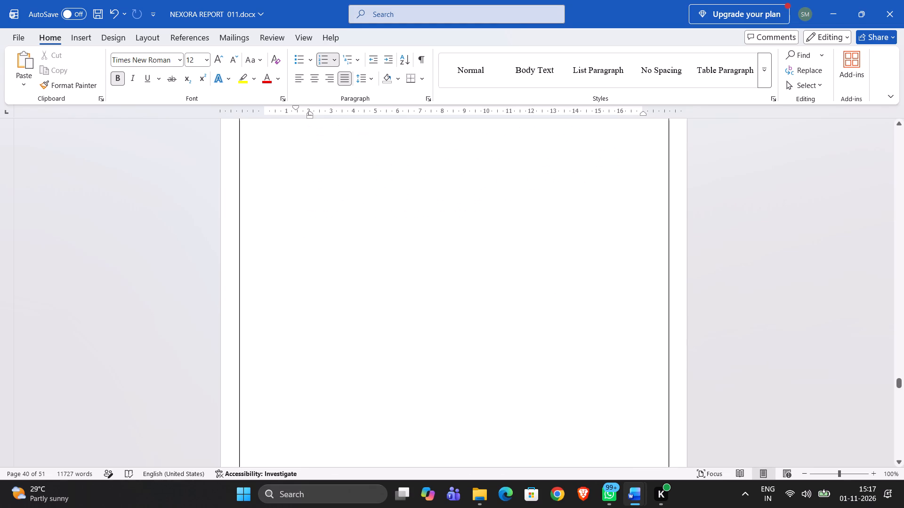
scroll(413, 275, "down", 4)
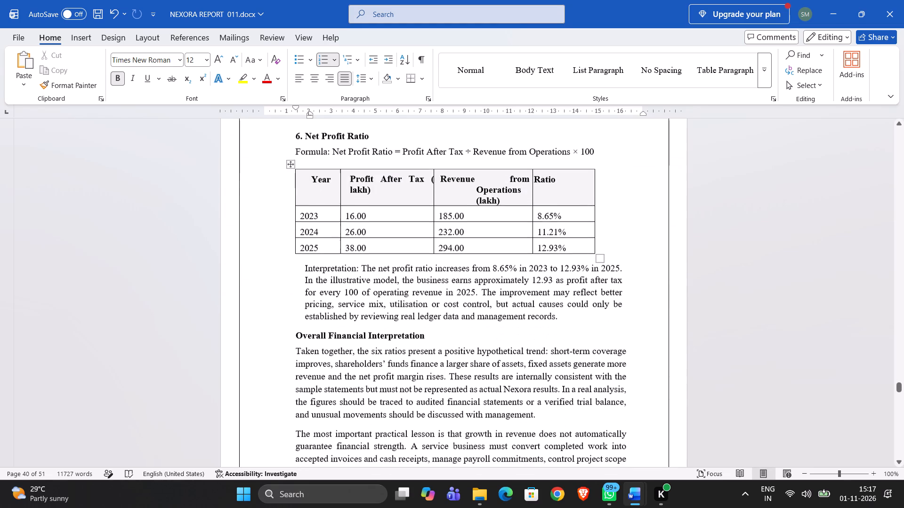
scroll(413, 275, "down", 1)
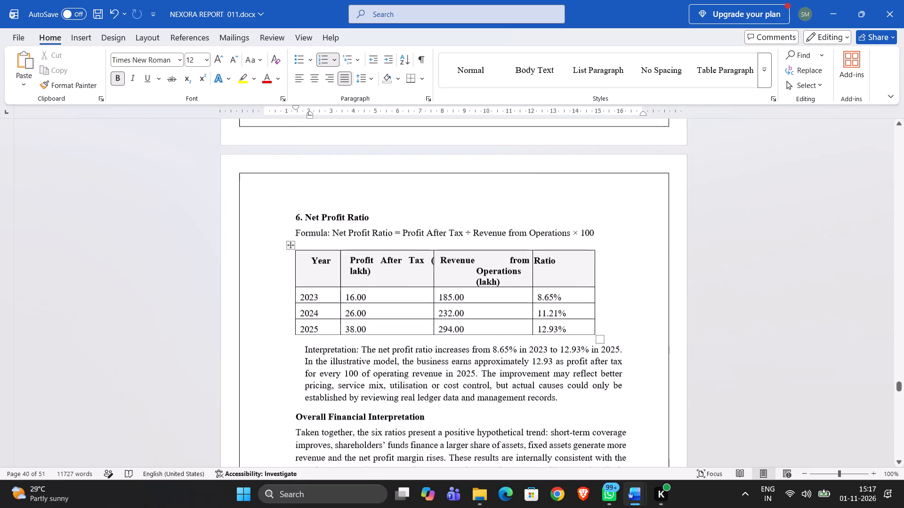
Look through sections 5.4 to 5.9, from Basis of Preparation and Financial Assumptions to the worked calculation of proprietary and debt ratios.
scroll(413, 275, "down", 6)
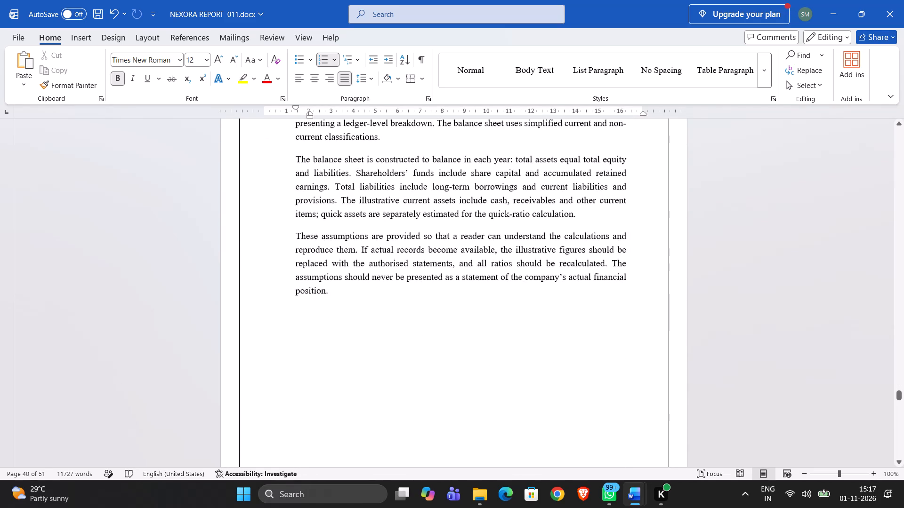
scroll(413, 275, "up", 4)
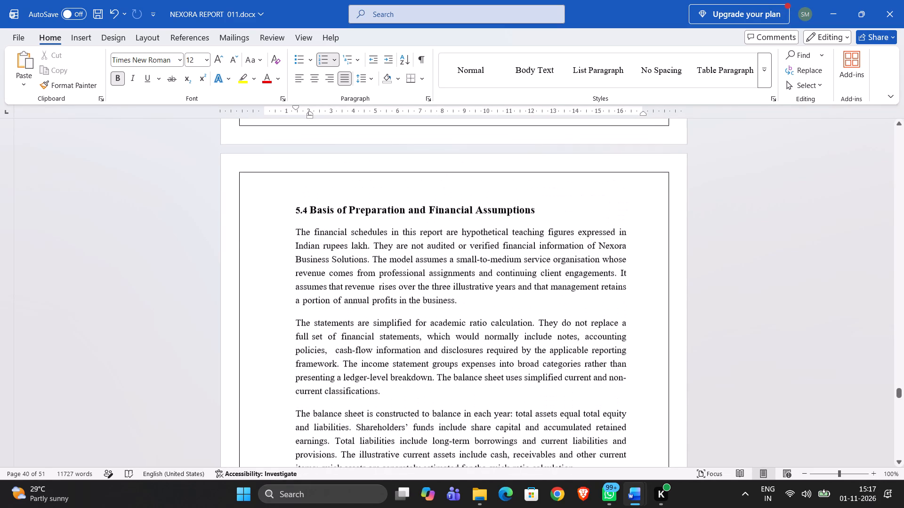
scroll(413, 275, "down", 5)
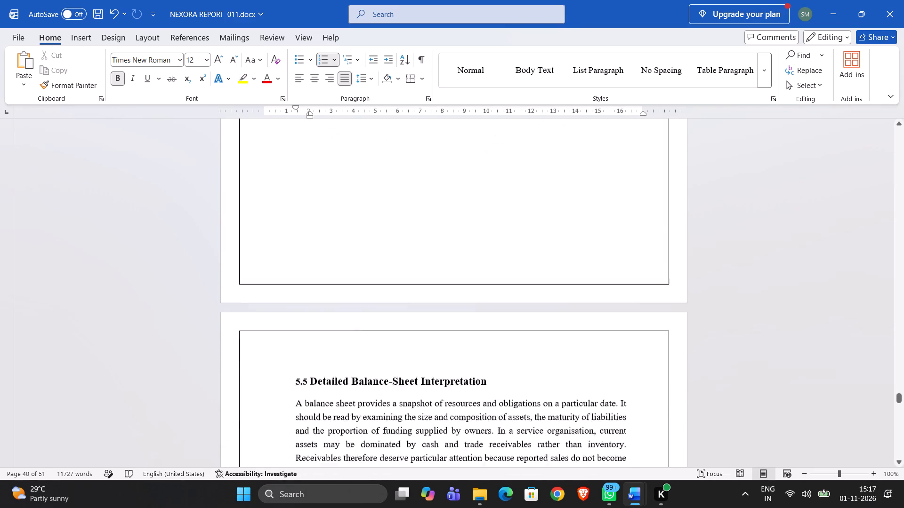
scroll(413, 275, "down", 8)
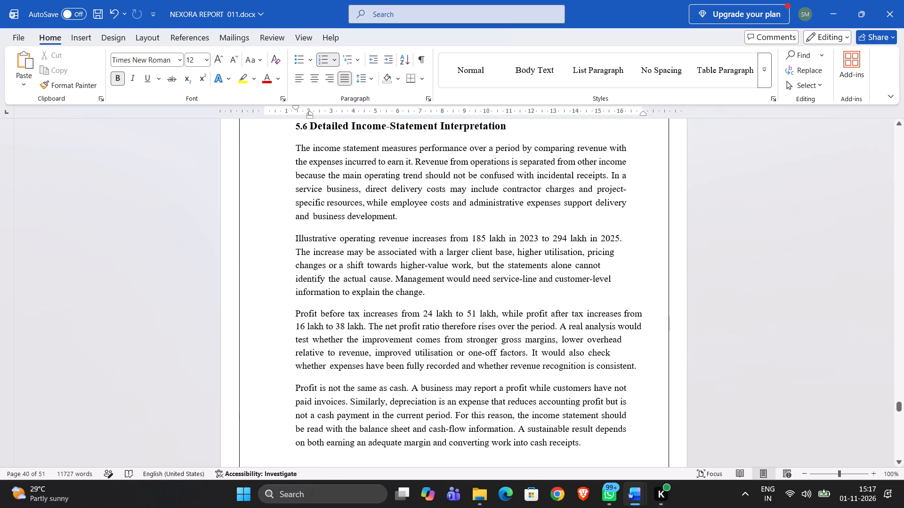
scroll(413, 275, "down", 1)
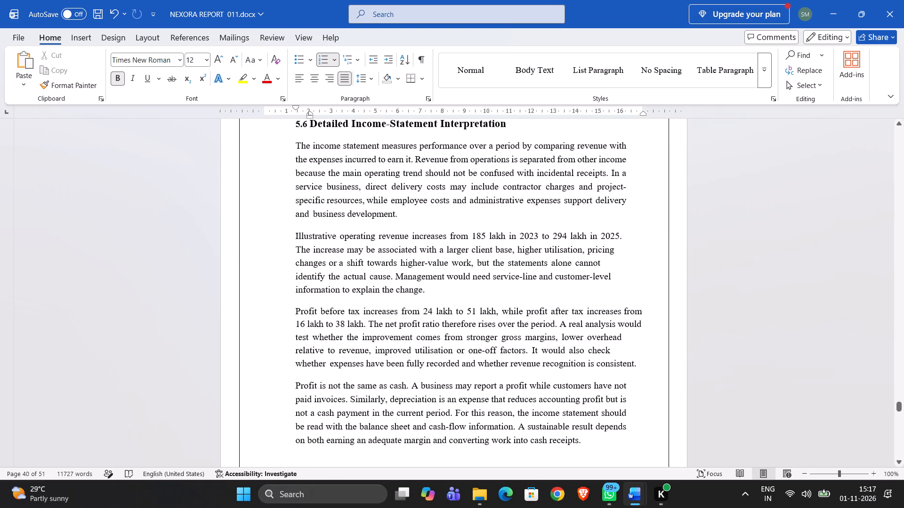
scroll(413, 275, "down", 2)
scroll(413, 275, "right", 1)
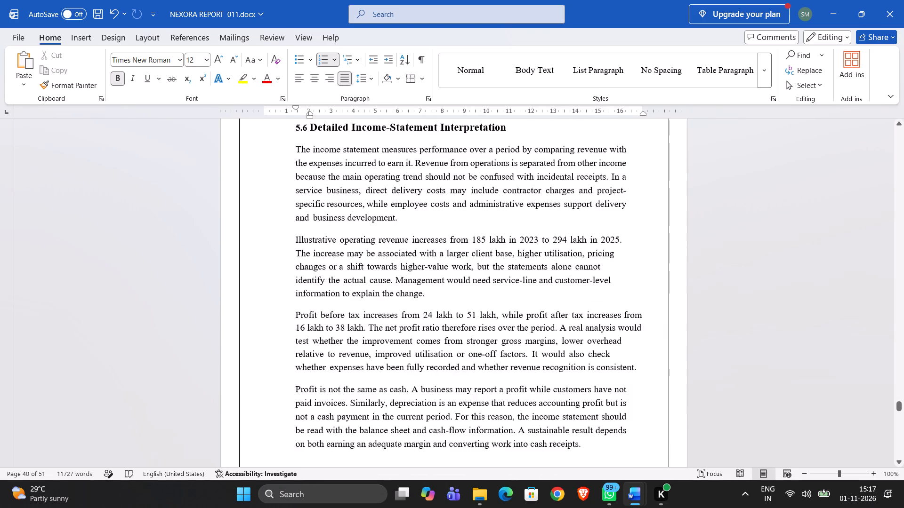
scroll(413, 275, "down", 5)
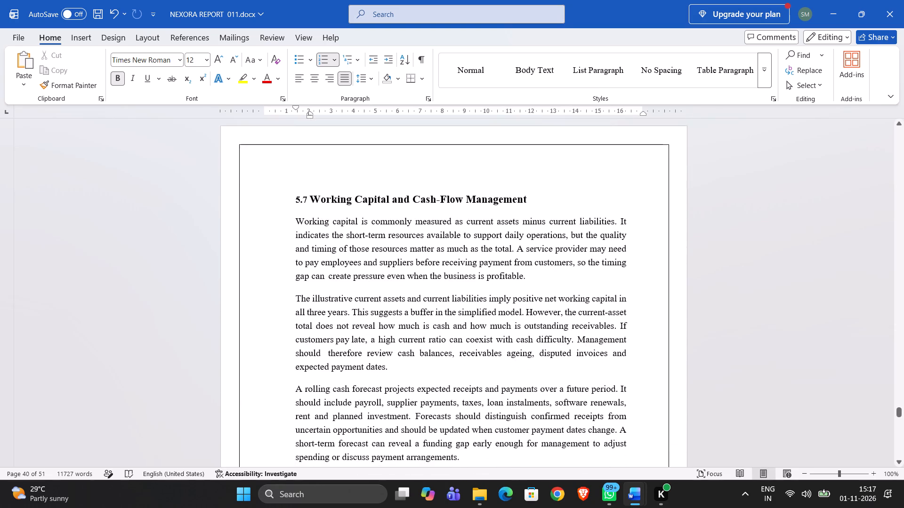
scroll(413, 275, "down", 4)
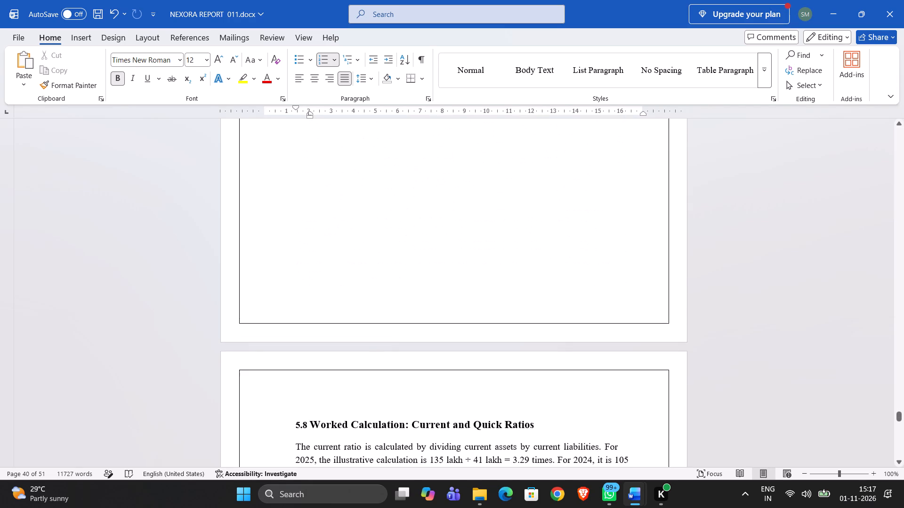
scroll(413, 275, "down", 3)
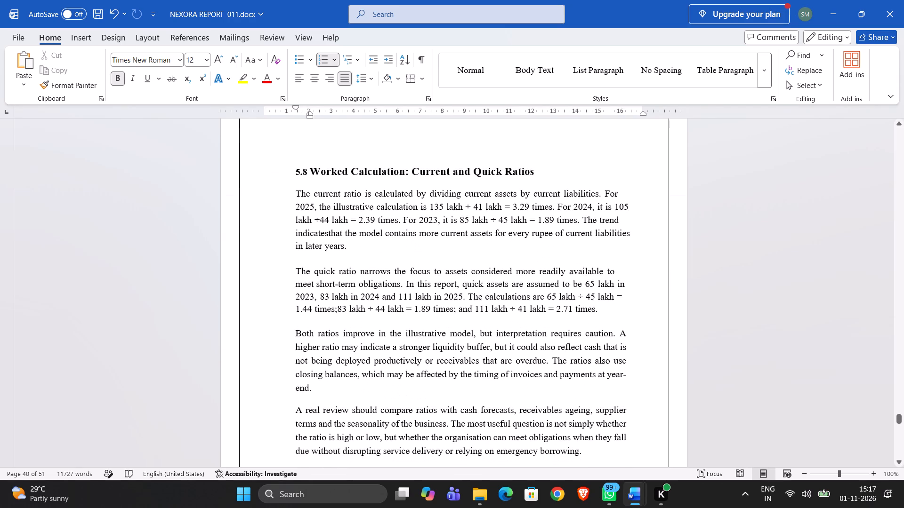
scroll(413, 275, "down", 5)
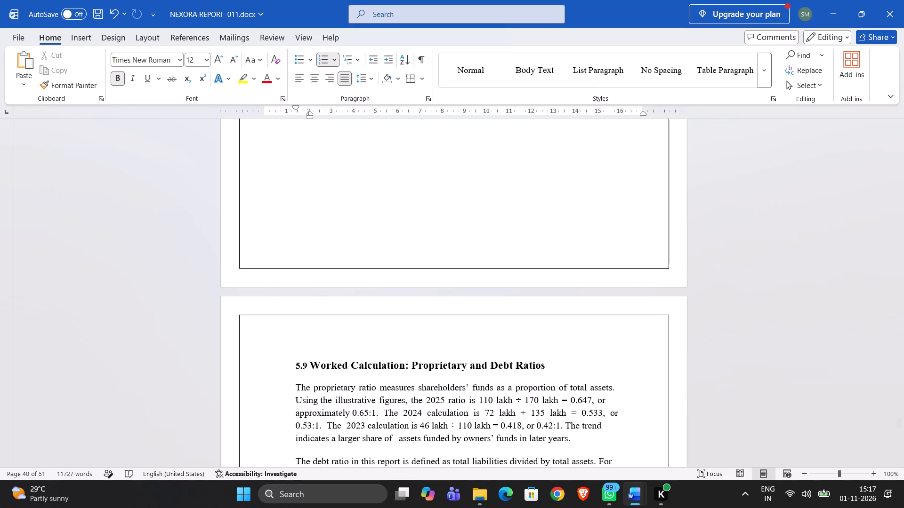
scroll(413, 275, "down", 5)
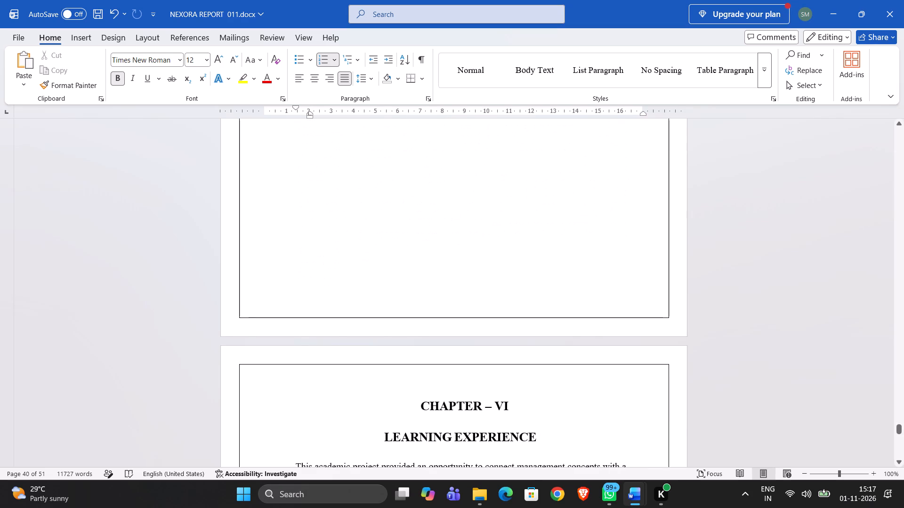
Look through Chapter VI, Learning Experience, the bibliography and the annexure with the Internship Weekly Report tables.
scroll(413, 275, "down", 2)
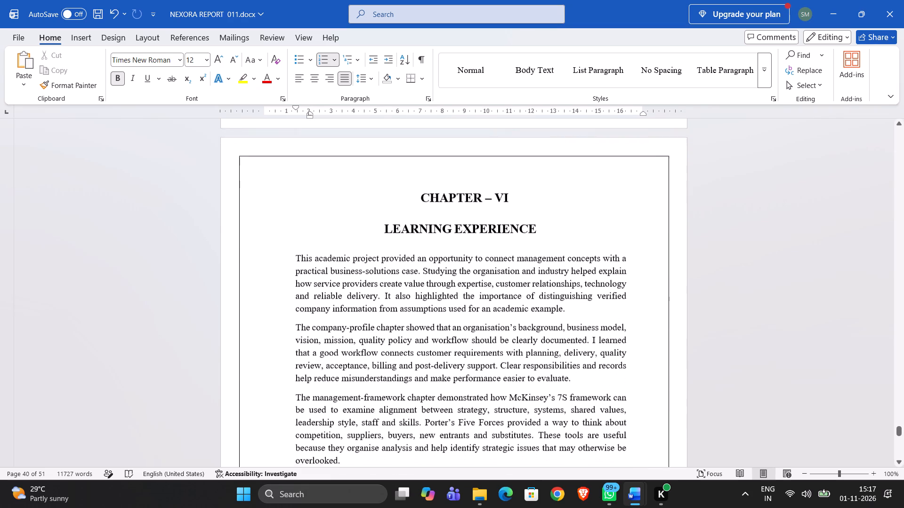
scroll(413, 275, "down", 5)
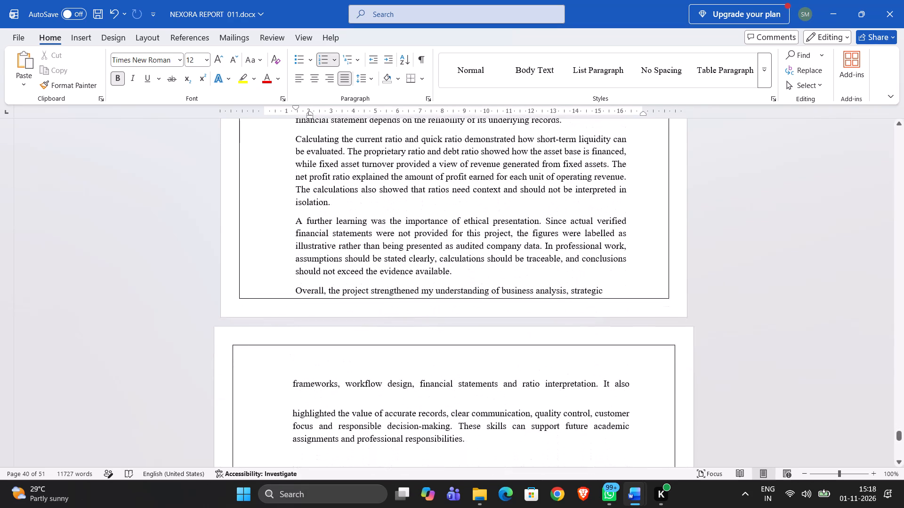
scroll(413, 275, "down", 2)
scroll(413, 275, "right", 1)
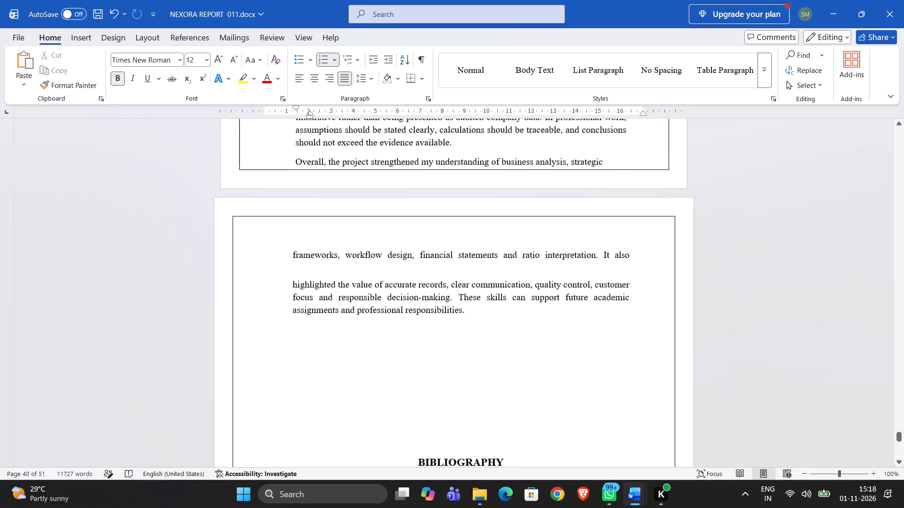
scroll(413, 275, "right", 1)
scroll(413, 275, "down", 4)
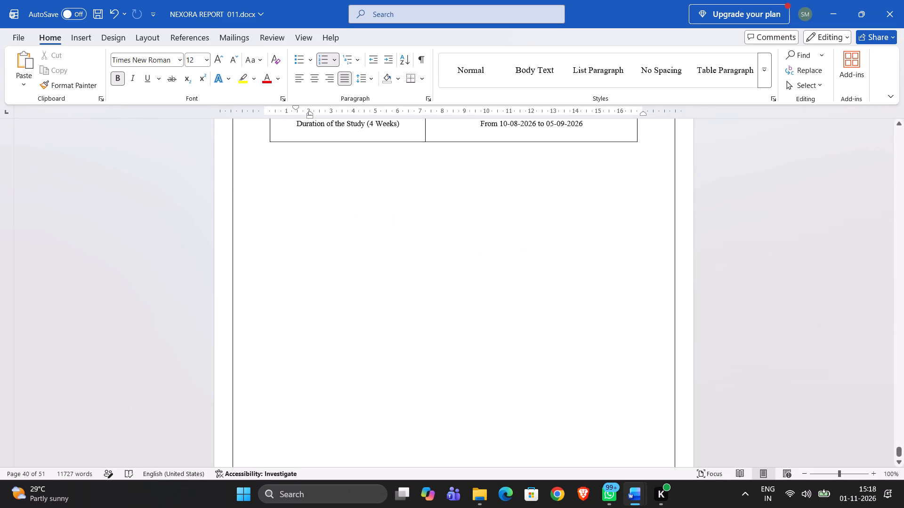
scroll(413, 275, "up", 2)
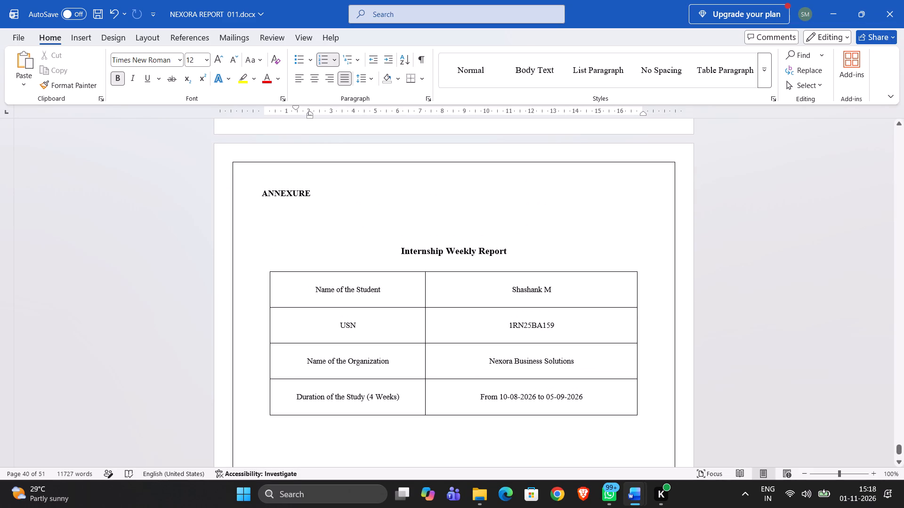
scroll(413, 275, "down", 5)
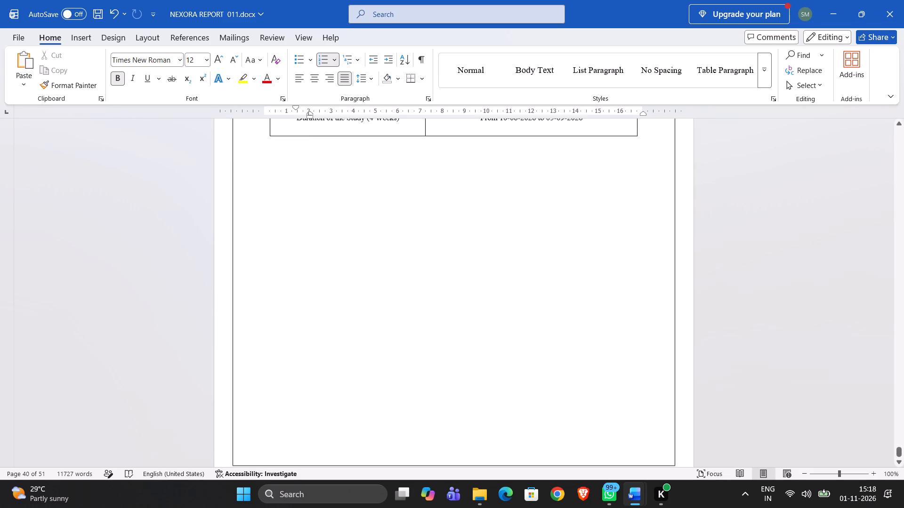
scroll(413, 275, "down", 7)
scroll(413, 275, "up", 4)
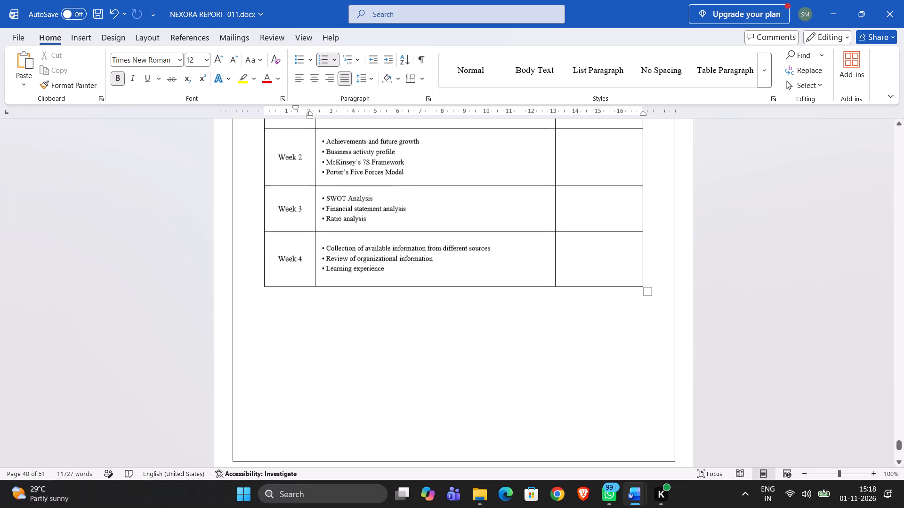
scroll(413, 275, "up", 2)
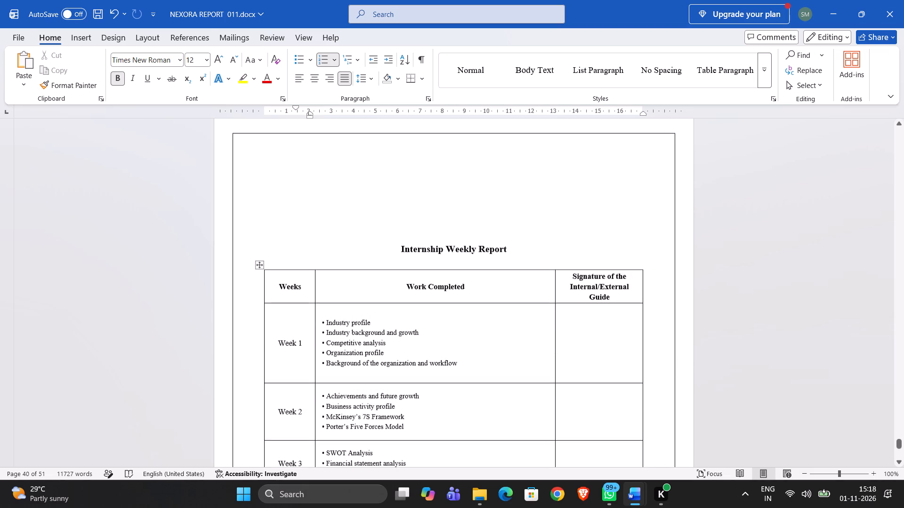
Look back from the annexure through the bibliography, the Learning Experience chapter and sections 5.9 to 5.7 of the financial chapter.
scroll(413, 275, "up", 5)
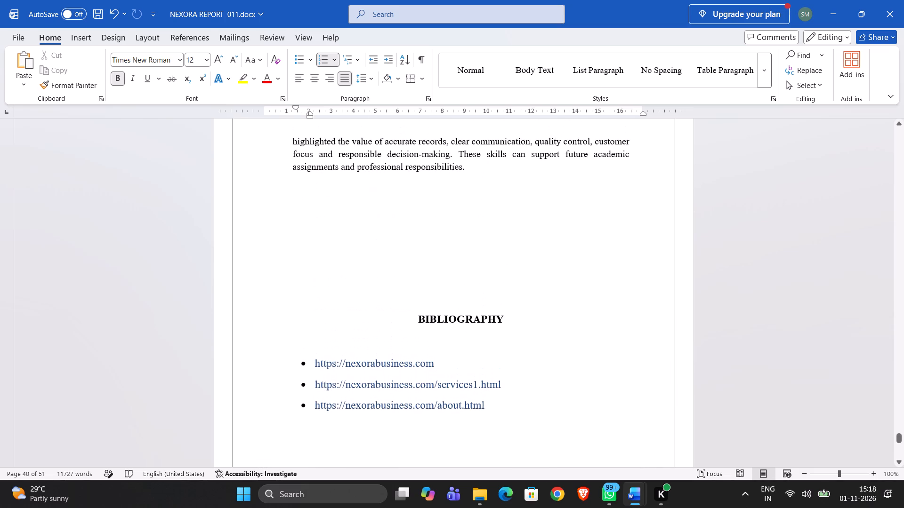
scroll(413, 275, "up", 1)
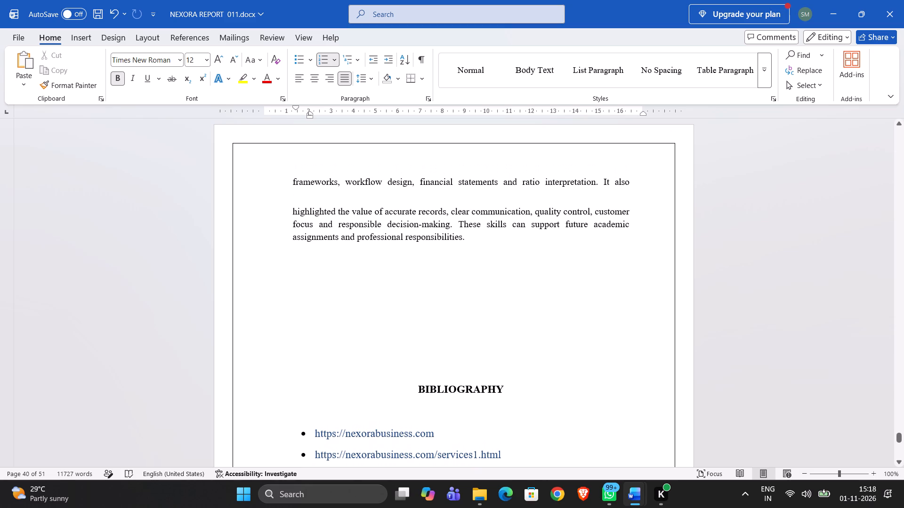
scroll(413, 275, "up", 5)
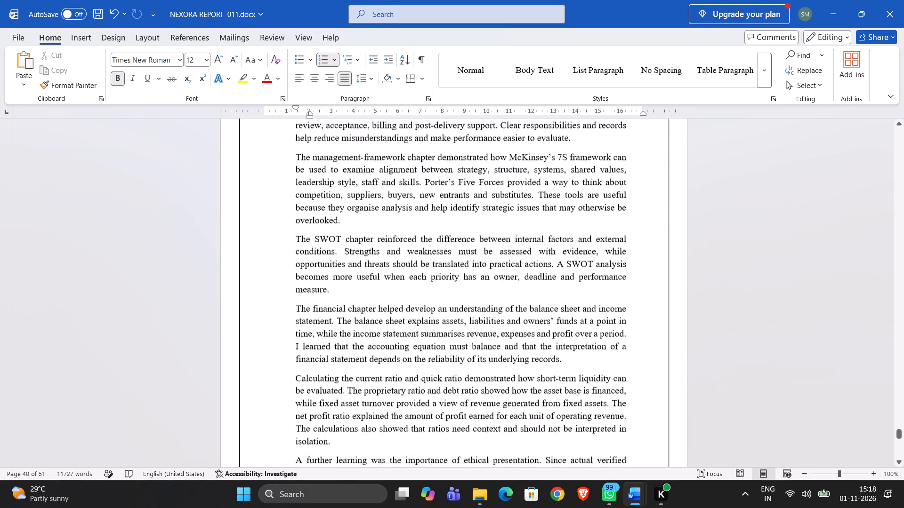
scroll(413, 275, "up", 1)
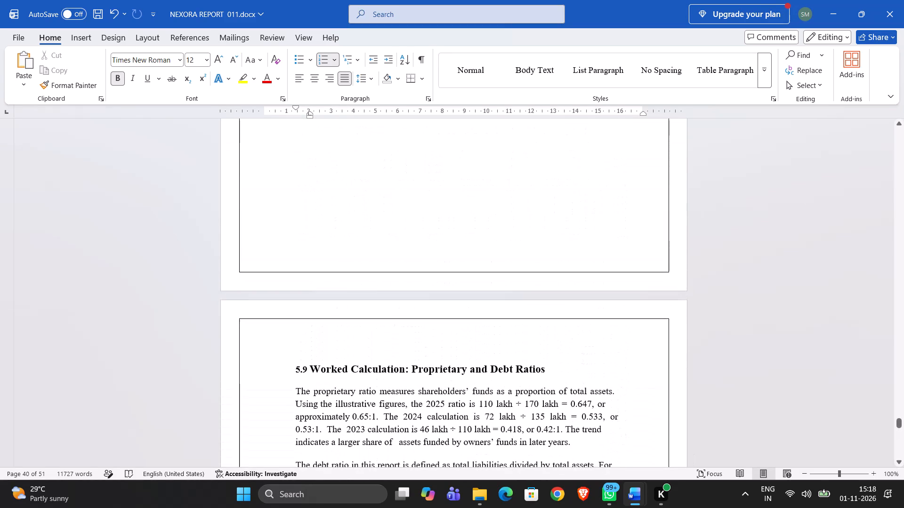
scroll(413, 275, "up", 6)
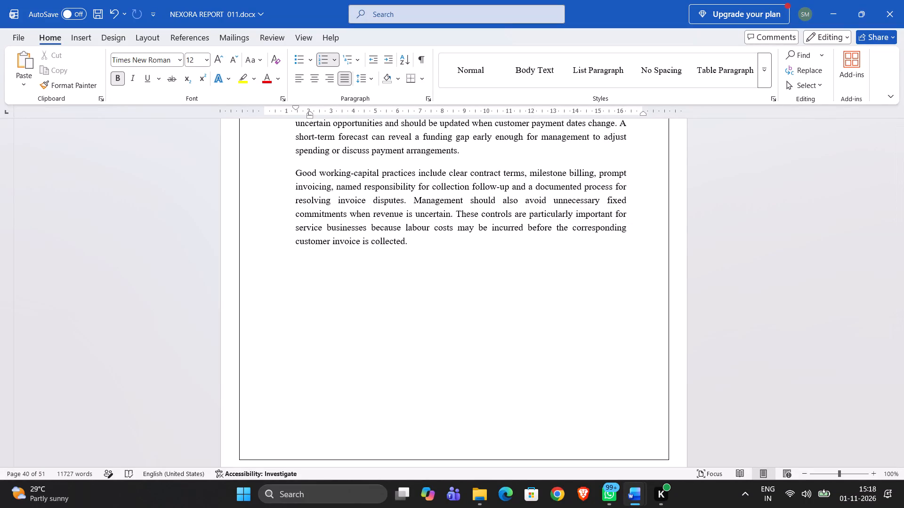
scroll(413, 275, "up", 1)
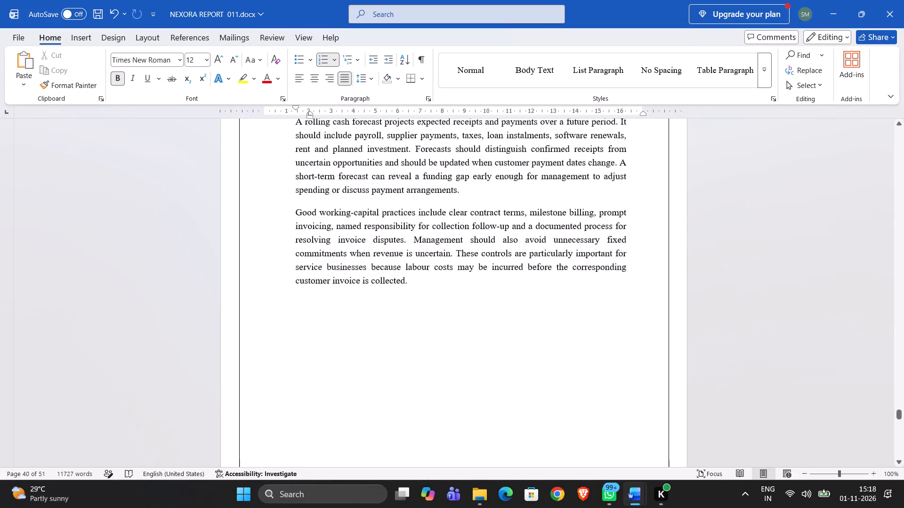
scroll(413, 275, "up", 7)
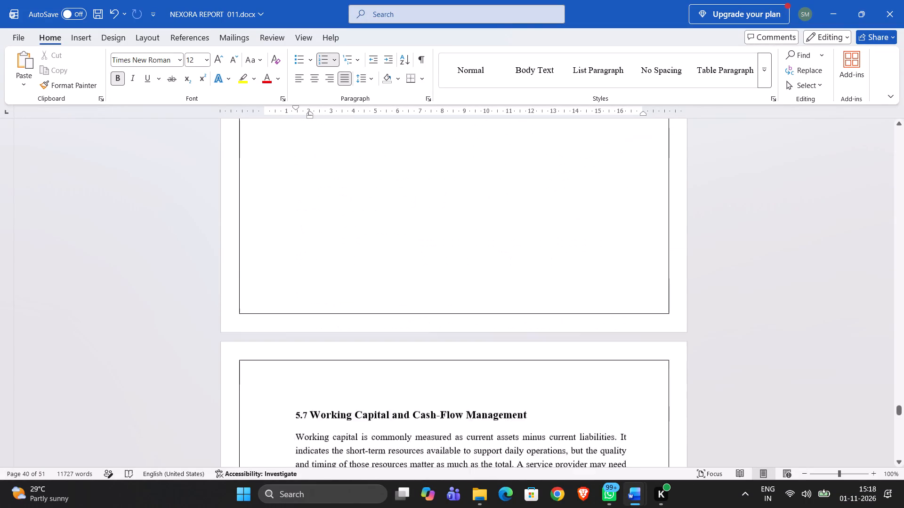
Go back through the earlier chapters to the Chapter I title page, Introduction to Organisation and Industry Profile.
scroll(413, 275, "up", 17)
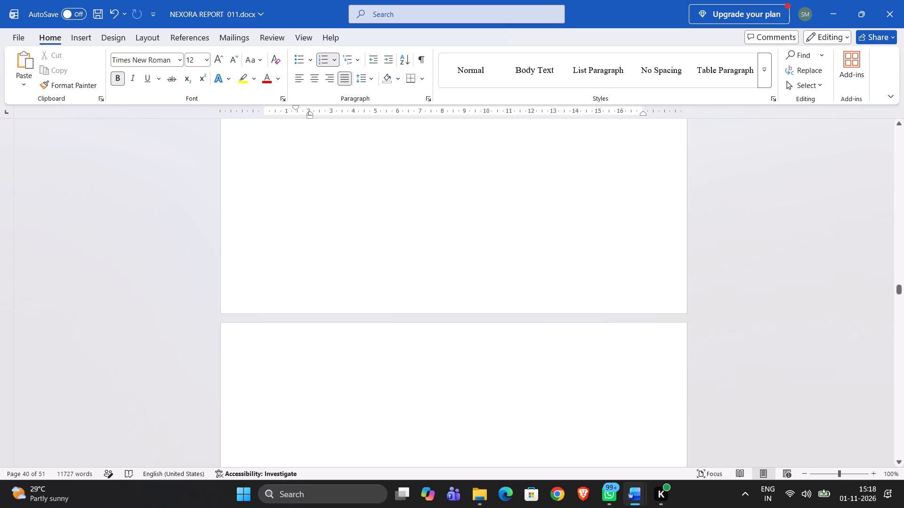
scroll(413, 275, "up", 10)
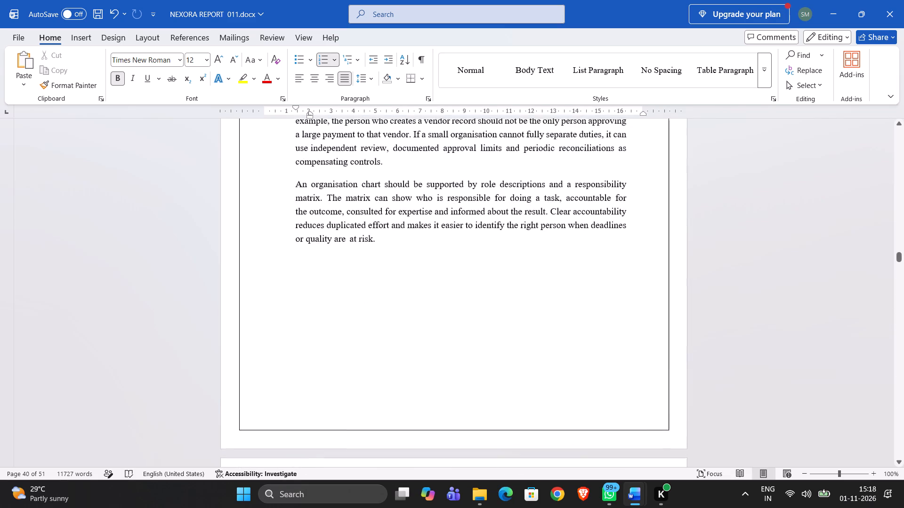
scroll(413, 275, "up", 19)
scroll(413, 275, "up", 13)
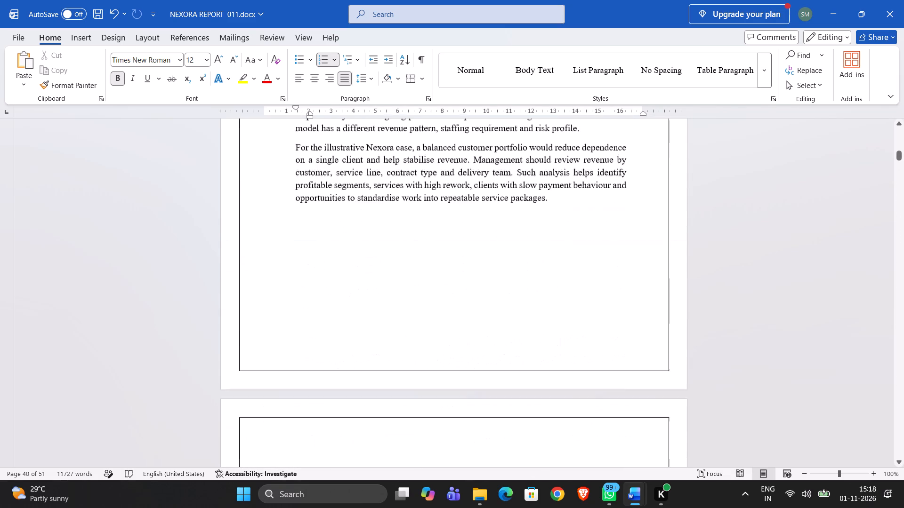
scroll(413, 275, "up", 14)
scroll(413, 275, "down", 1)
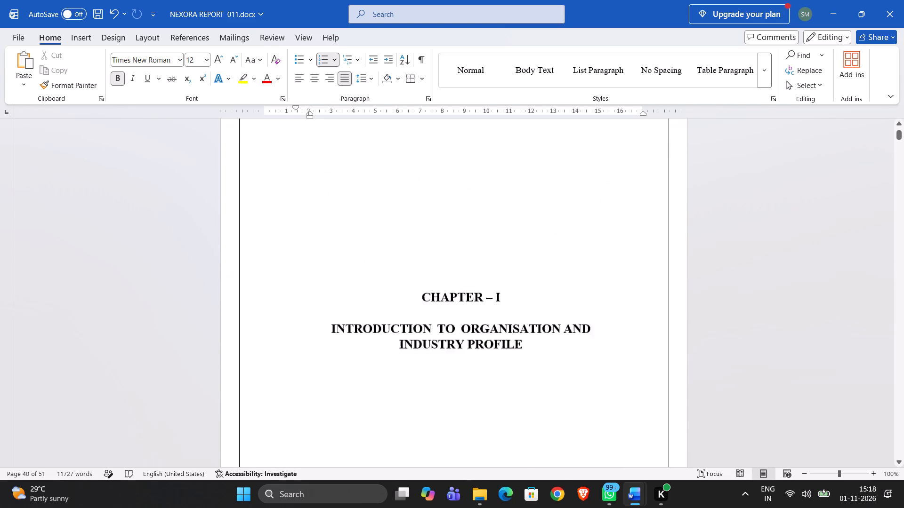
scroll(413, 275, "down", 1)
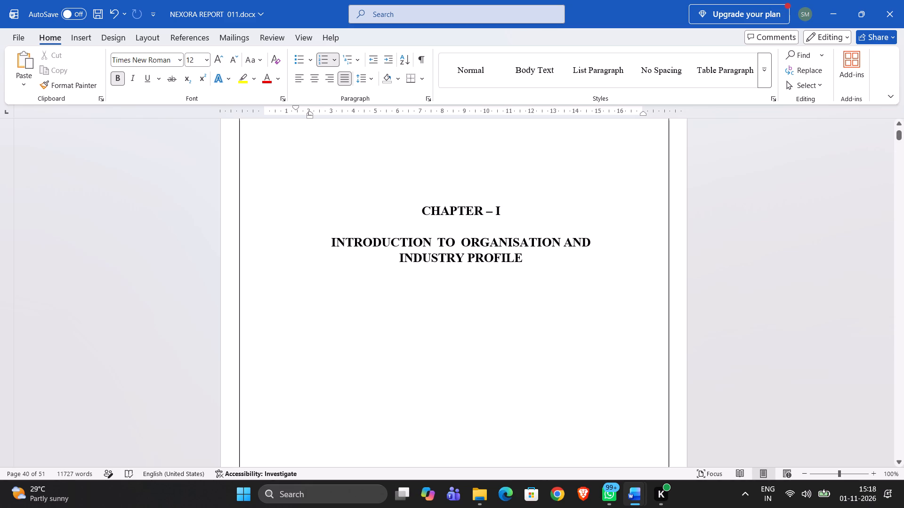
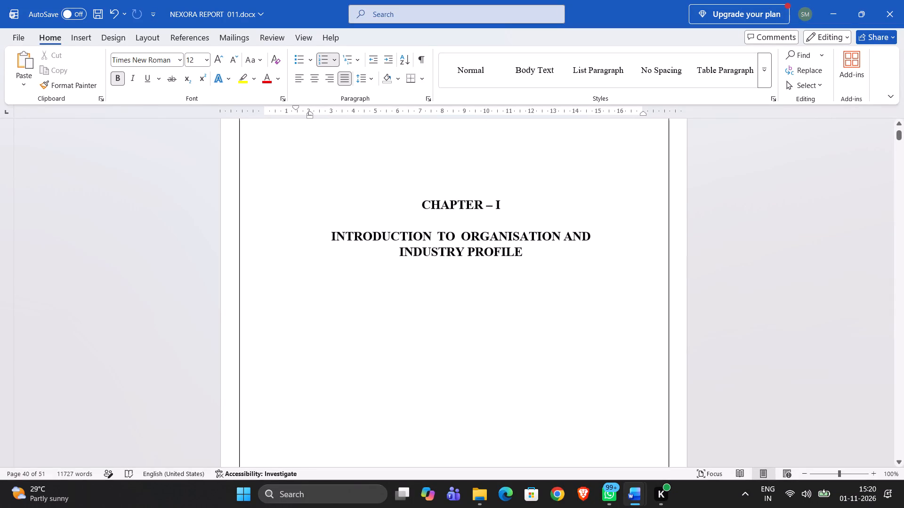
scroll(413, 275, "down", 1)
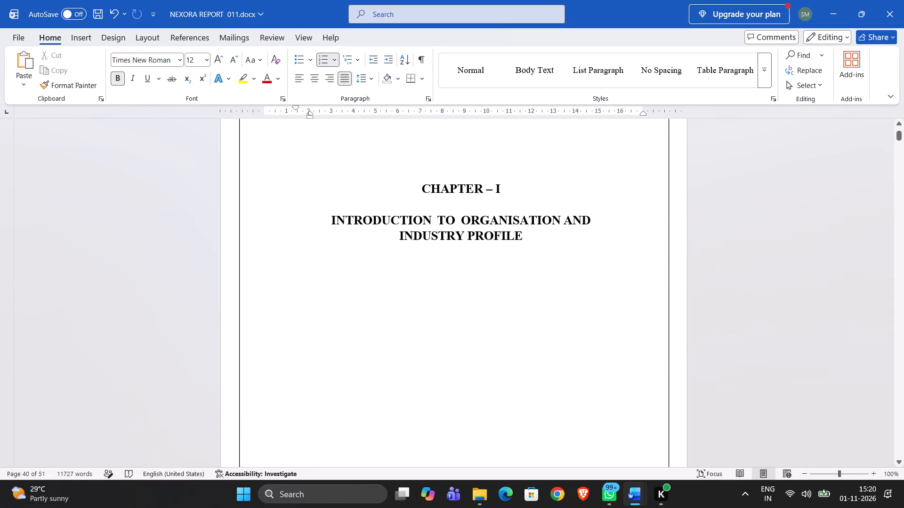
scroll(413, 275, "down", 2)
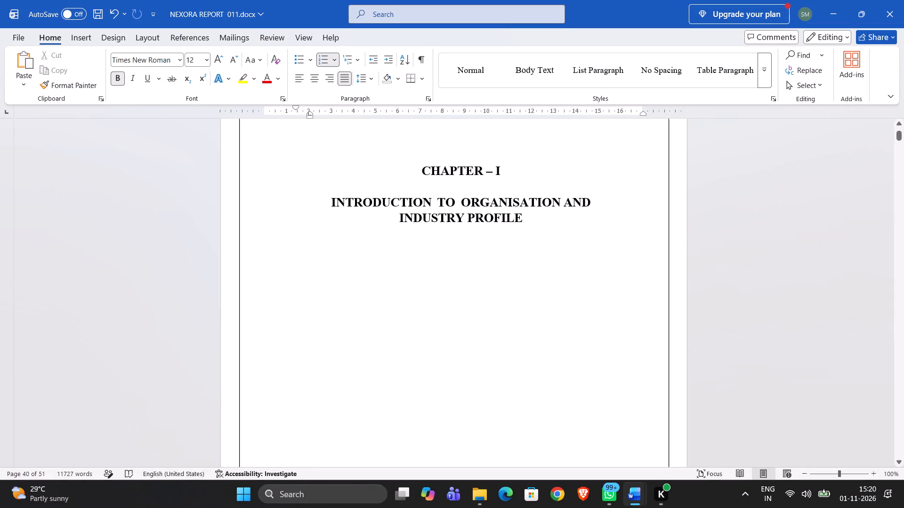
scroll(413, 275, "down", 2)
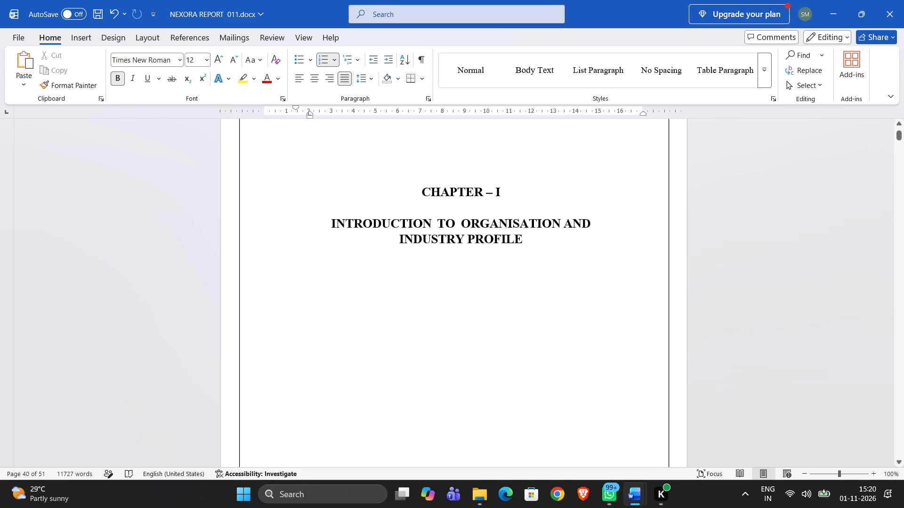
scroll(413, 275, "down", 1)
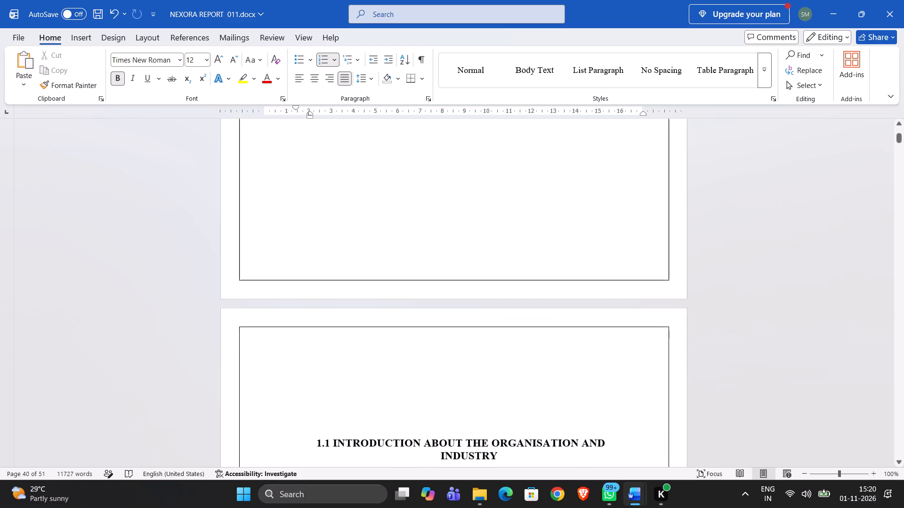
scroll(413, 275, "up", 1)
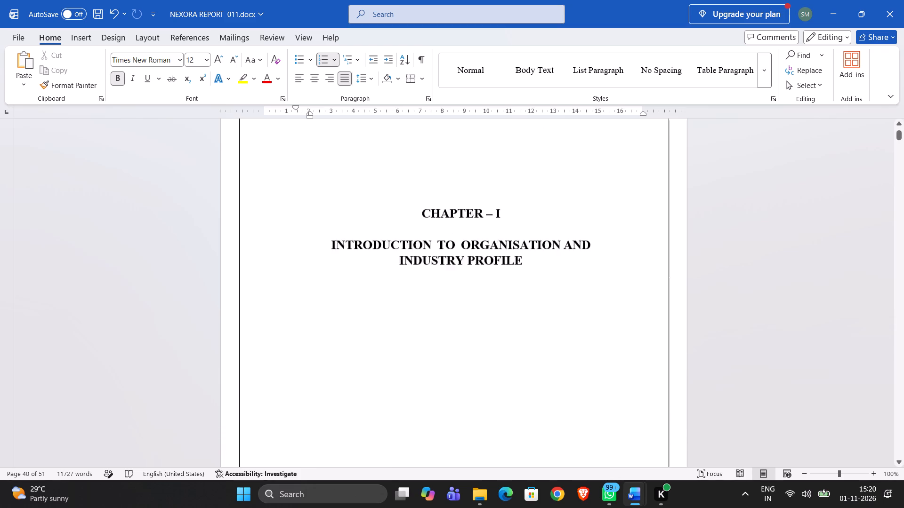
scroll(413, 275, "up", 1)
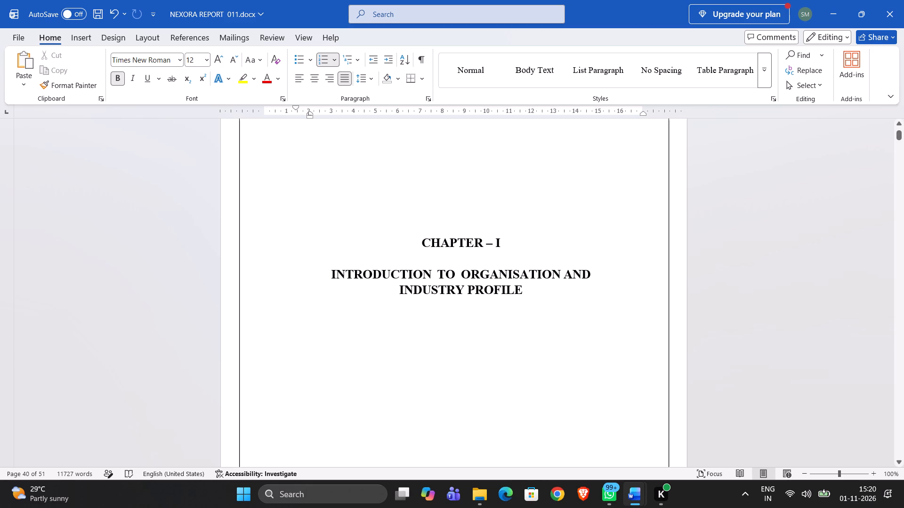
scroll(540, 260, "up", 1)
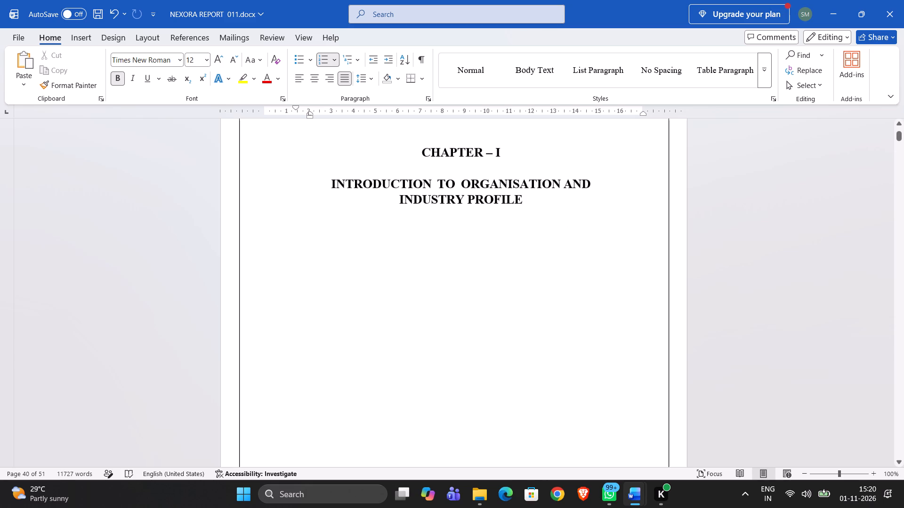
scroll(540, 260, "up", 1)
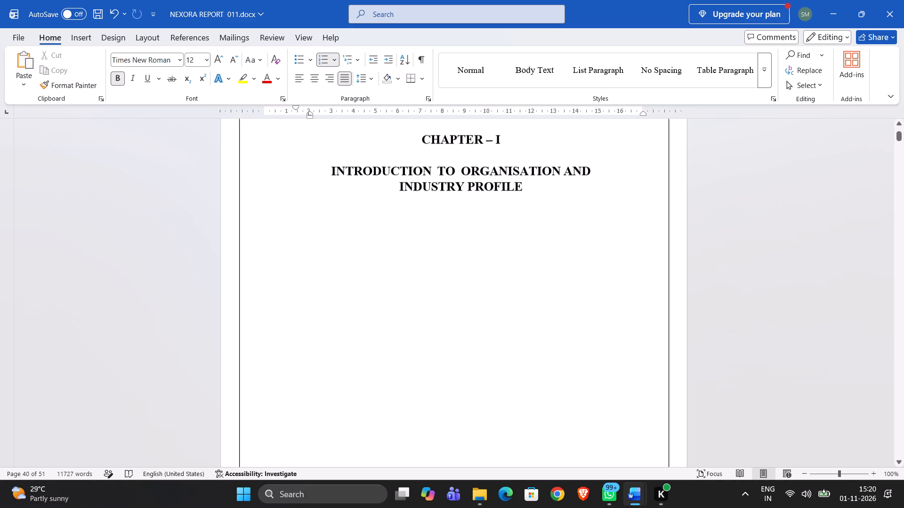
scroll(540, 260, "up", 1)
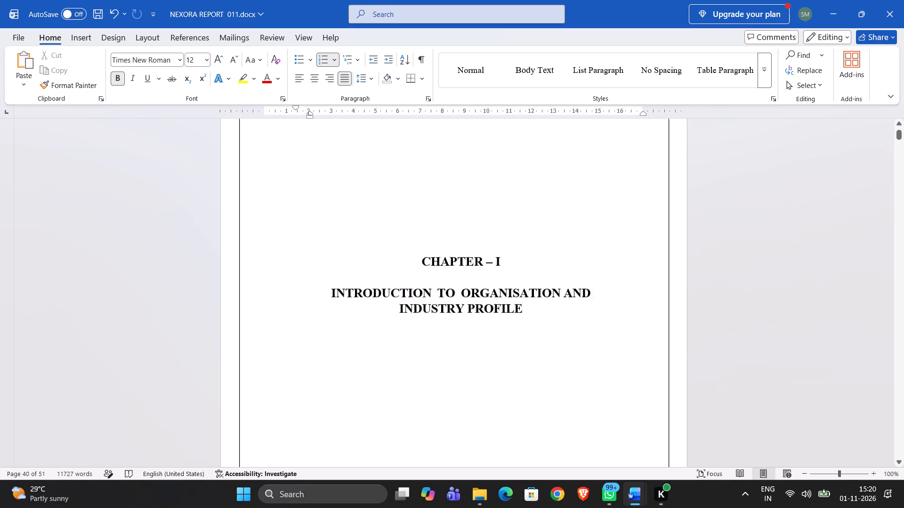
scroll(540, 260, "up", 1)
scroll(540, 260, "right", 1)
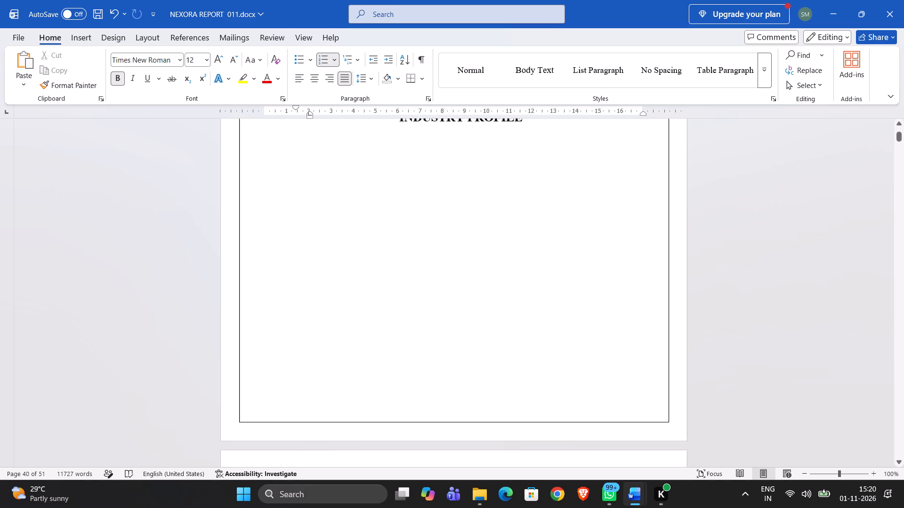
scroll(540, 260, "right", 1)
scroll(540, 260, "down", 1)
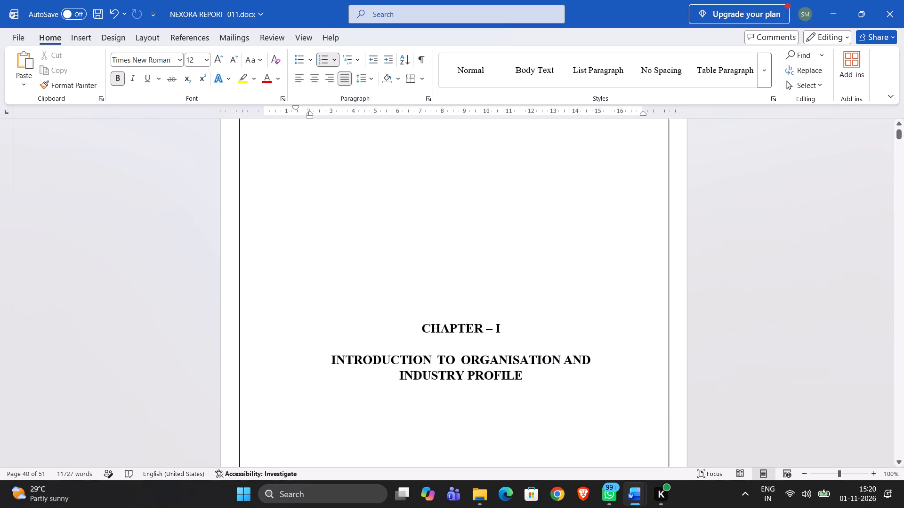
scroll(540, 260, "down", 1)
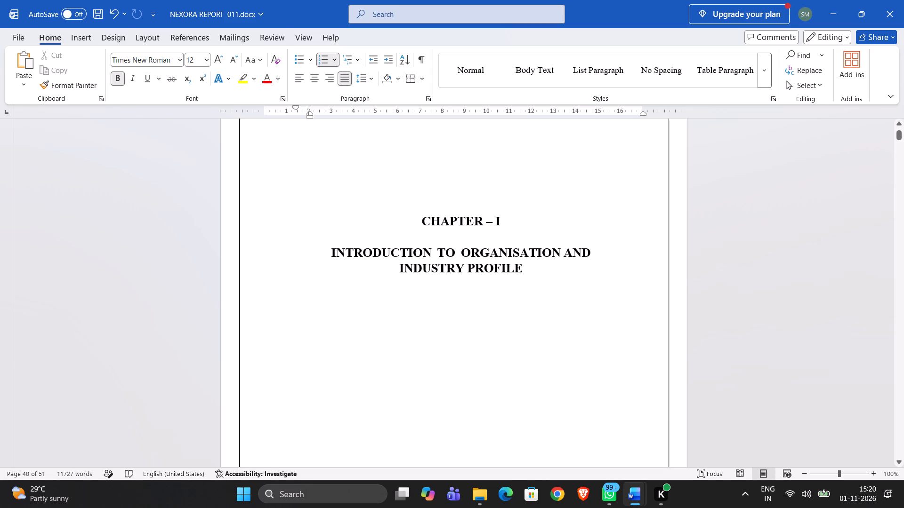
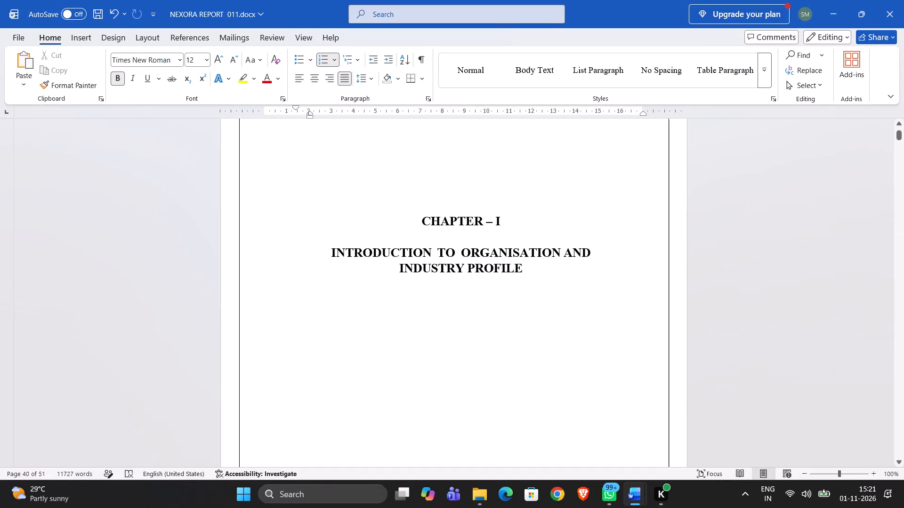
Insert the word "THE" before "ORGANISATION" in the Chapter I title, so it reads "INTRODUCTION TO THE ORGANISATION AND INDUSTRY PROFILE".
left_click(460, 254)
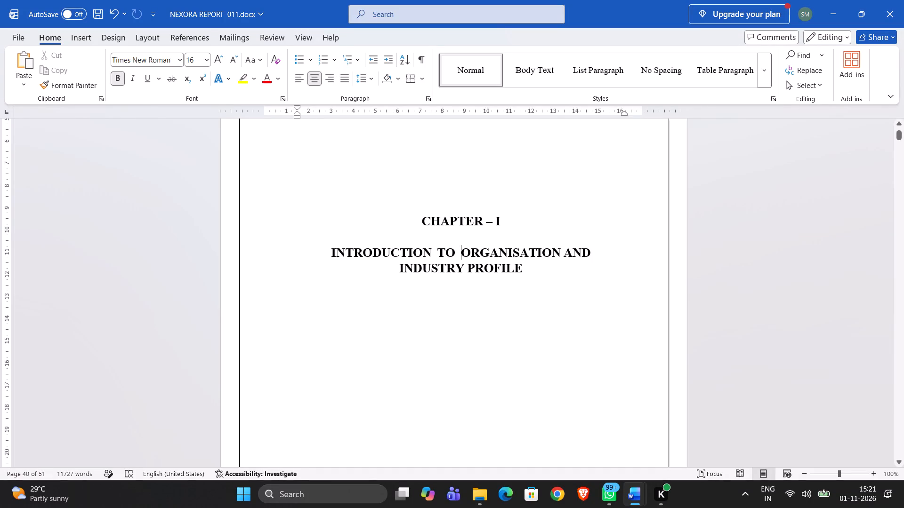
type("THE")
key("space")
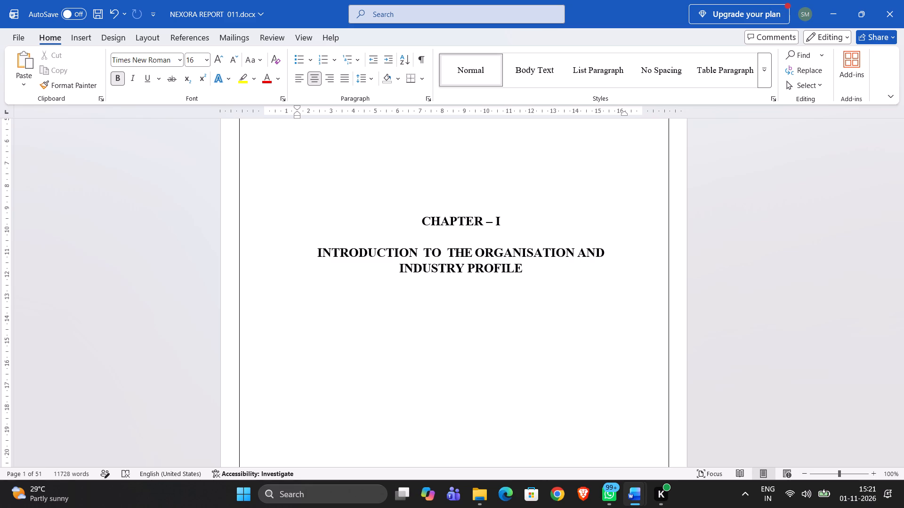
Review the report from the Chapter I title page to the start of section 1.1, Introduction about the Organisation and Industry.
scroll(460, 248, "down", 1)
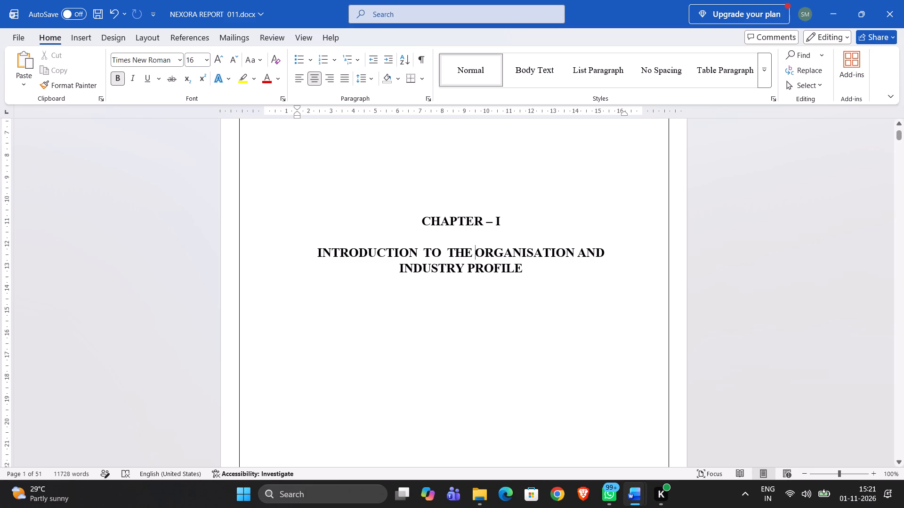
scroll(461, 230, "down", 1)
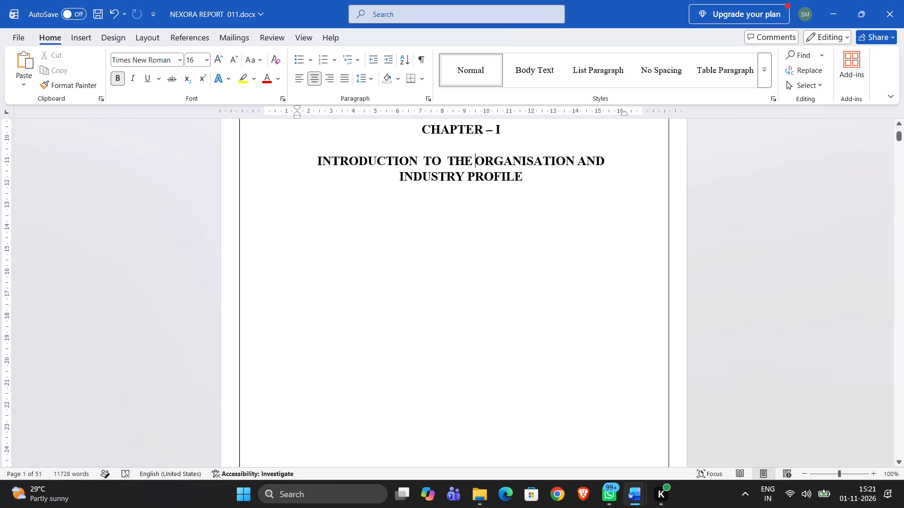
scroll(498, 287, "down", 2)
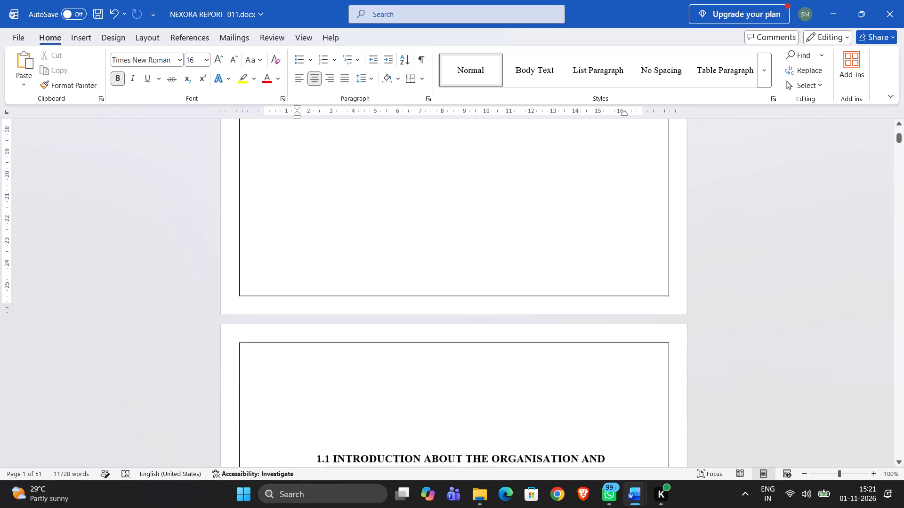
scroll(498, 287, "up", 1)
scroll(498, 287, "down", 1)
scroll(498, 287, "up", 1)
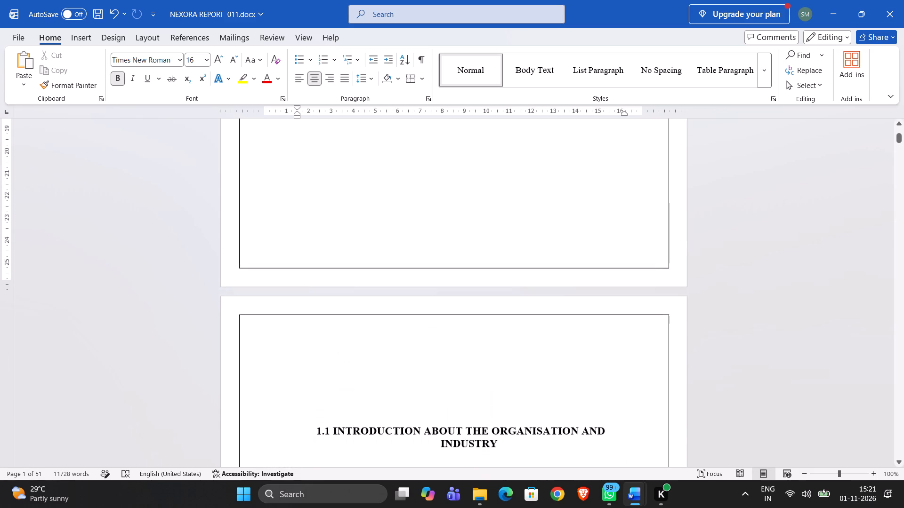
scroll(498, 287, "down", 1)
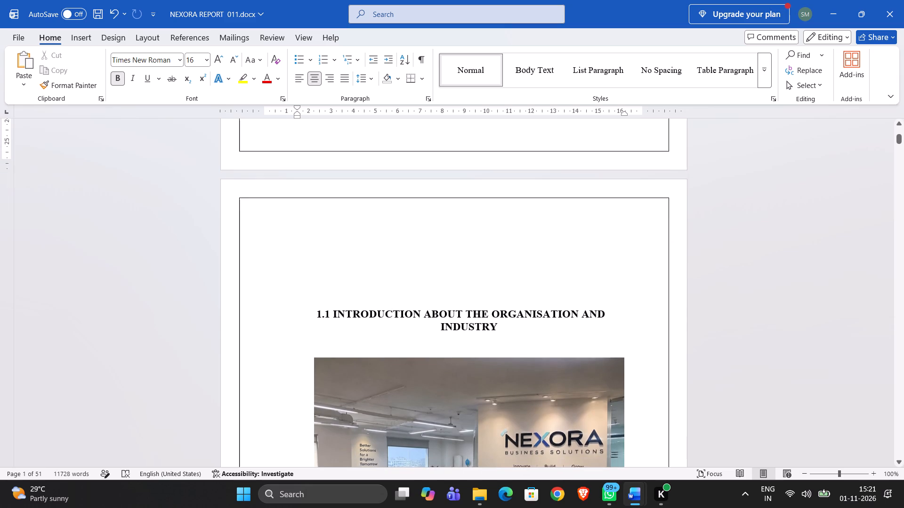
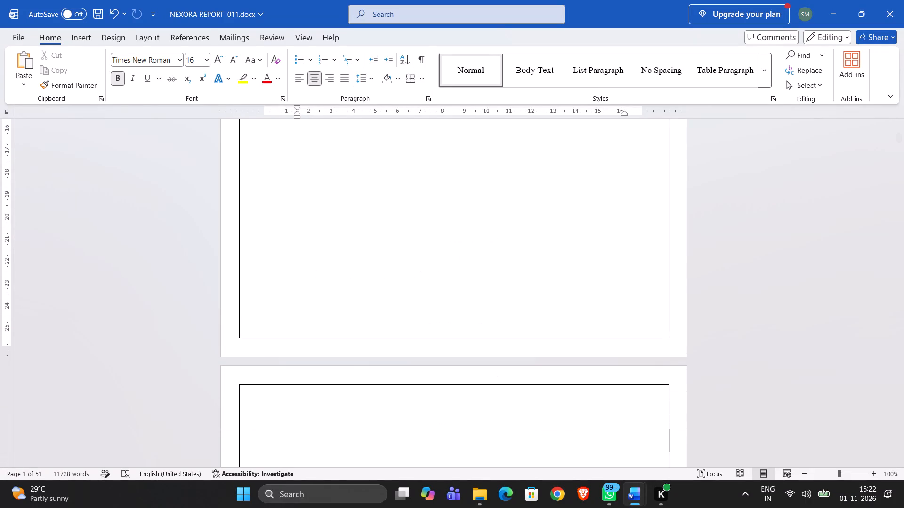
Look through the section 1.1 pages, from the heading and office photo to the closing paragraphs on the following page.
scroll(498, 287, "down", 2)
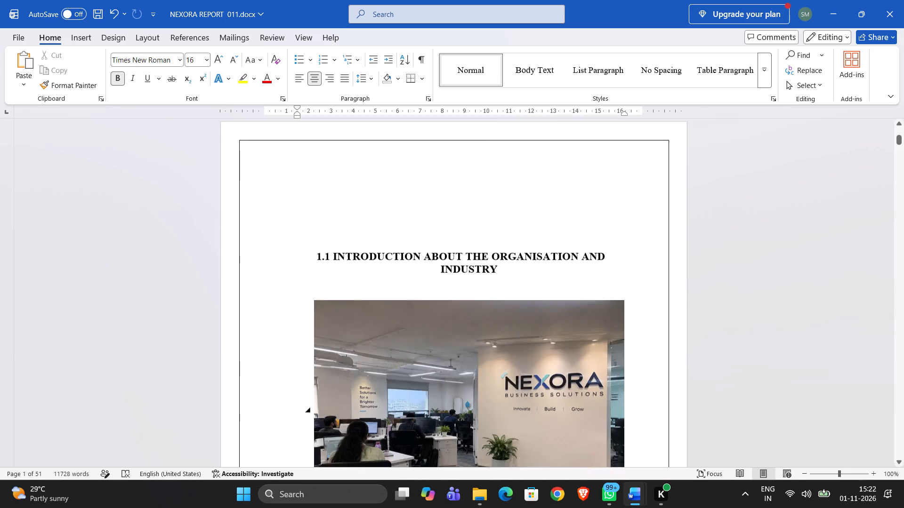
scroll(498, 287, "down", 4)
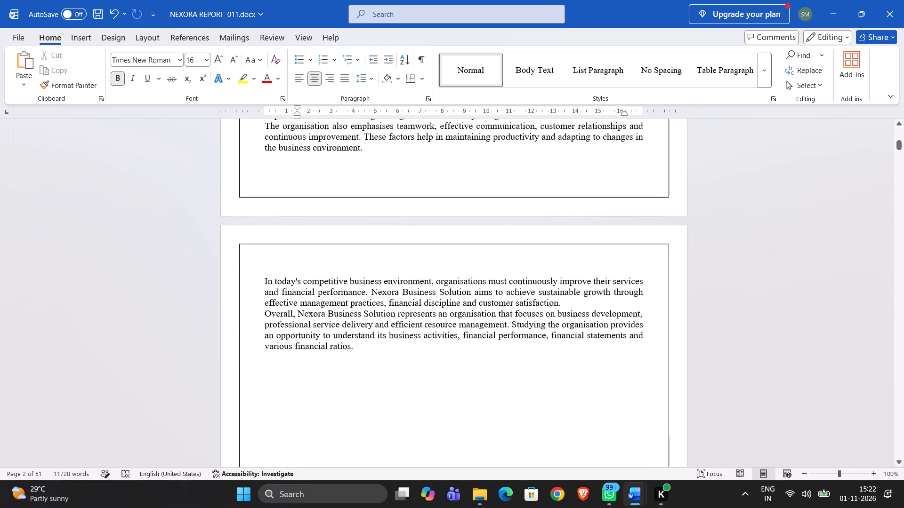
scroll(498, 287, "up", 2)
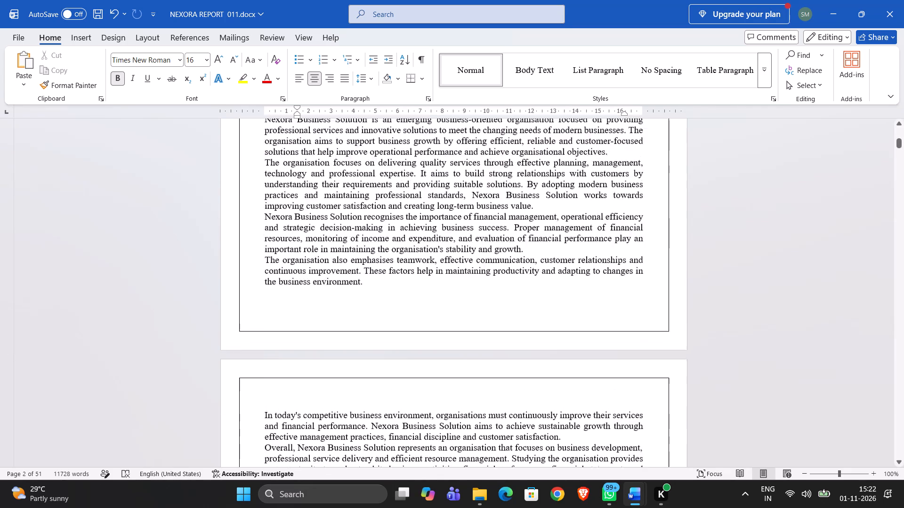
scroll(498, 287, "up", 3)
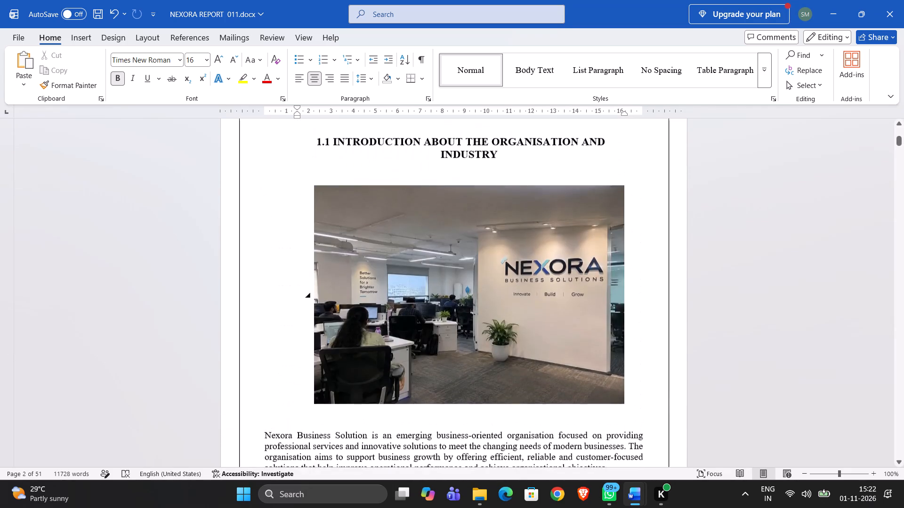
scroll(498, 287, "down", 6)
scroll(498, 287, "up", 2)
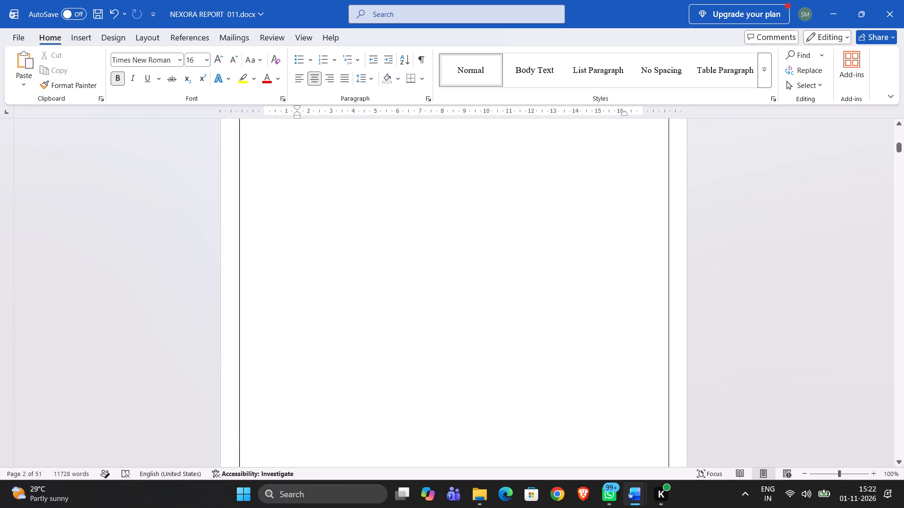
scroll(498, 287, "up", 4)
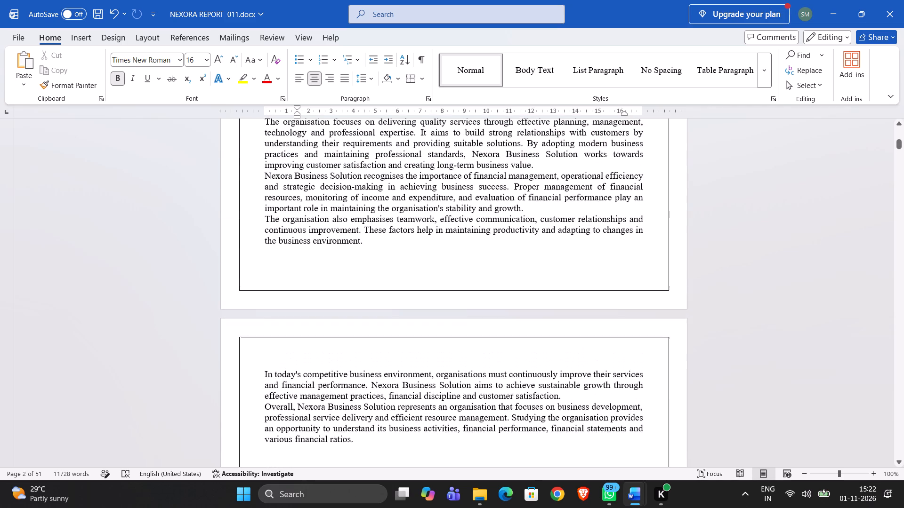
Read the section 1.1 body paragraphs describing Nexora Business Solution beneath the office photo.
scroll(498, 287, "up", 2)
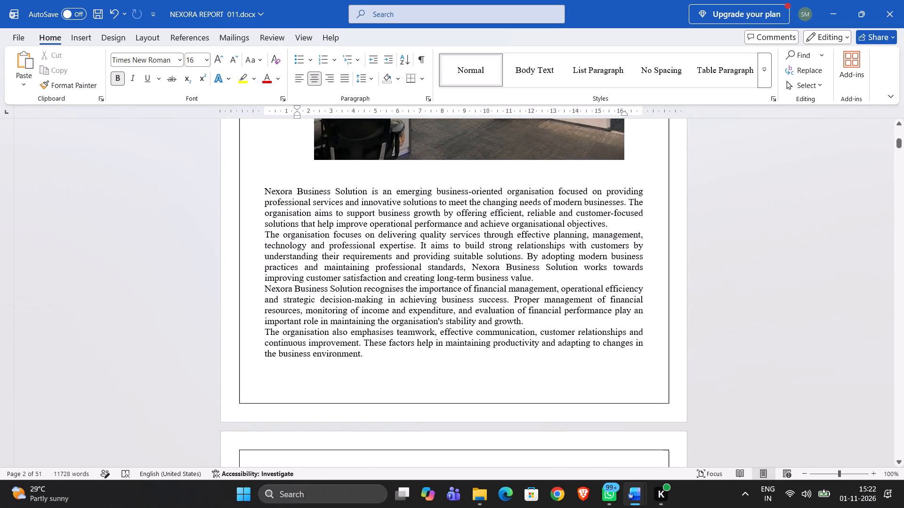
scroll(498, 287, "up", 1)
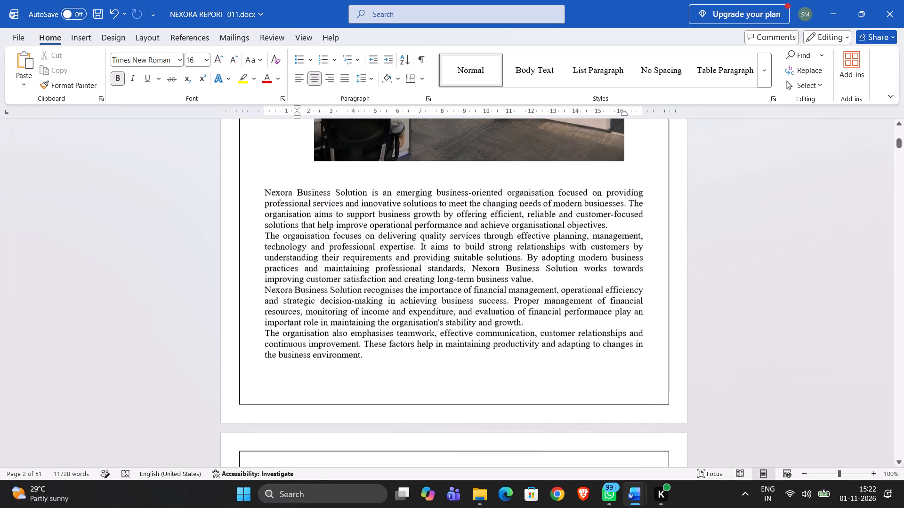
scroll(498, 287, "up", 1)
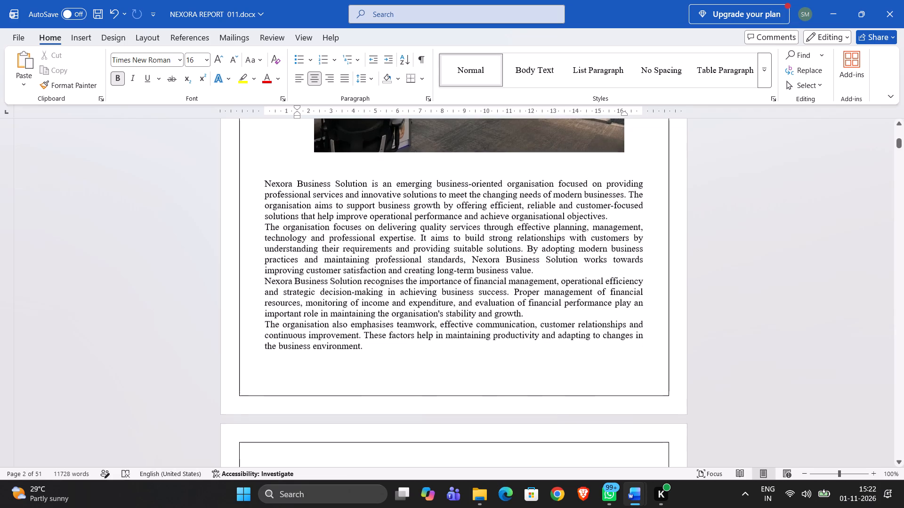
scroll(498, 287, "up", 1)
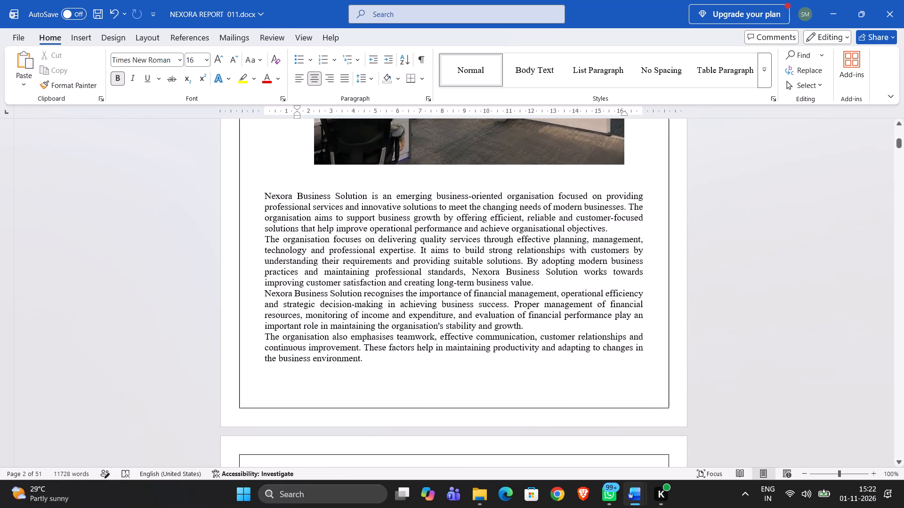
scroll(498, 287, "up", 2)
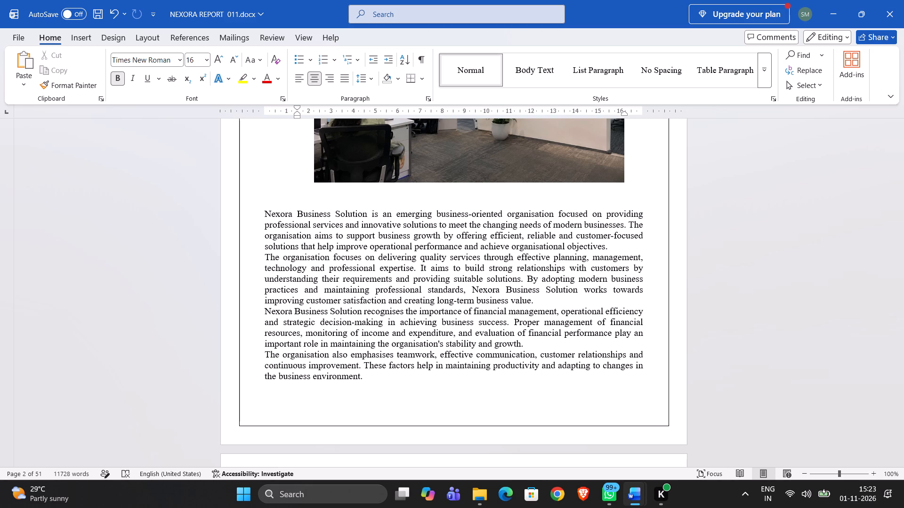
scroll(287, 163, "up", 1)
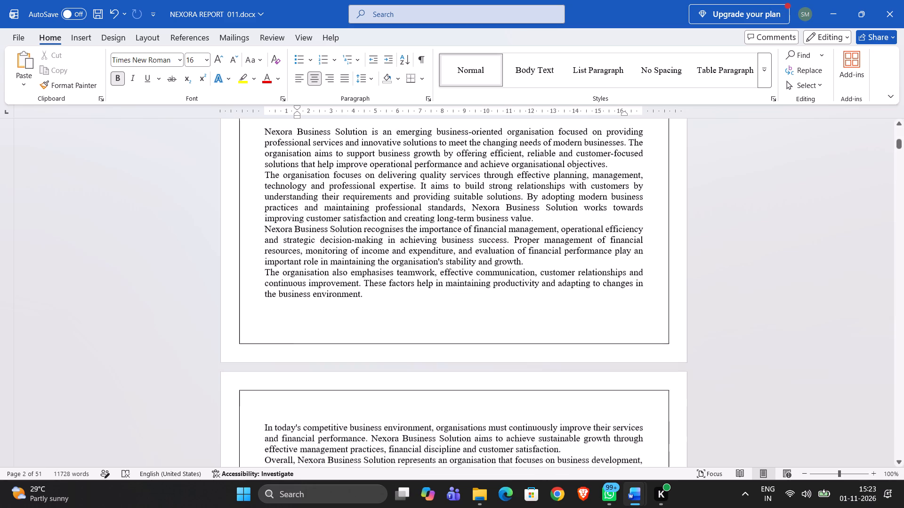
scroll(287, 163, "up", 1)
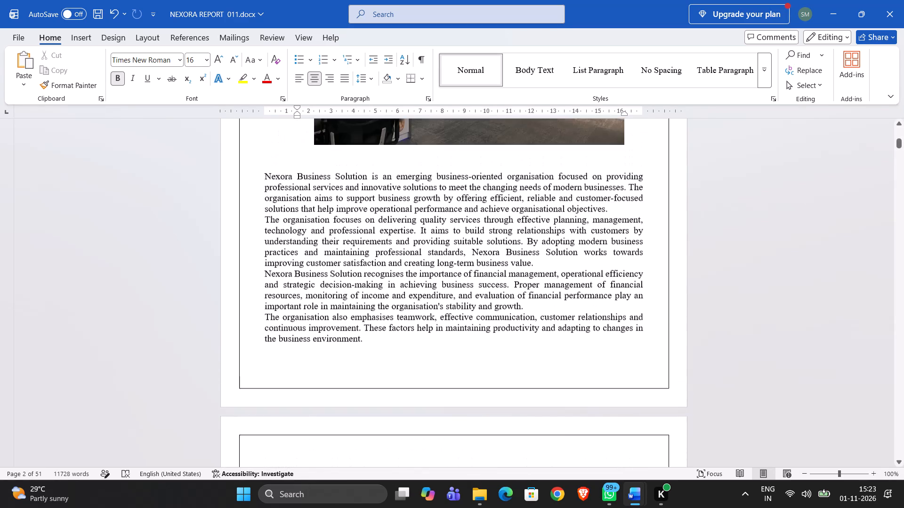
scroll(287, 163, "up", 3)
scroll(287, 163, "down", 2)
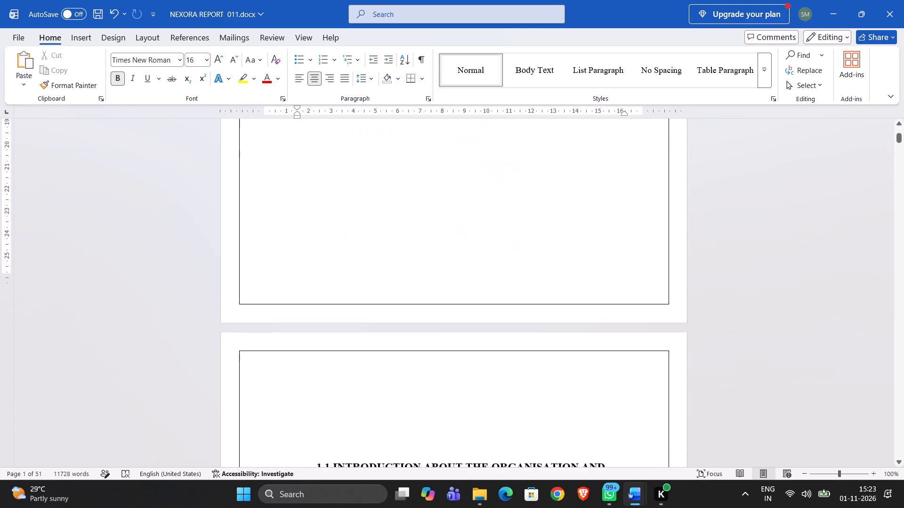
scroll(287, 163, "down", 3)
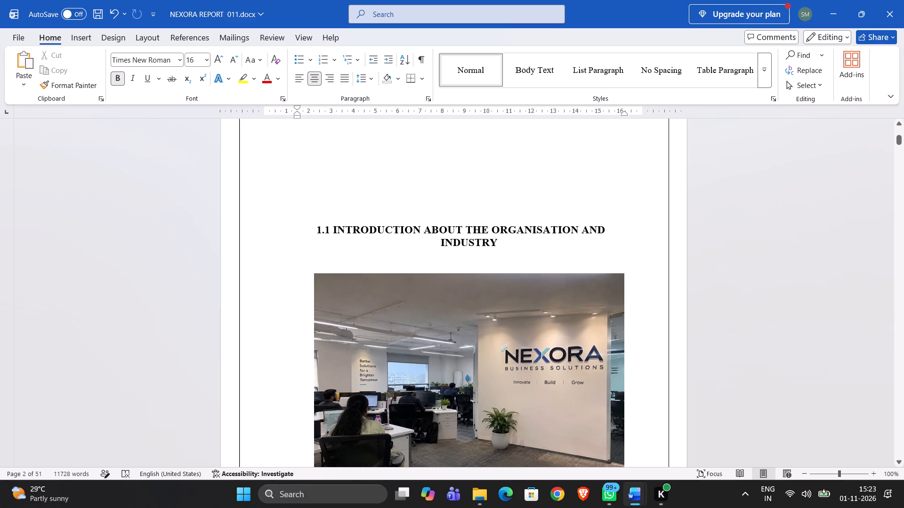
scroll(287, 163, "down", 3)
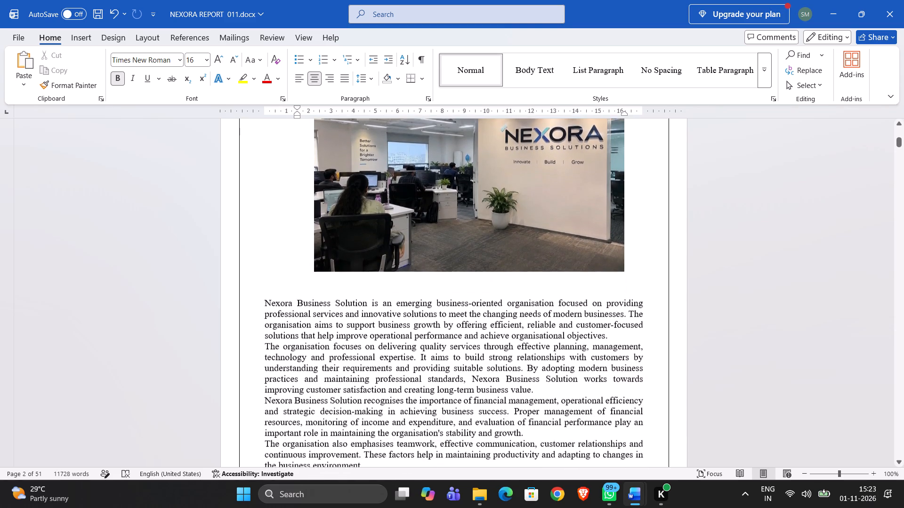
scroll(287, 163, "down", 1)
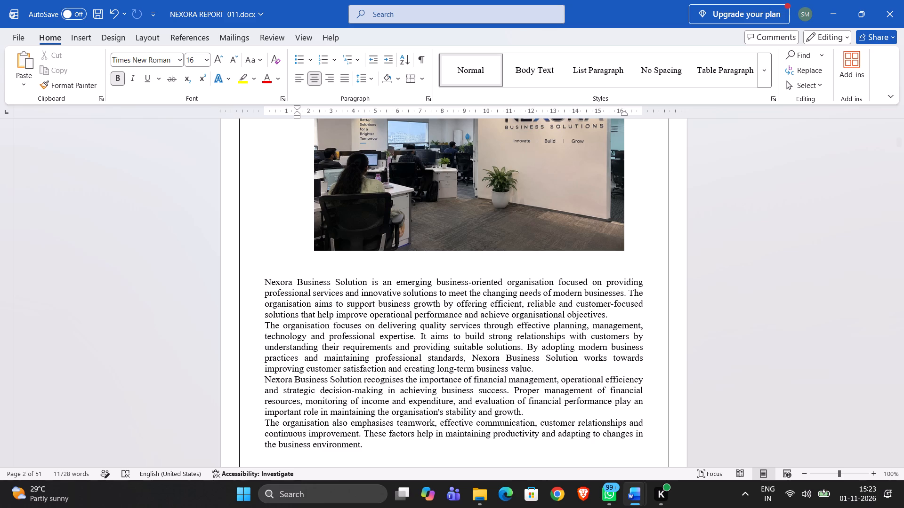
Skim the report from the end of section 1.1 past the customer segmentation table, and return to the Chapter I title page.
scroll(287, 163, "down", 6)
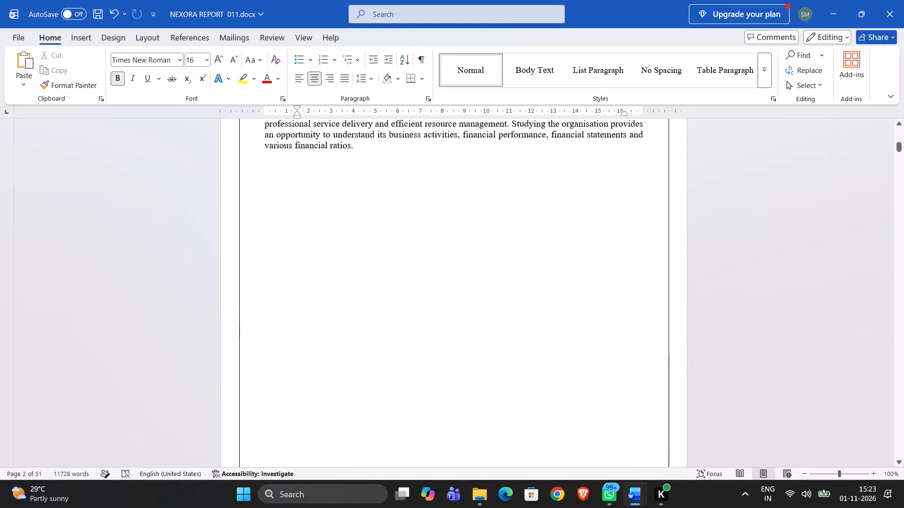
scroll(287, 163, "down", 11)
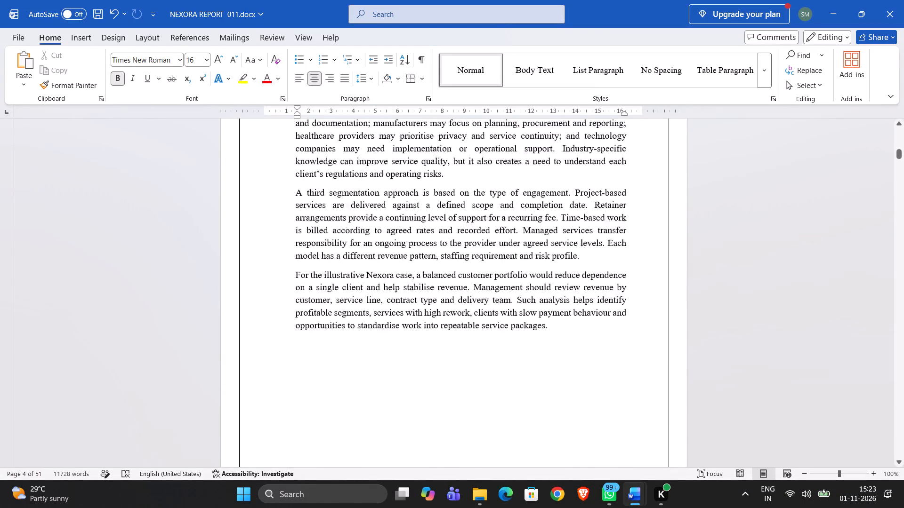
scroll(287, 163, "down", 2)
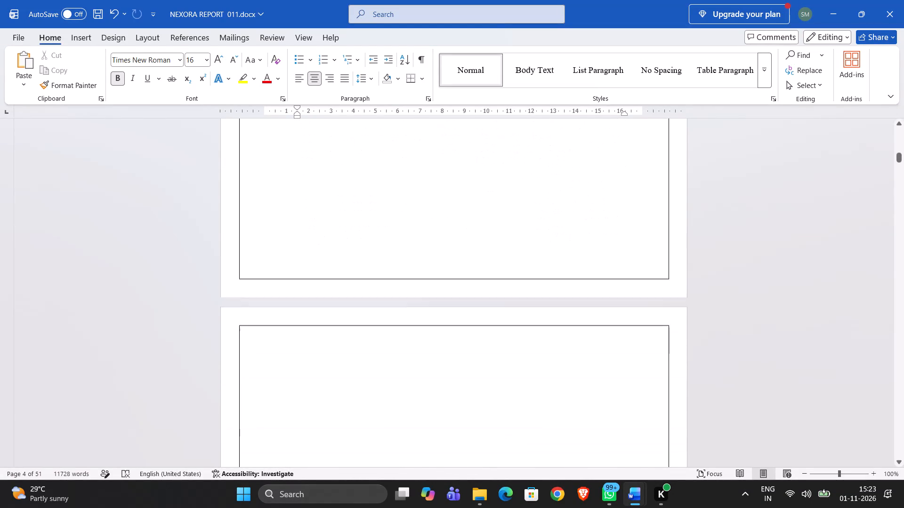
scroll(287, 163, "down", 4)
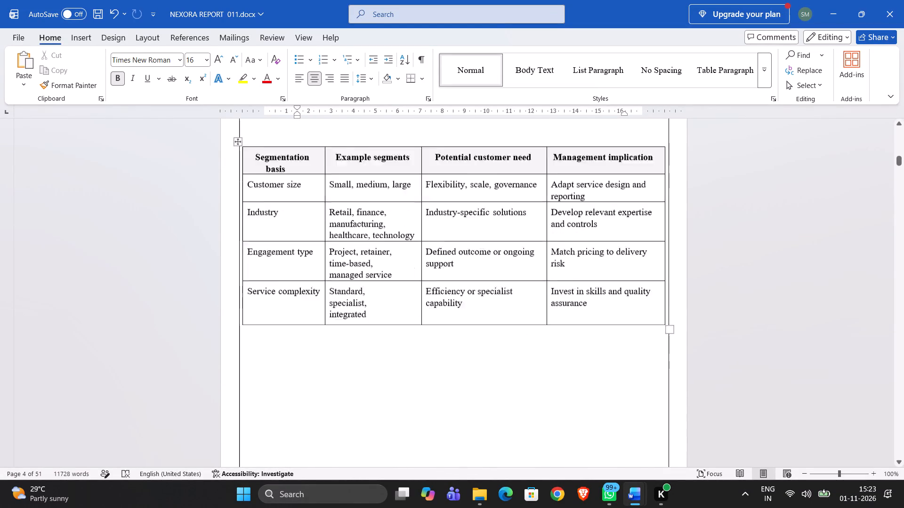
scroll(287, 163, "down", 4)
scroll(287, 163, "up", 9)
scroll(287, 163, "up", 12)
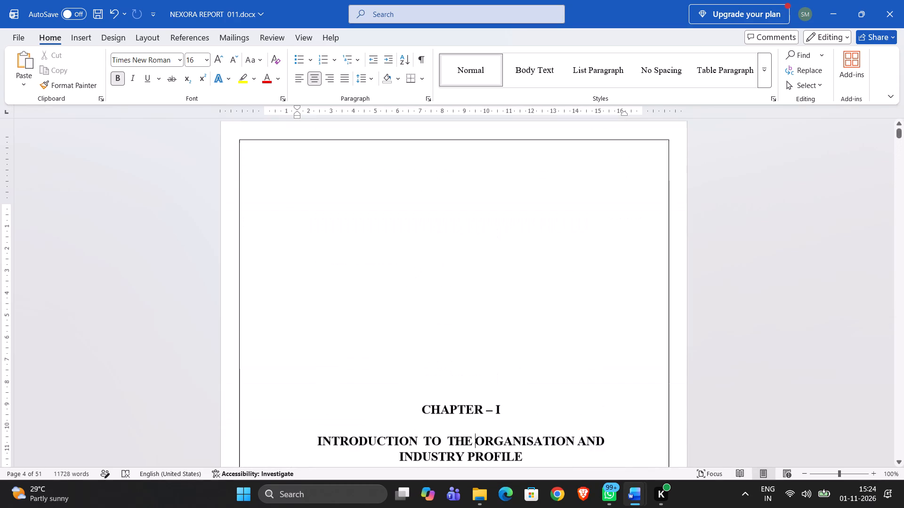
scroll(287, 163, "up", 1)
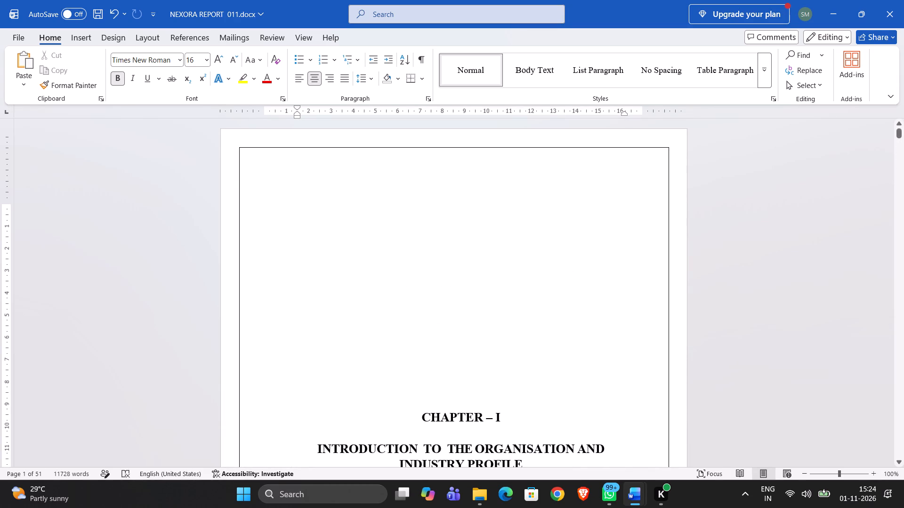
Switch to Microsoft Edge, open YouTube and search for "how to add page numbers in word".
left_click(501, 489)
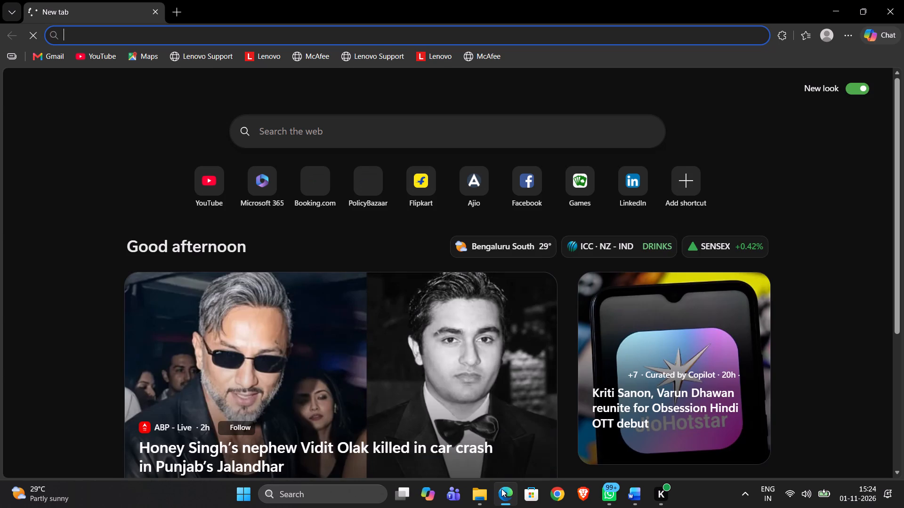
left_click(218, 175)
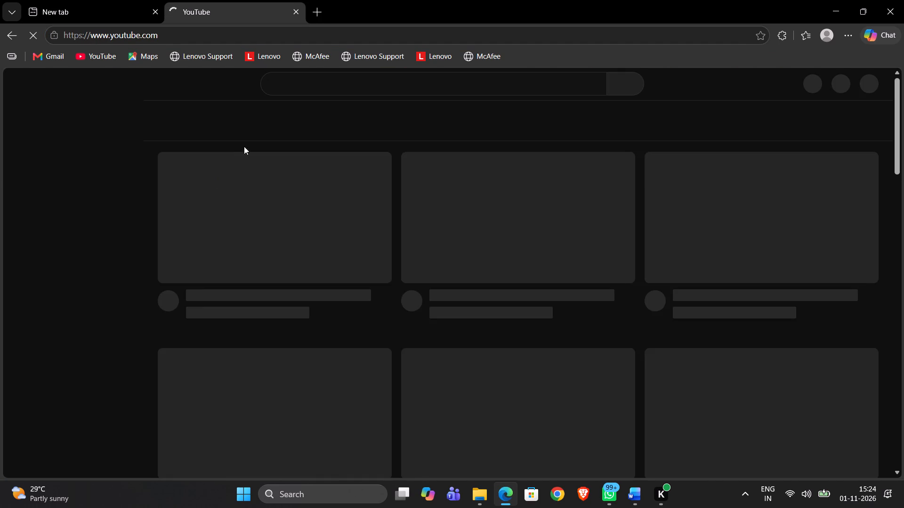
left_click(305, 82)
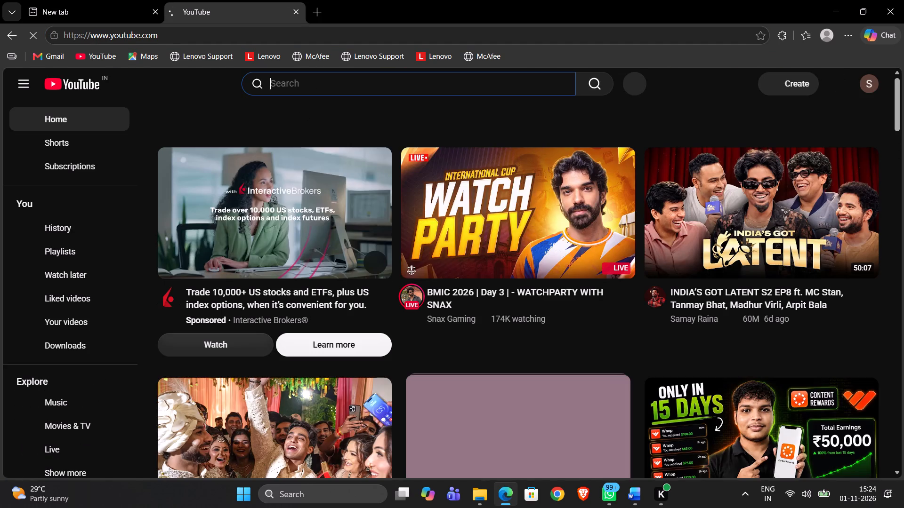
type("HOW TO ADD")
key("space")
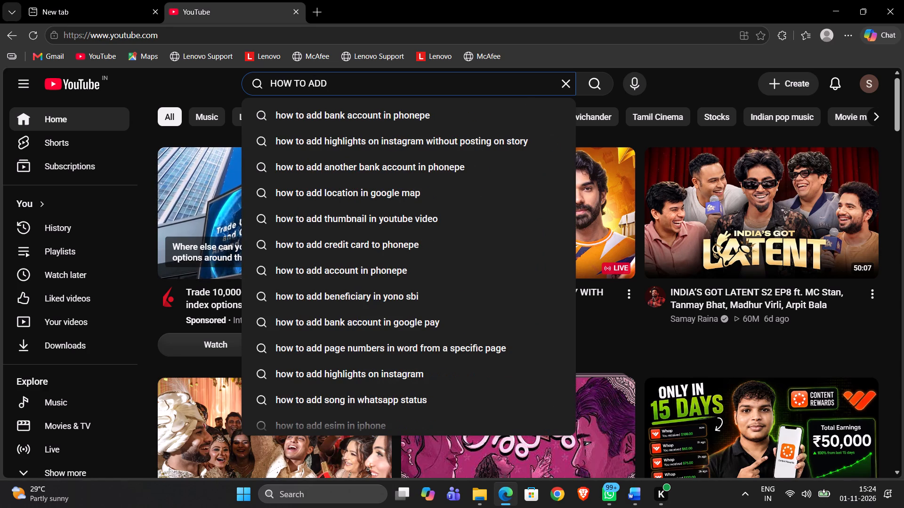
type("PAGE")
key("space")
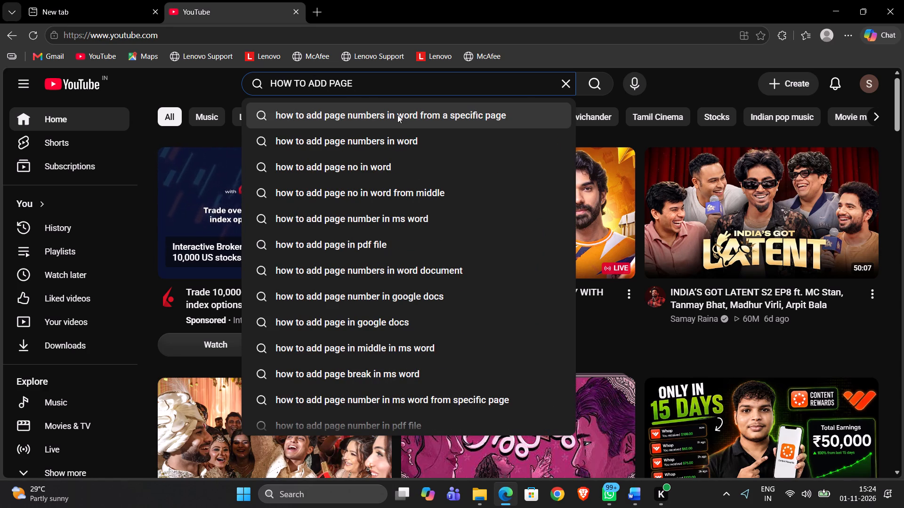
left_click(390, 149)
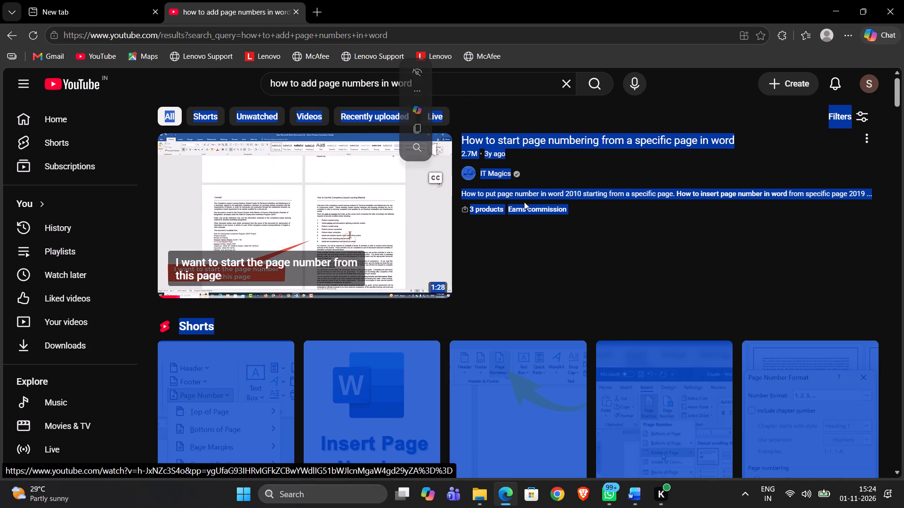
Browse the page-numbering search results and play the Short "How to Insert Page Number in MS Word?".
scroll(517, 243, "down", 1)
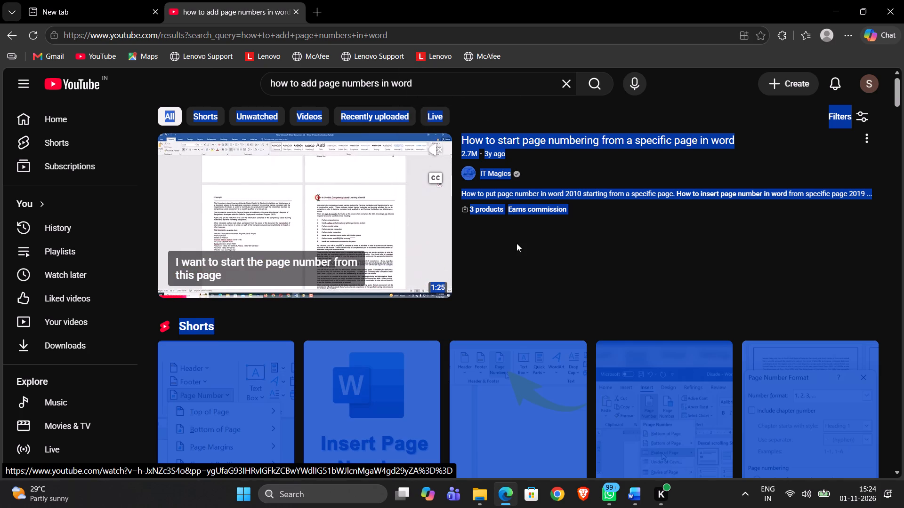
scroll(517, 243, "down", 1)
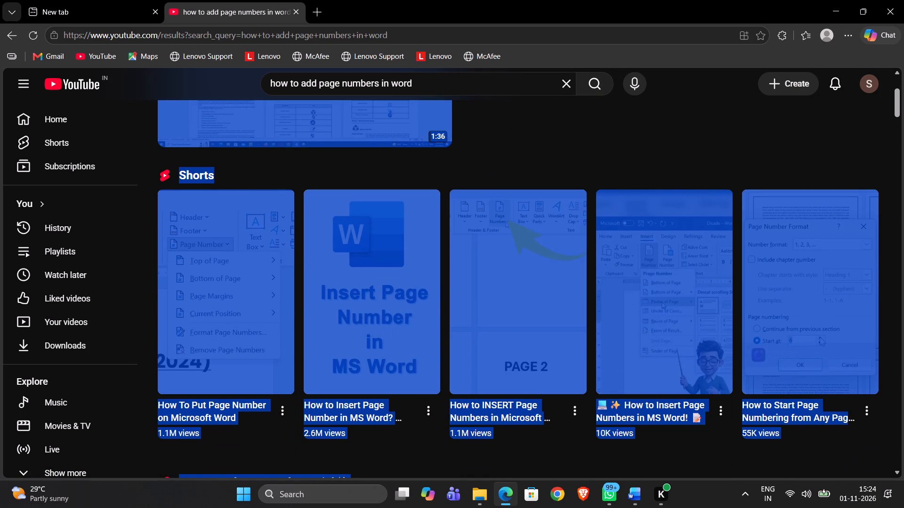
left_click(514, 140)
scroll(527, 204, "up", 1)
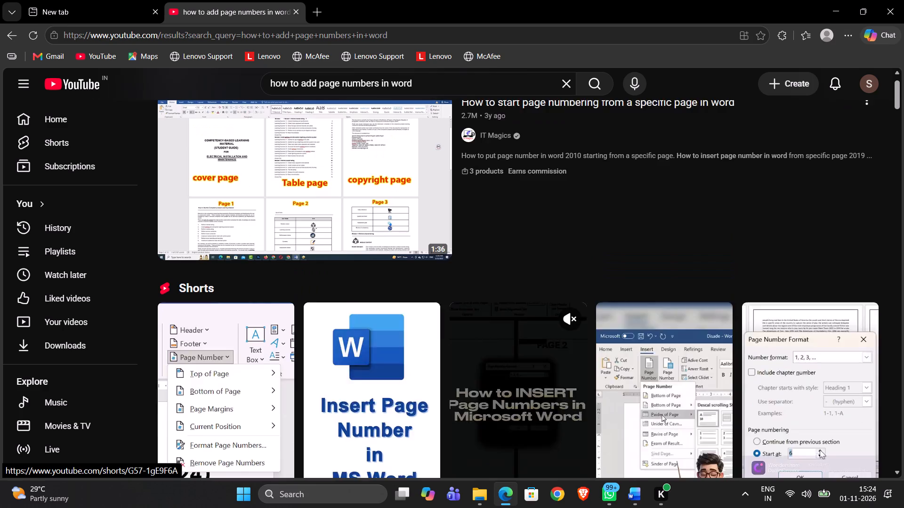
scroll(527, 204, "up", 1)
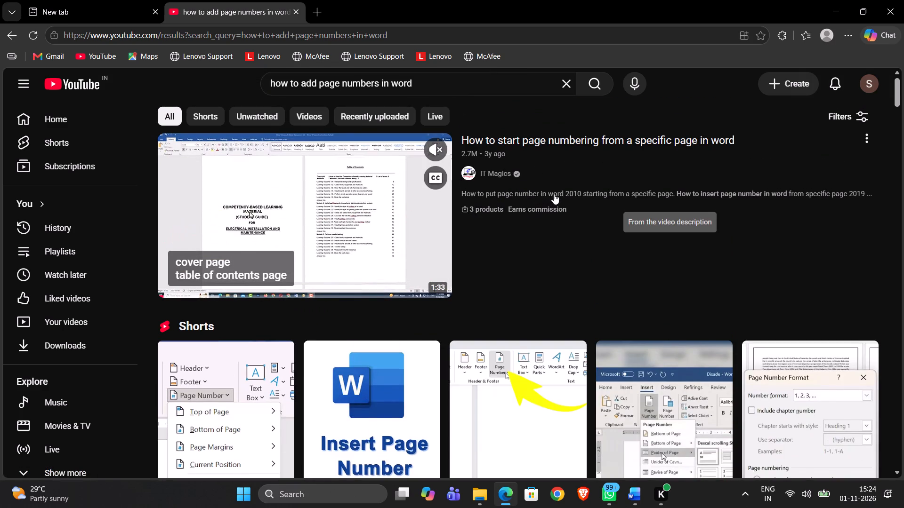
scroll(511, 214, "down", 1)
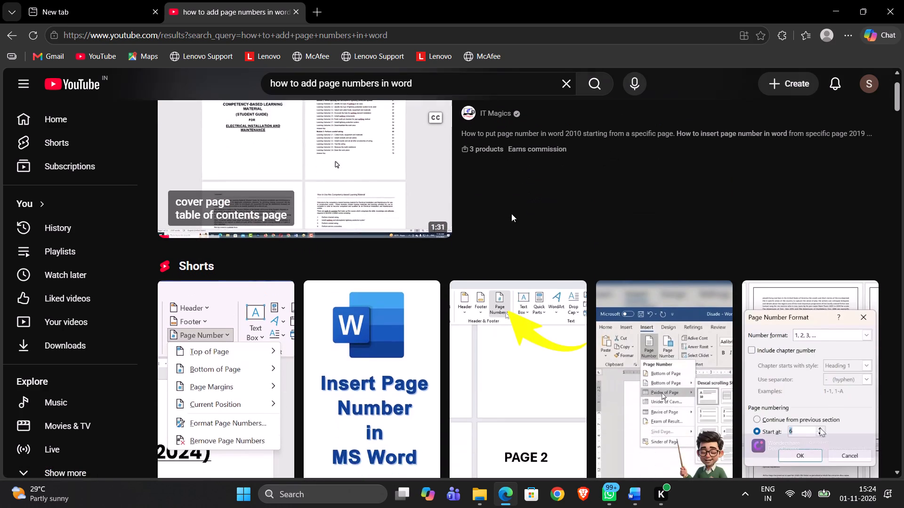
scroll(511, 214, "down", 1)
scroll(499, 346, "down", 1)
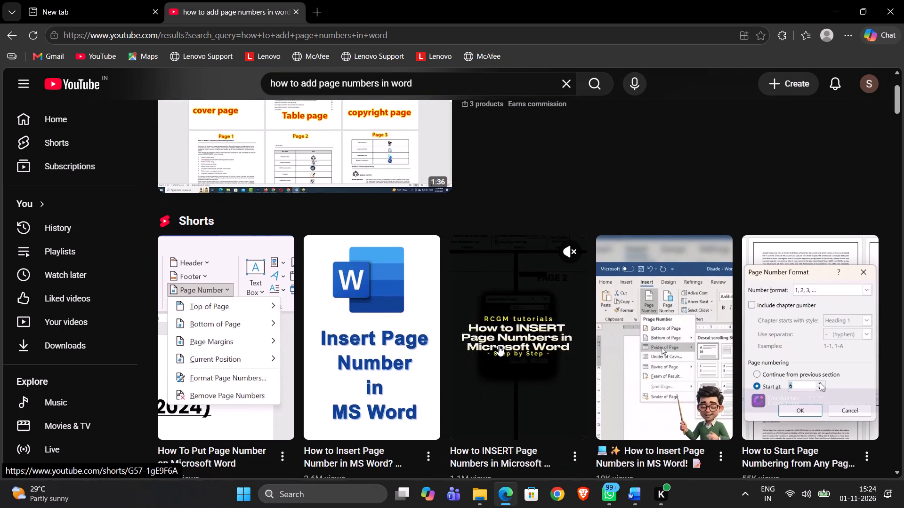
scroll(499, 346, "down", 1)
left_click(383, 341)
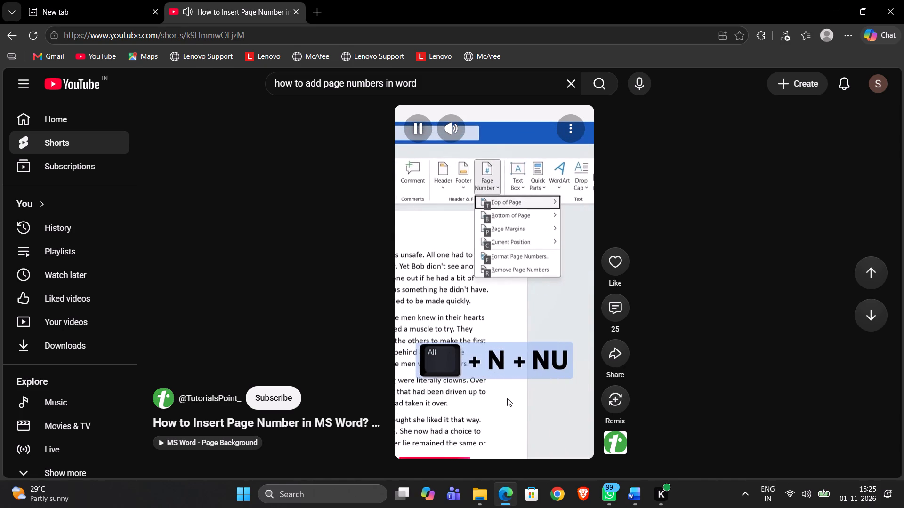
Switch to NEXORA REPORT 011.docx in Word and bring up the insertion commands on the Chapter I title page.
left_click(636, 497)
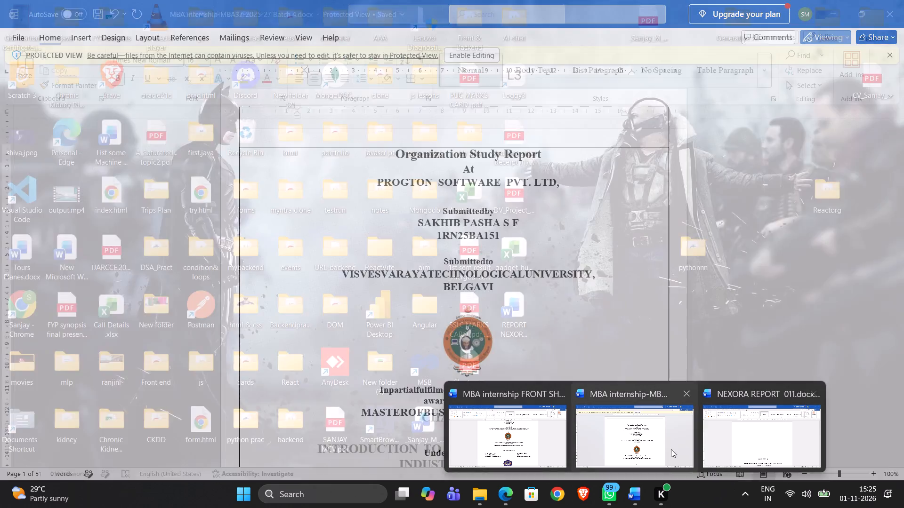
left_click(767, 424)
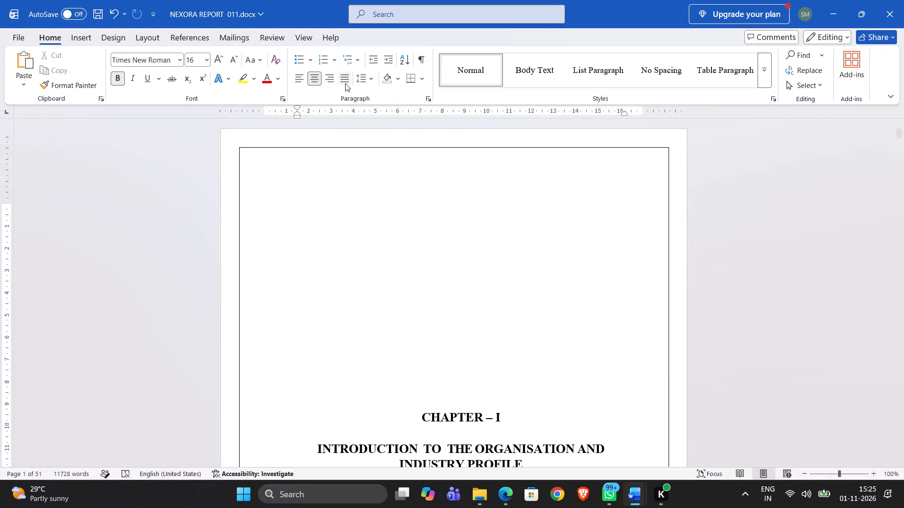
key("alt+n")
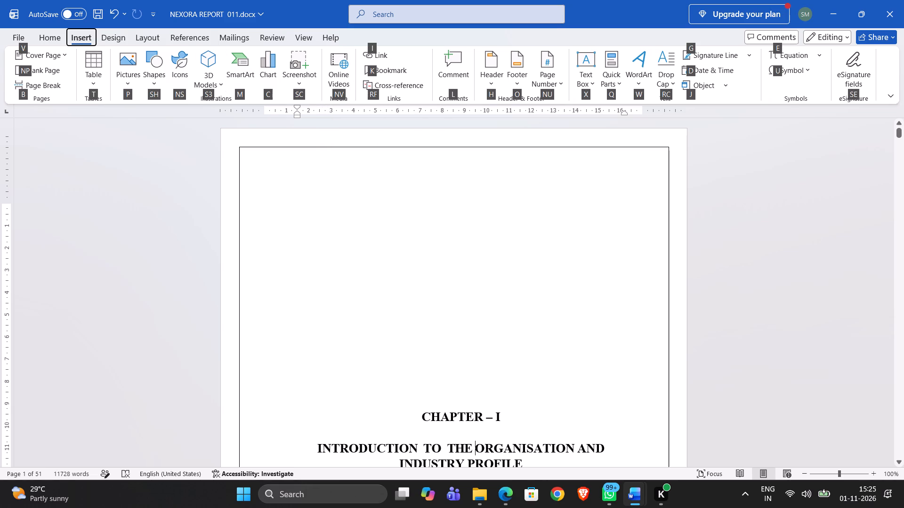
left_click(183, 153)
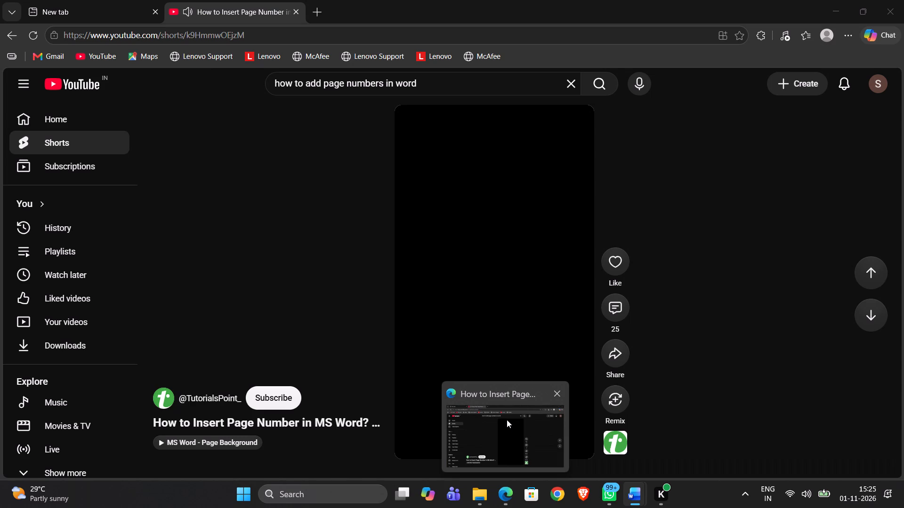
Return to the YouTube Short in Microsoft Edge and recheck how the page number is inserted.
left_click(507, 420)
left_click(506, 340)
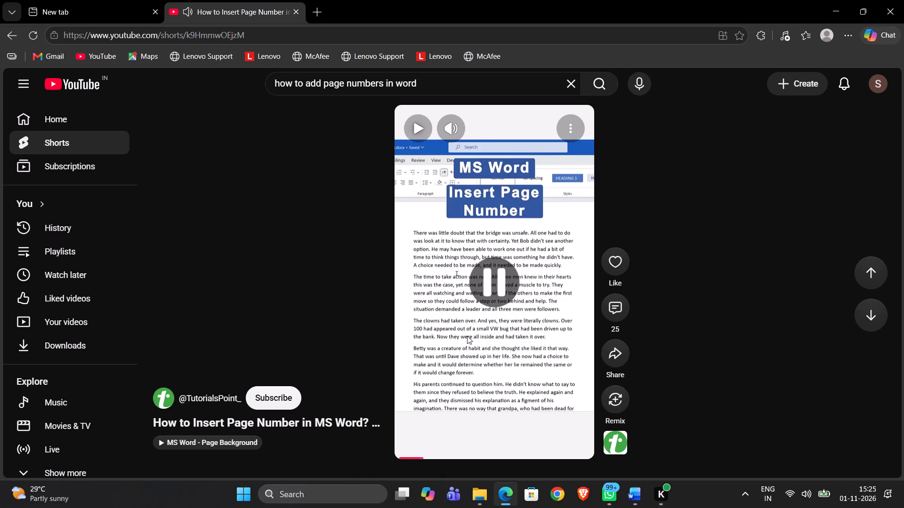
Switch back to the report in Word and insert Plain Number 2 page numbers at the bottom of the pages.
key("alt+Tab")
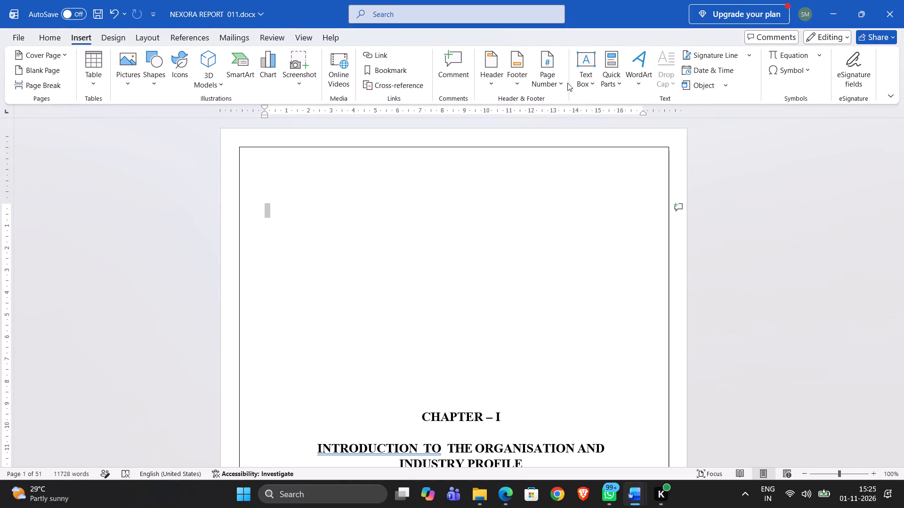
left_click(549, 71)
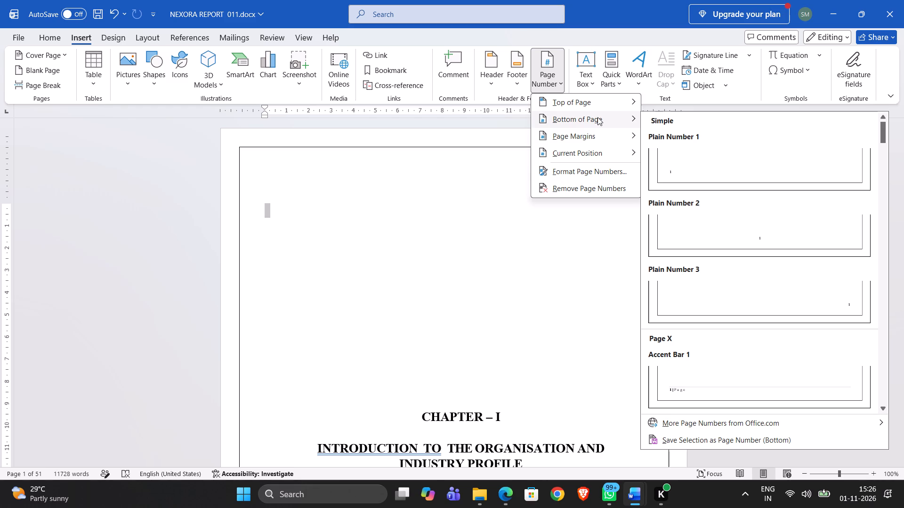
left_click(740, 229)
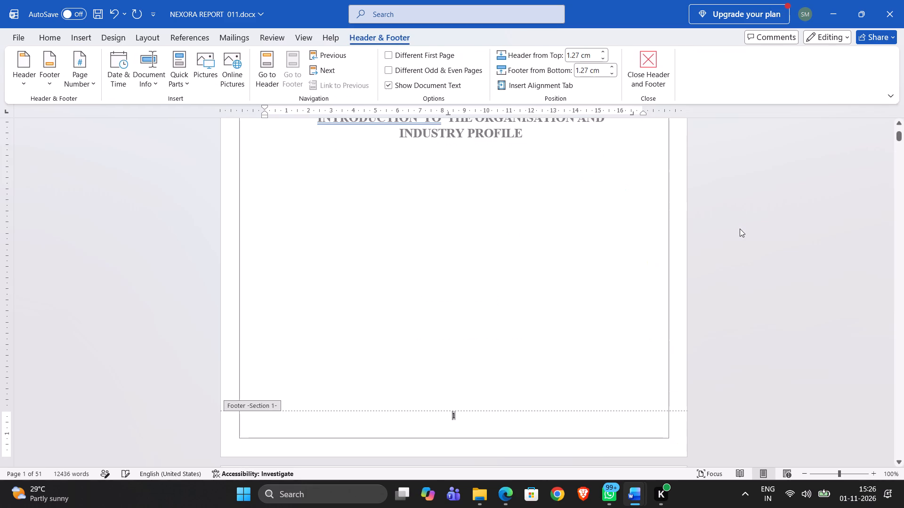
Check the footer numbering and page layout from the Chapter I title page through to section 1.4.
scroll(740, 229, "down", 4)
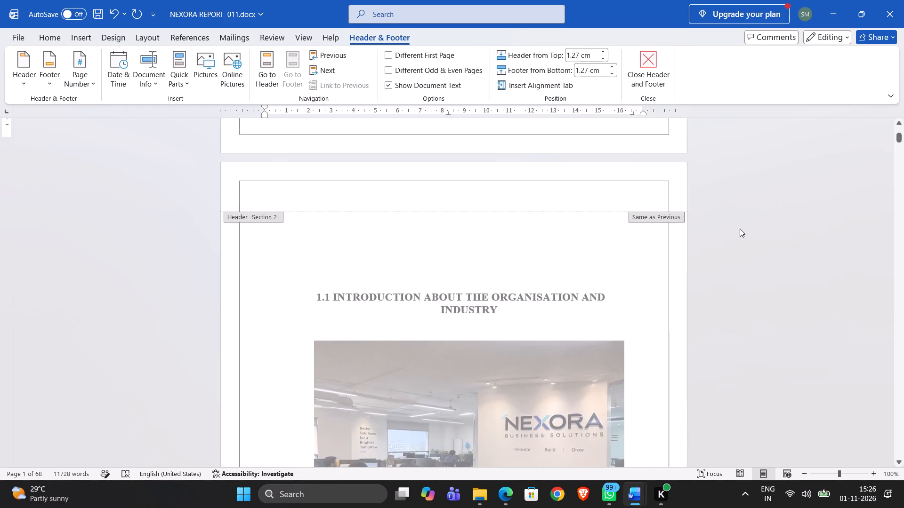
scroll(740, 229, "down", 5)
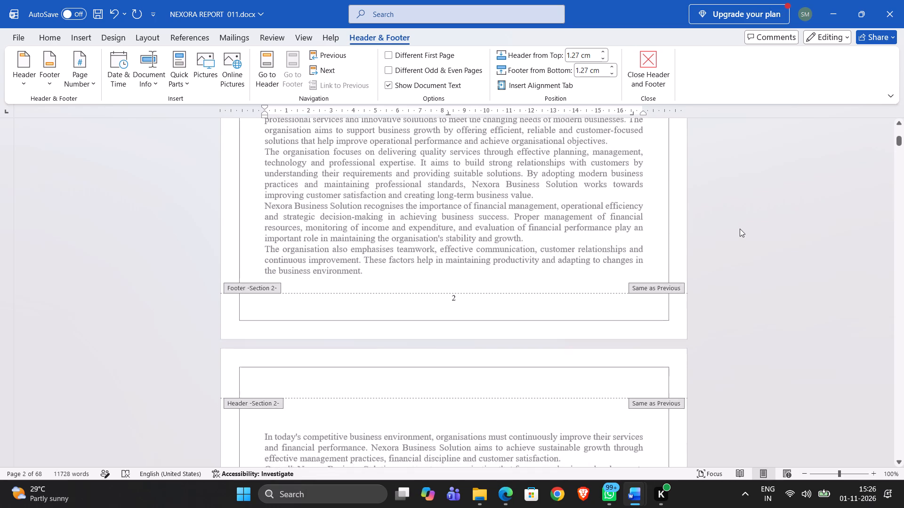
scroll(740, 229, "down", 5)
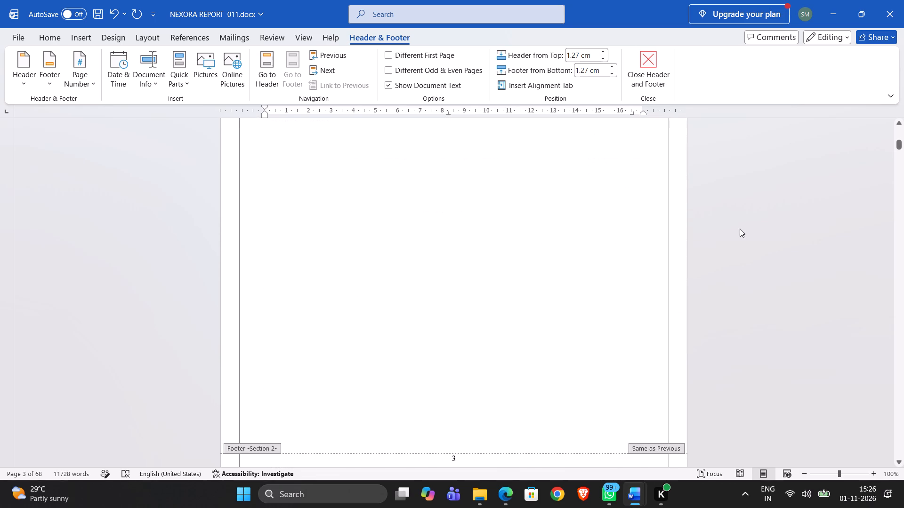
scroll(740, 229, "down", 5)
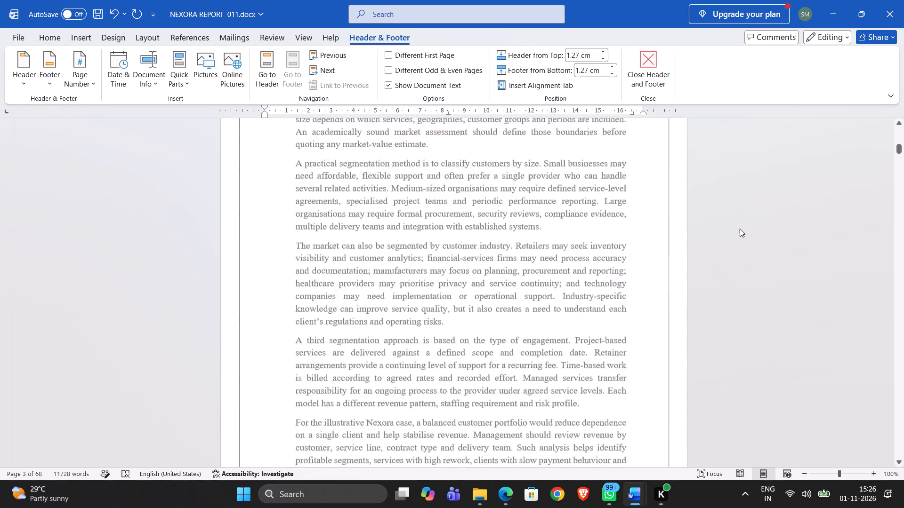
scroll(740, 229, "down", 6)
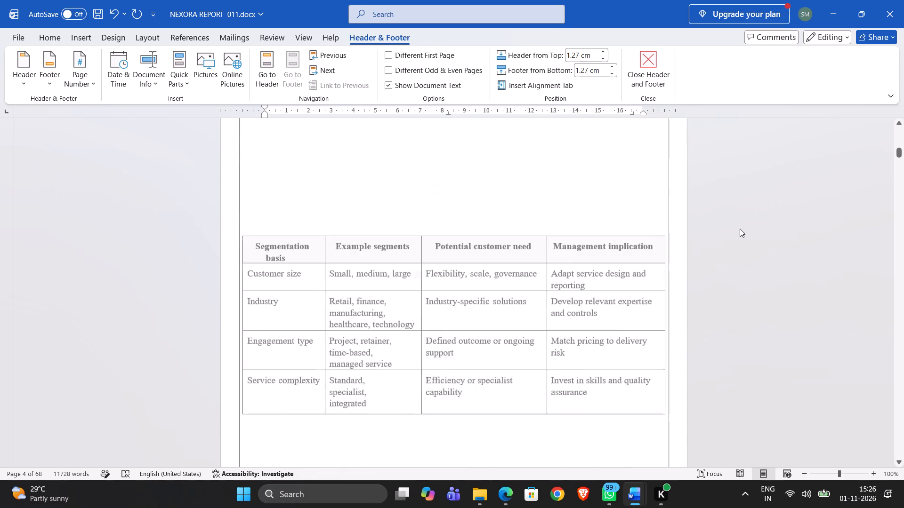
scroll(740, 229, "down", 8)
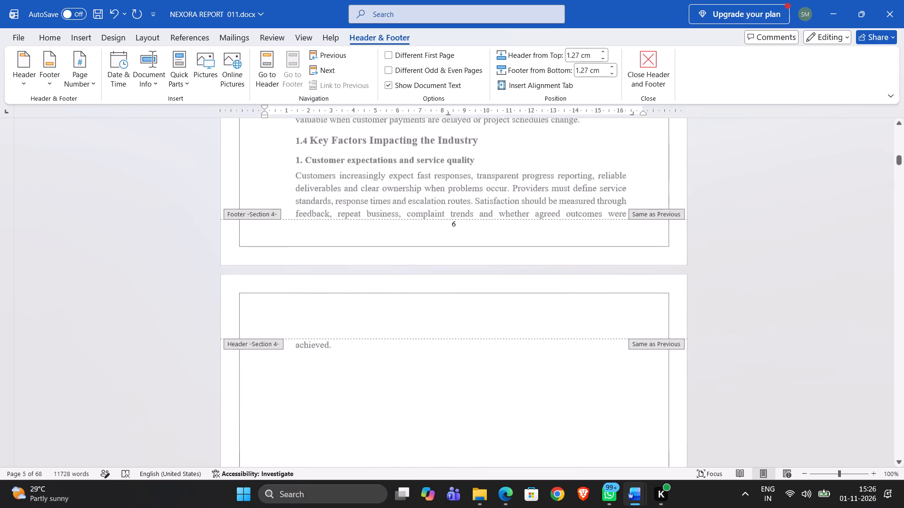
Examine the page breaks from section 1.3 through the key factors of section 1.4 for text spilling onto extra pages.
scroll(740, 229, "up", 6)
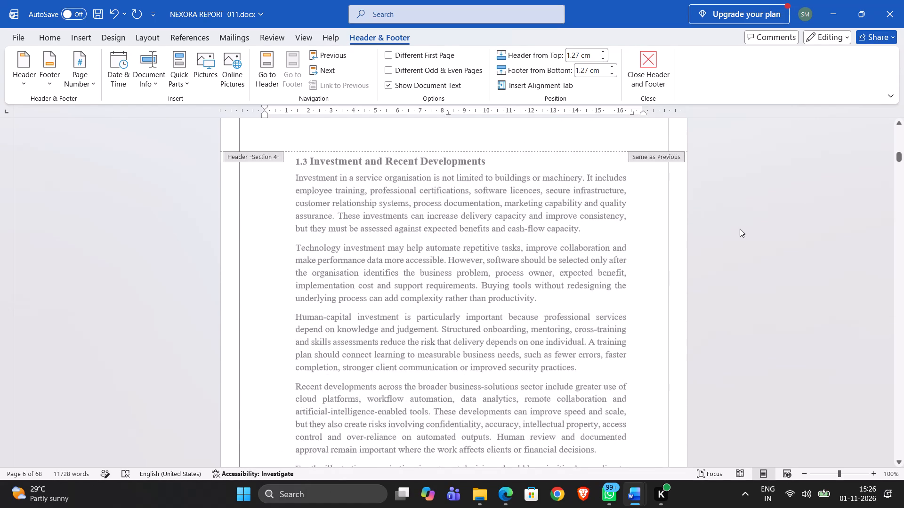
scroll(740, 229, "up", 2)
scroll(740, 229, "down", 5)
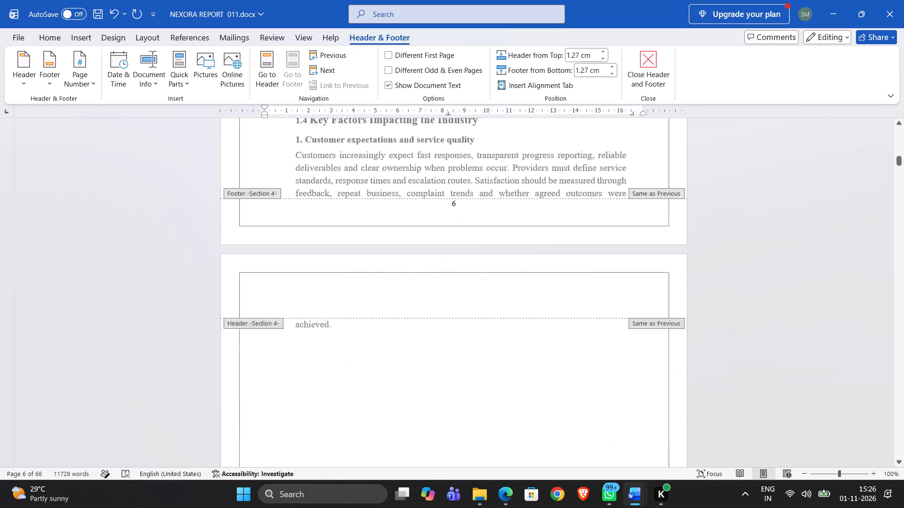
scroll(740, 229, "down", 5)
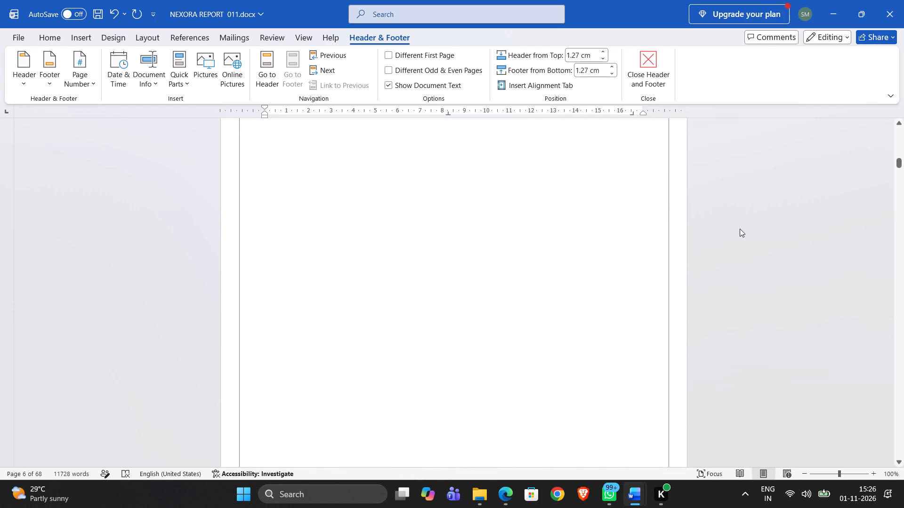
scroll(740, 229, "down", 4)
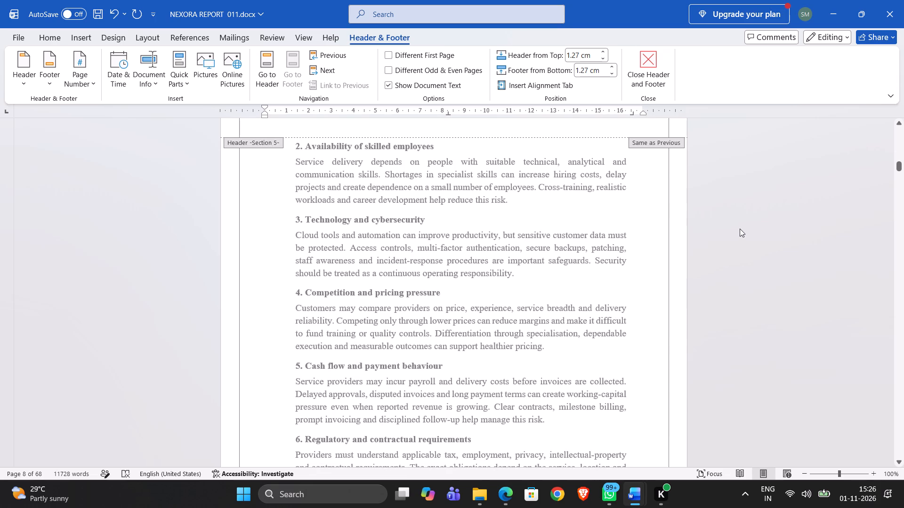
scroll(740, 229, "up", 6)
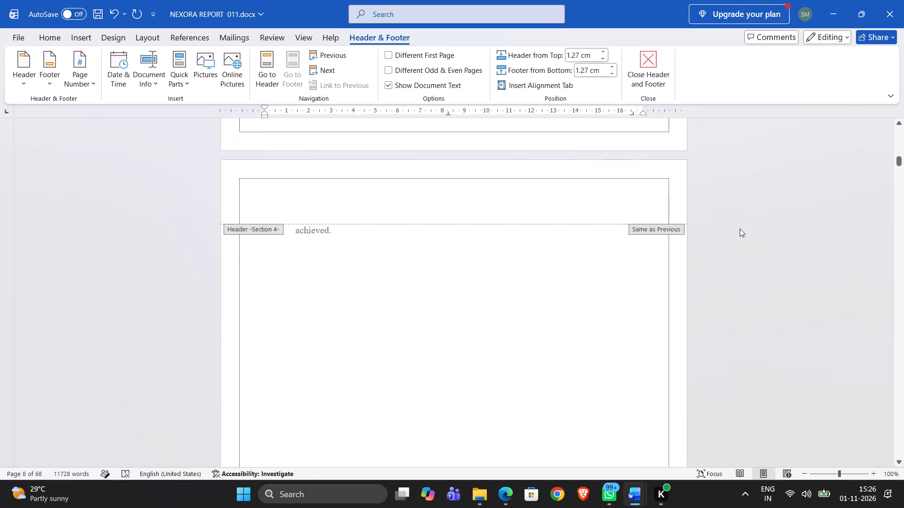
Leave footer editing and delete the space before "achieved." in section 1.4 to pull the word back onto page 6.
left_click(600, 259)
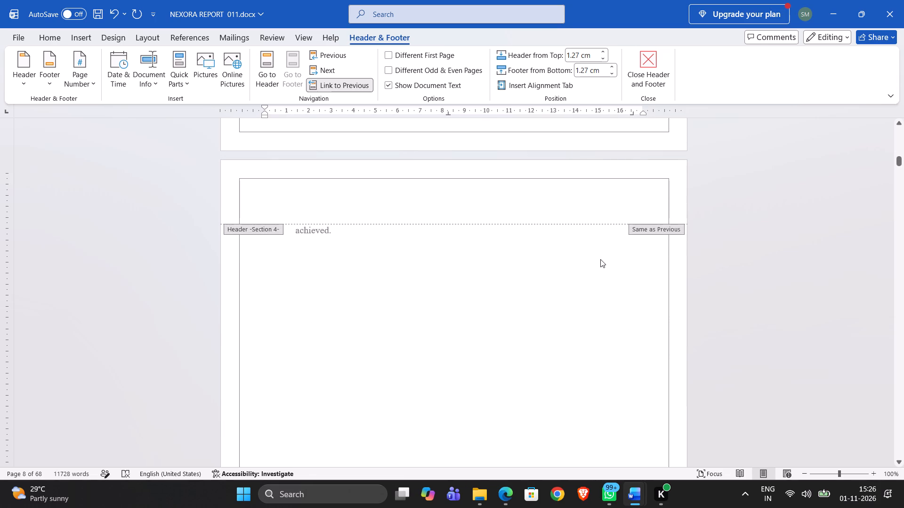
left_click(600, 259)
double_click(600, 259)
scroll(564, 247, "up", 1)
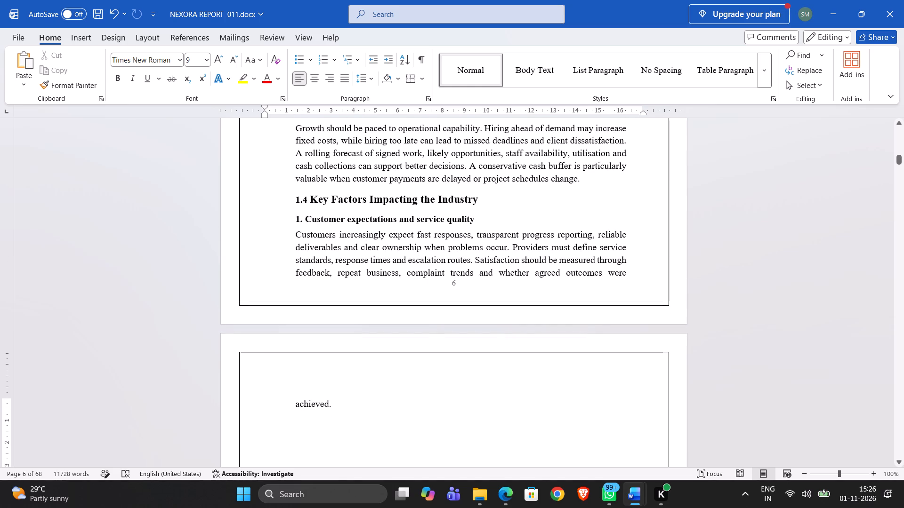
left_click(294, 406)
key("BackSpace")
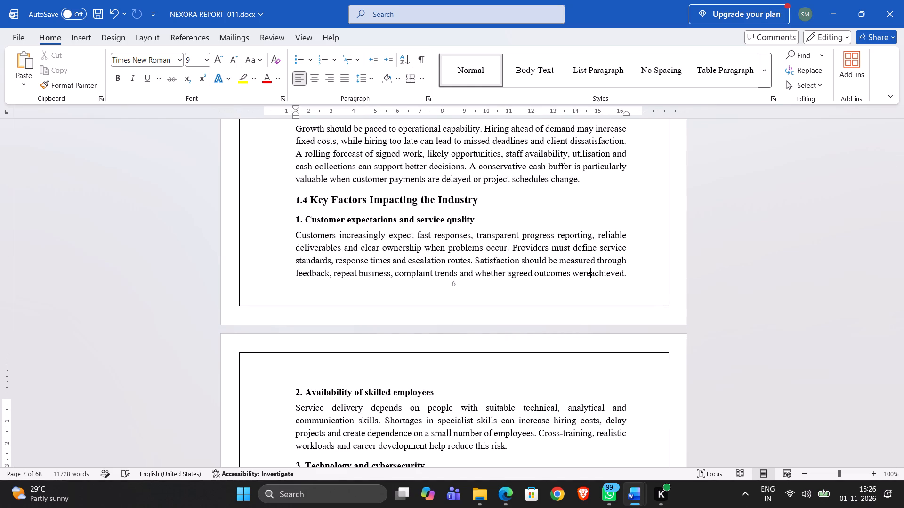
key("space")
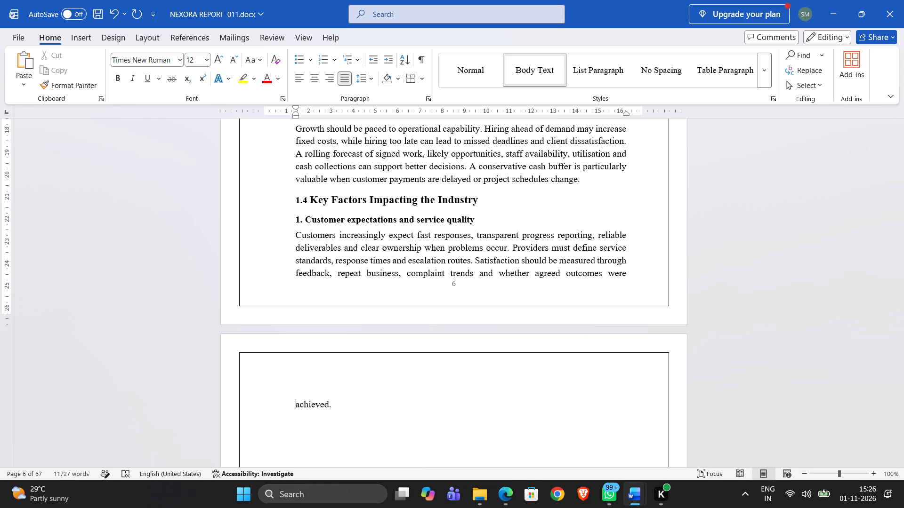
key("BackSpace")
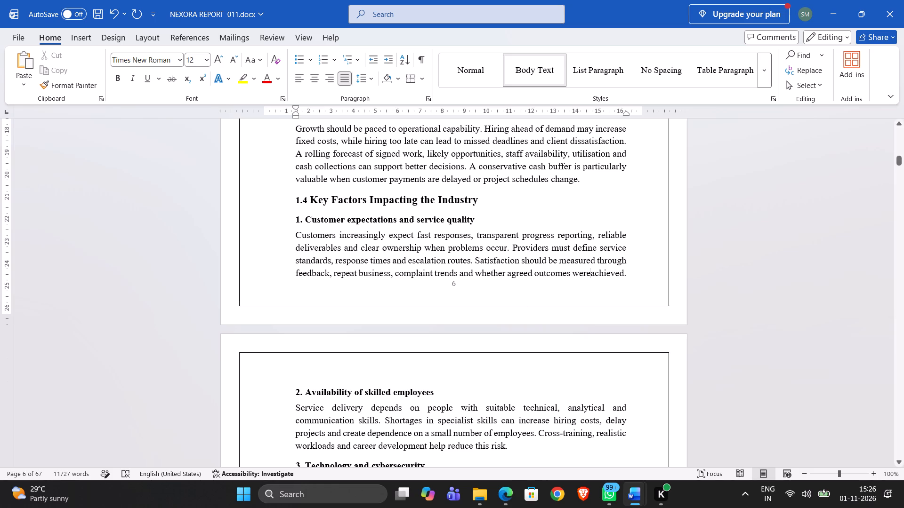
Remove the blank page 8 between the end of section 1.4 and the section 1.5 heading.
scroll(285, 447, "down", 3)
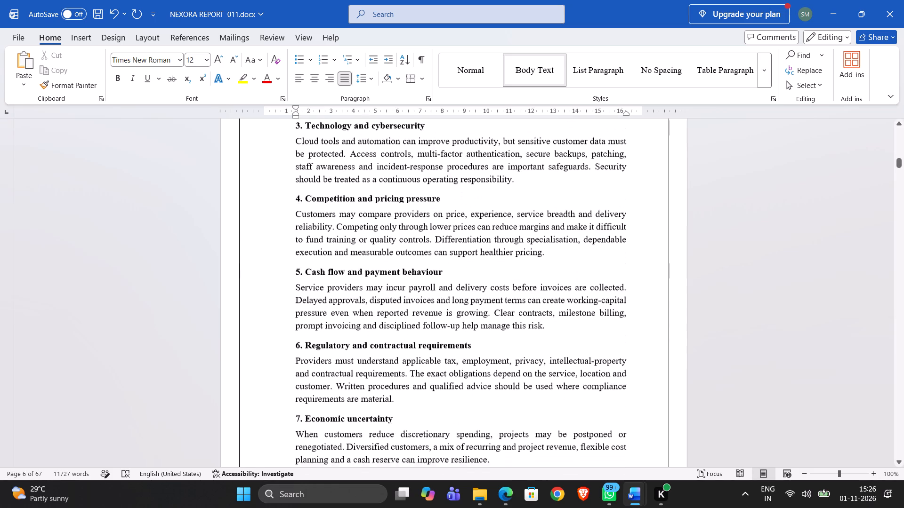
scroll(285, 447, "down", 3)
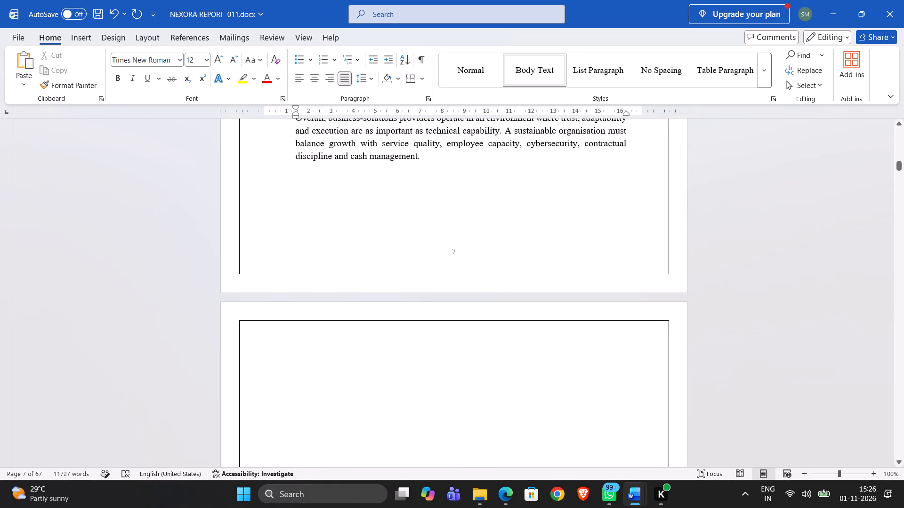
scroll(285, 447, "down", 4)
scroll(285, 447, "up", 1)
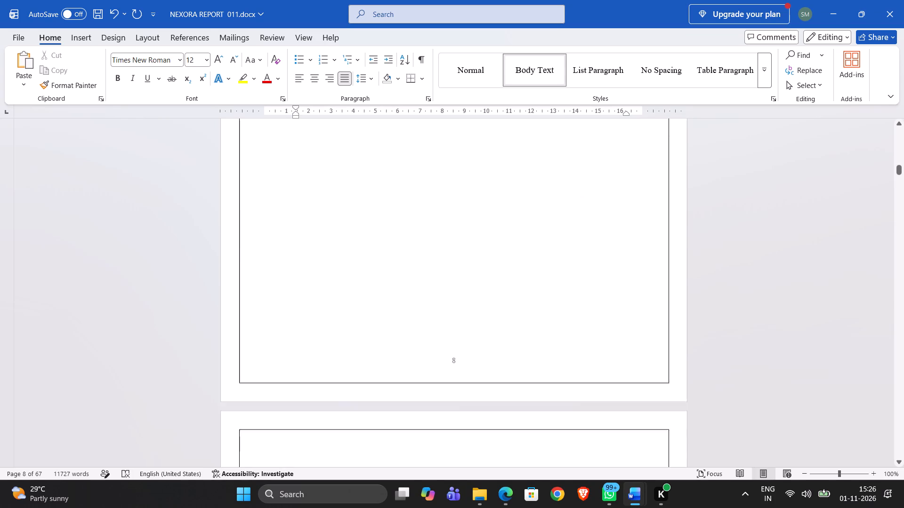
scroll(285, 447, "up", 1)
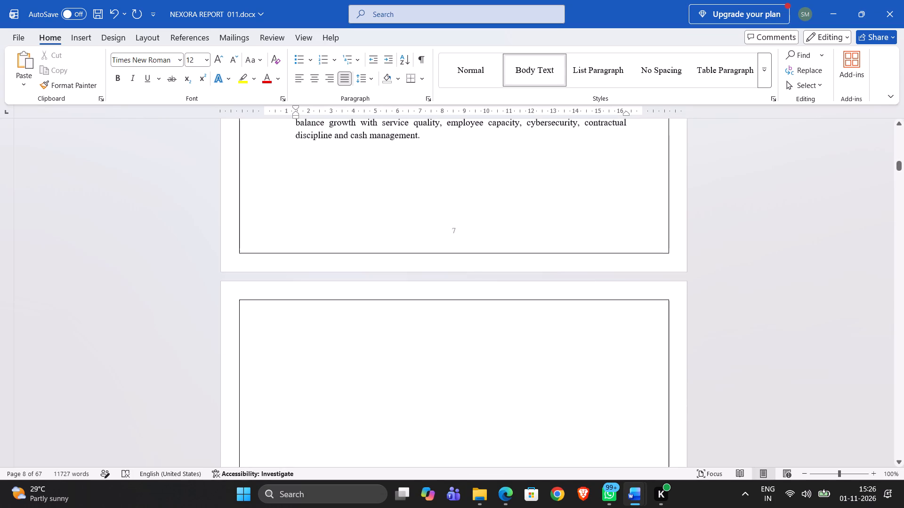
left_click(279, 355)
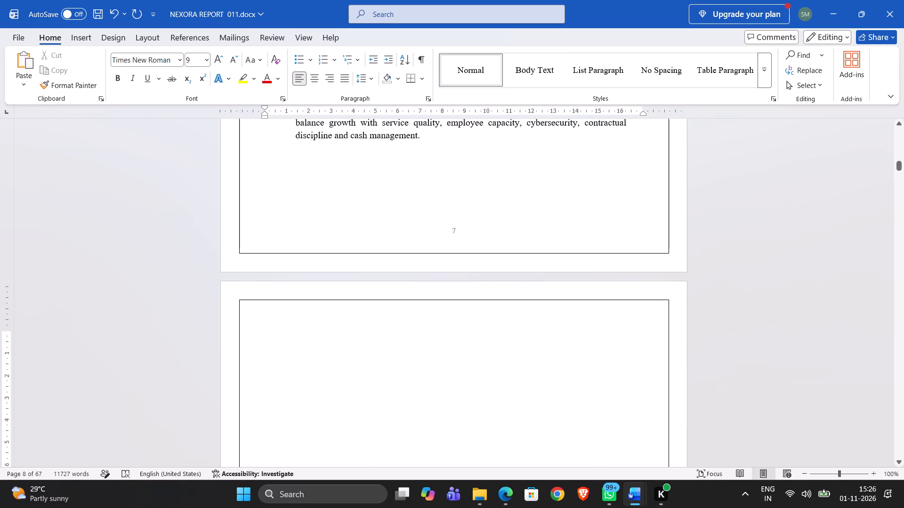
key("Delete")
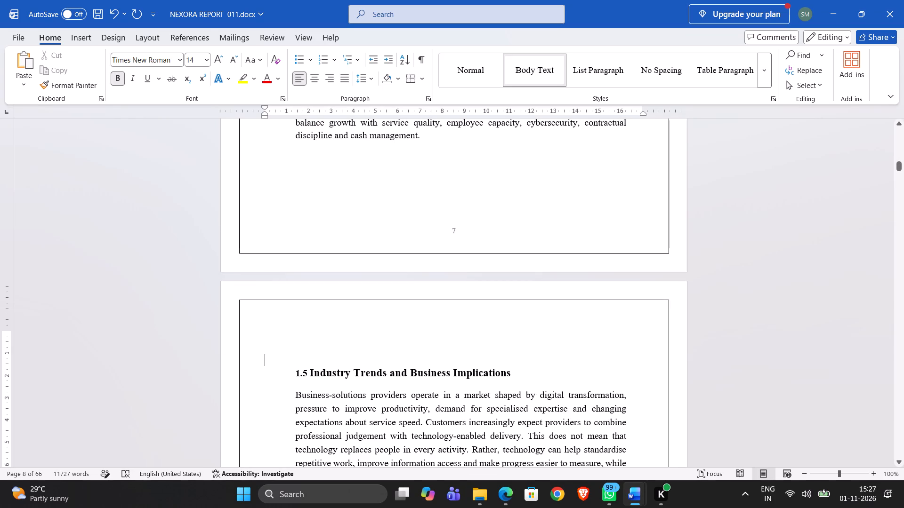
Examine the pages of sections 1.5 and 1.6 and the page after them for blank pages and uneven spacing.
scroll(279, 355, "down", 3)
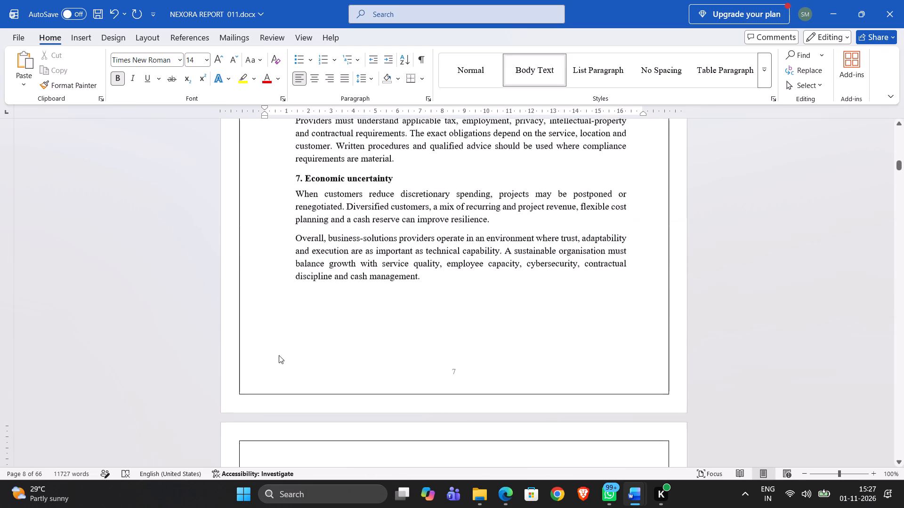
scroll(279, 355, "down", 3)
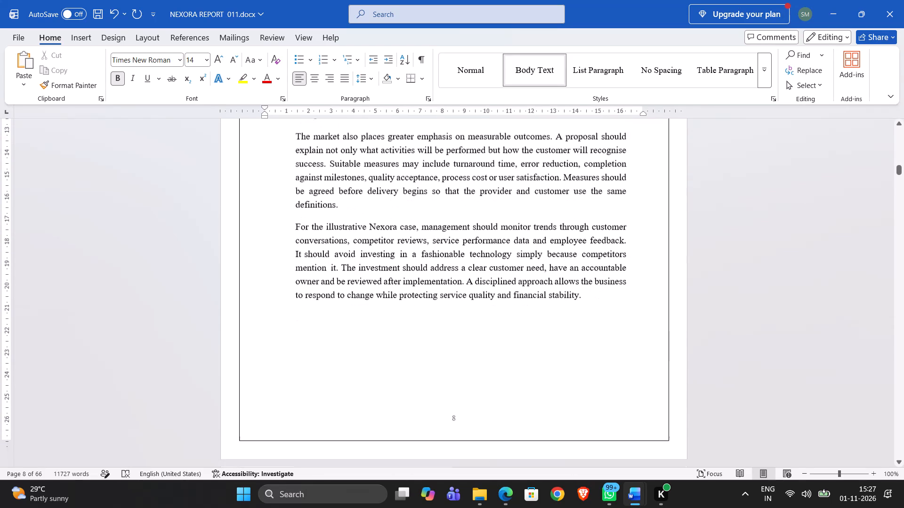
scroll(279, 355, "down", 7)
scroll(279, 355, "up", 1)
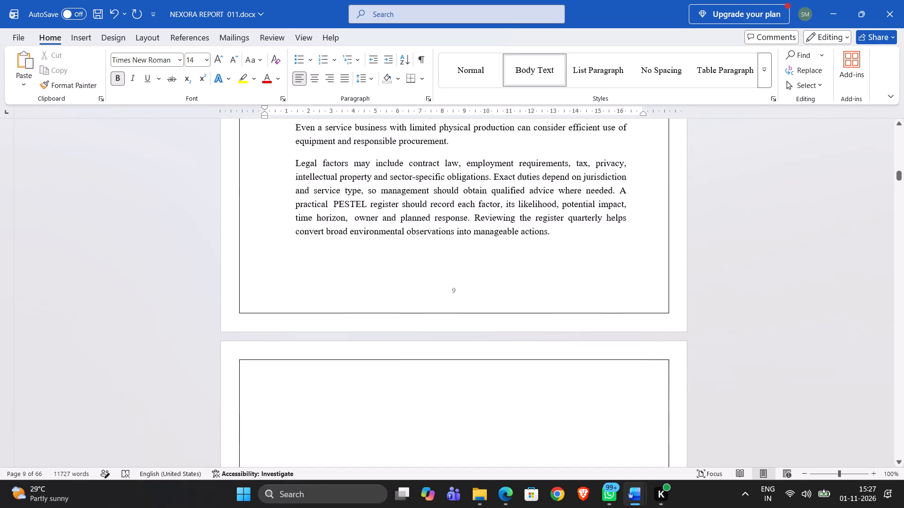
scroll(279, 355, "up", 2)
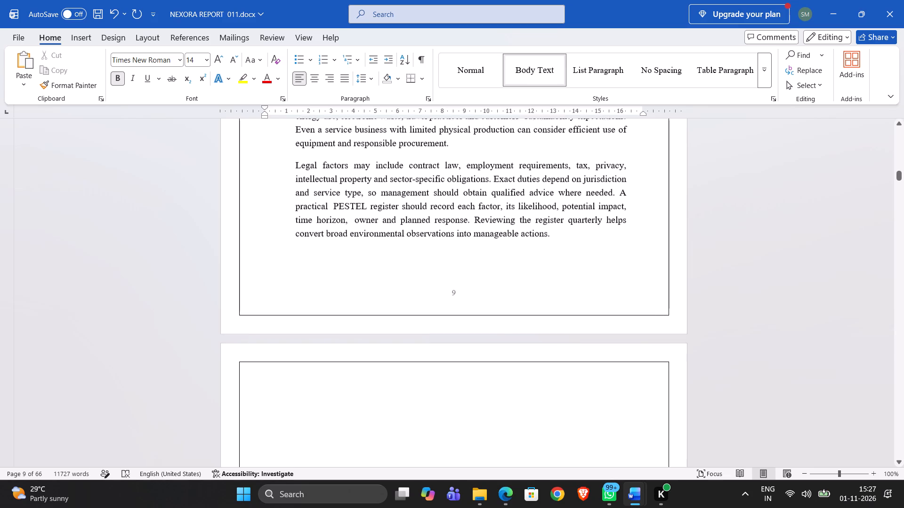
scroll(279, 355, "up", 1)
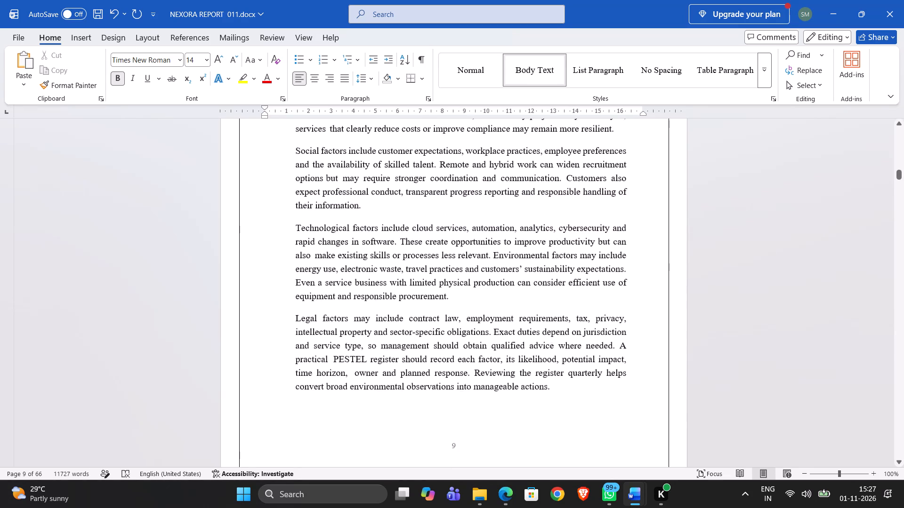
scroll(279, 355, "up", 1)
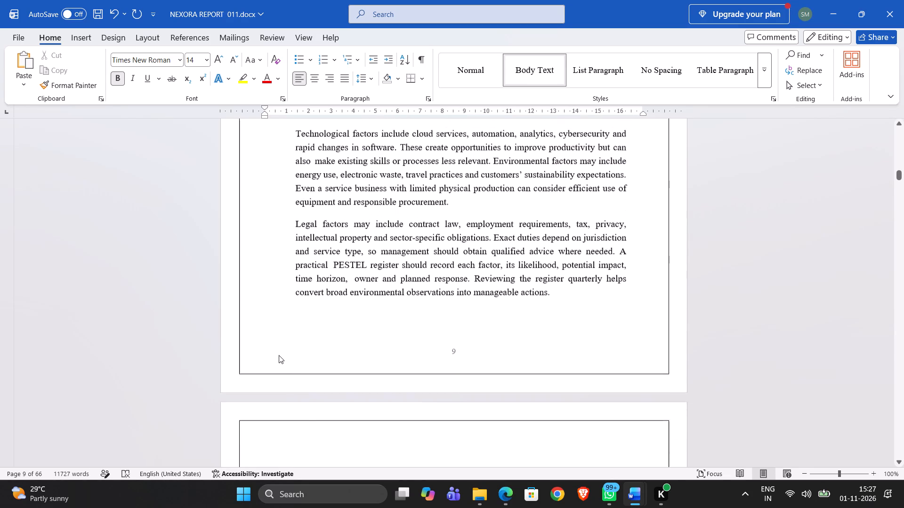
scroll(279, 355, "up", 2)
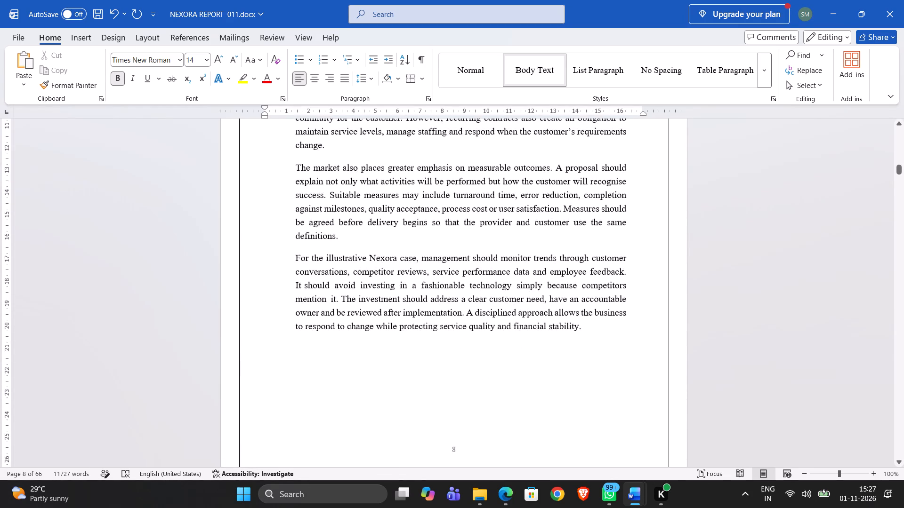
scroll(279, 355, "down", 11)
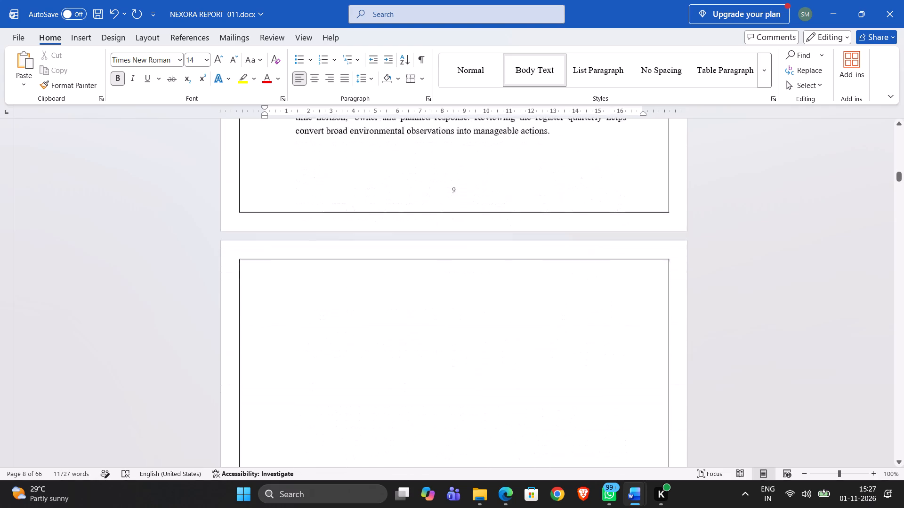
scroll(279, 355, "down", 1)
scroll(279, 355, "up", 2)
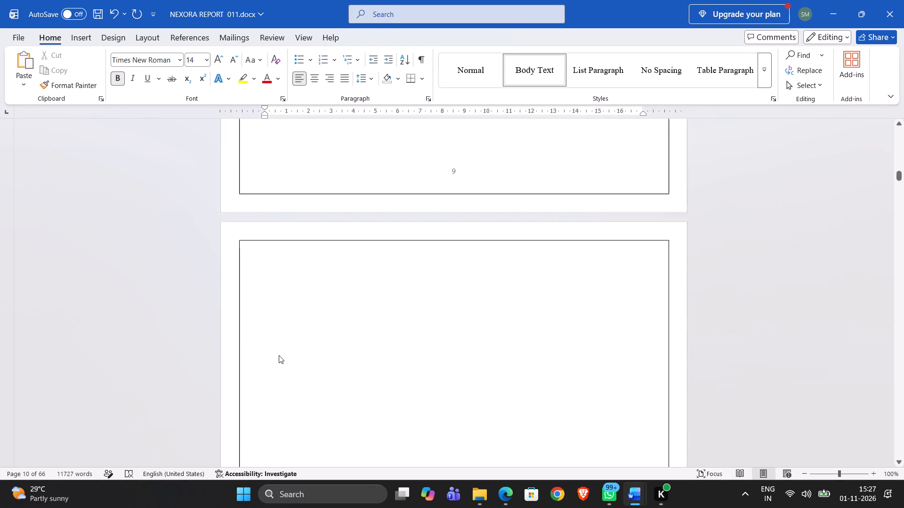
Delete the empty lines above the heading "1.6 PESTEL Analysis of the Business-Solutions Environment" to move it up to the top of page 9.
scroll(279, 355, "up", 4)
scroll(279, 355, "down", 3)
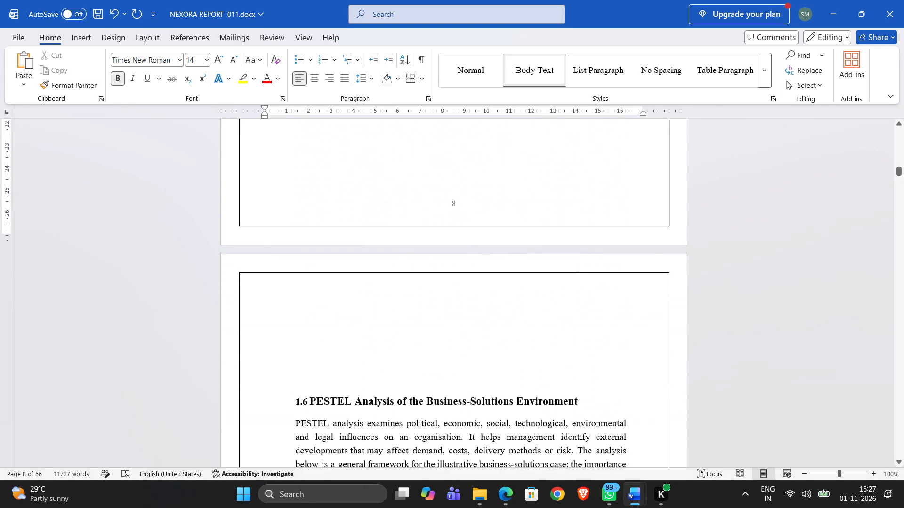
scroll(279, 355, "right", 1)
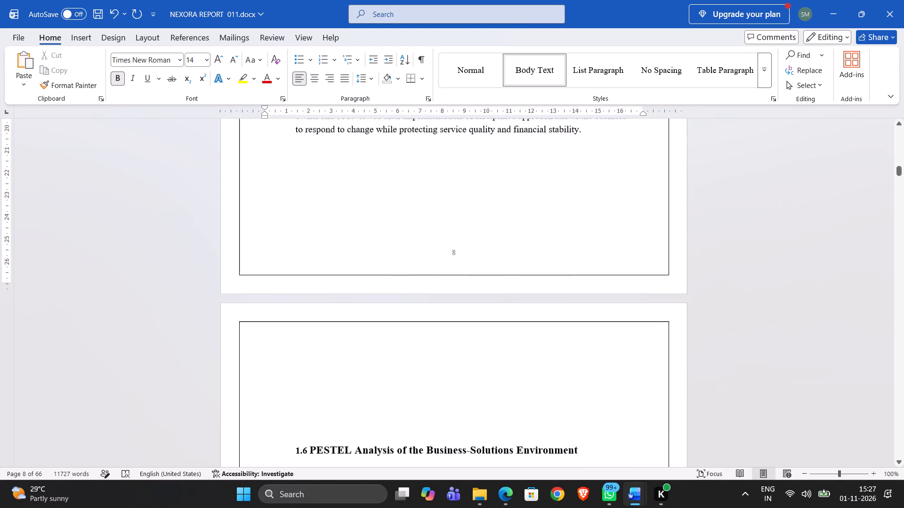
left_click(292, 355)
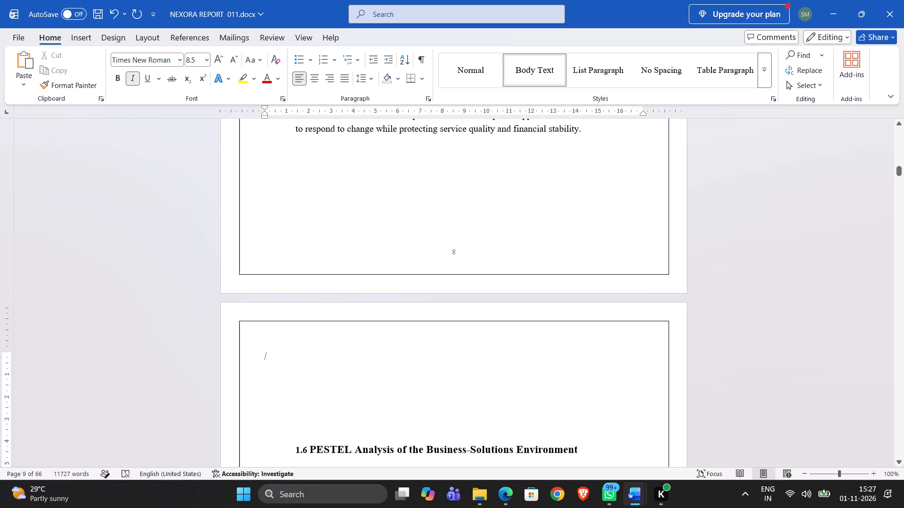
left_click(299, 434)
key("BackSpace")
key("BackSpace")
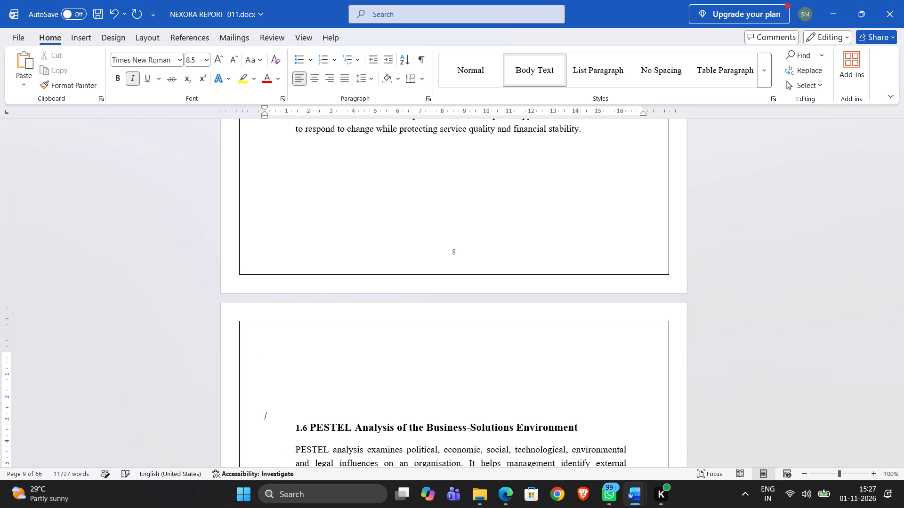
key("BackSpace")
key("BackSpace")
key("BackSpace")
key("BackSpace")
key("BackSpace")
key("BackSpace")
key("BackSpace")
key("BackSpace")
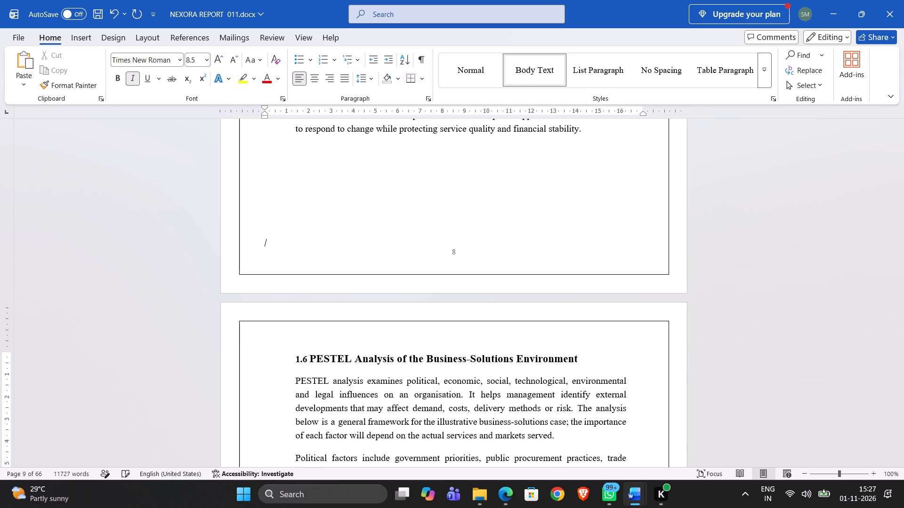
Review the page layout and footer numbers backwards from section 1.5 to the Chapter I title page.
scroll(405, 245, "up", 1)
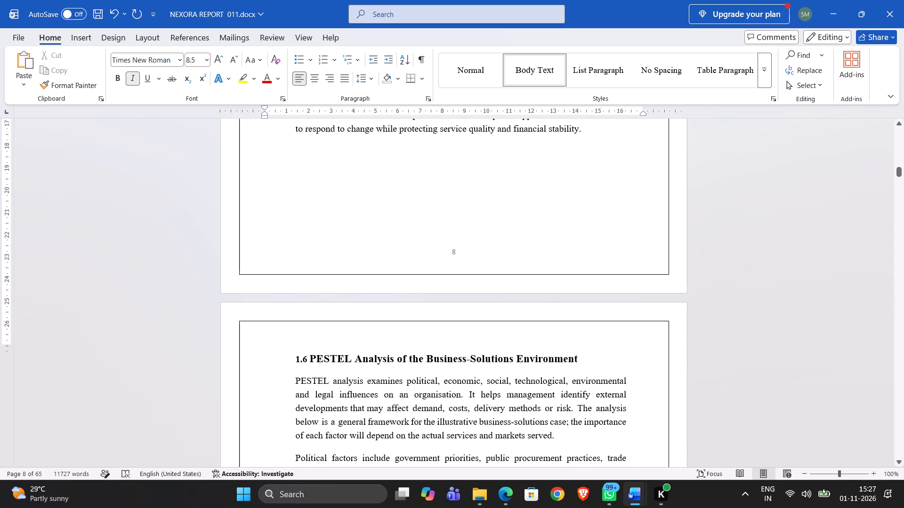
scroll(405, 245, "up", 4)
scroll(405, 245, "down", 4)
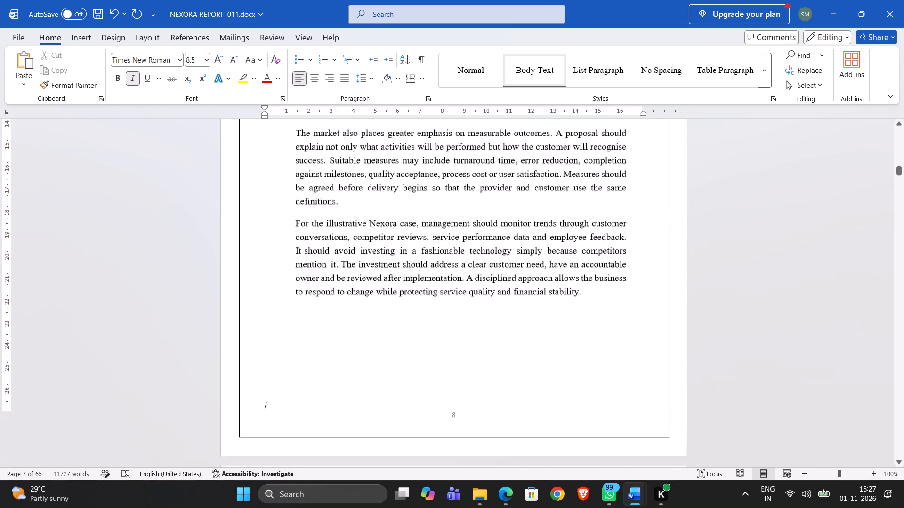
scroll(405, 245, "up", 10)
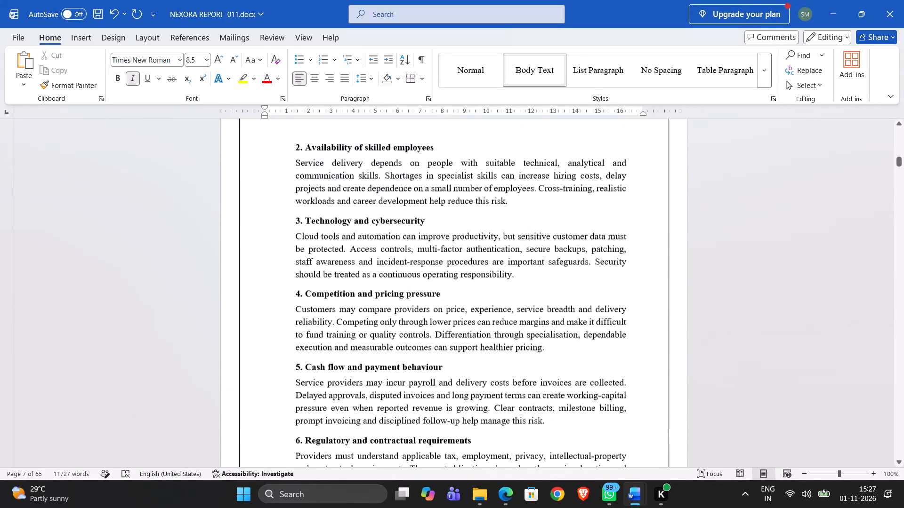
scroll(405, 245, "up", 4)
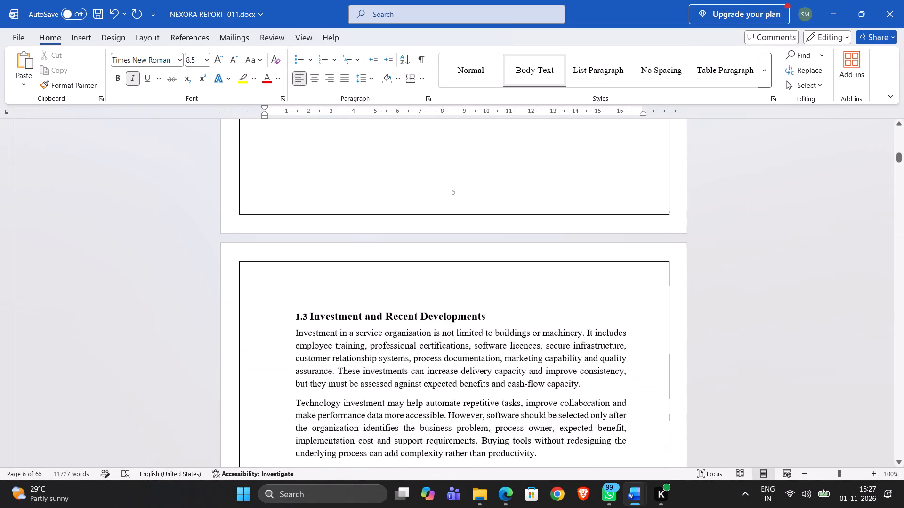
scroll(405, 245, "up", 6)
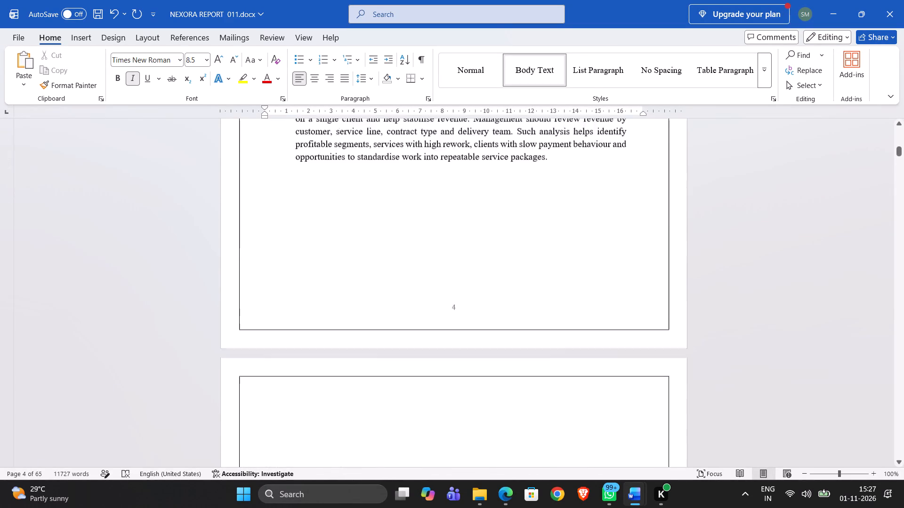
scroll(405, 245, "up", 8)
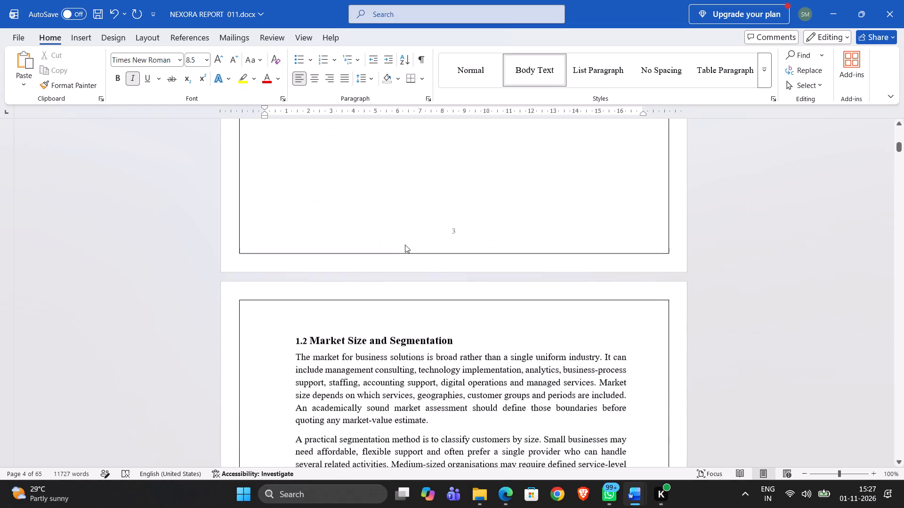
scroll(405, 245, "up", 2)
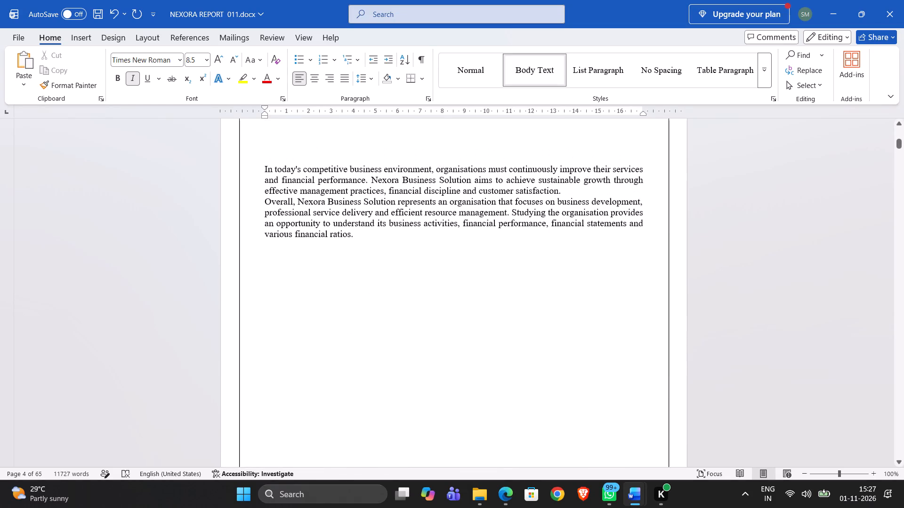
scroll(405, 245, "up", 3)
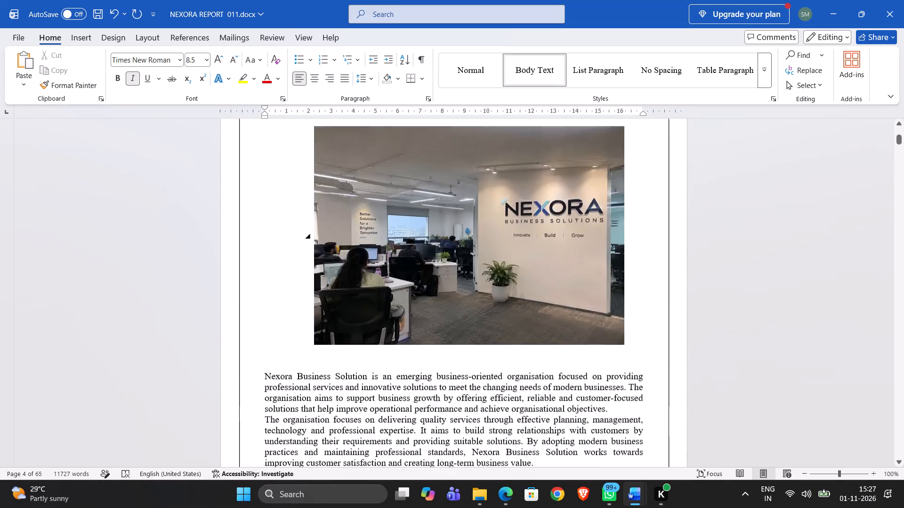
scroll(405, 245, "up", 5)
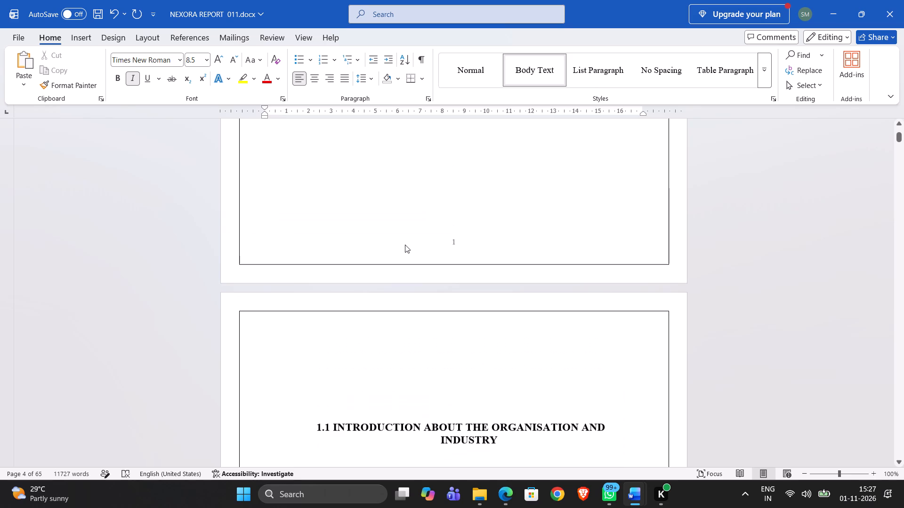
scroll(405, 245, "up", 1)
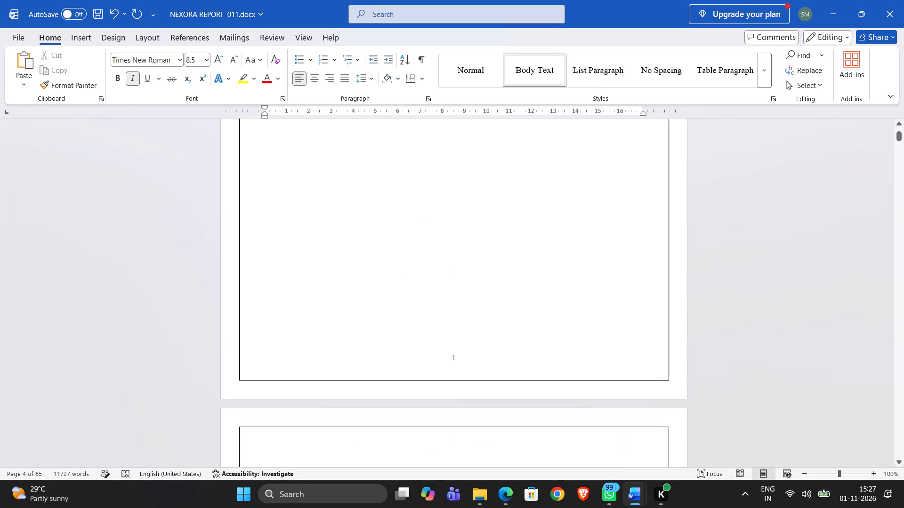
scroll(405, 245, "up", 1)
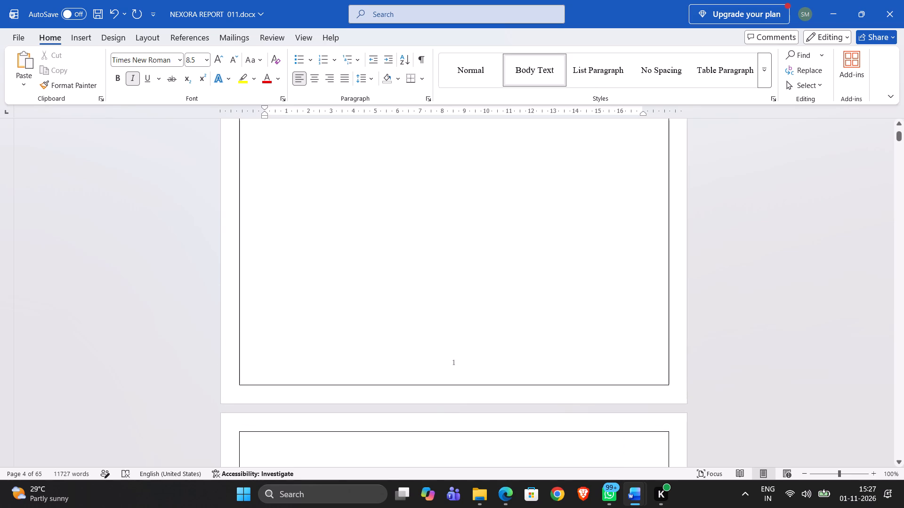
scroll(405, 245, "up", 2)
Check how the section 1.1 introduction text breaks between pages 2 and 3.
scroll(405, 245, "down", 2)
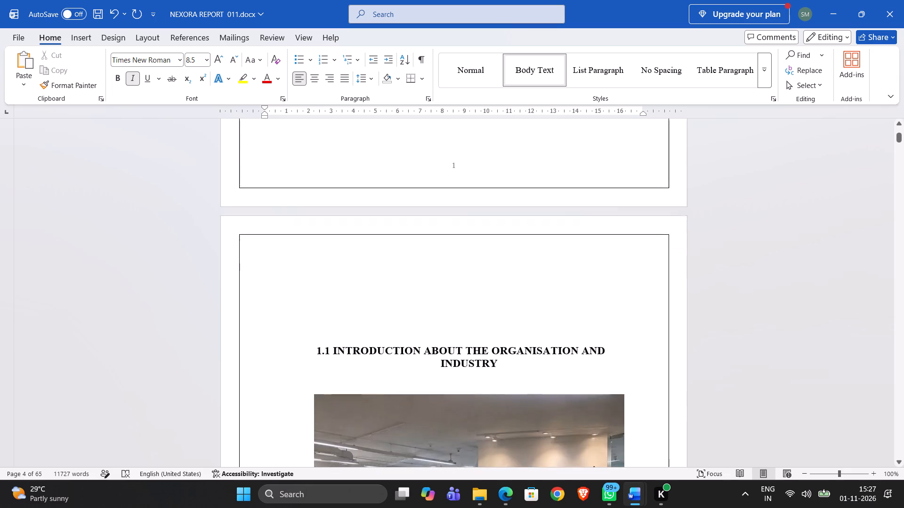
scroll(405, 245, "down", 6)
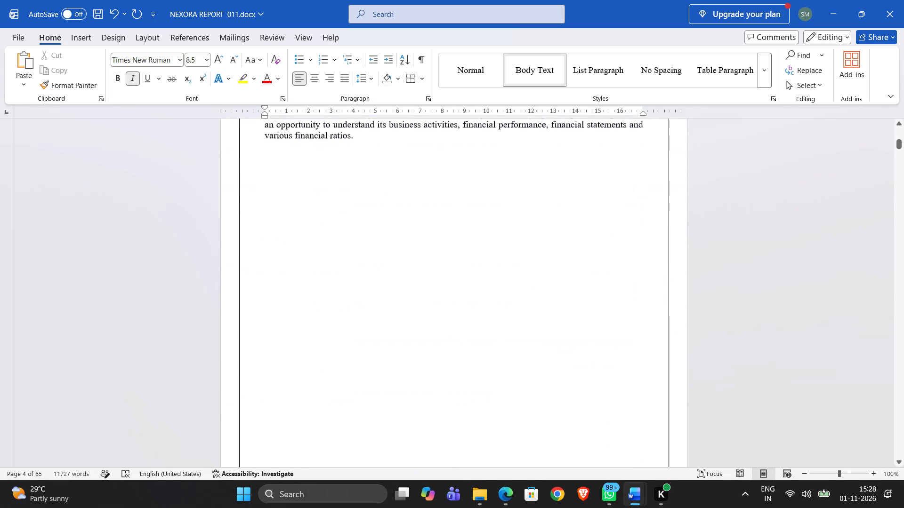
scroll(405, 245, "down", 1)
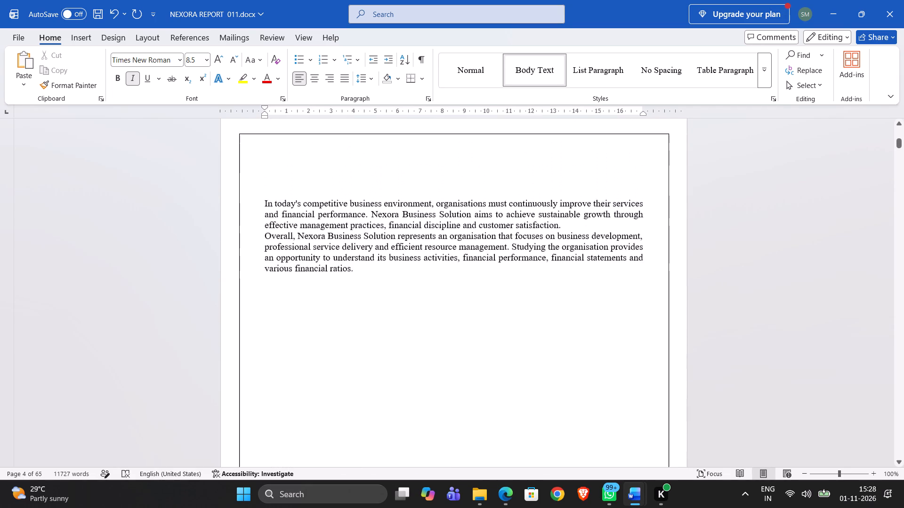
scroll(405, 245, "up", 1)
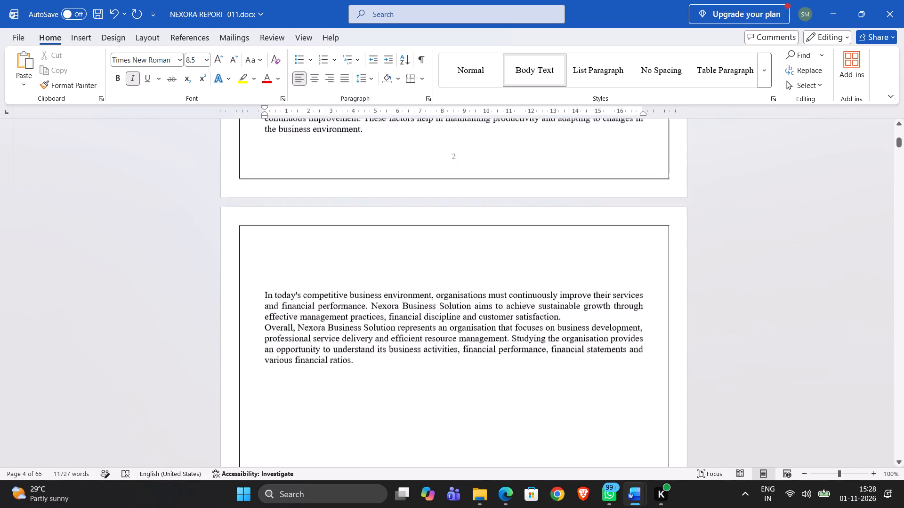
Check the blank space on page 3 and look for stray empty lines above the heading "1.2 Market Size and Segmentation".
scroll(405, 245, "up", 1)
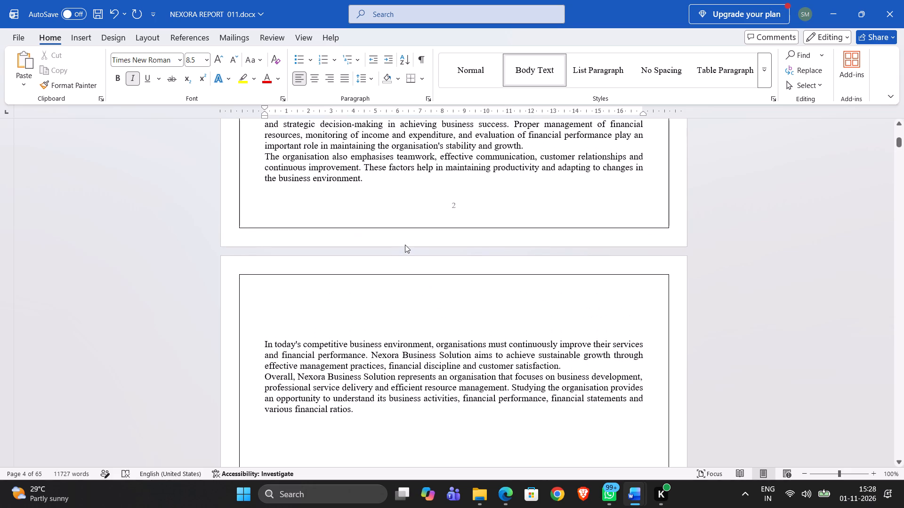
scroll(304, 300, "down", 4)
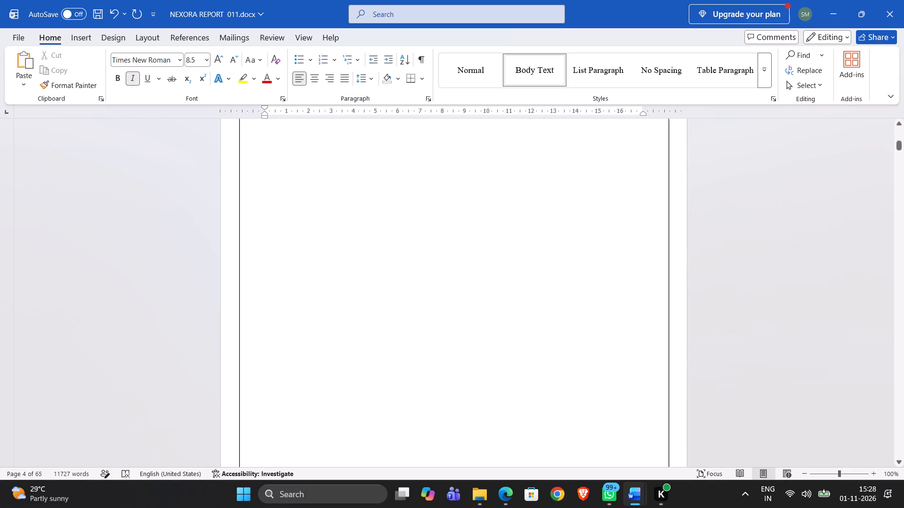
scroll(304, 300, "down", 2)
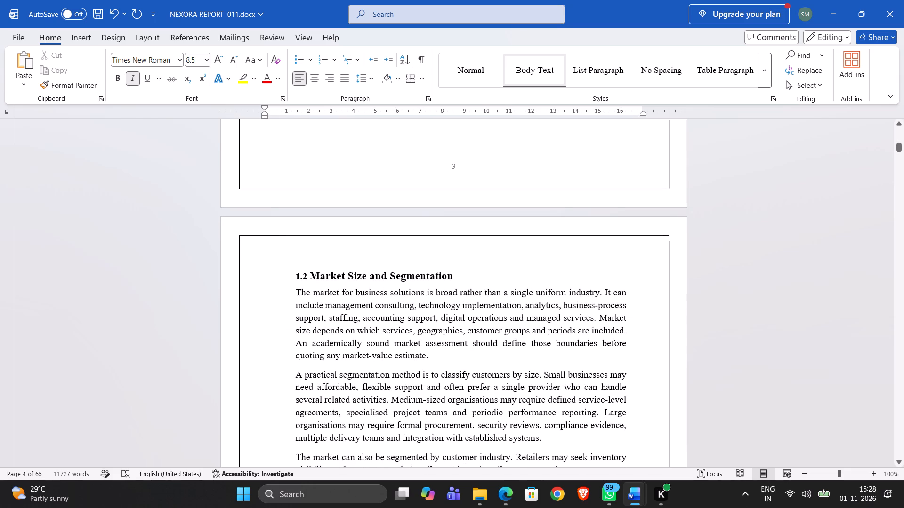
left_click(300, 258)
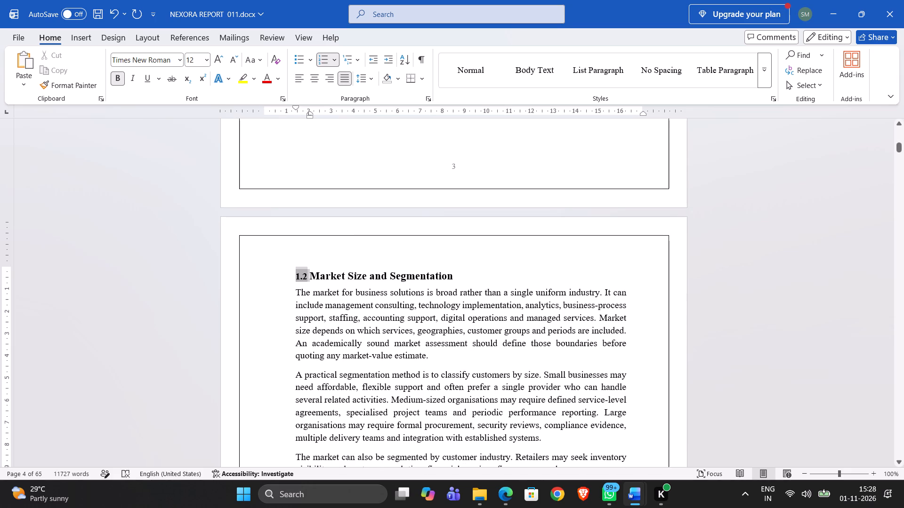
left_click(368, 237)
left_click(343, 259)
left_click(297, 266)
left_click(339, 266)
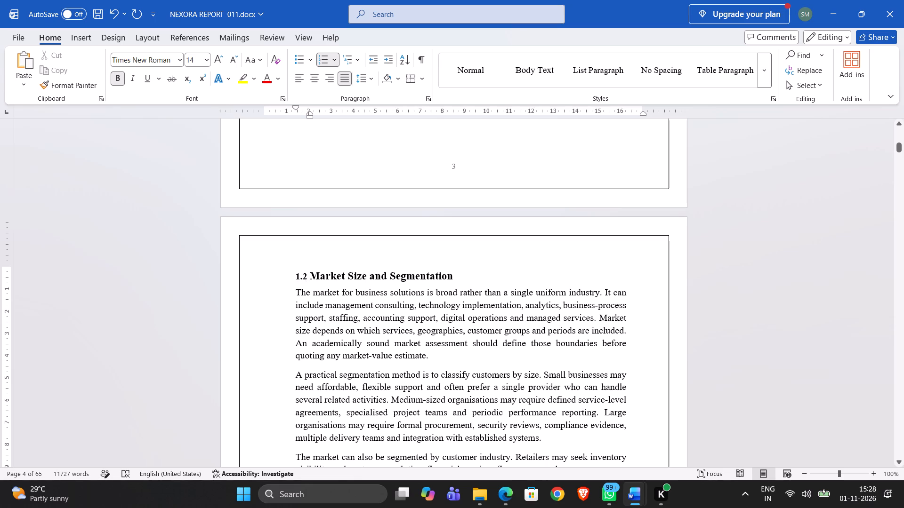
left_click(395, 255)
left_click(468, 261)
left_click(358, 251)
left_click(328, 254)
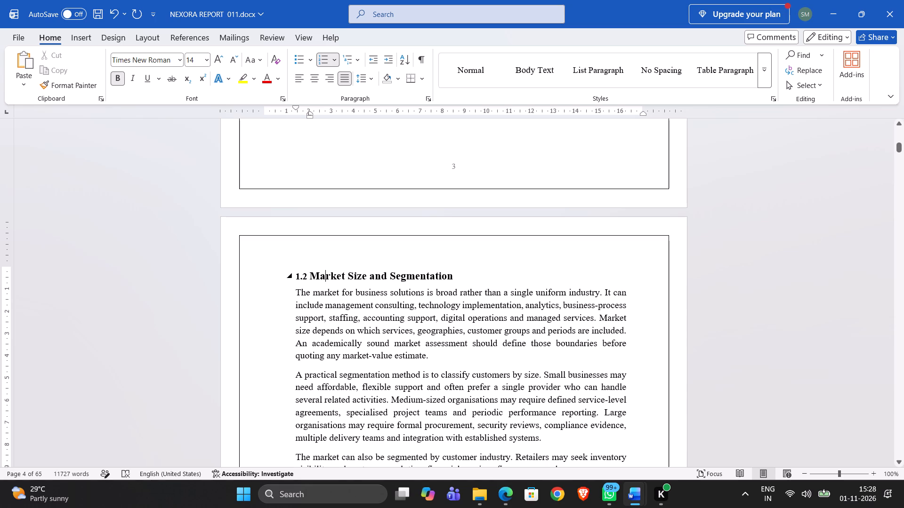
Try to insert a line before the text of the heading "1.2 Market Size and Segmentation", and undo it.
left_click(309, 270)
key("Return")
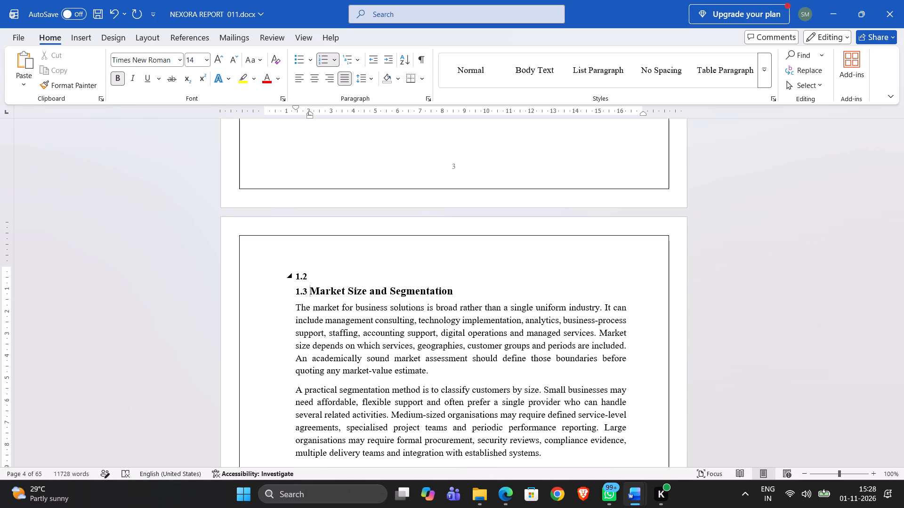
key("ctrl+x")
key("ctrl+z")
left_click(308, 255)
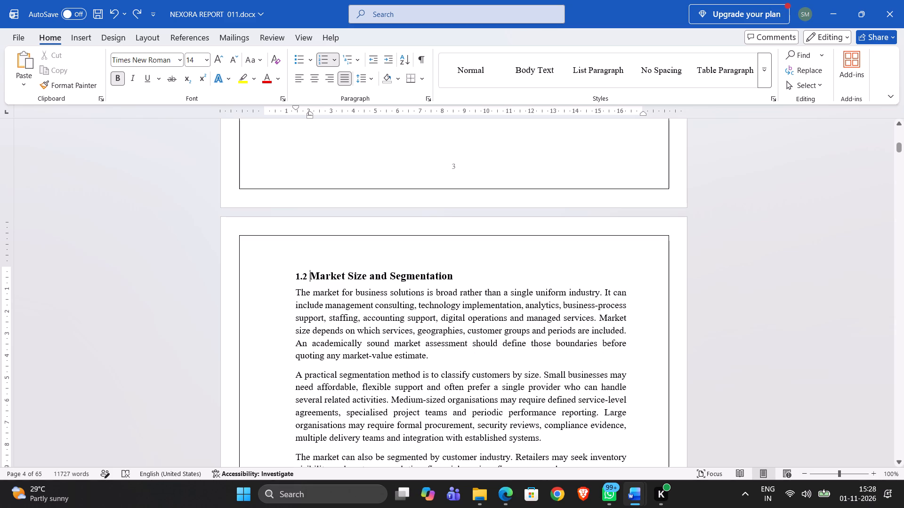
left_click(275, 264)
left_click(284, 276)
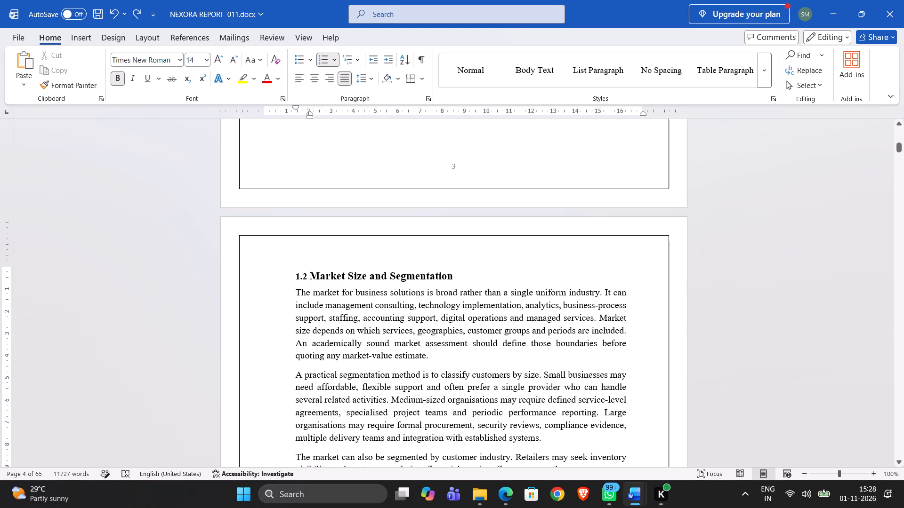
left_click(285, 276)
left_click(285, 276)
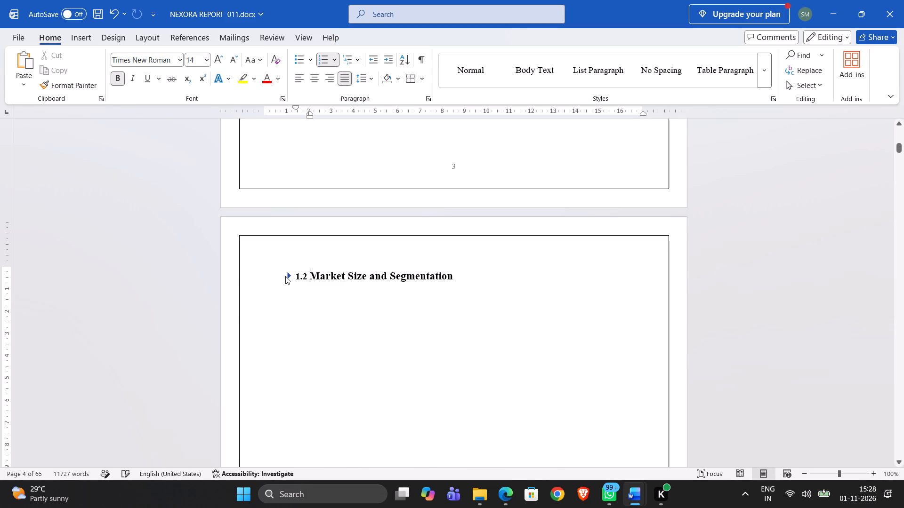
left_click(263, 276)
Examine the pages from section 1.2 to section 1.5 for large gaps and stray empty lines above the headings.
scroll(263, 276, "down", 4)
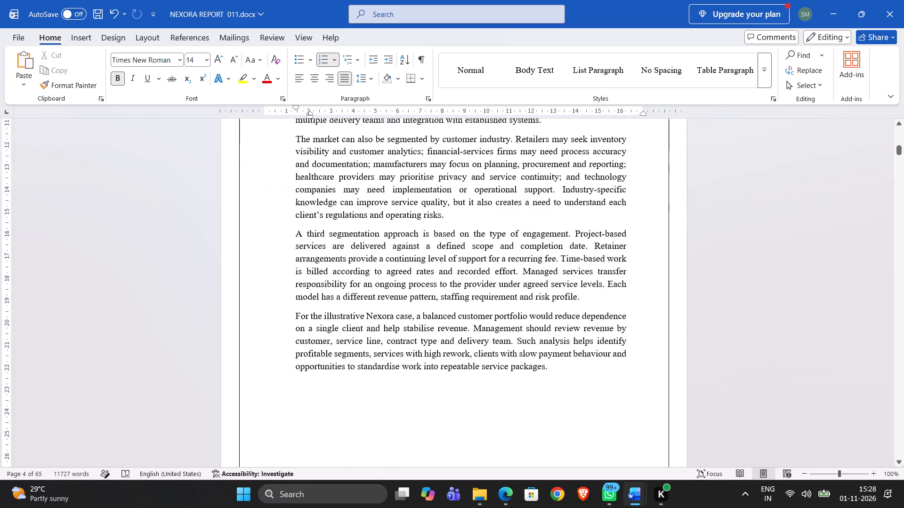
scroll(263, 276, "down", 5)
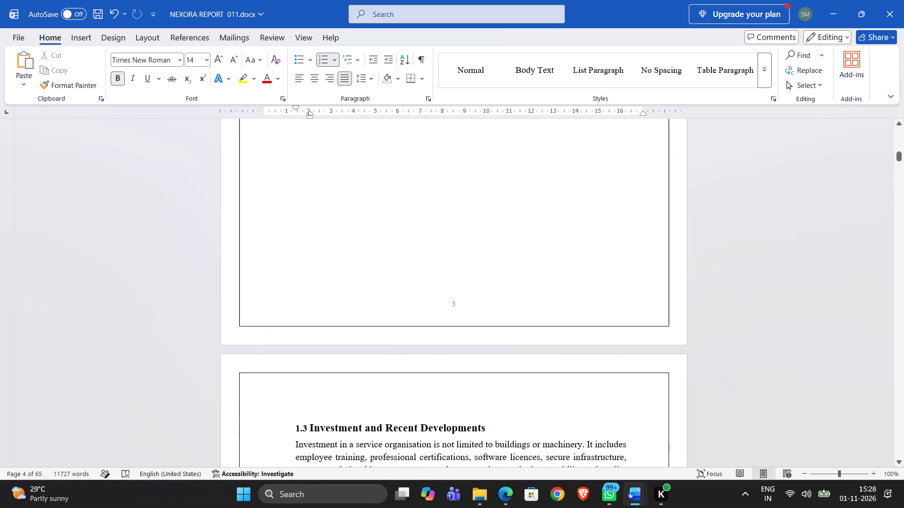
scroll(263, 276, "down", 1)
left_click(294, 265)
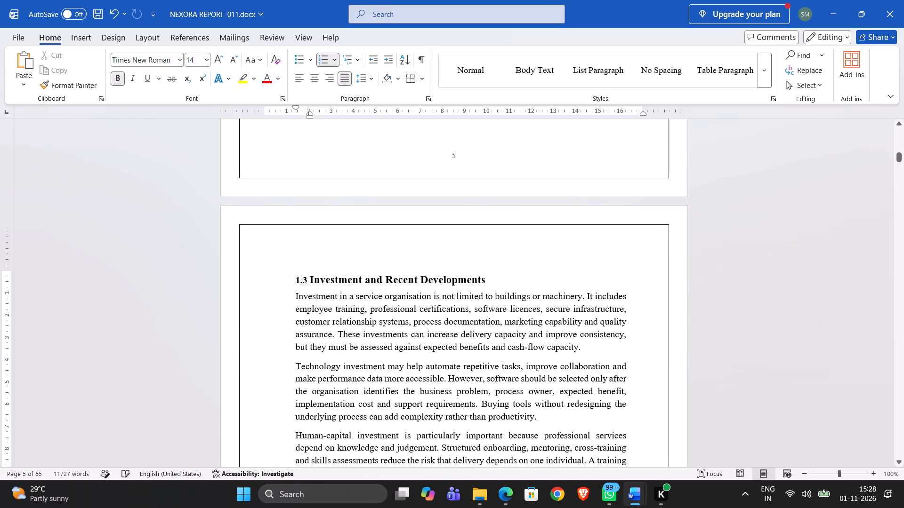
left_click(287, 259)
left_click(331, 244)
scroll(407, 255, "up", 1)
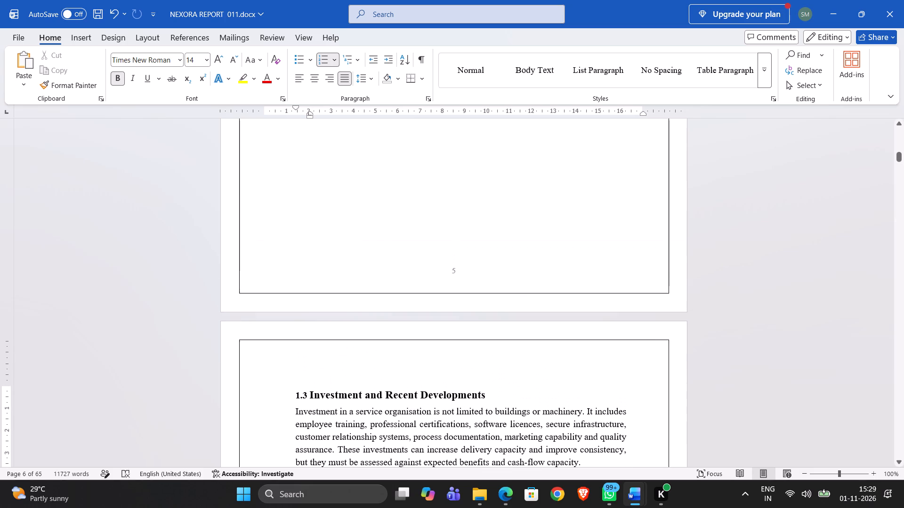
left_click(350, 363)
left_click(510, 392)
scroll(510, 392, "down", 3)
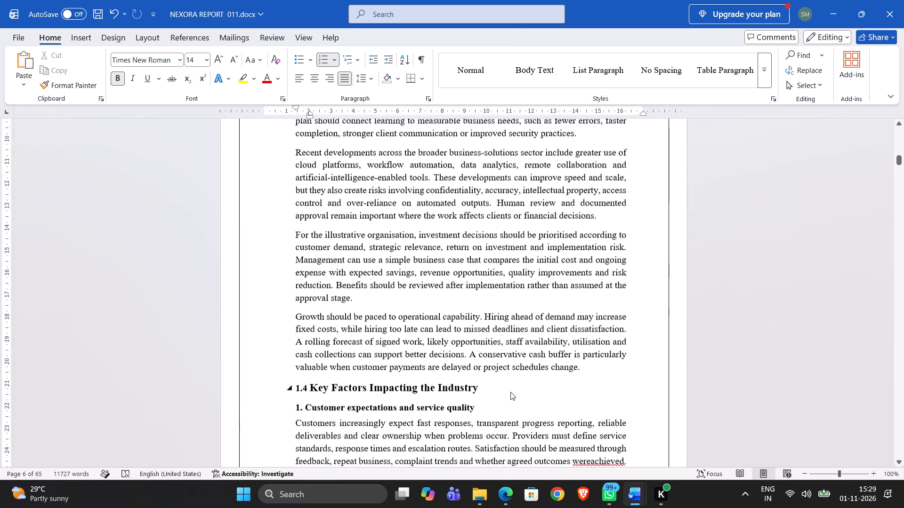
scroll(510, 392, "down", 6)
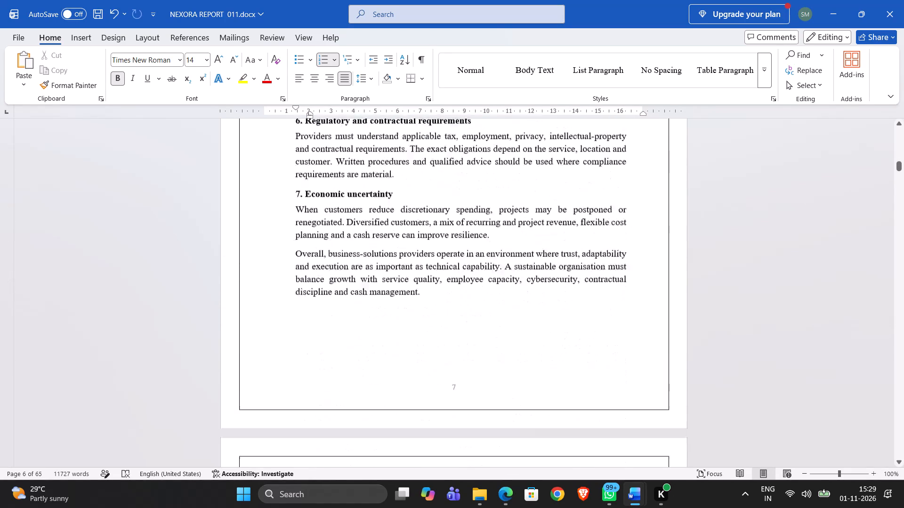
scroll(510, 392, "down", 2)
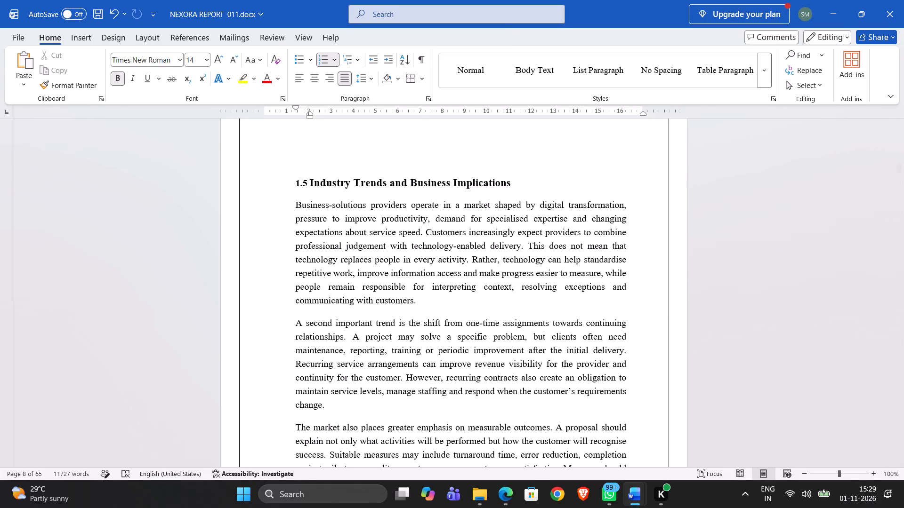
Delete the empty line above the heading "1.5 Industry Trends and Business Implications" at the top of page 8.
scroll(510, 392, "up", 2)
left_click(306, 280)
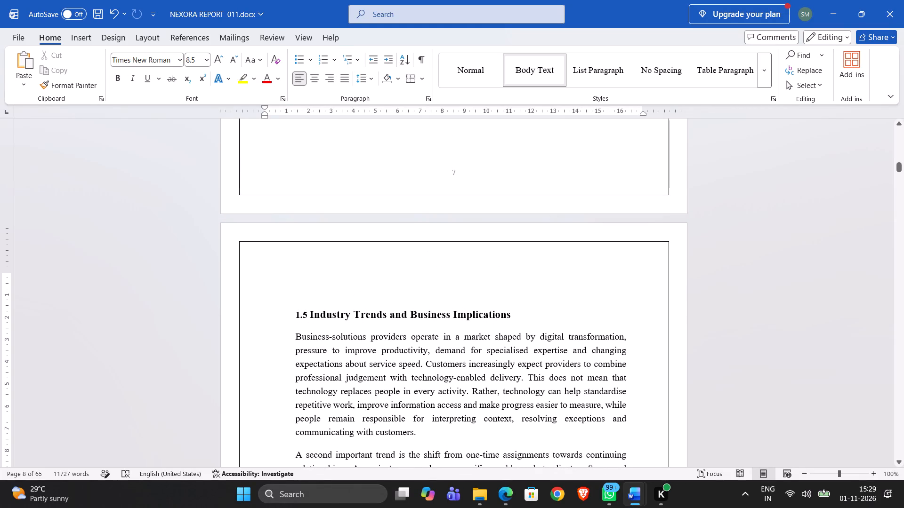
key("BackSpace")
Review the pages from section 1.3 to section 1.5 again for page breaks, heading spacing and footer numbers.
scroll(306, 280, "right", 1)
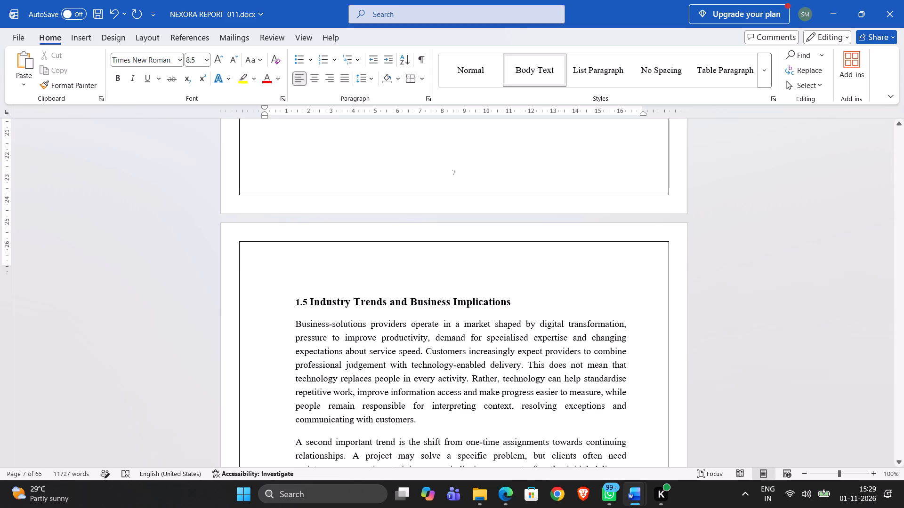
scroll(306, 280, "right", 1)
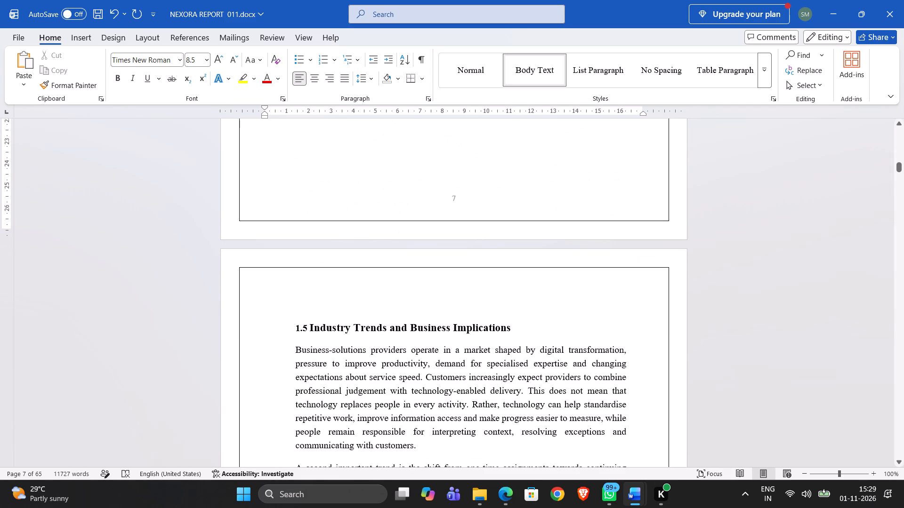
scroll(307, 294, "up", 2)
scroll(307, 294, "down", 1)
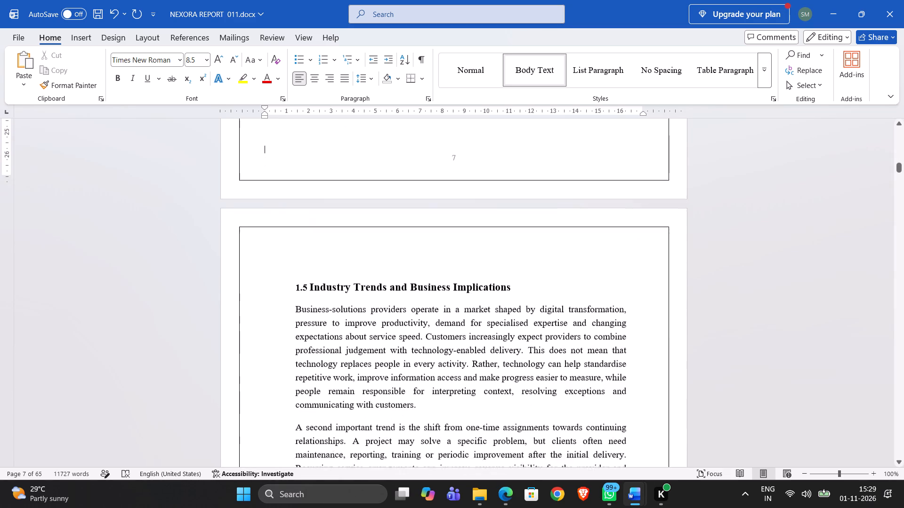
scroll(307, 294, "down", 1)
scroll(319, 240, "up", 5)
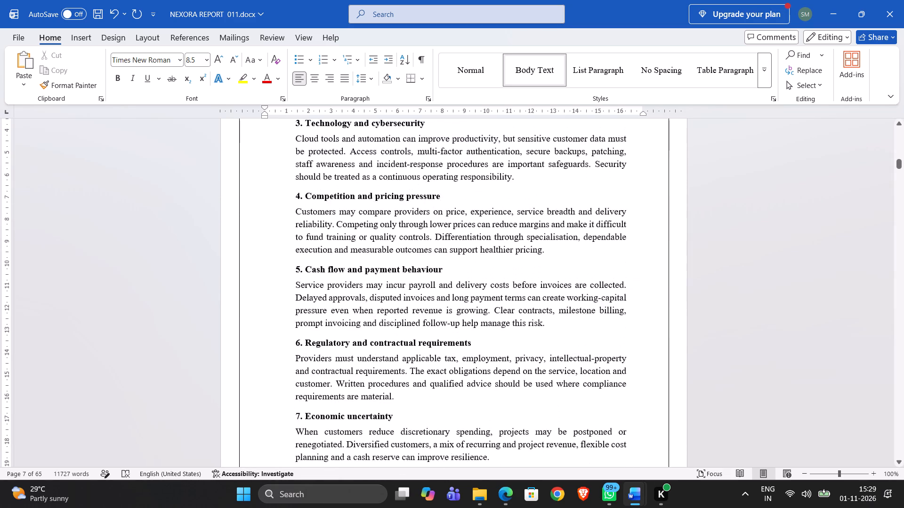
scroll(319, 240, "up", 4)
scroll(319, 240, "down", 1)
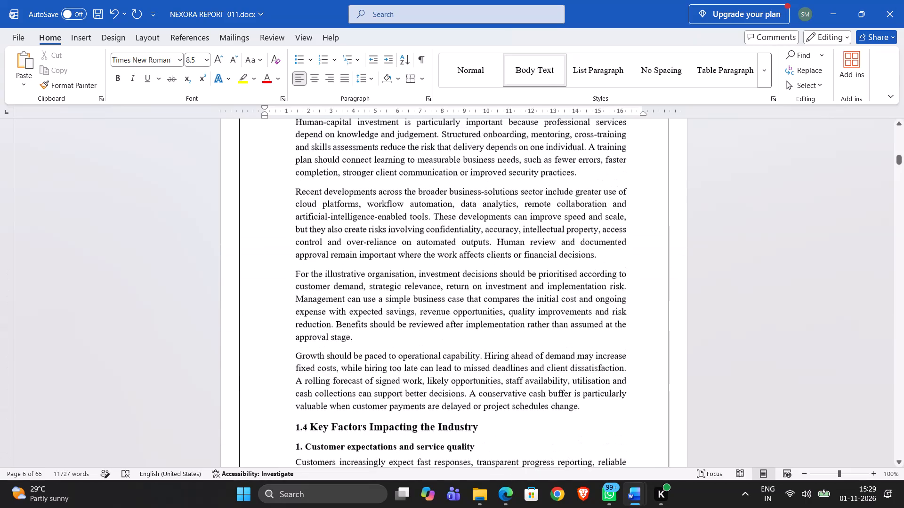
scroll(319, 240, "down", 1)
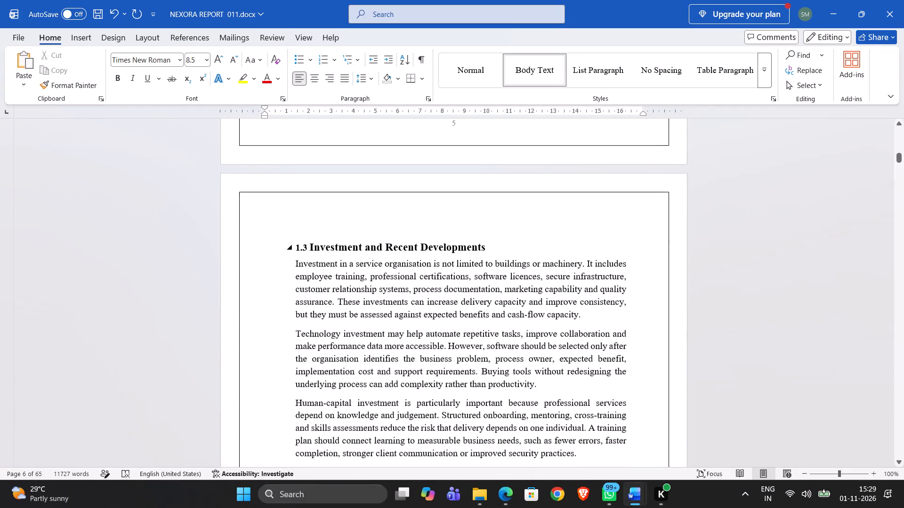
scroll(319, 240, "down", 2)
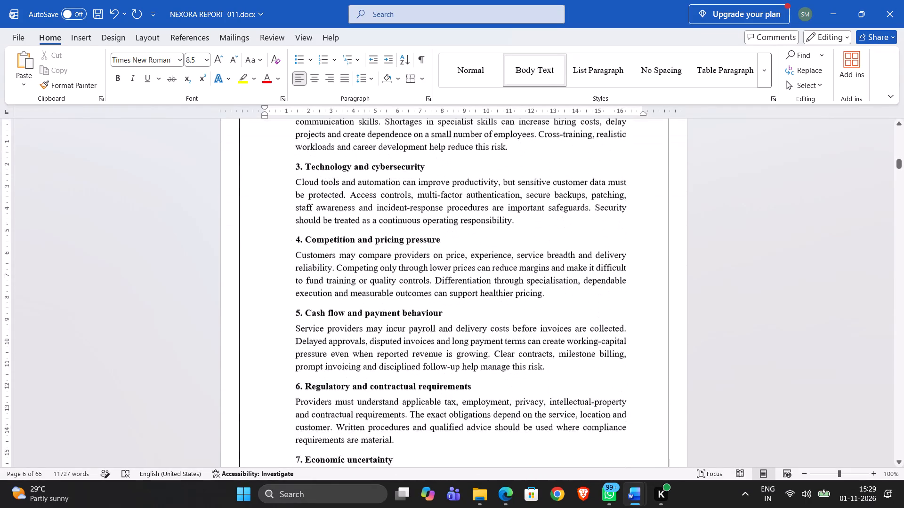
scroll(319, 240, "down", 2)
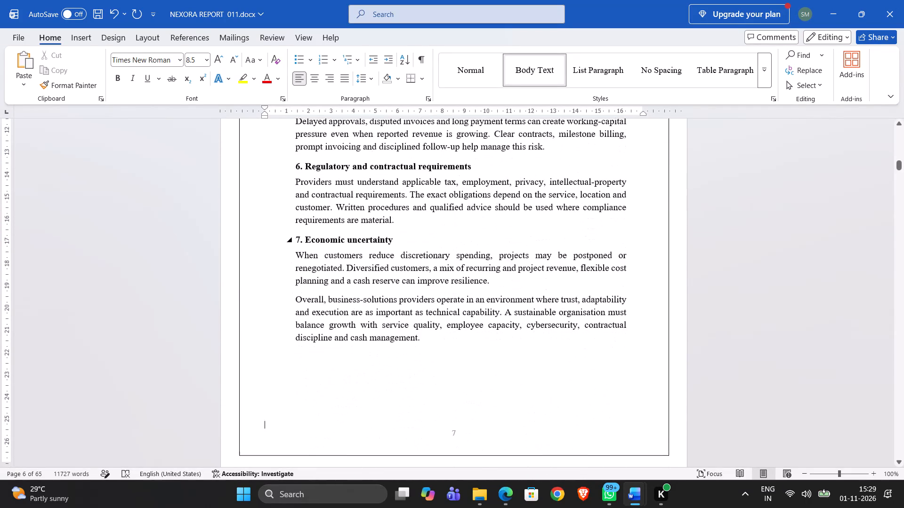
scroll(319, 240, "down", 1)
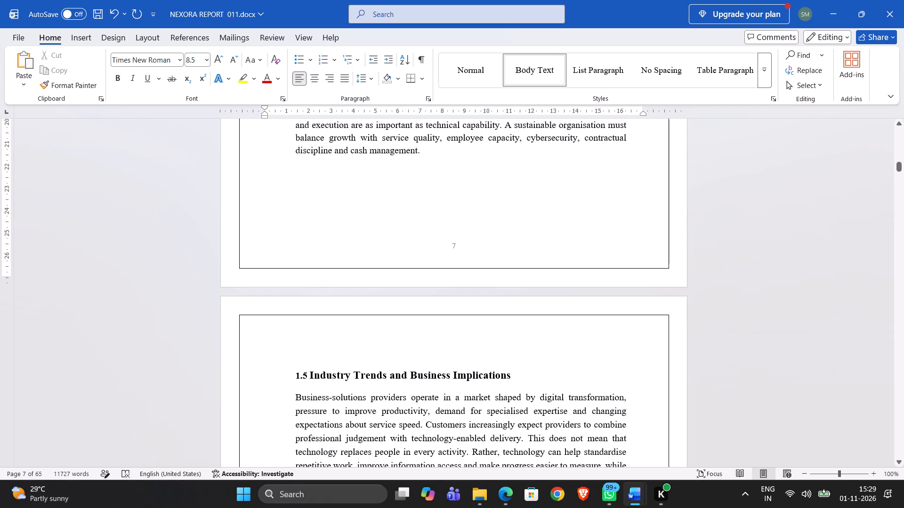
scroll(319, 240, "up", 3)
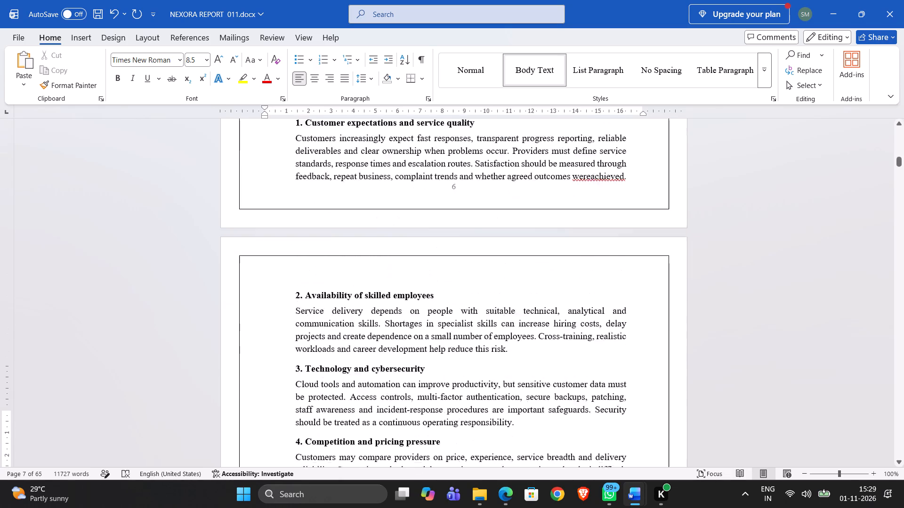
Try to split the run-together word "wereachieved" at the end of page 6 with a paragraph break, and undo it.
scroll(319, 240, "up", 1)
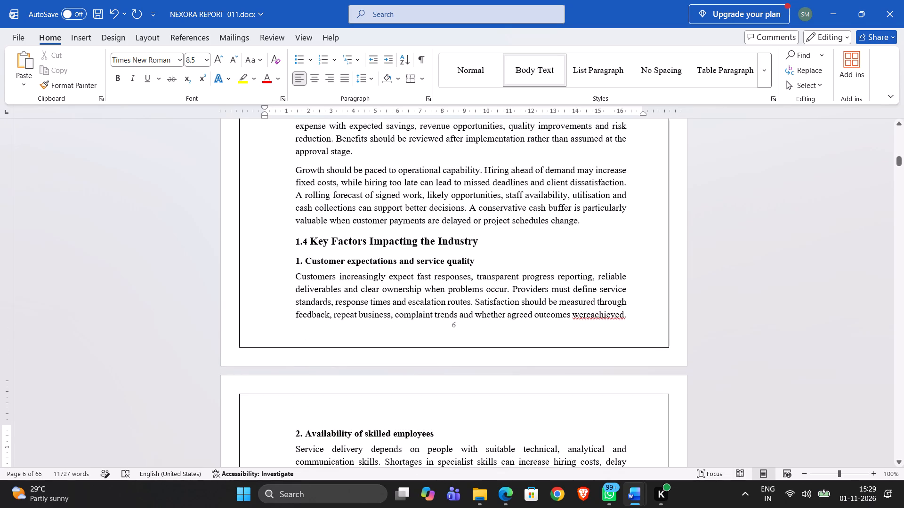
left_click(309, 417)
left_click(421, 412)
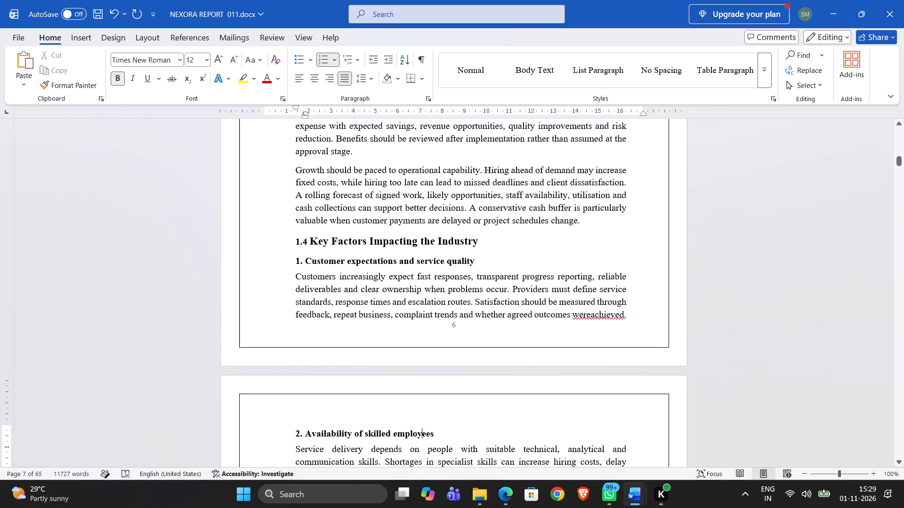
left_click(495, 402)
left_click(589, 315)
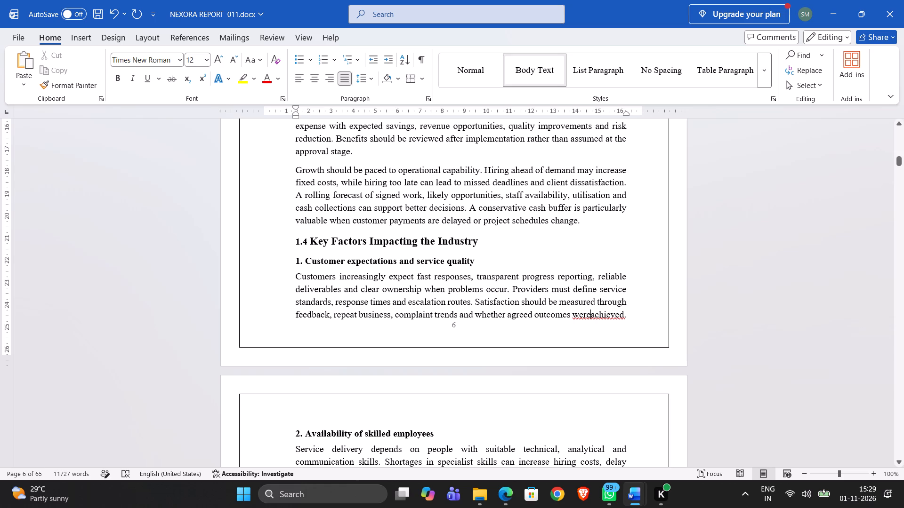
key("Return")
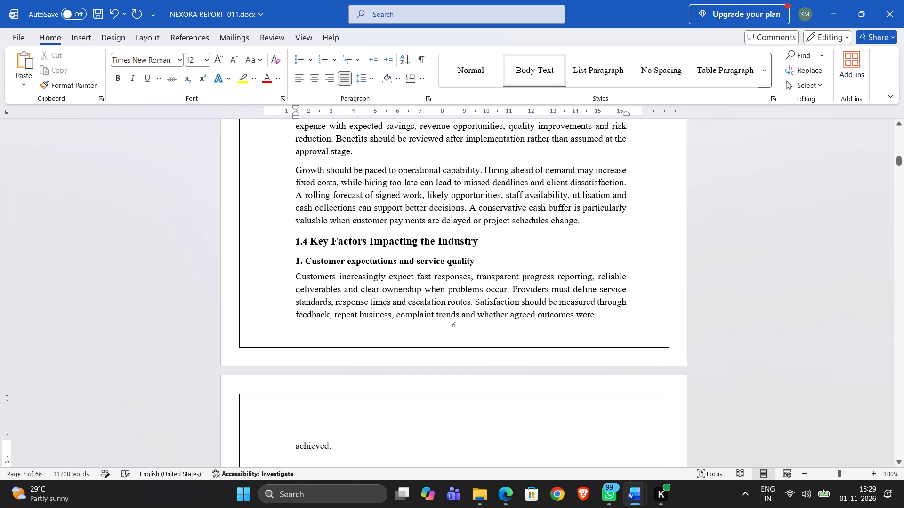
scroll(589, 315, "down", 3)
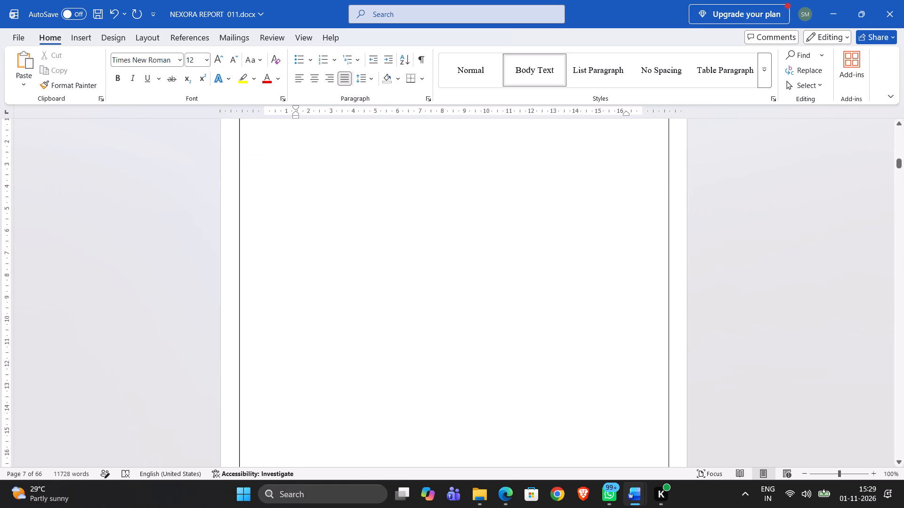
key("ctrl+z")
Examine pages 5 and 6 for blank space around the segmentation table and above the heading "1.3 Investment and Recent Developments".
scroll(589, 315, "up", 3)
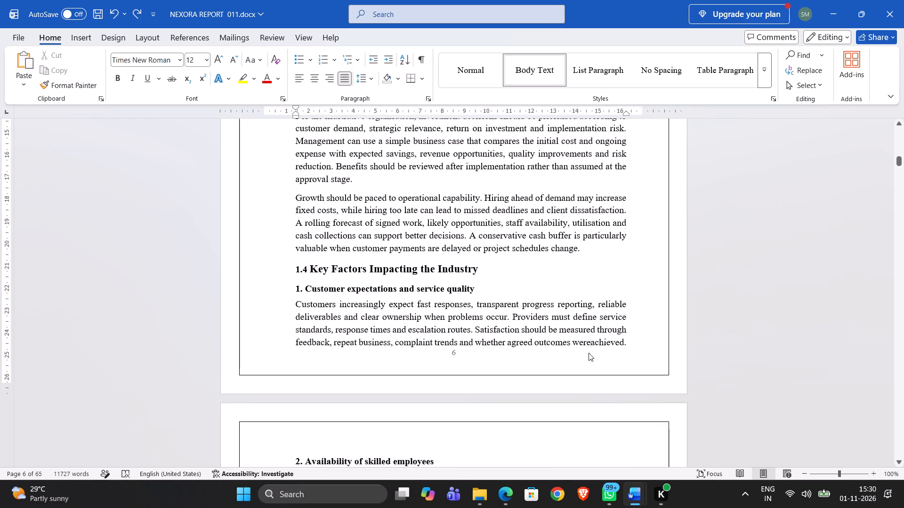
scroll(557, 327, "up", 5)
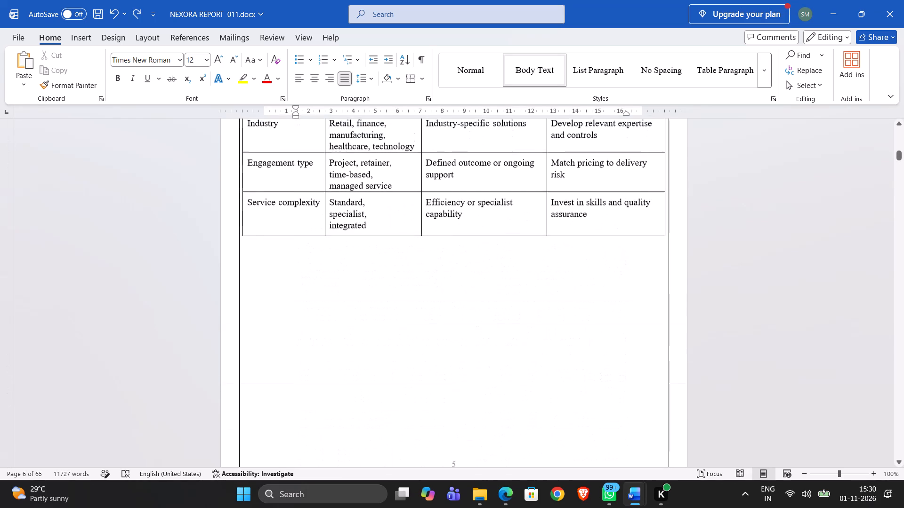
scroll(557, 327, "down", 2)
left_click(359, 258)
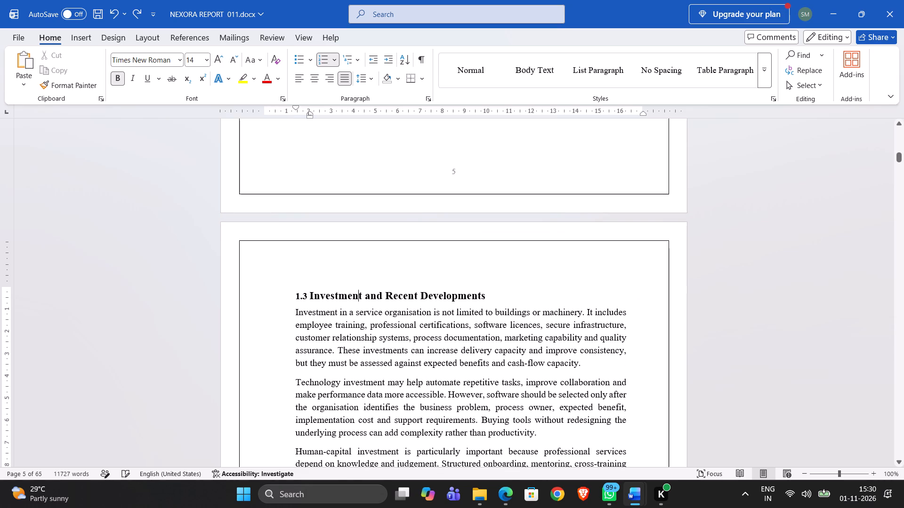
left_click(291, 267)
scroll(346, 290, "up", 3)
left_click(306, 381)
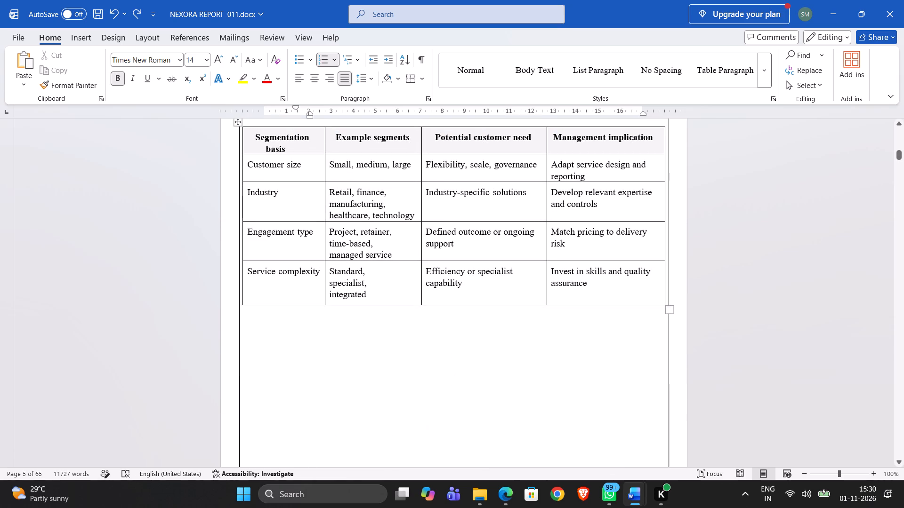
scroll(306, 381, "down", 4)
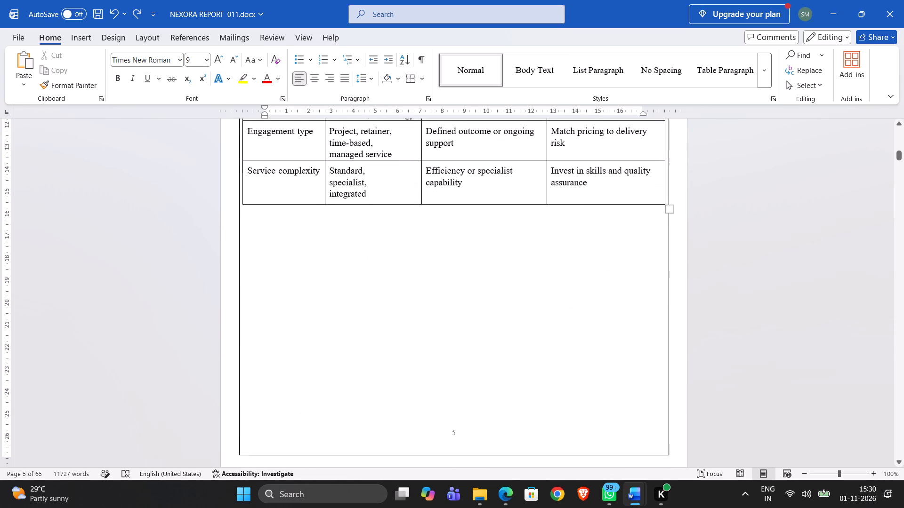
left_click(306, 381)
left_click(306, 381)
scroll(306, 381, "up", 2)
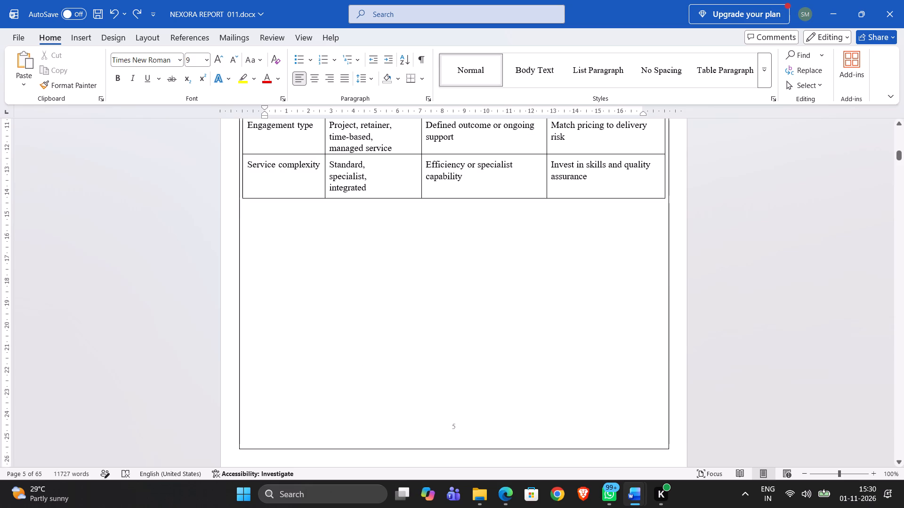
scroll(306, 381, "up", 4)
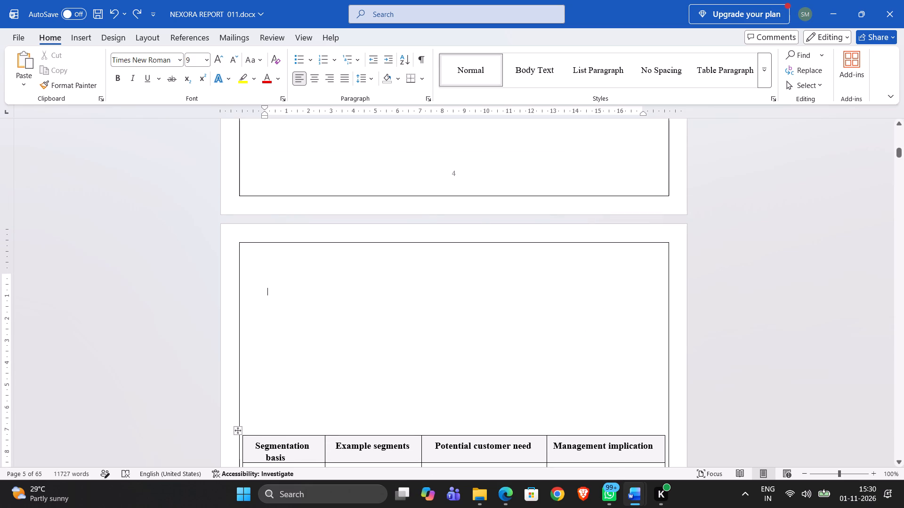
left_click(310, 335)
scroll(310, 335, "down", 3)
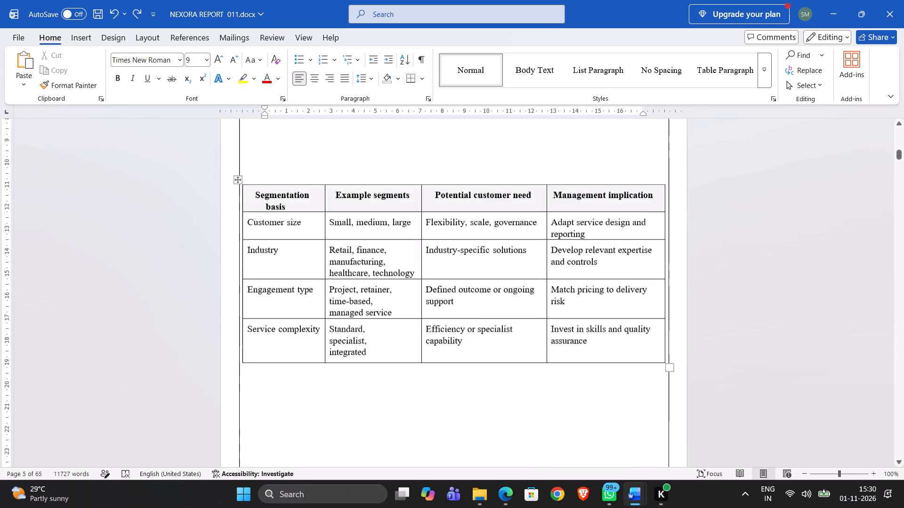
scroll(310, 335, "down", 1)
left_click(305, 333)
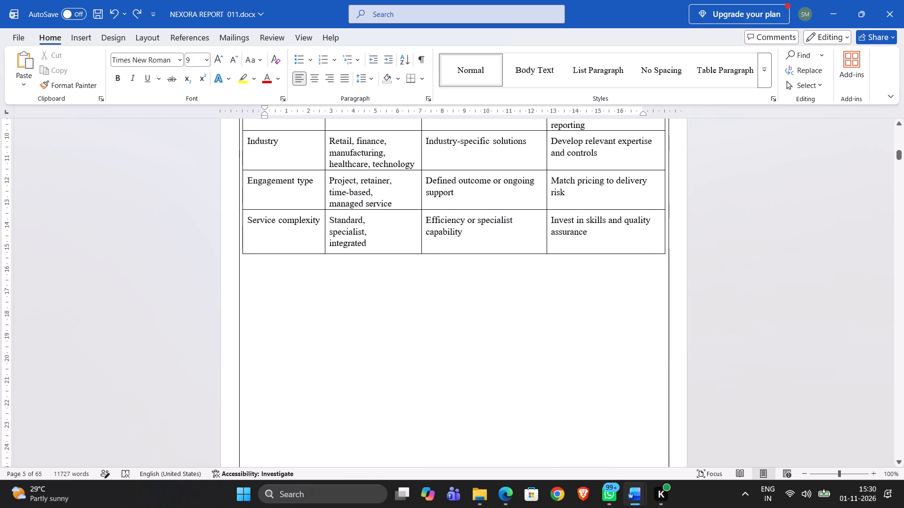
Review the pages from section 1.3 to the end of section 1.7 for heading spacing, footer numbers and blank pages.
scroll(305, 333, "down", 5)
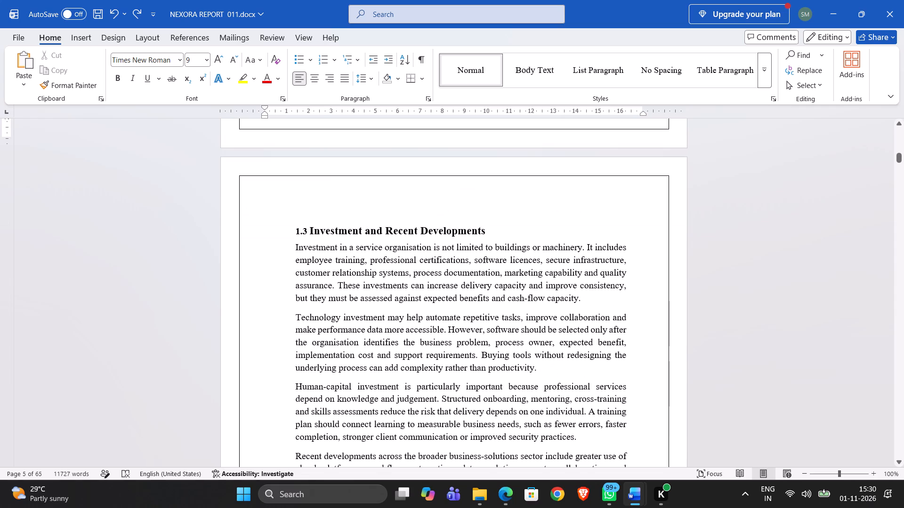
scroll(305, 333, "down", 5)
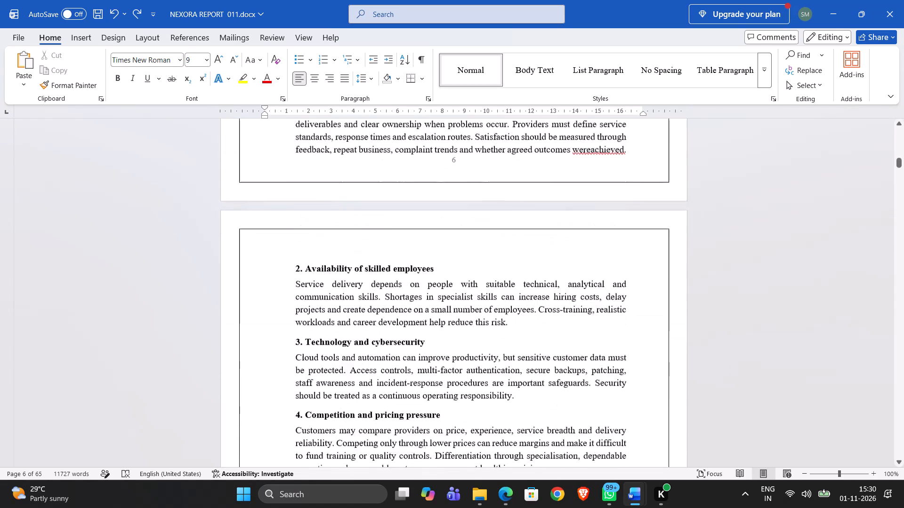
scroll(305, 333, "down", 3)
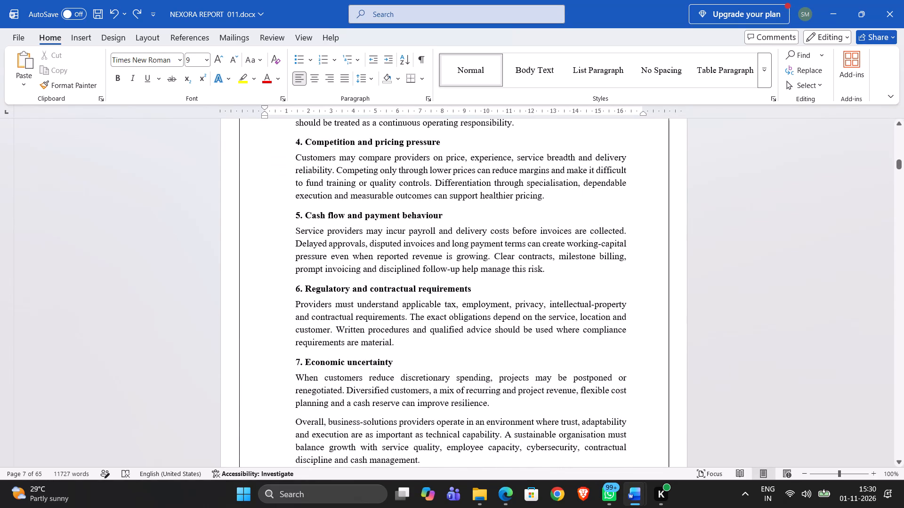
scroll(305, 333, "down", 1)
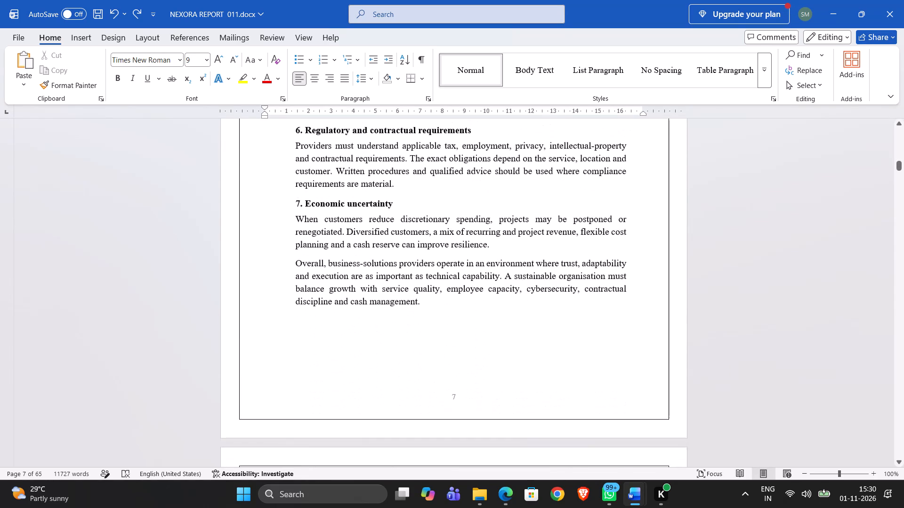
scroll(305, 333, "down", 1)
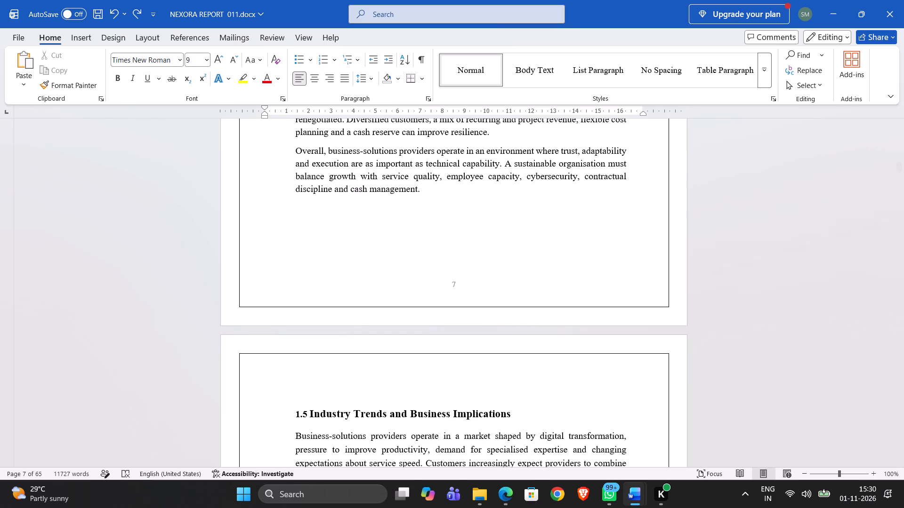
scroll(305, 333, "down", 1)
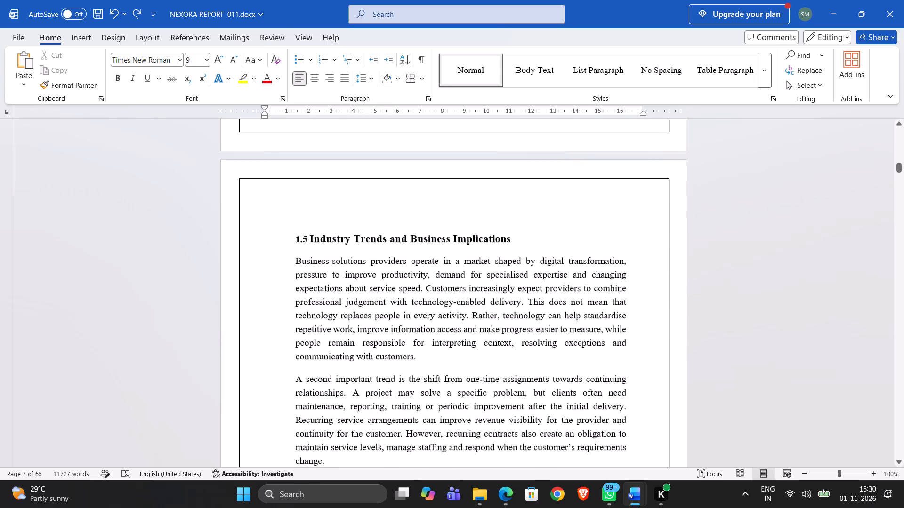
scroll(305, 333, "down", 1)
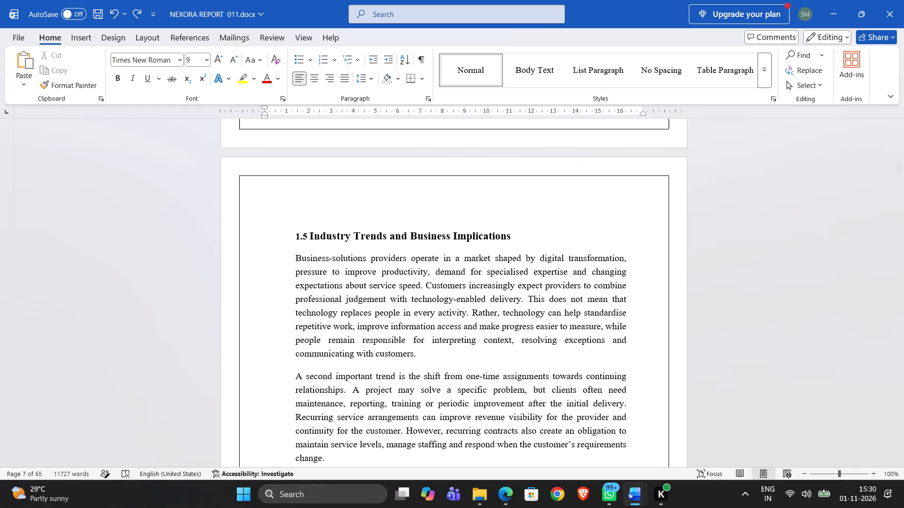
scroll(305, 333, "down", 1)
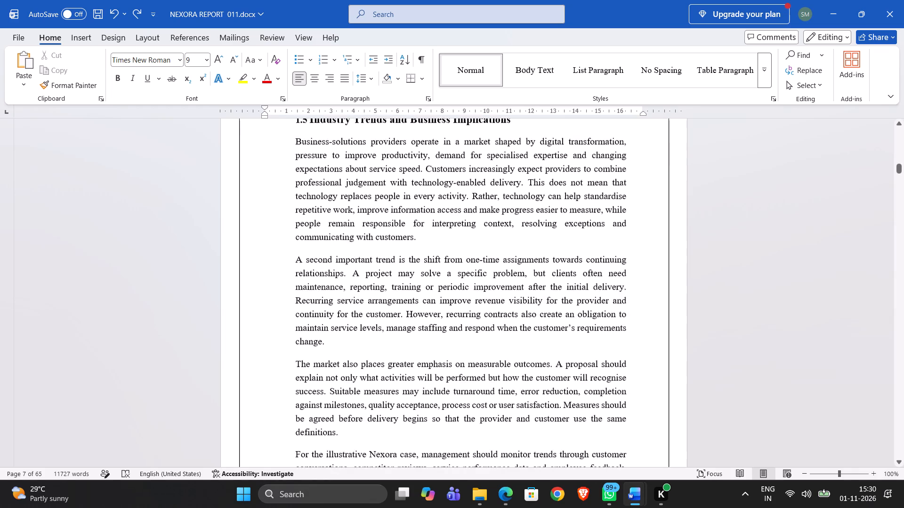
scroll(305, 333, "down", 3)
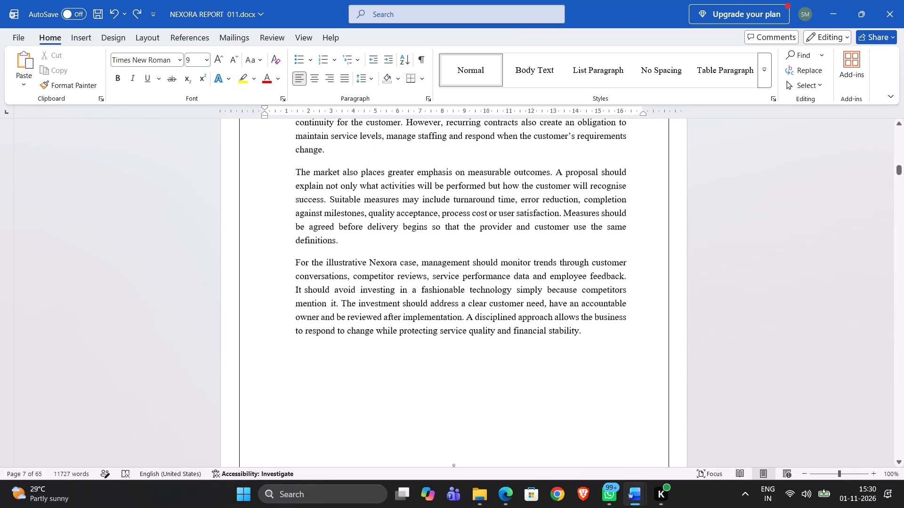
scroll(305, 333, "down", 5)
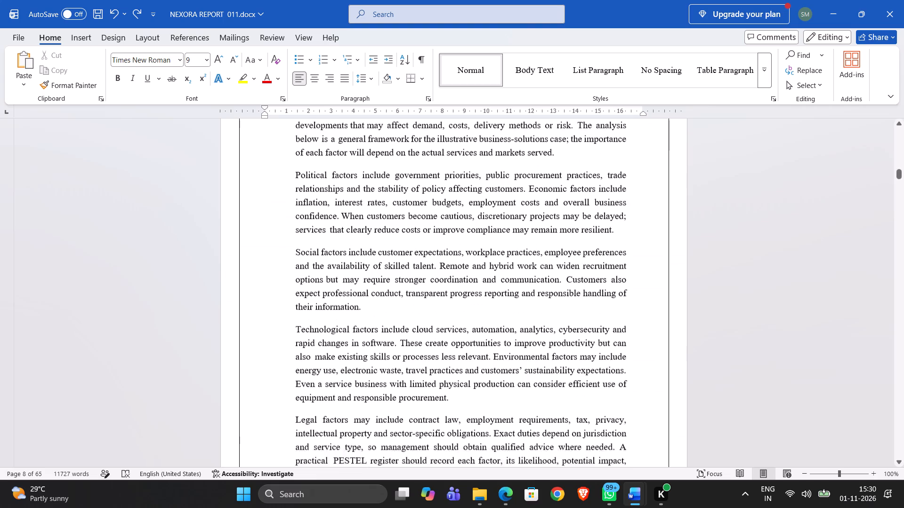
scroll(305, 333, "down", 7)
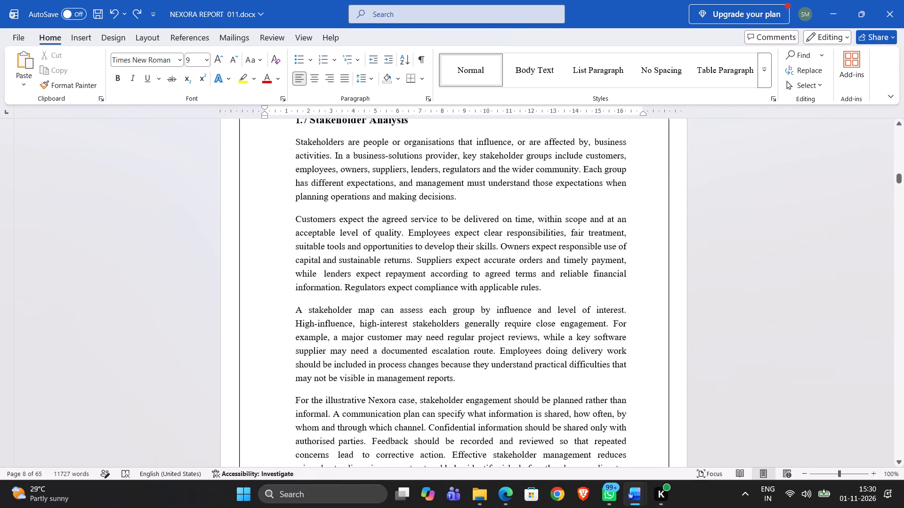
scroll(305, 333, "down", 3)
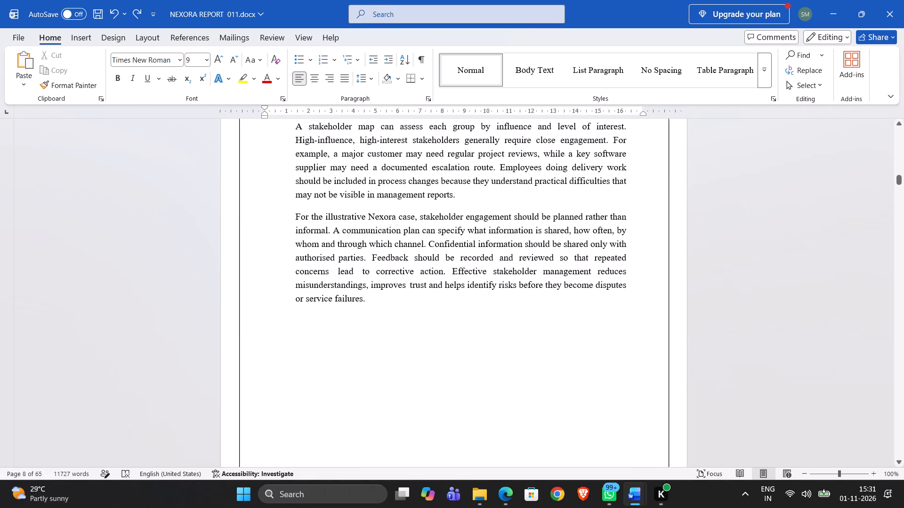
scroll(305, 333, "down", 2)
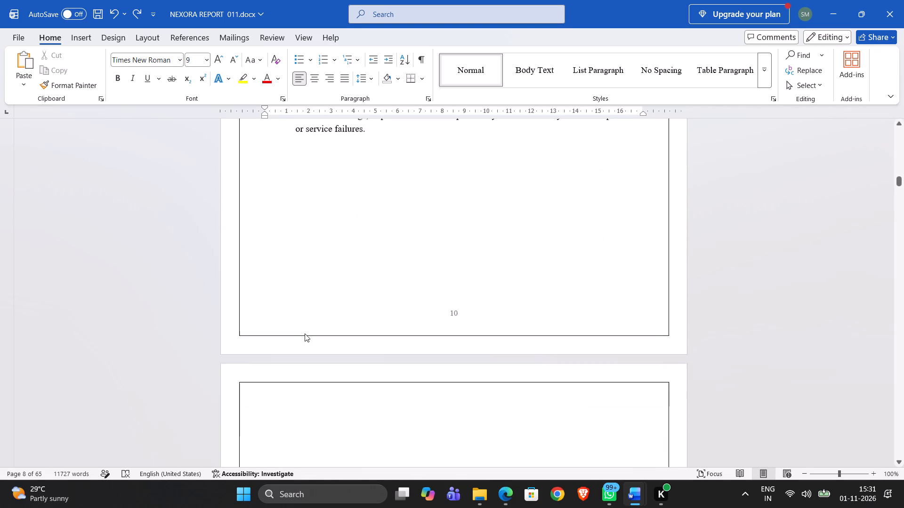
scroll(305, 333, "down", 4)
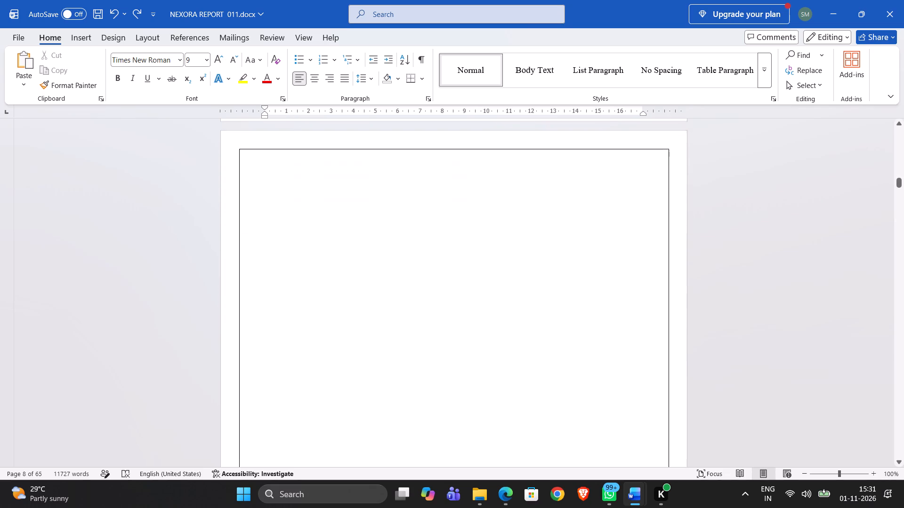
Delete the empty paragraph on the blank page after section 1.7, ahead of the heading "1.8 Industry Success Factors and Performance Measures".
scroll(305, 333, "right", 1)
scroll(305, 333, "up", 1)
scroll(305, 333, "right", 1)
scroll(305, 333, "up", 1)
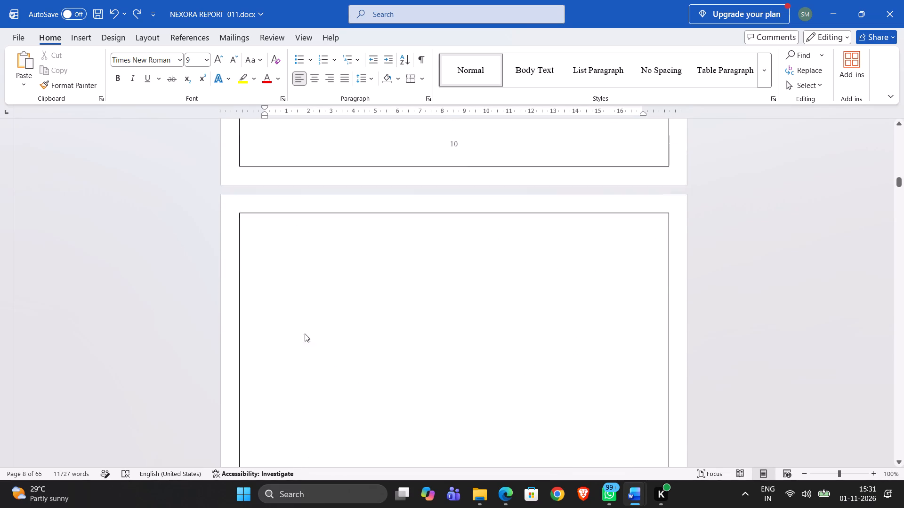
scroll(305, 333, "up", 2)
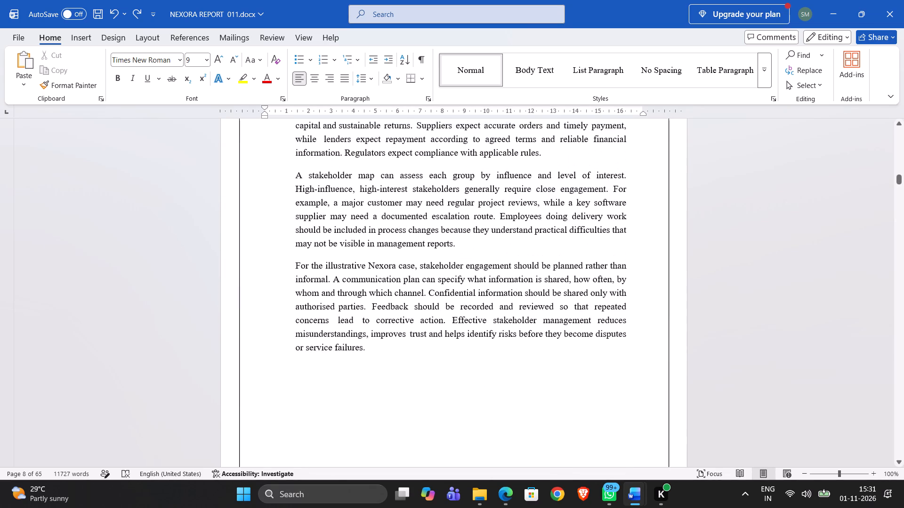
scroll(305, 333, "up", 4)
scroll(305, 333, "down", 1)
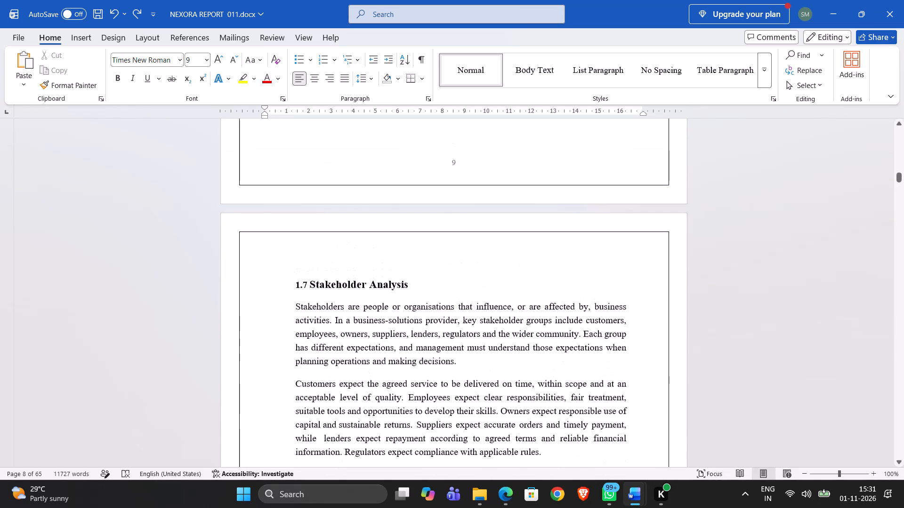
scroll(305, 333, "down", 1)
left_click(299, 308)
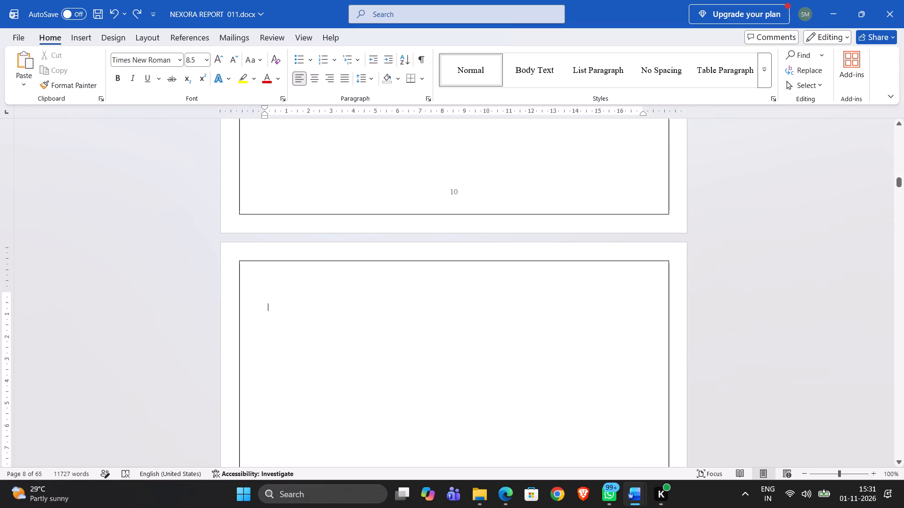
key("Delete")
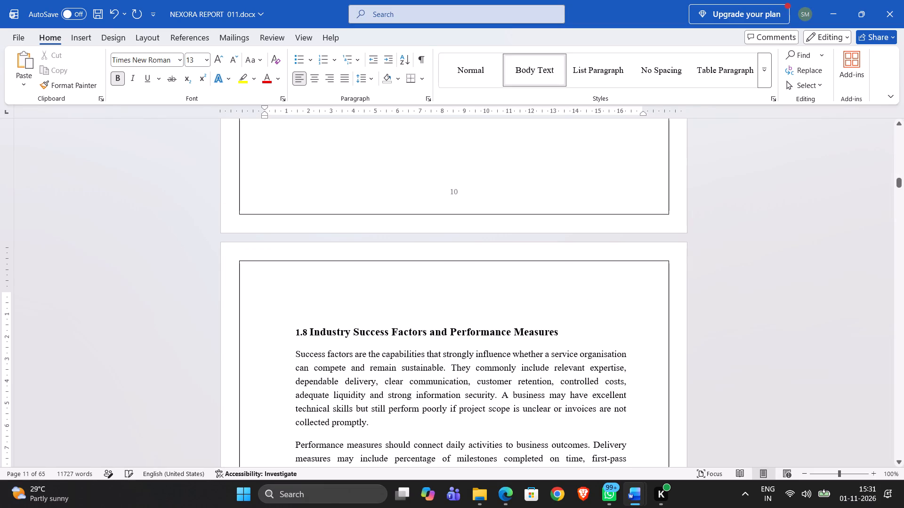
Delete the empty paragraphs on the blank page after section 1.8, ahead of the heading "1.9 Industry Risks and Practical Responses".
scroll(299, 308, "down", 2)
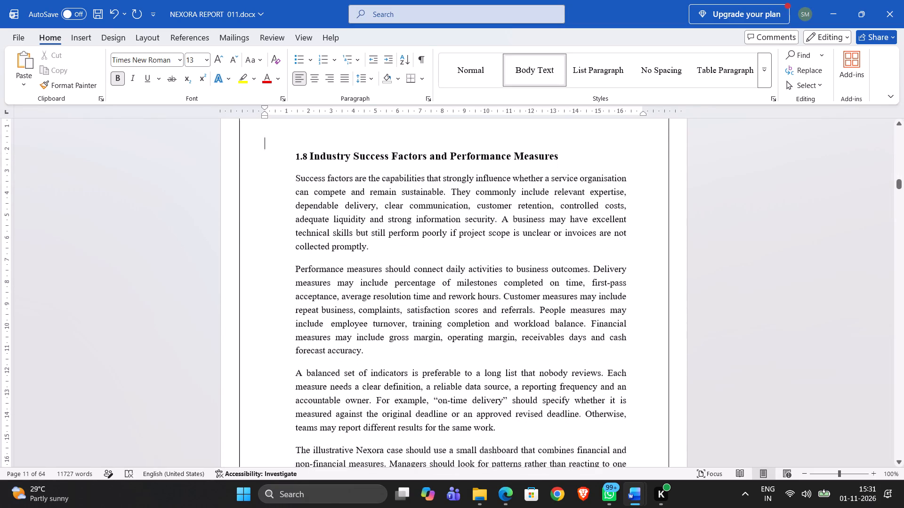
scroll(299, 308, "down", 4)
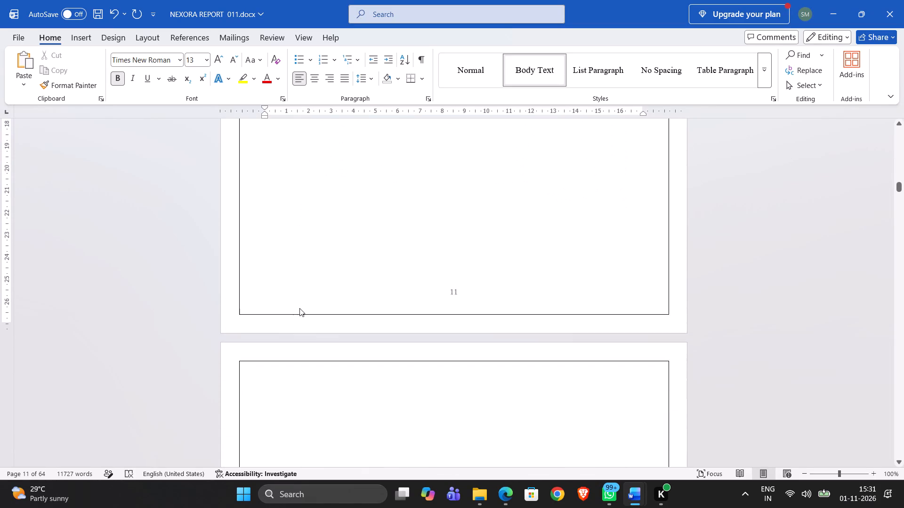
scroll(299, 308, "down", 5)
scroll(299, 308, "up", 3)
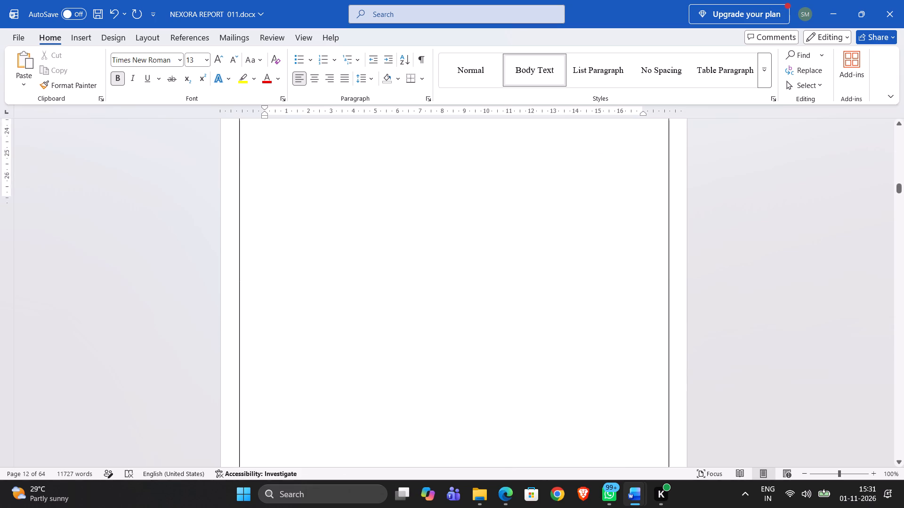
scroll(299, 308, "up", 1)
left_click(295, 308)
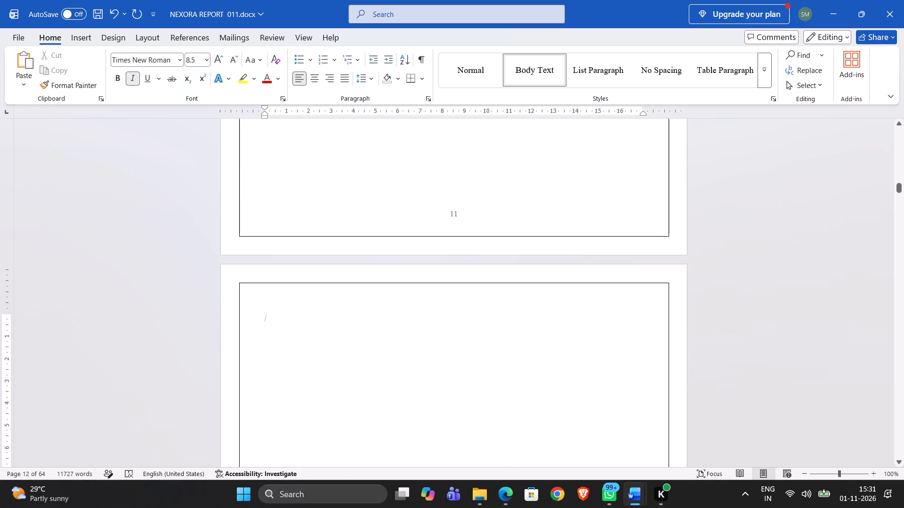
key("Delete")
key("Delete")
key("Delete")
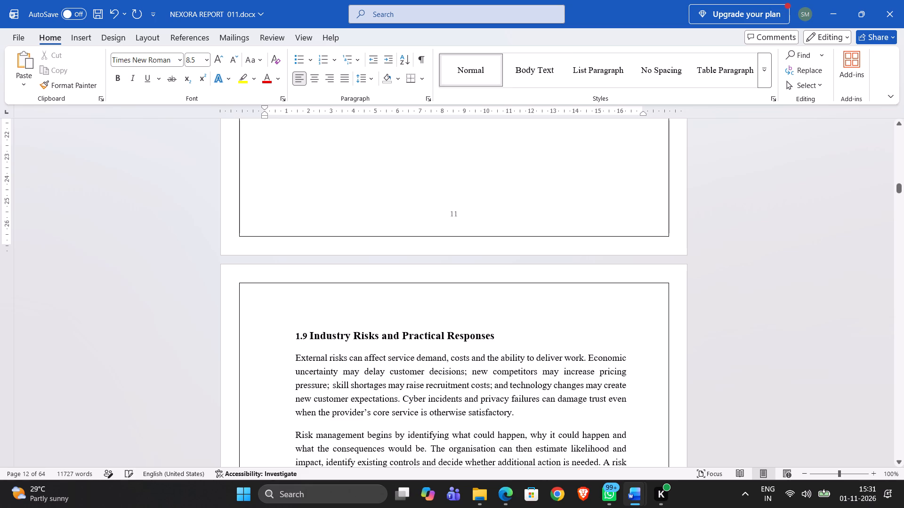
Check the pages of sections 1.8 and 1.9 for leftover blank space, heading placement and footer numbers.
scroll(295, 308, "up", 4)
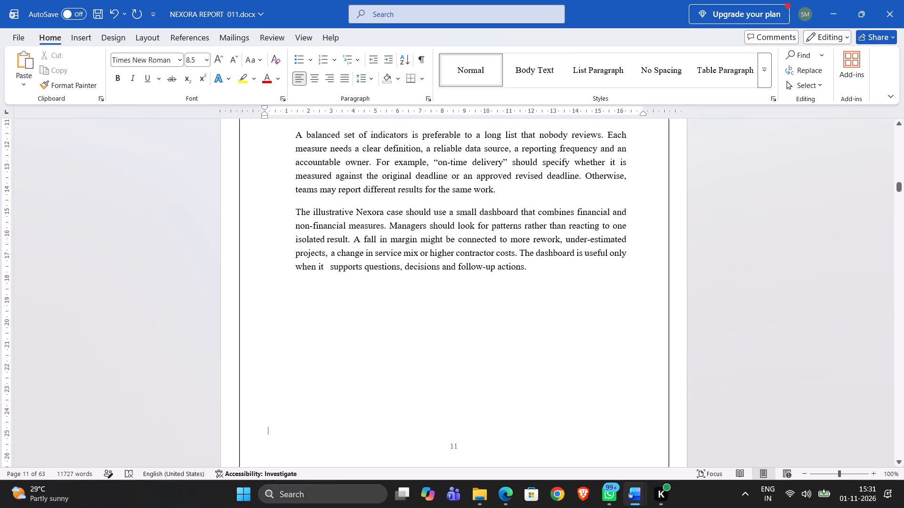
scroll(295, 308, "up", 2)
scroll(295, 308, "down", 1)
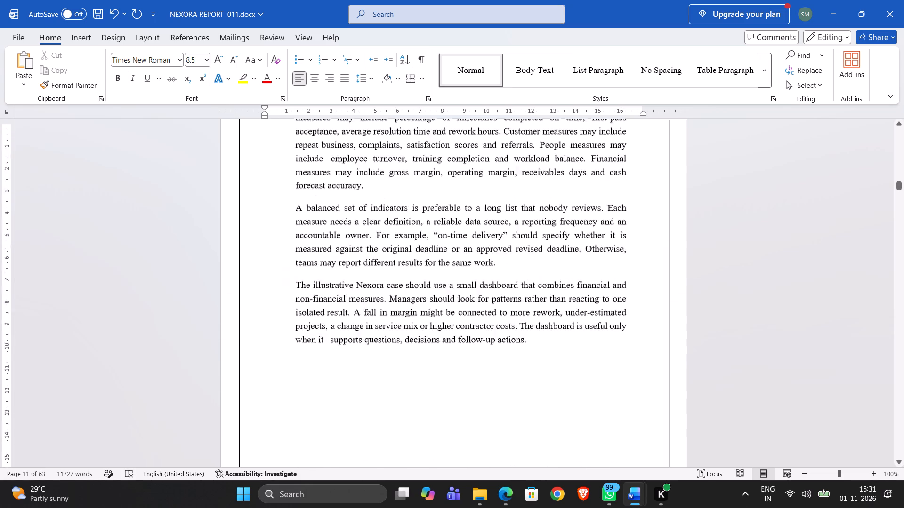
scroll(295, 308, "down", 1)
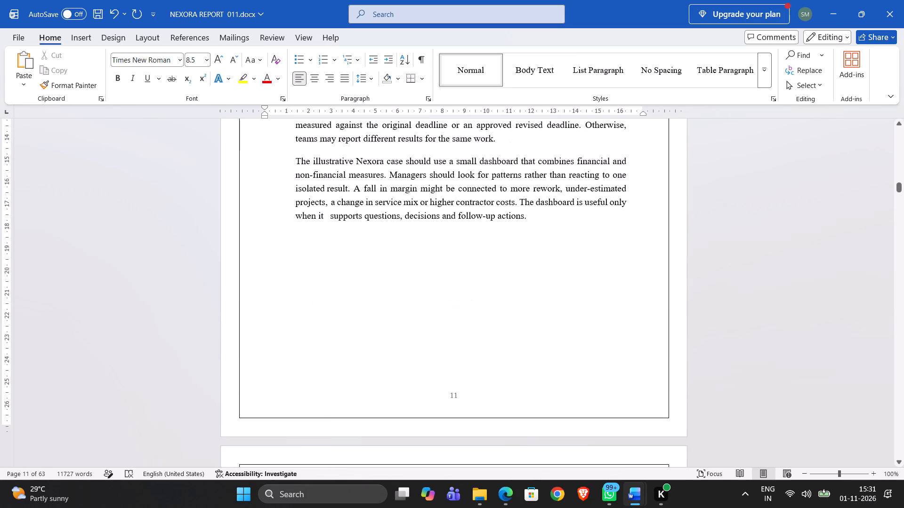
scroll(295, 308, "down", 4)
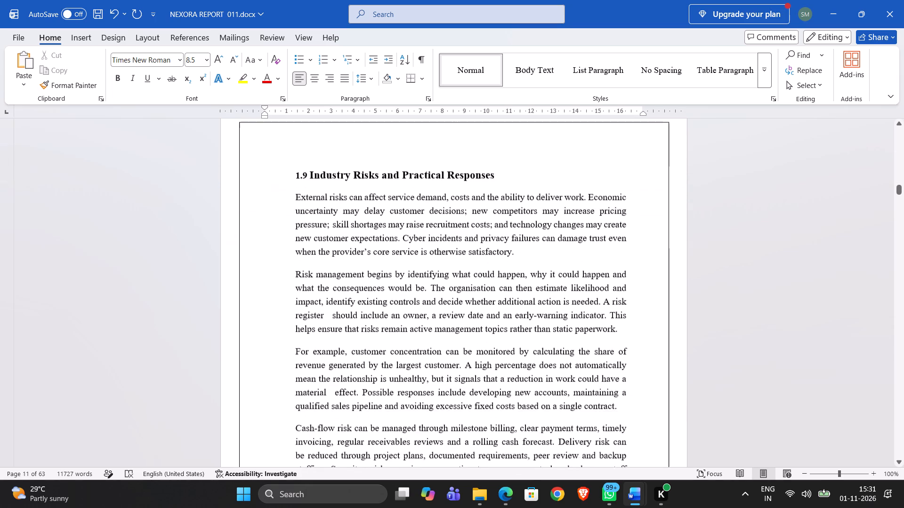
scroll(295, 308, "down", 2)
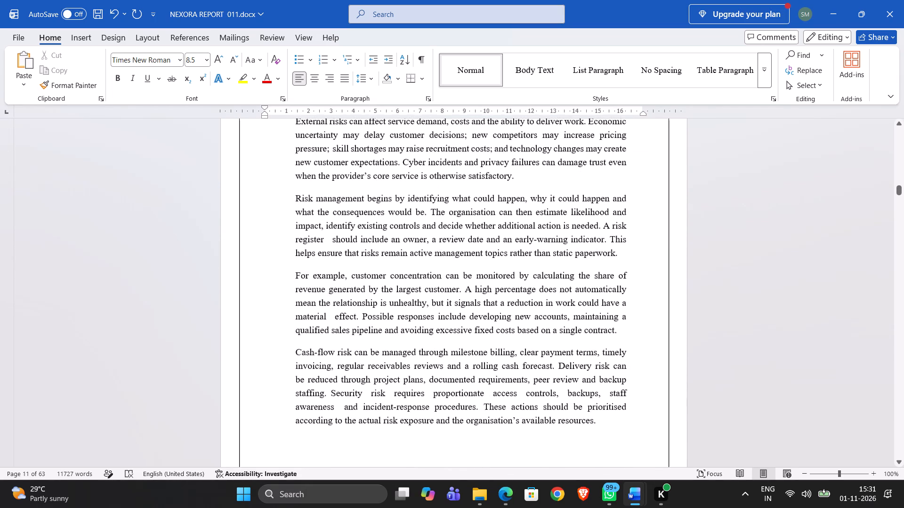
scroll(295, 308, "down", 4)
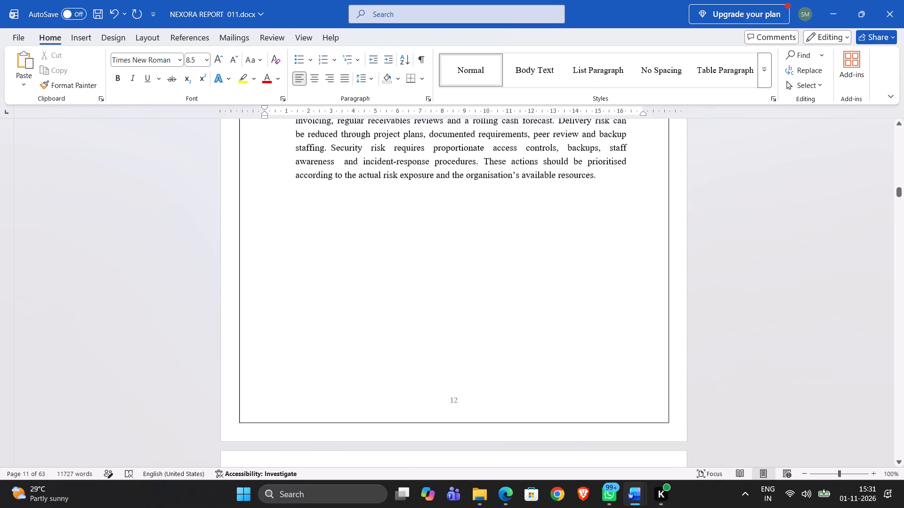
scroll(295, 308, "down", 1)
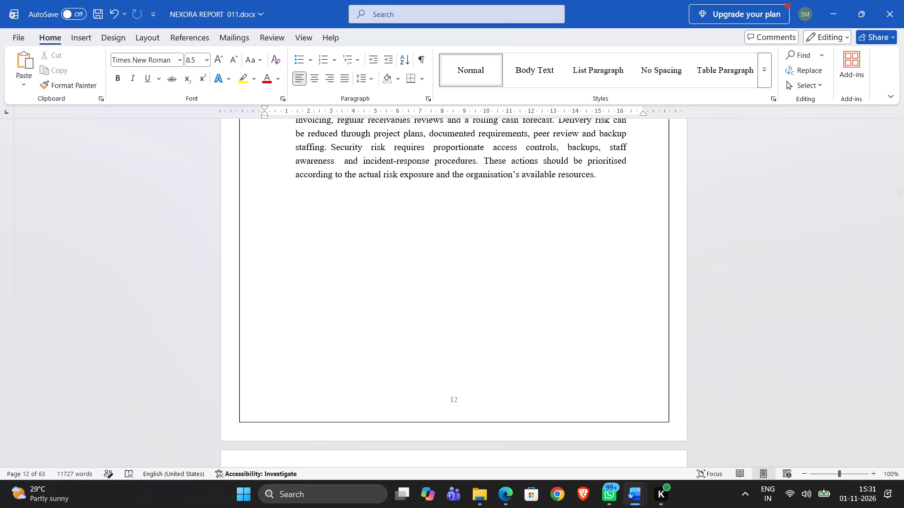
Review the Chapter II pages from "2.1 Background" to the heading "2.4 Work Flow Model of Nexora Business Solutions" for page breaks and blank space.
scroll(295, 308, "down", 3)
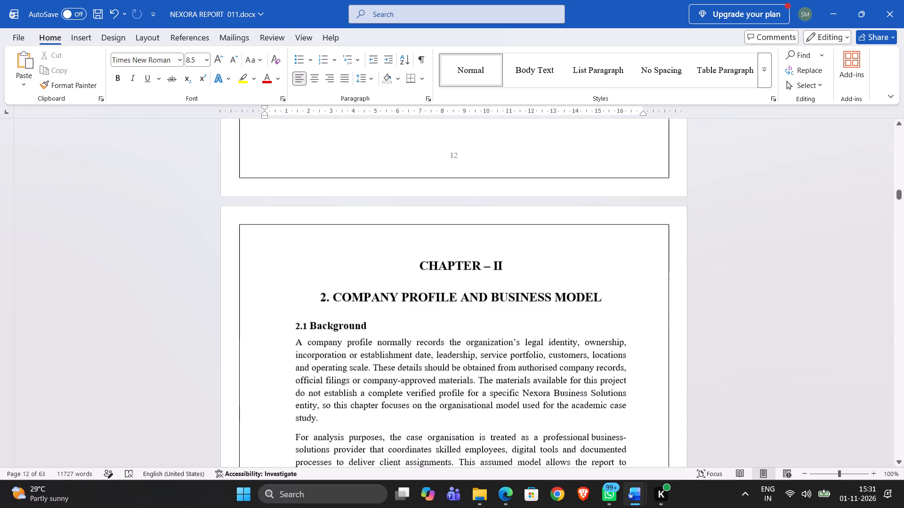
scroll(295, 308, "down", 2)
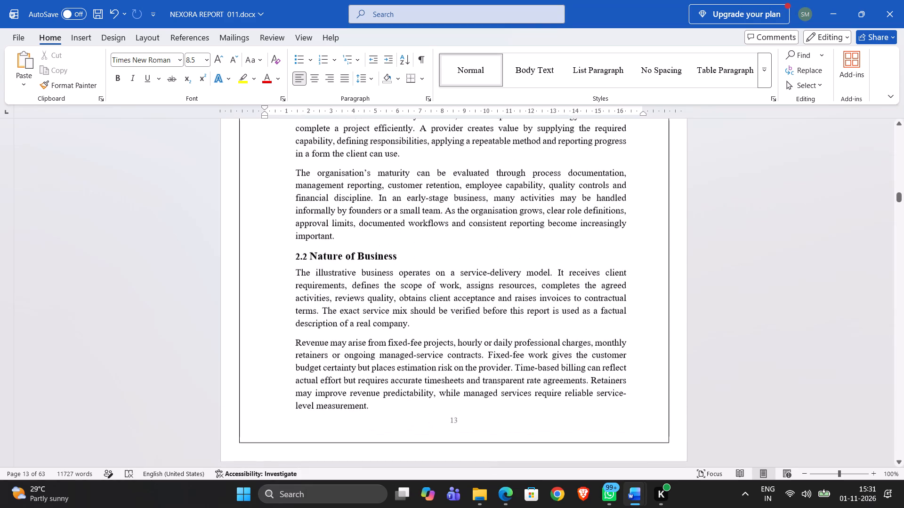
scroll(295, 308, "down", 2)
scroll(295, 308, "up", 1)
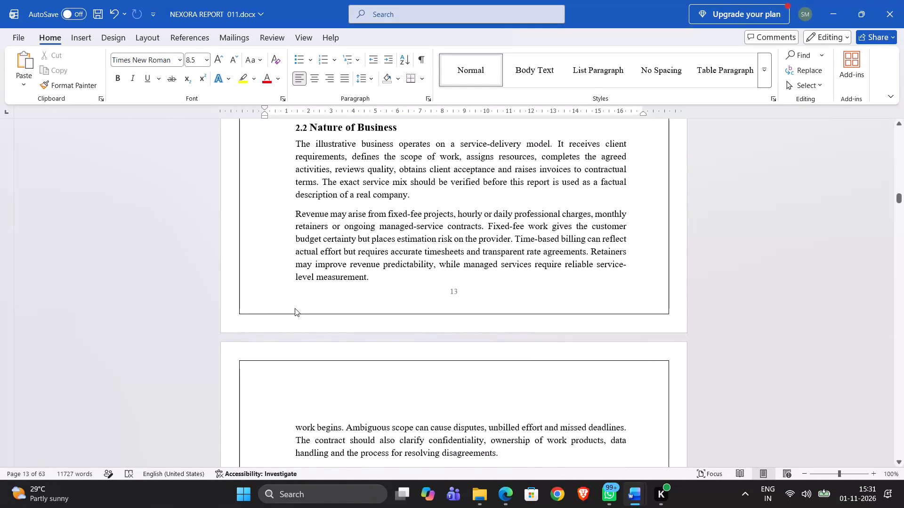
scroll(295, 308, "up", 4)
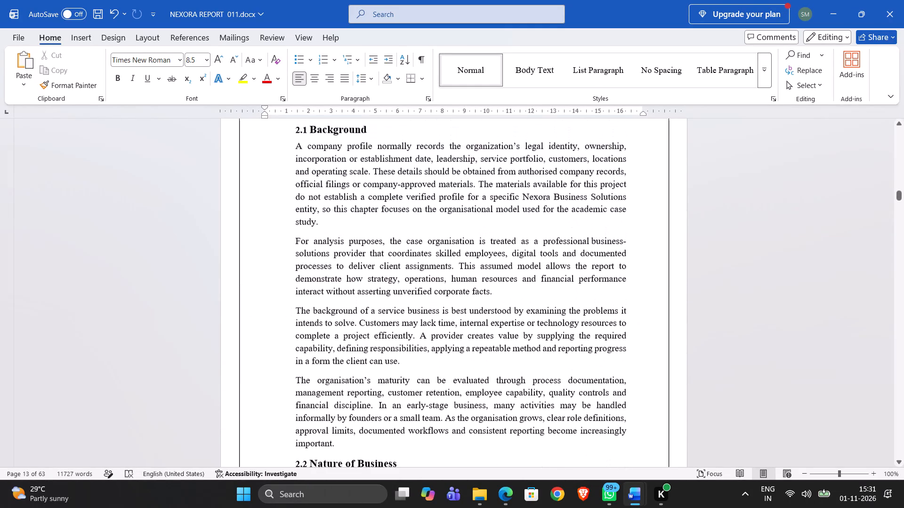
scroll(295, 308, "down", 6)
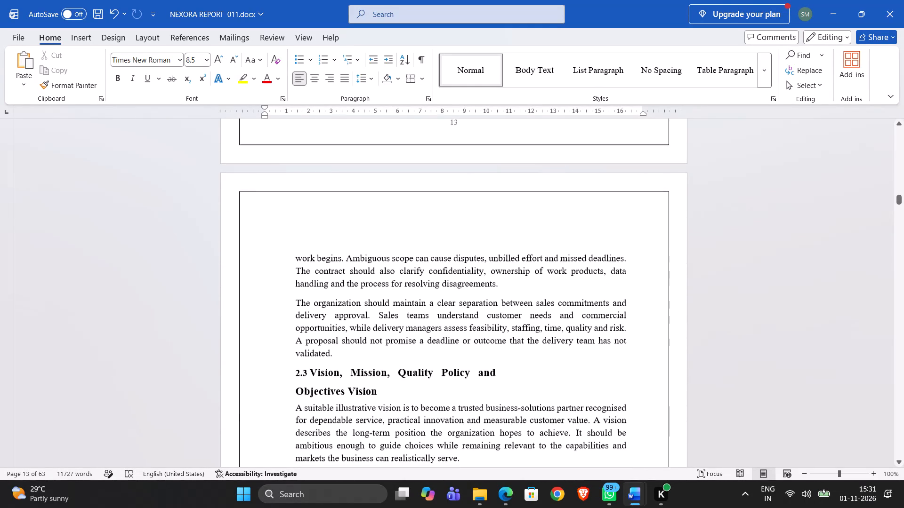
scroll(295, 308, "down", 8)
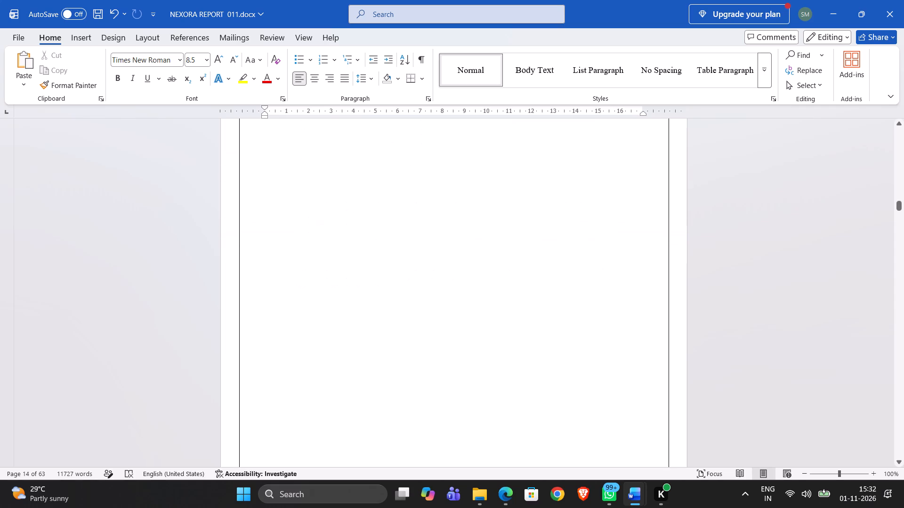
scroll(295, 308, "down", 1)
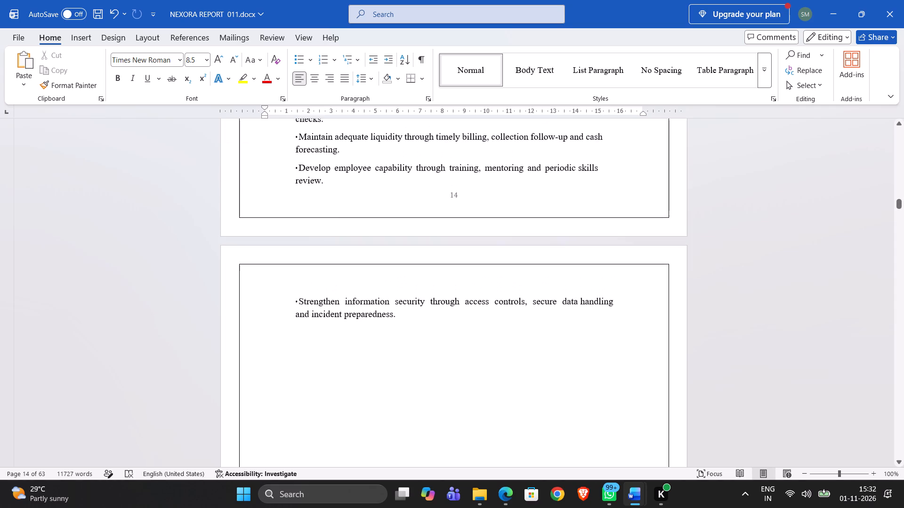
scroll(295, 308, "down", 1)
scroll(295, 308, "up", 1)
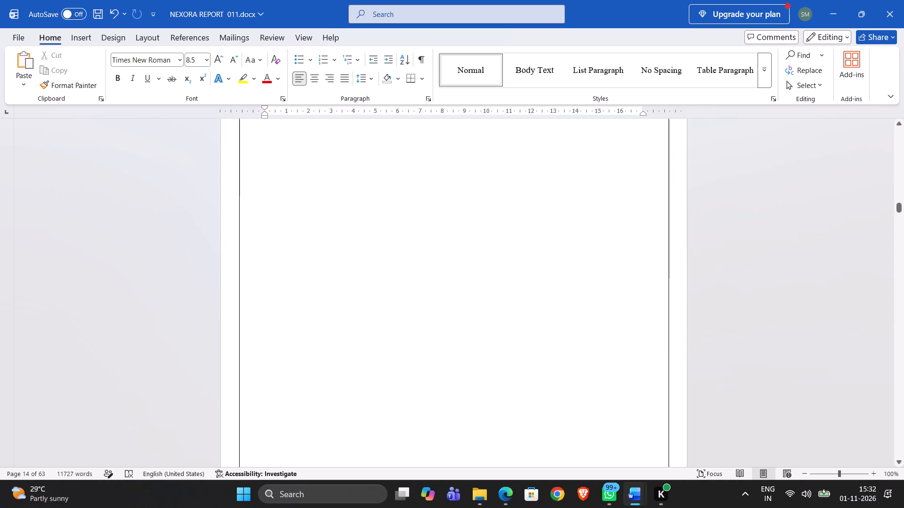
scroll(295, 308, "up", 1)
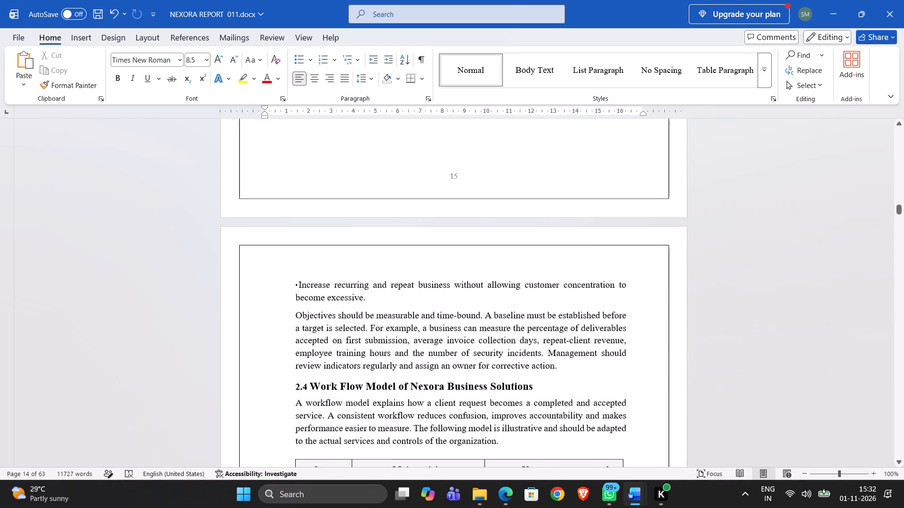
scroll(295, 308, "up", 1)
scroll(295, 308, "down", 1)
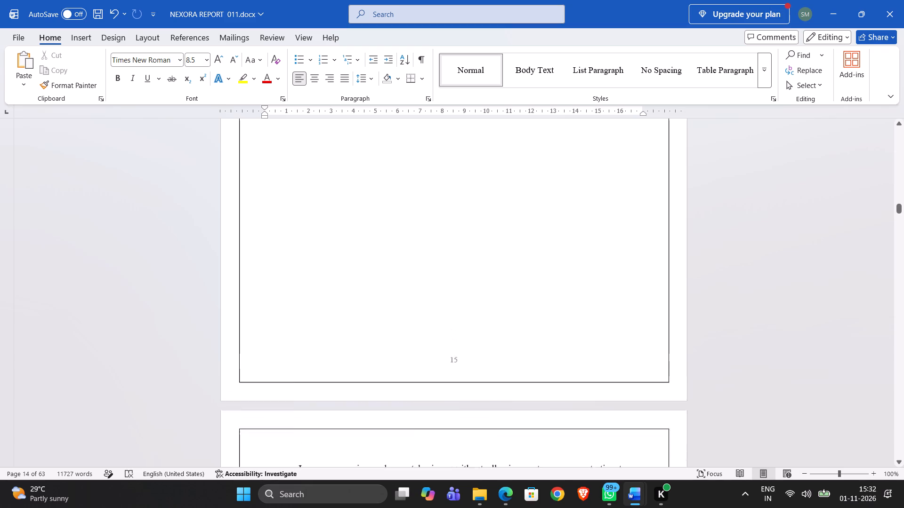
scroll(295, 308, "down", 1)
Trace the page layout back from the bullet "Increase recurring and repeat business" to section "2.2 Nature of Business".
left_click(290, 318)
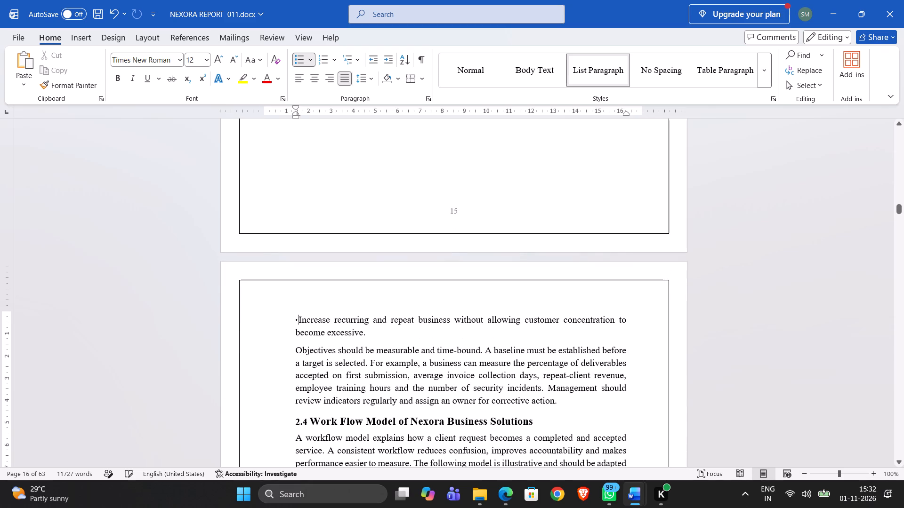
key("Left")
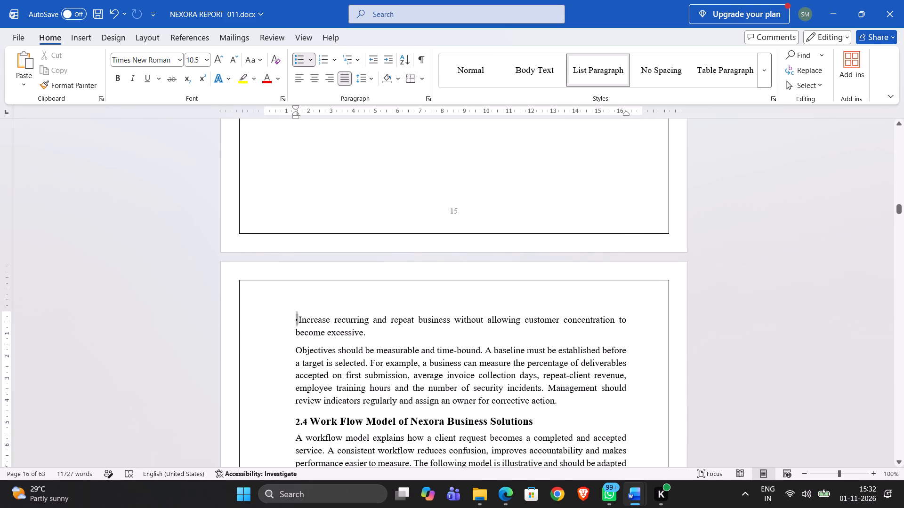
key("Left")
scroll(290, 318, "up", 1)
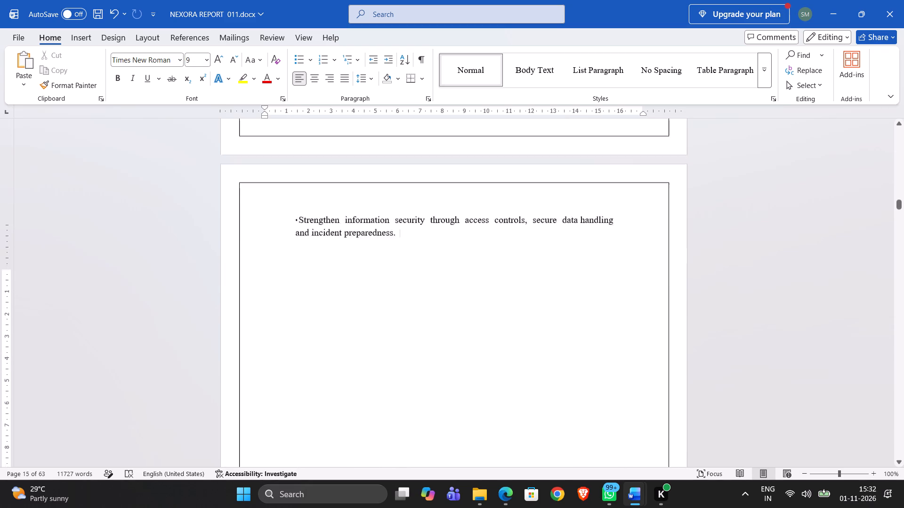
scroll(290, 318, "up", 7)
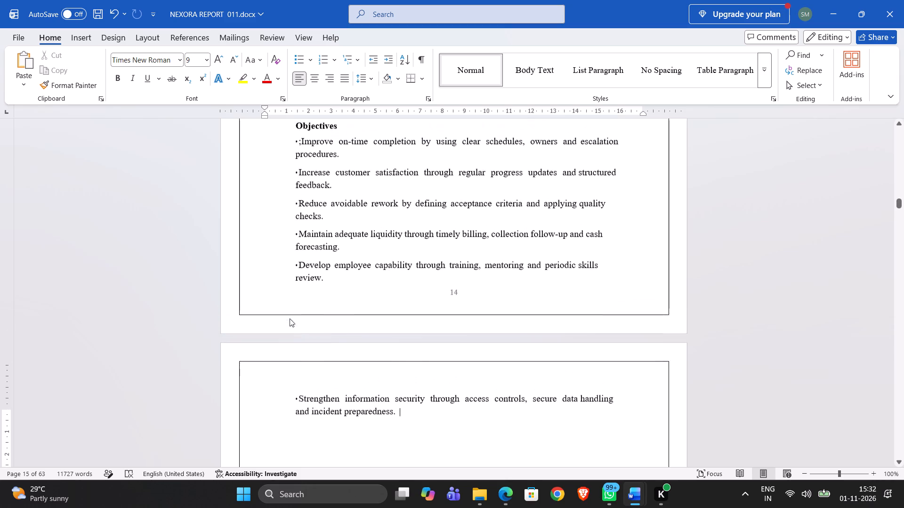
scroll(290, 318, "up", 4)
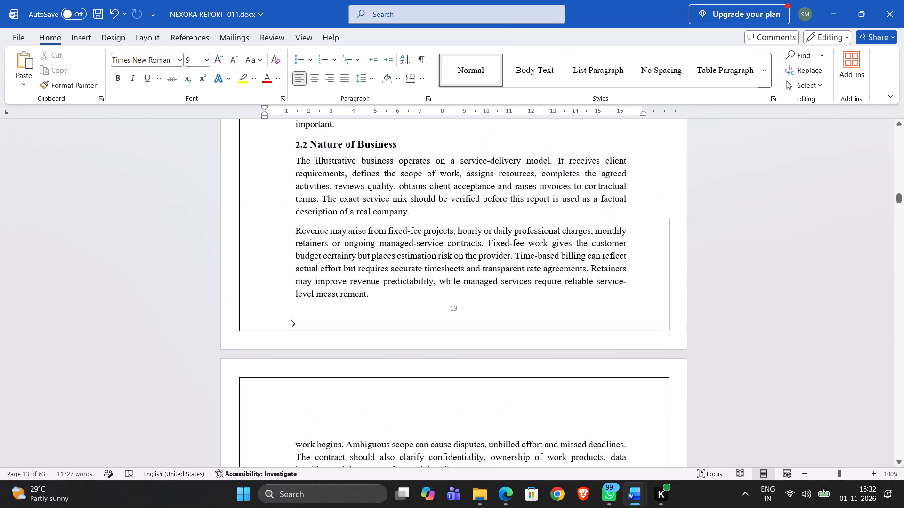
scroll(290, 318, "up", 3)
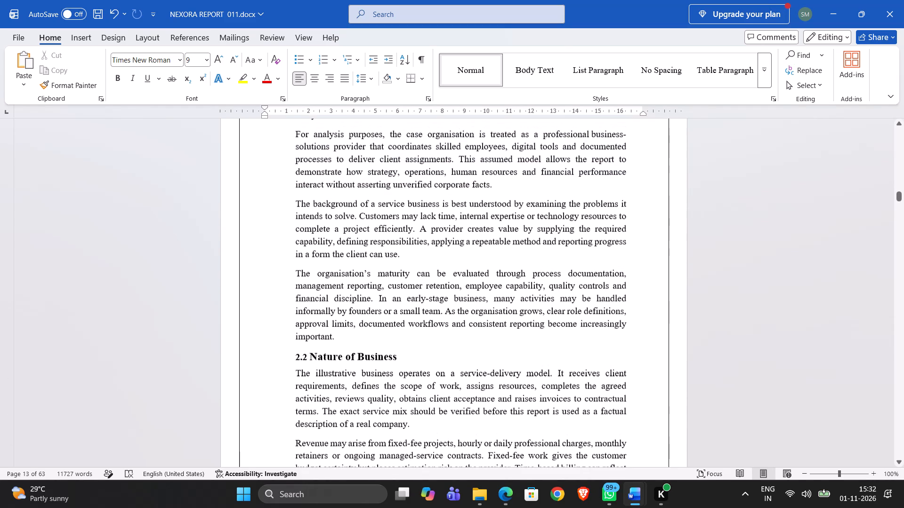
Examine the text break between pages 13 and 14 and how the section 2.3 Objectives bullets run onto page 15.
scroll(290, 318, "down", 2)
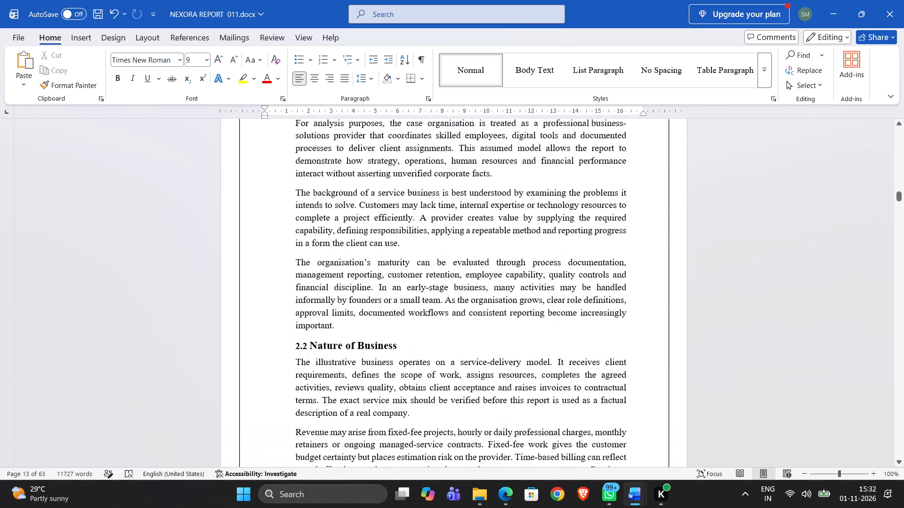
scroll(290, 318, "down", 1)
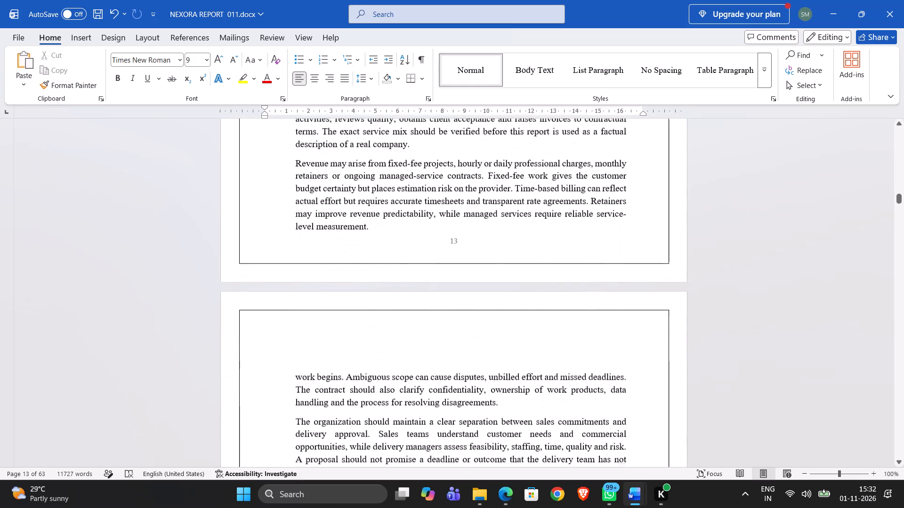
scroll(290, 318, "down", 1)
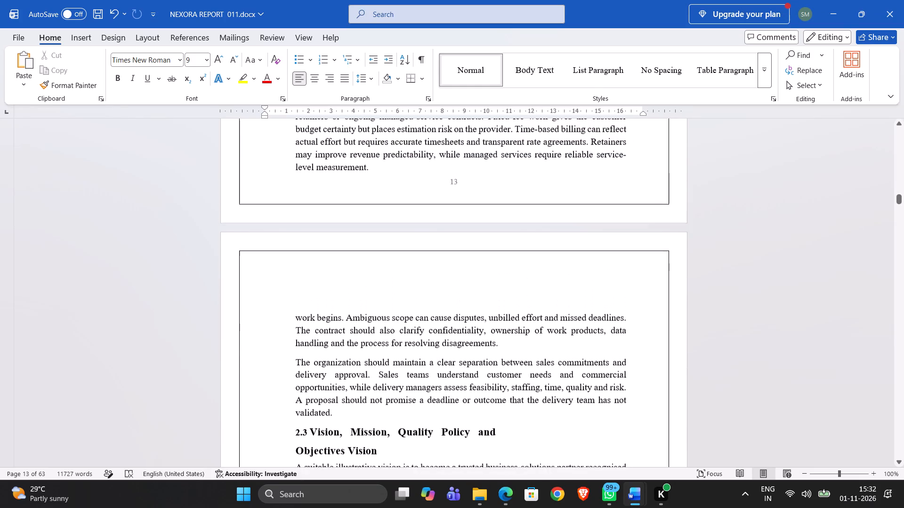
scroll(290, 318, "down", 1)
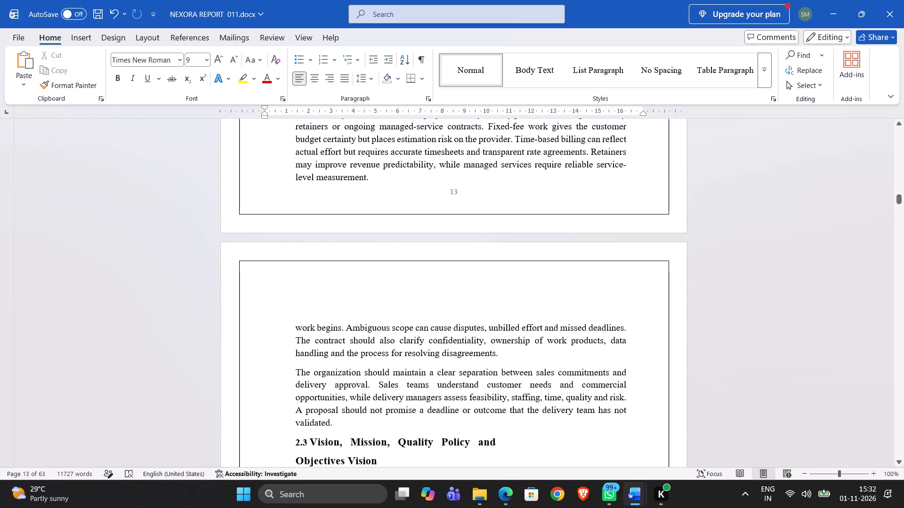
scroll(290, 318, "down", 4)
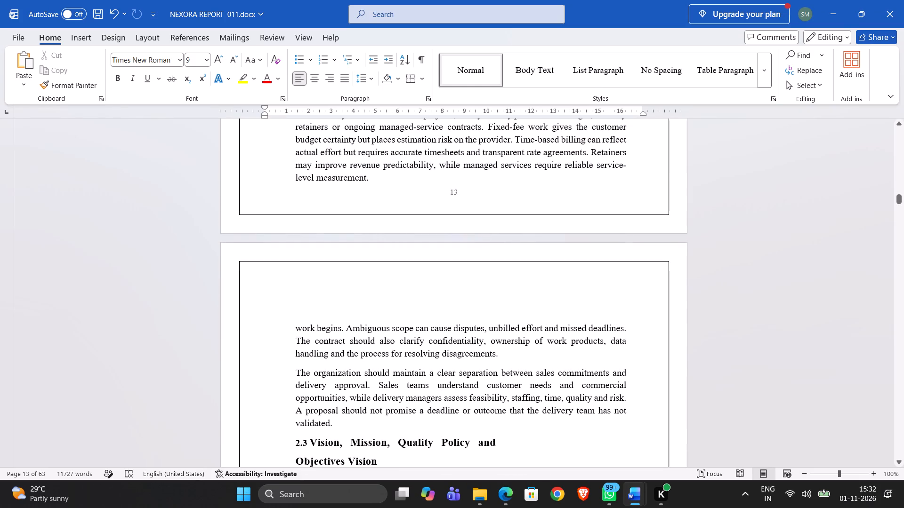
scroll(290, 318, "down", 3)
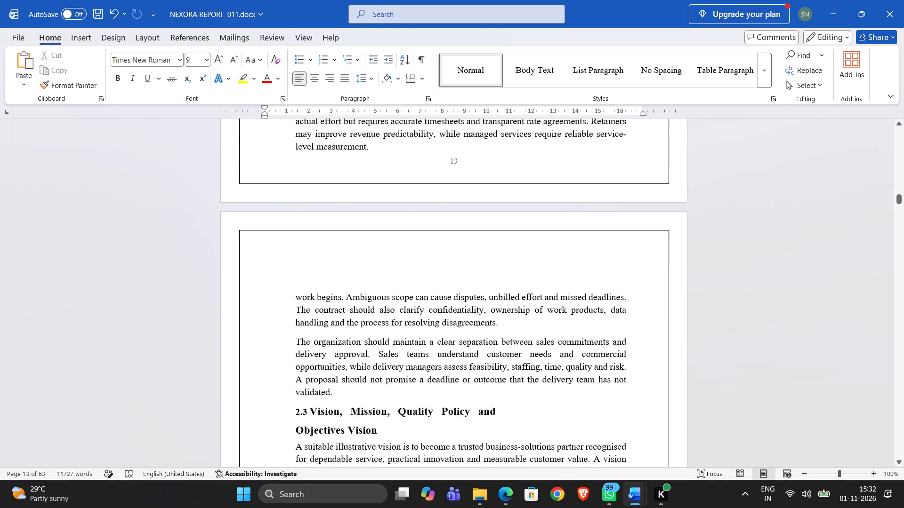
scroll(290, 318, "down", 1)
scroll(290, 318, "up", 1)
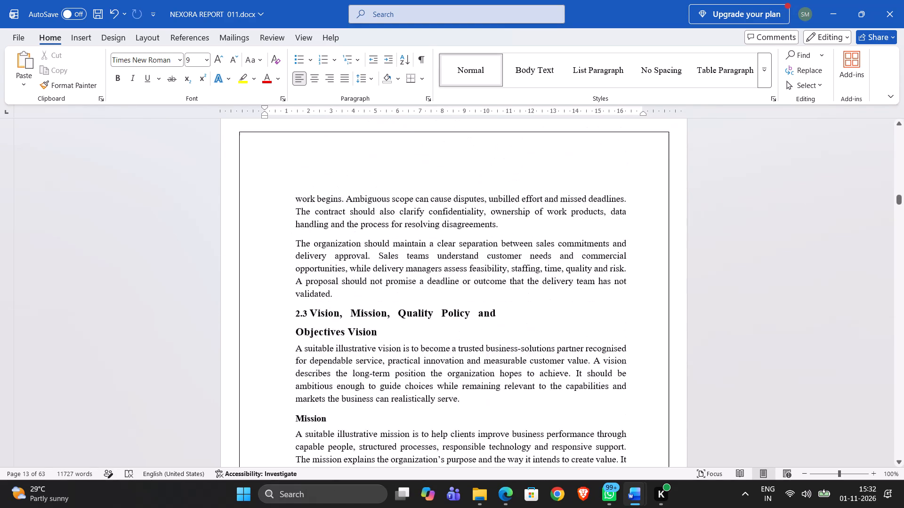
scroll(290, 318, "up", 1)
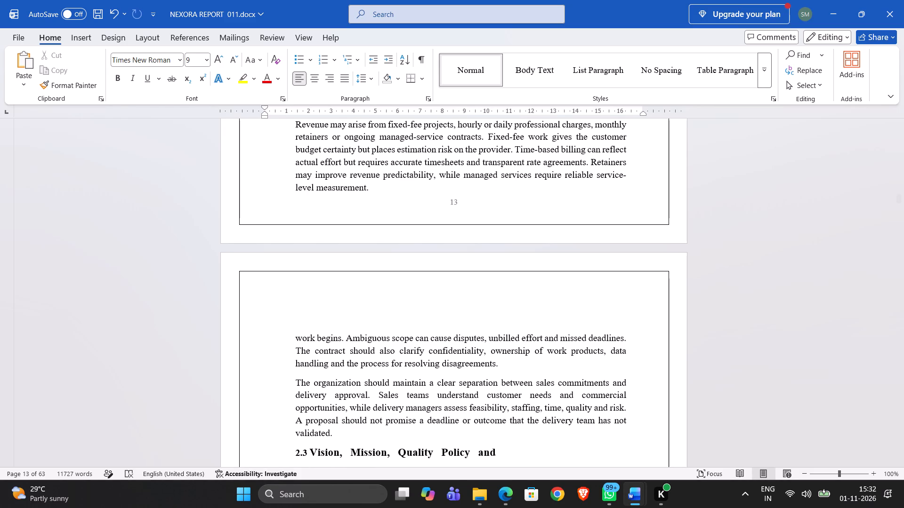
scroll(290, 318, "down", 1)
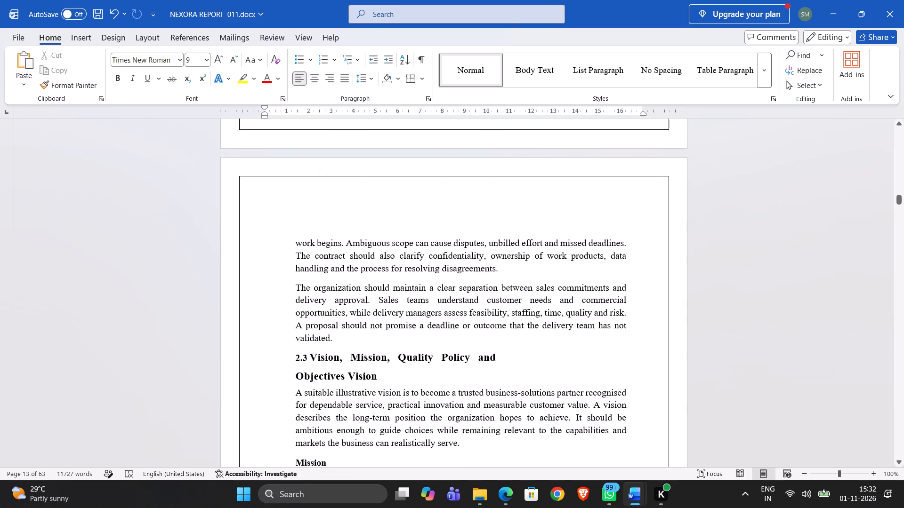
scroll(290, 318, "down", 2)
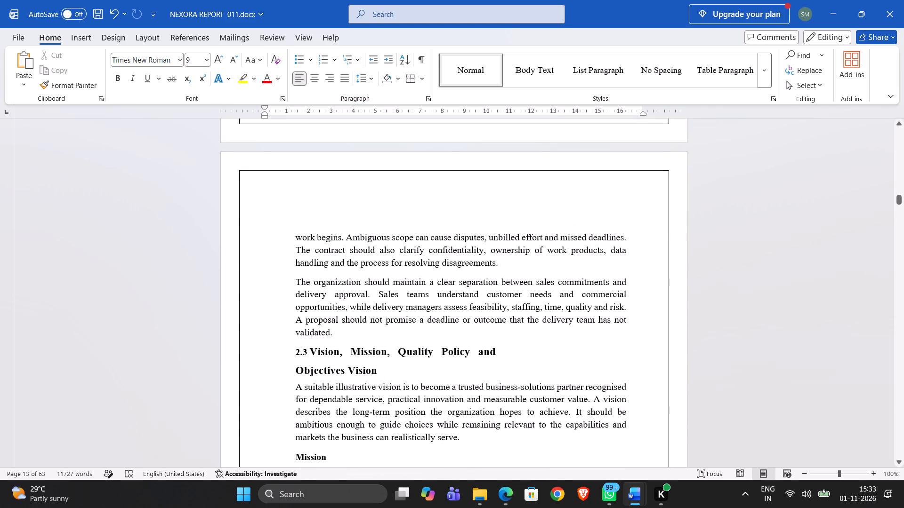
scroll(290, 318, "down", 1)
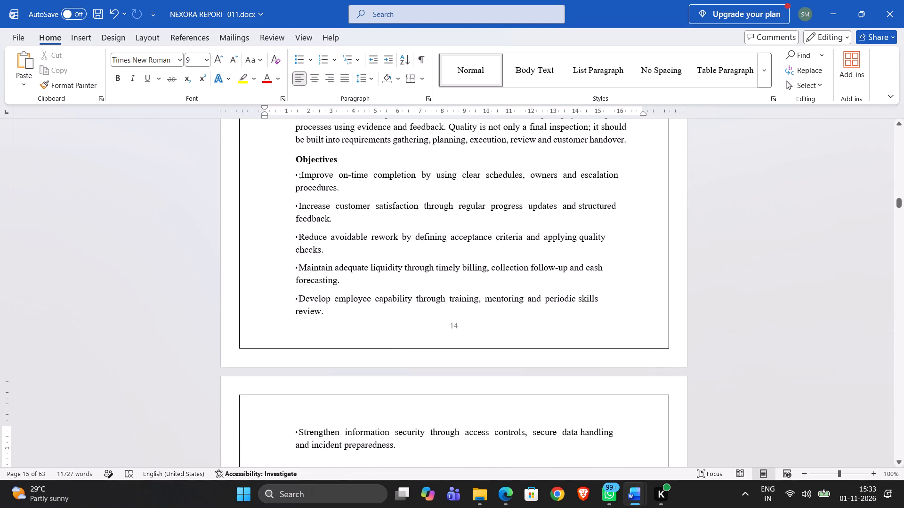
scroll(290, 318, "down", 1)
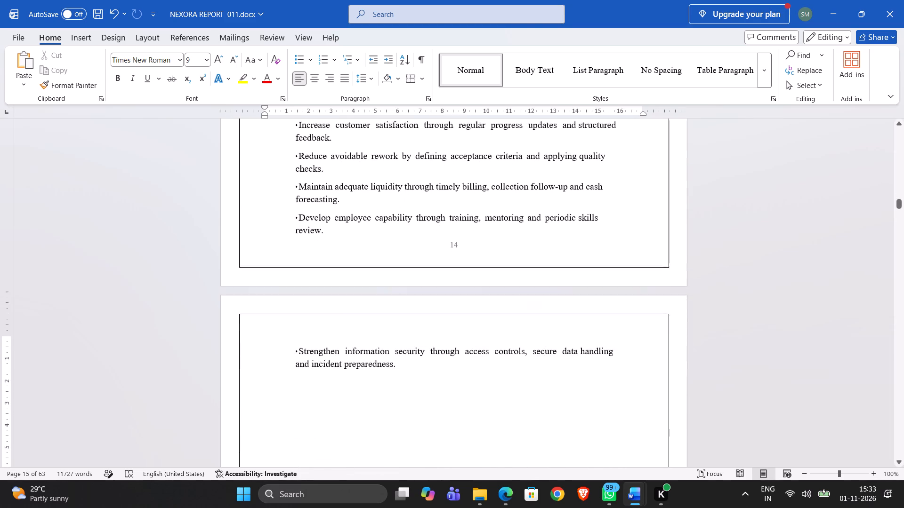
scroll(290, 318, "down", 1)
scroll(290, 318, "up", 2)
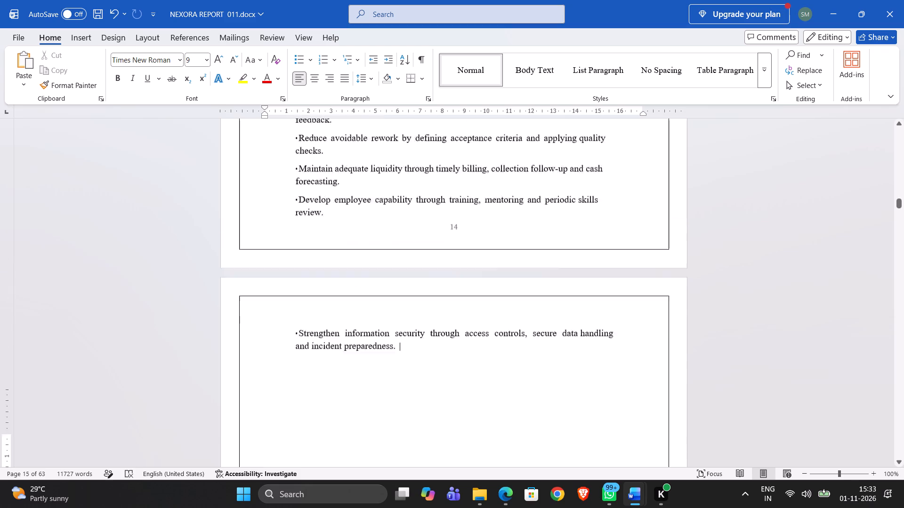
scroll(290, 318, "up", 2)
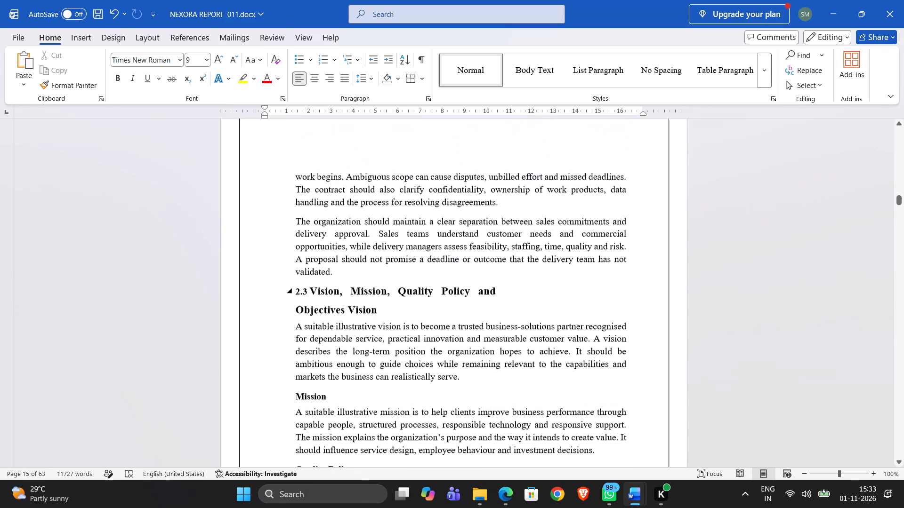
scroll(290, 318, "up", 2)
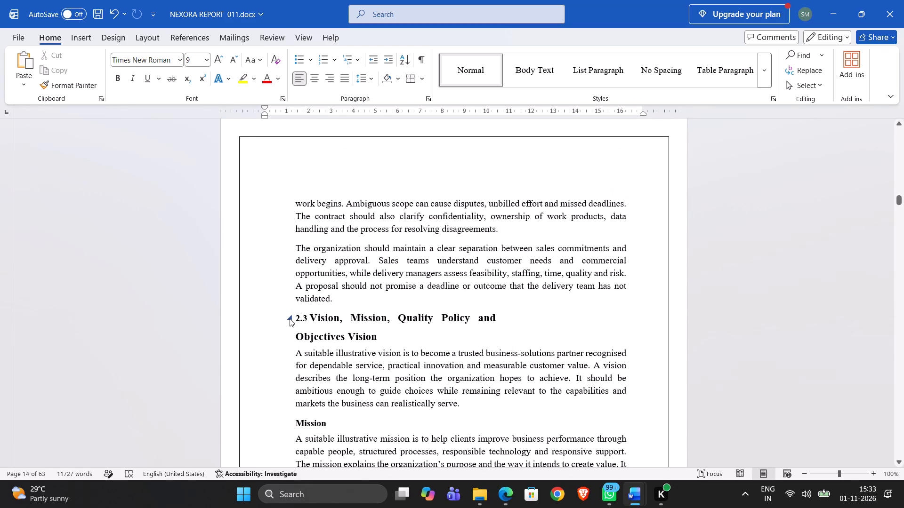
scroll(290, 318, "down", 3)
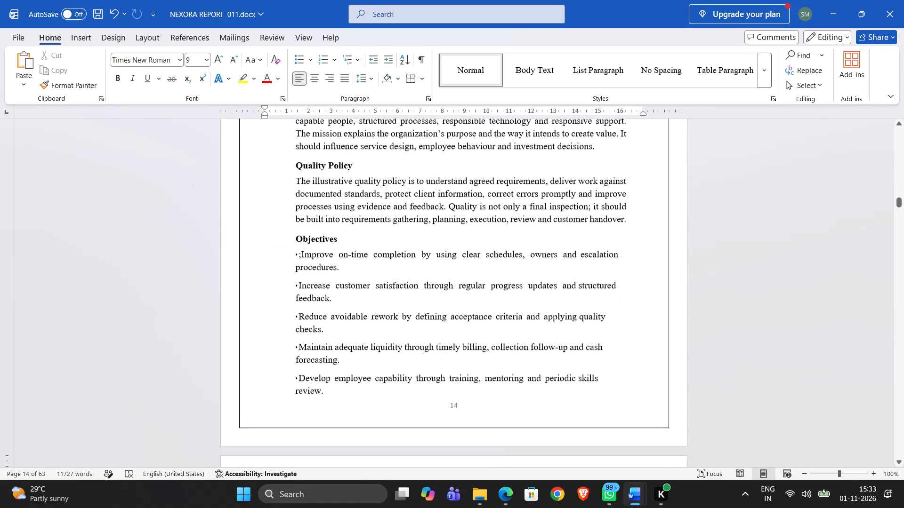
scroll(290, 318, "down", 1)
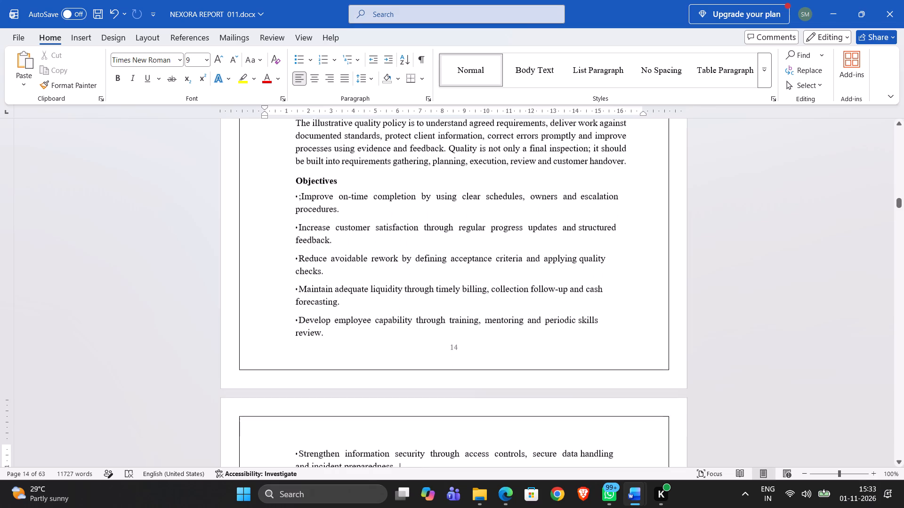
scroll(290, 318, "down", 2)
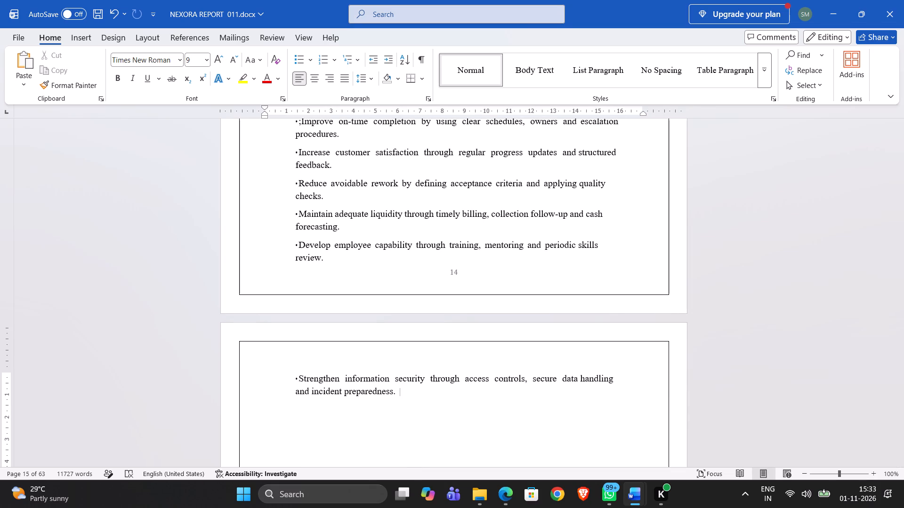
Delete the blank line and the partial paragraph starting "work begins. Ambiguous scope can cause disputes" at the top of page 14.
scroll(290, 318, "up", 2)
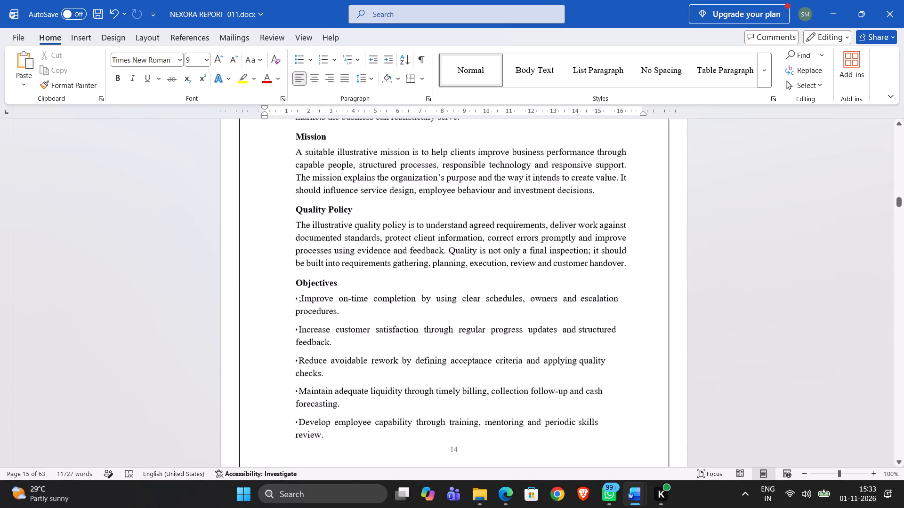
scroll(290, 318, "up", 5)
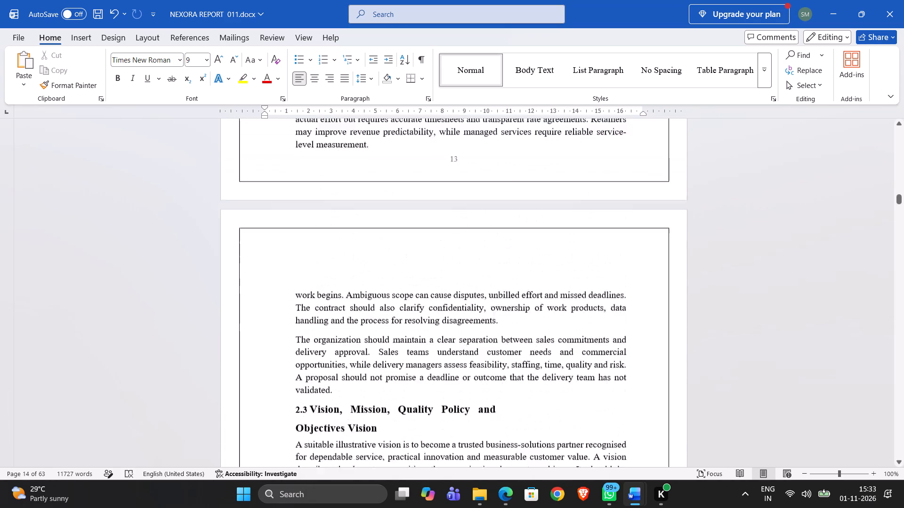
scroll(290, 318, "up", 1)
scroll(290, 318, "right", 1)
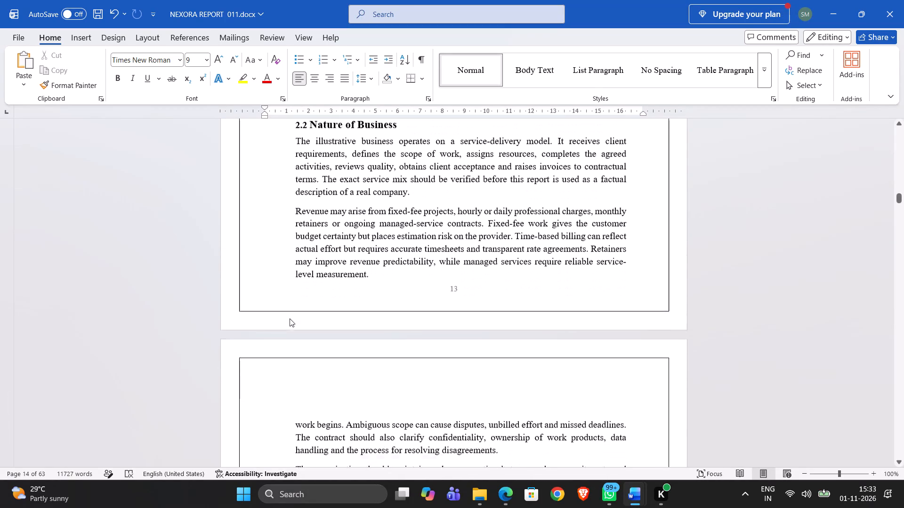
scroll(290, 318, "right", 1)
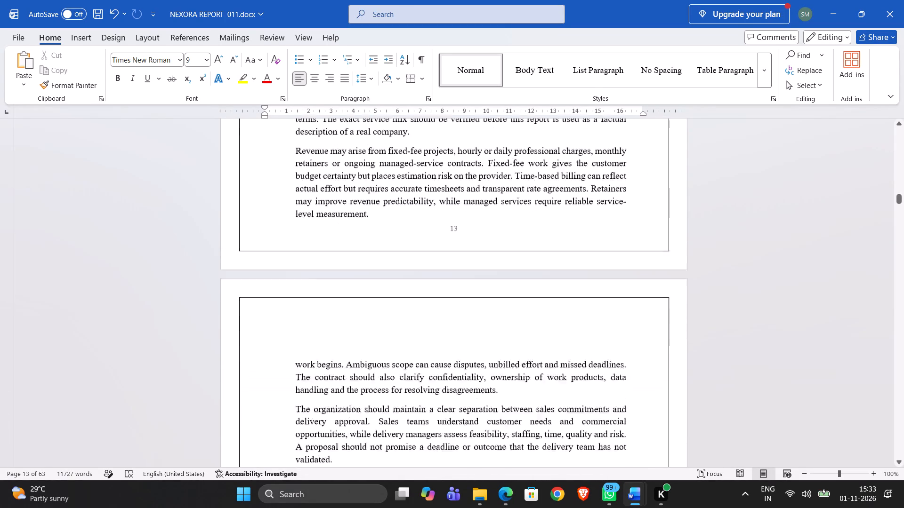
scroll(290, 318, "right", 1)
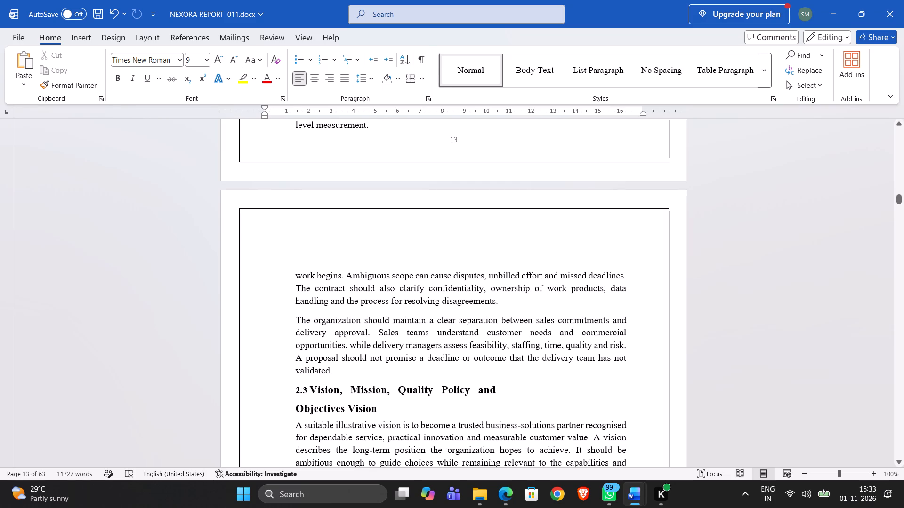
left_click_drag(501, 296, 363, 251)
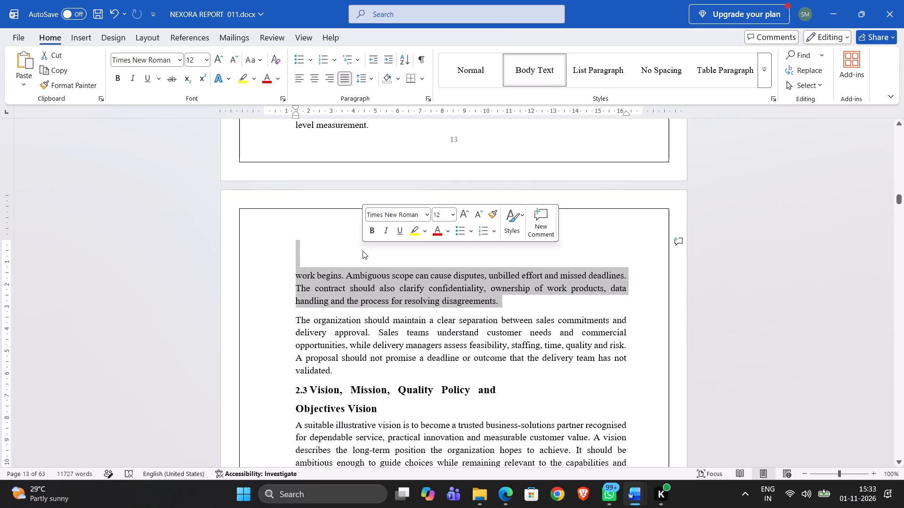
key("BackSpace")
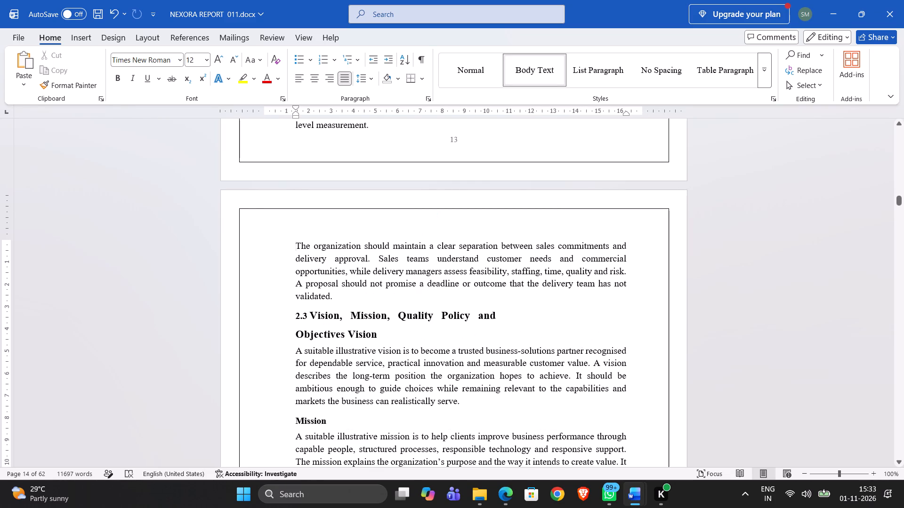
scroll(363, 251, "down", 3)
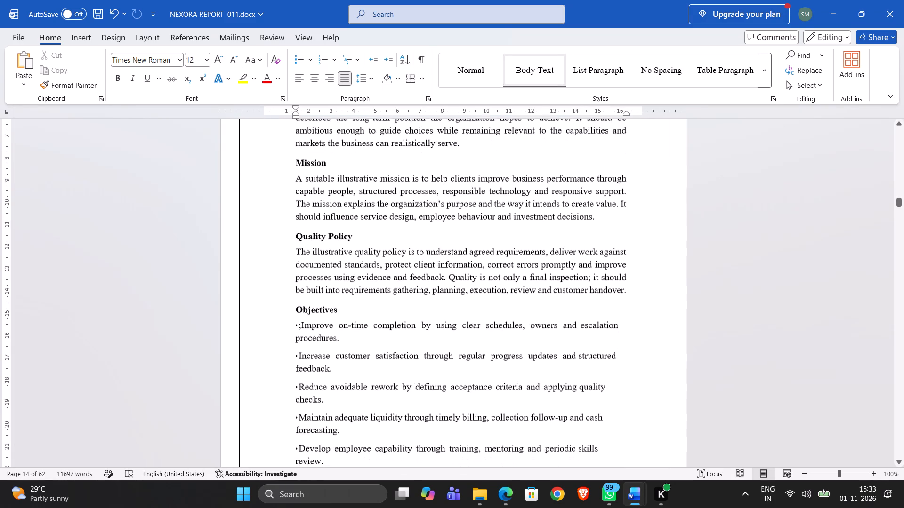
scroll(363, 251, "down", 4)
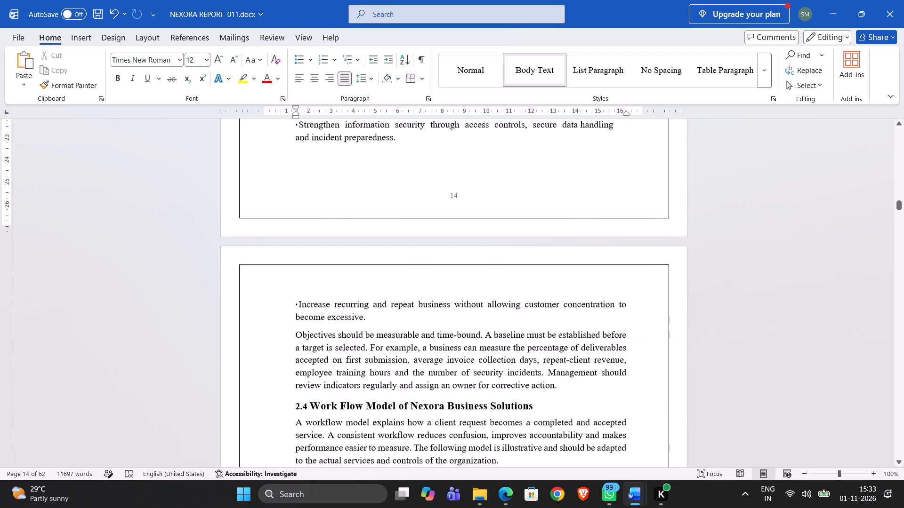
Review the section 2.4 workflow stage table on page 15 and the paragraphs on page 16 for page breaks and blank space.
scroll(363, 251, "down", 1)
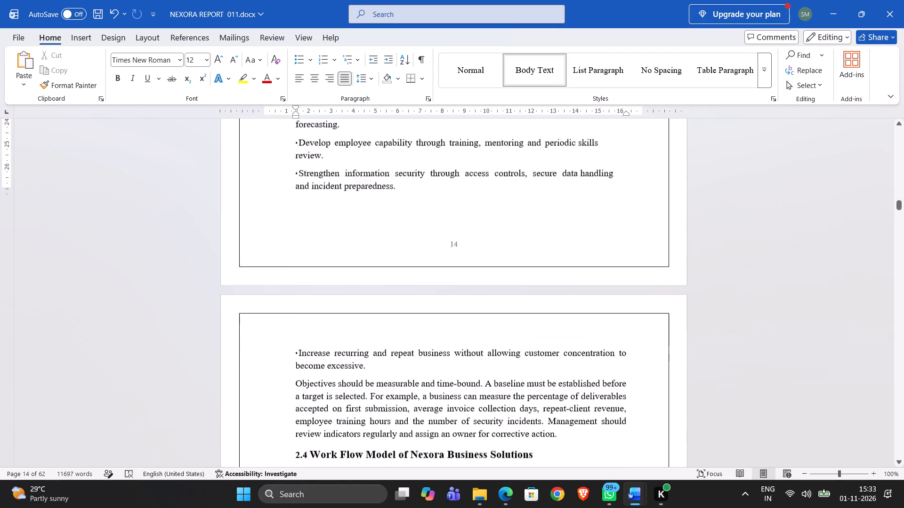
scroll(363, 251, "down", 3)
scroll(363, 251, "up", 2)
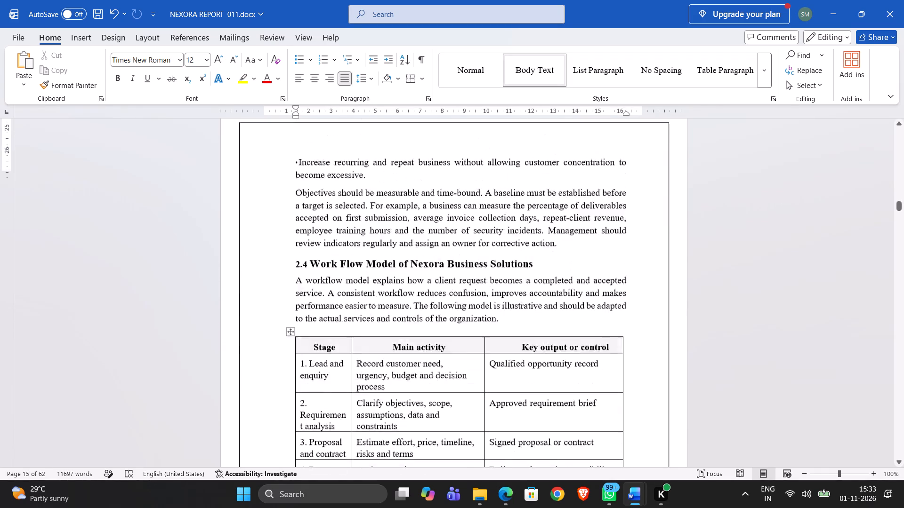
scroll(363, 251, "up", 2)
scroll(363, 251, "down", 4)
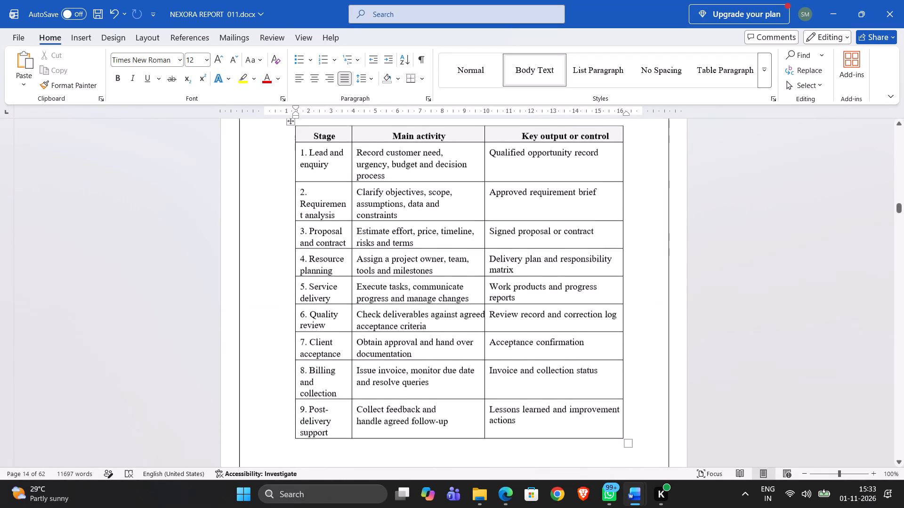
scroll(363, 251, "down", 6)
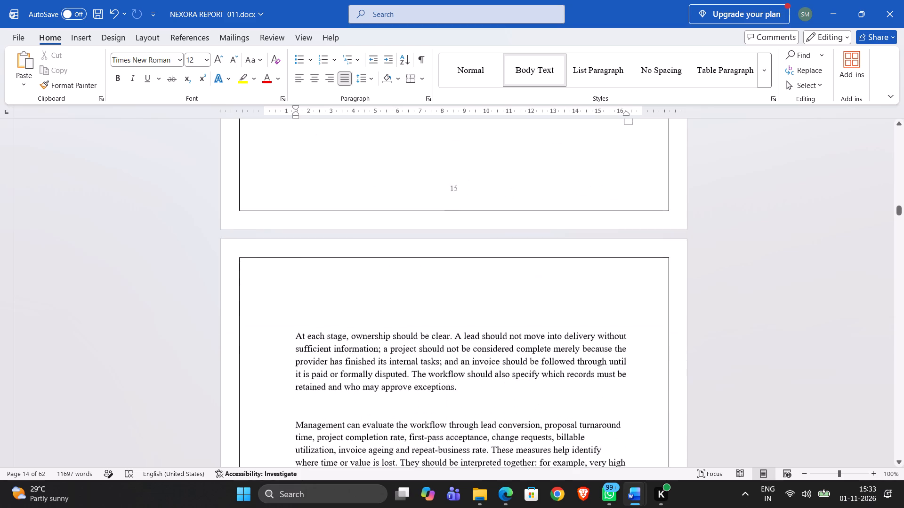
scroll(363, 251, "down", 1)
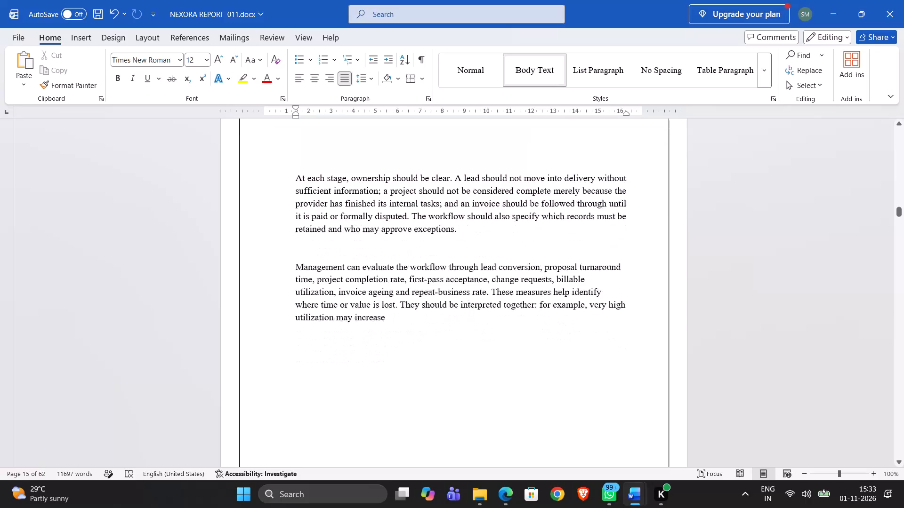
scroll(363, 251, "down", 1)
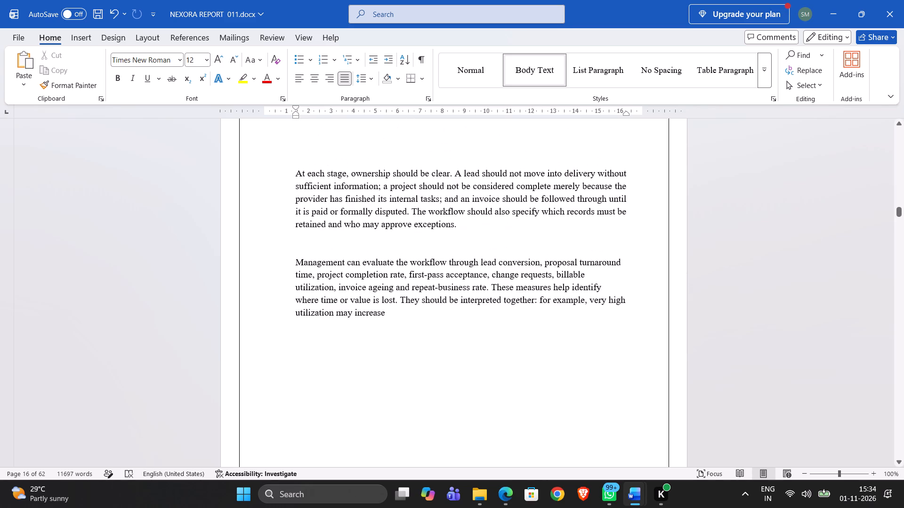
Recheck Chapter II up to the gap between the workflow stage table and the paragraph "At each stage, ownership should be clear".
scroll(363, 251, "up", 1)
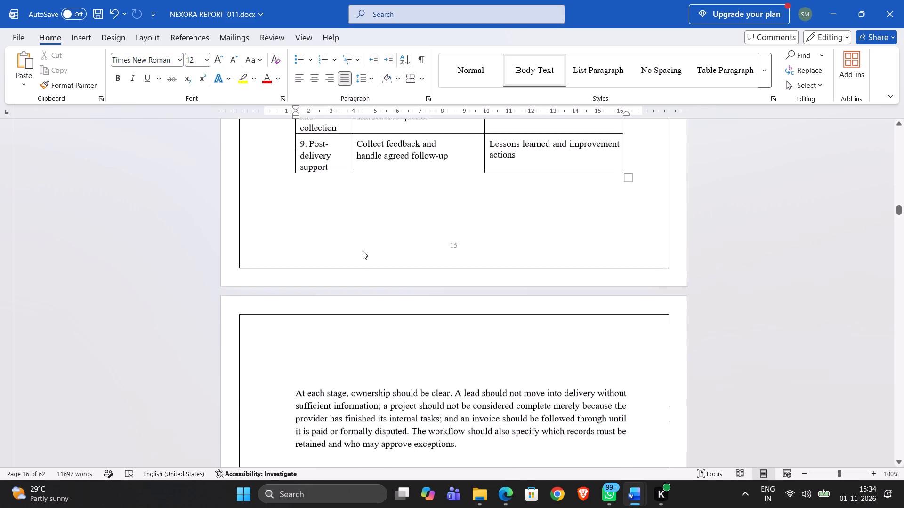
scroll(363, 251, "up", 2)
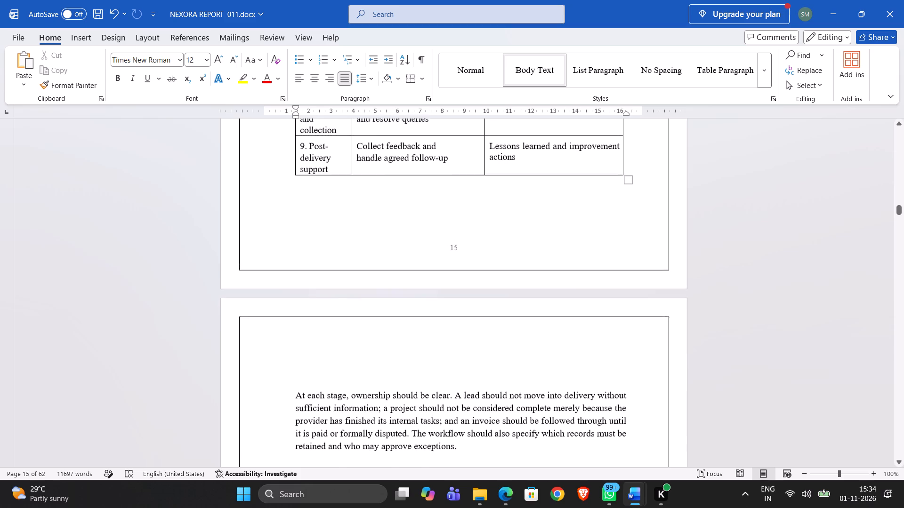
scroll(363, 251, "up", 1)
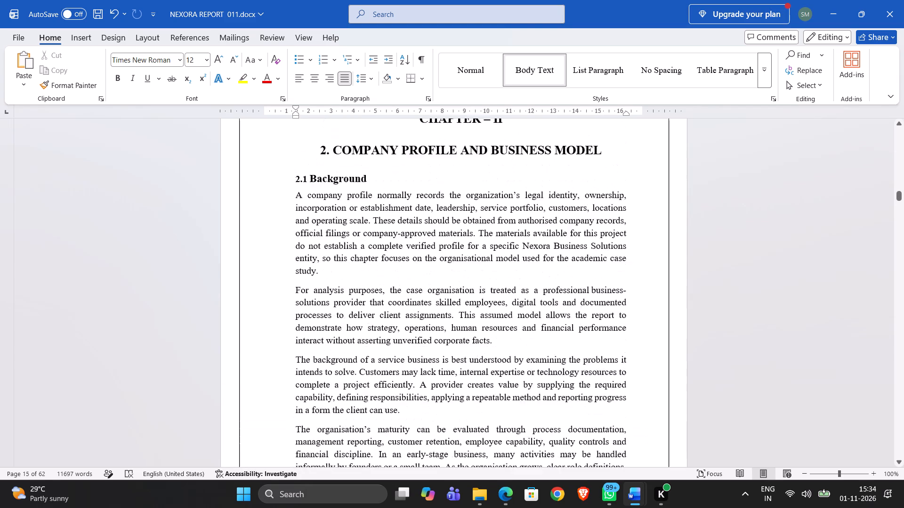
scroll(363, 251, "down", 5)
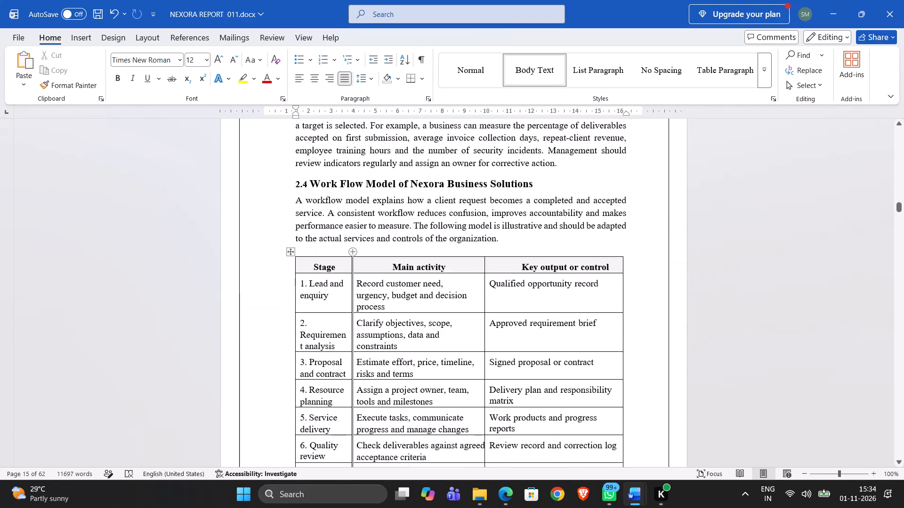
scroll(363, 251, "down", 6)
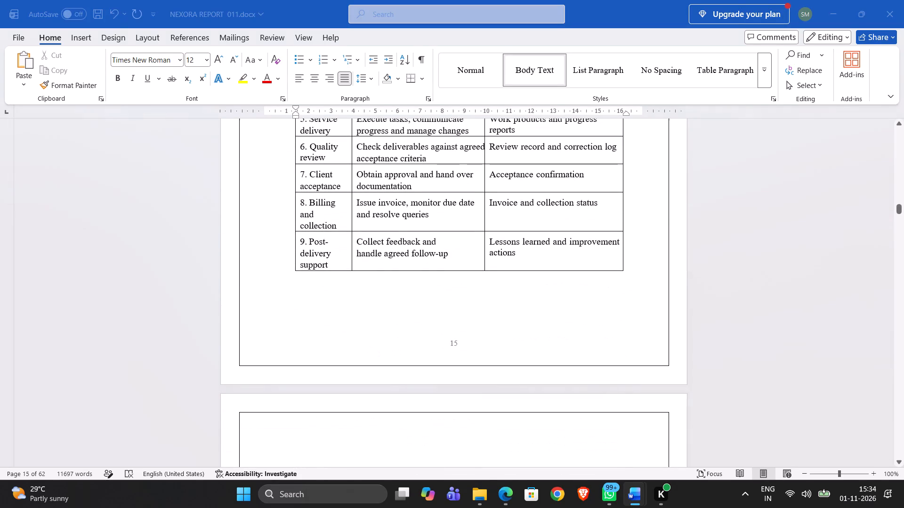
scroll(363, 251, "down", 1)
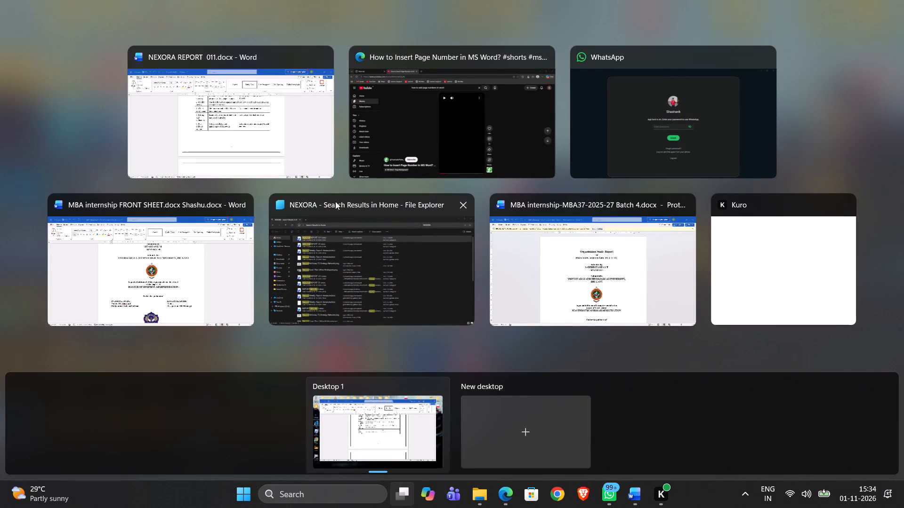
left_click(306, 158)
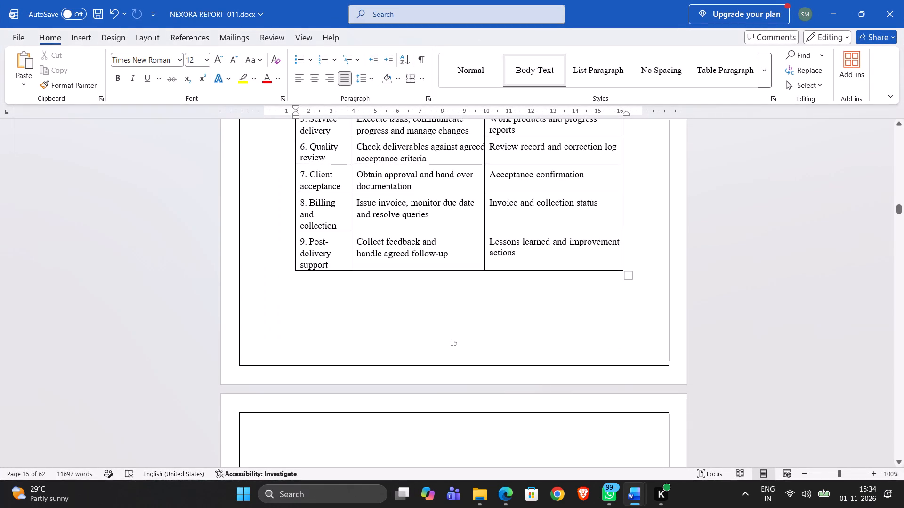
Check the layout from the end of section 2.4 on page 16 through "2.5 Product Profile" to "2.6 Ownership Pattern".
scroll(349, 321, "down", 2)
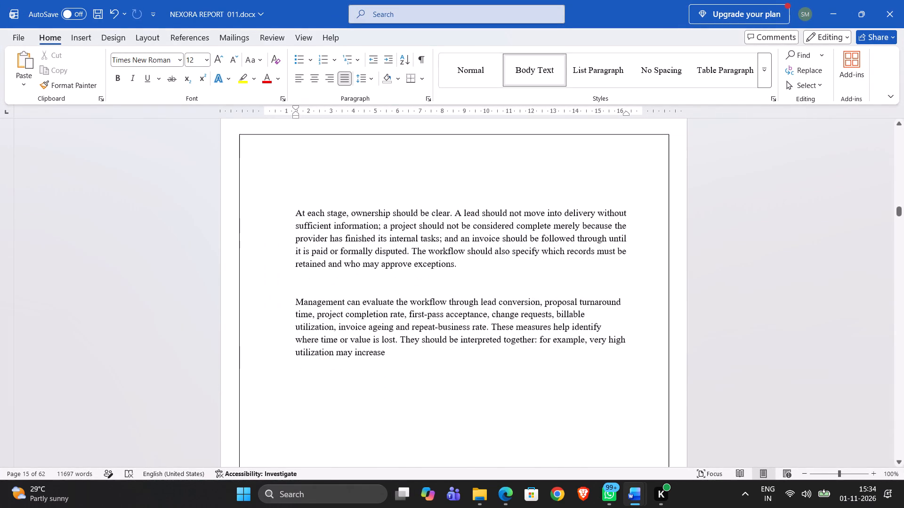
scroll(349, 321, "down", 6)
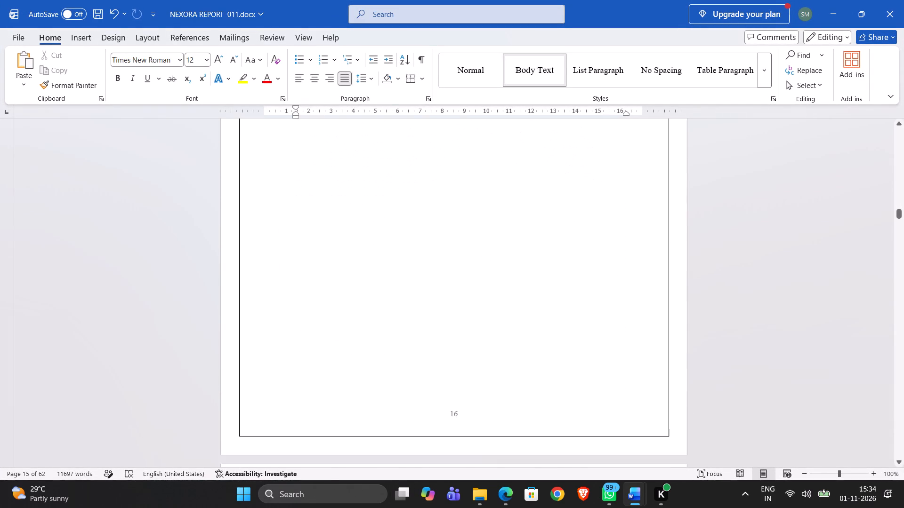
scroll(349, 321, "down", 5)
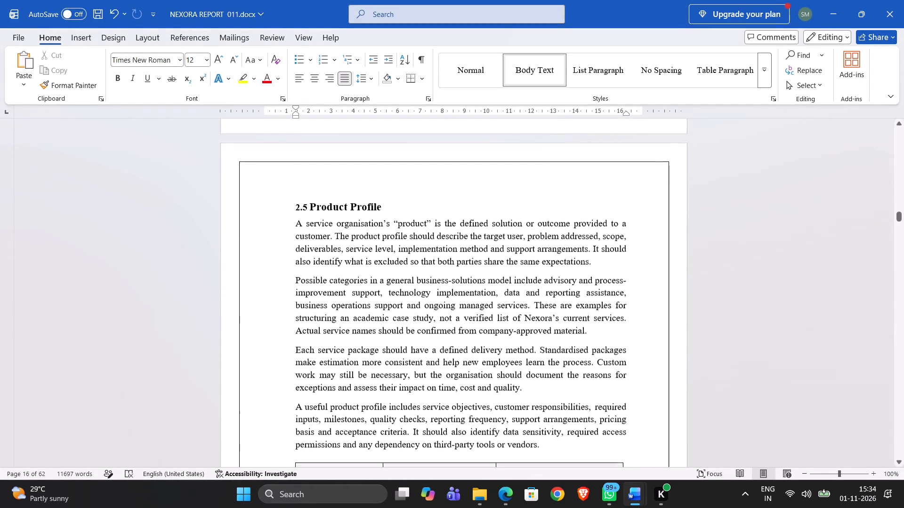
scroll(349, 321, "down", 4)
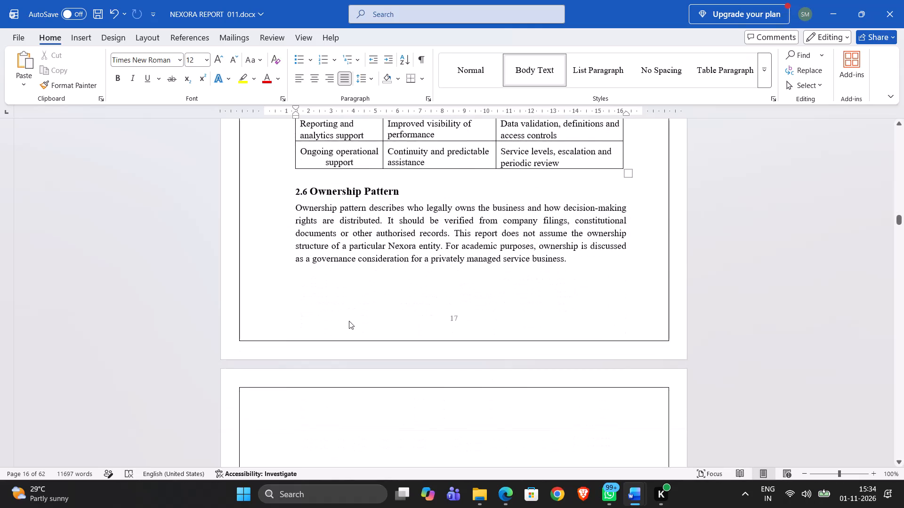
Delete the blank page 18 that follows the first paragraph of section "2.6 Ownership Pattern".
scroll(349, 321, "down", 6)
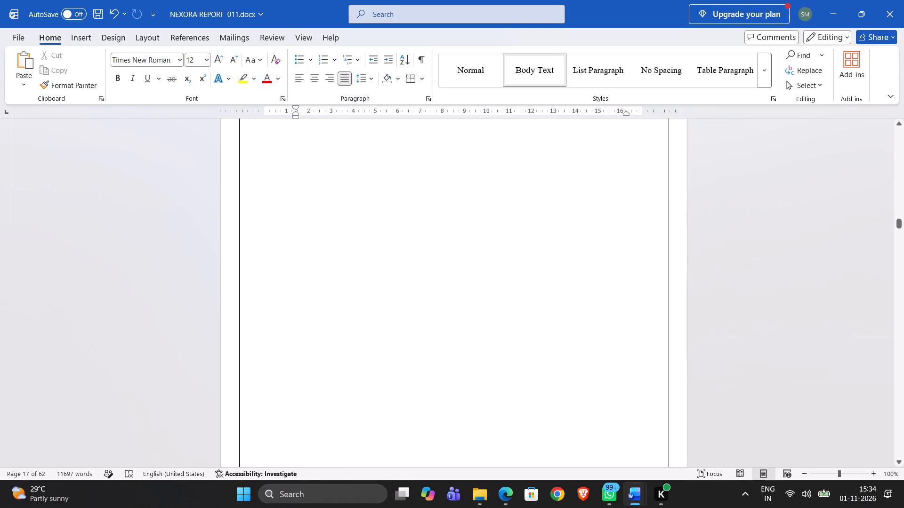
scroll(349, 321, "down", 1)
scroll(349, 321, "up", 6)
left_click(319, 287)
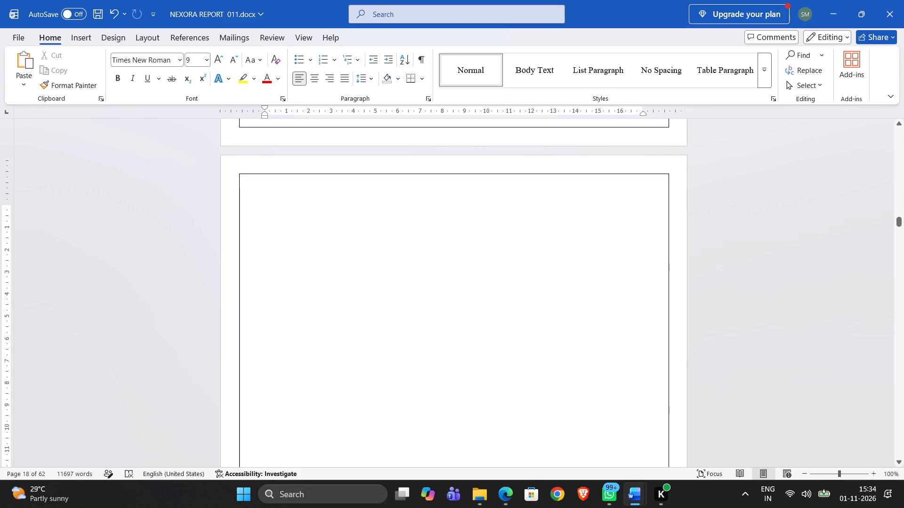
key("Delete")
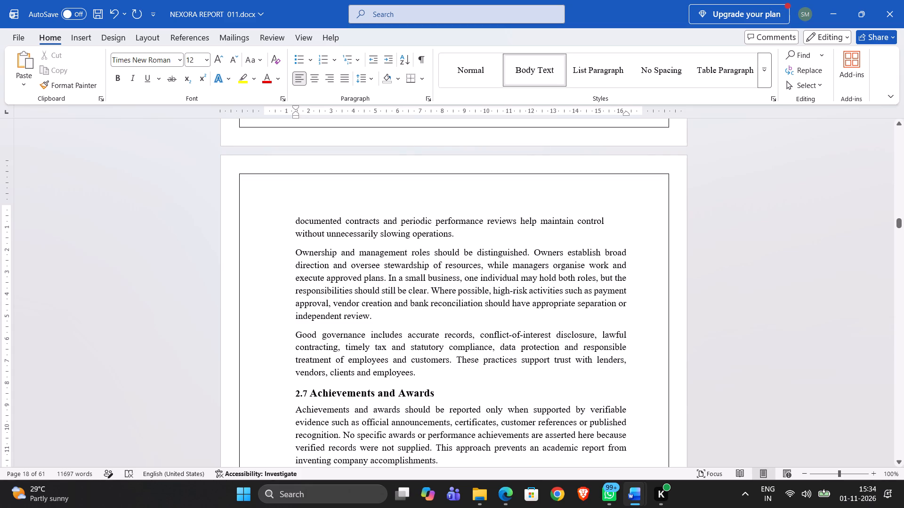
Examine pages 18 and 19, from the rest of section 2.6 to the end of "2.8 Future Growth and Prospects", for stray gaps.
scroll(431, 268, "up", 2)
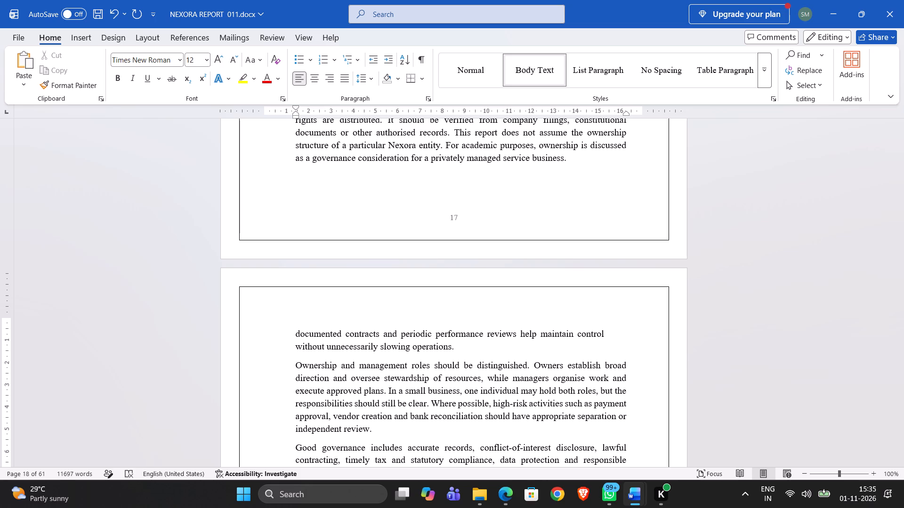
scroll(431, 268, "down", 1)
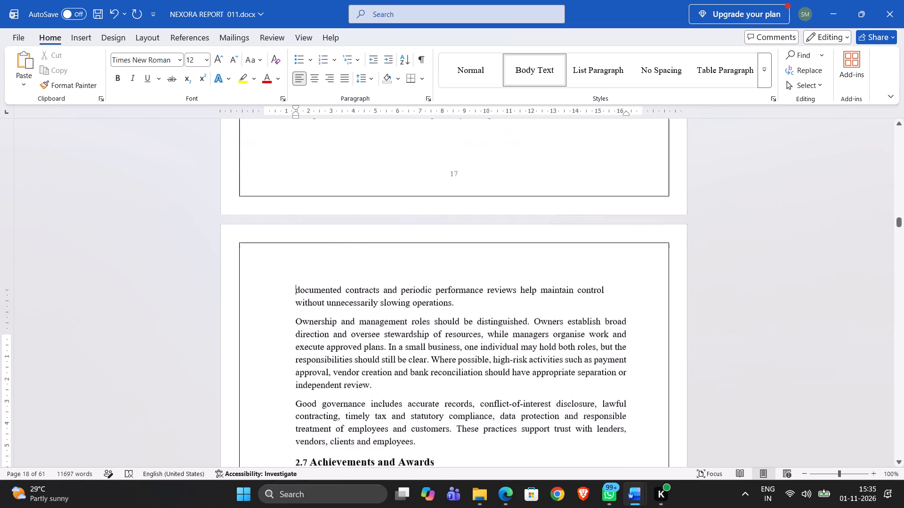
scroll(431, 268, "down", 1)
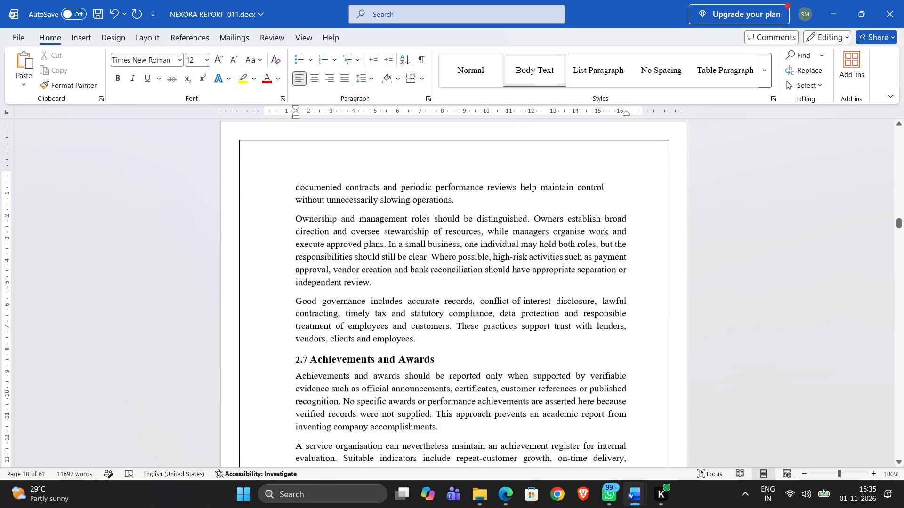
scroll(431, 268, "down", 6)
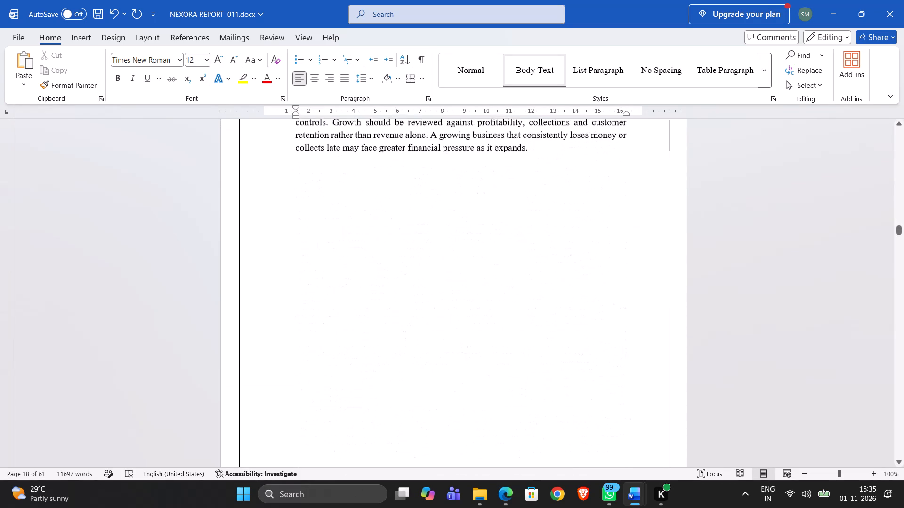
scroll(431, 268, "up", 6)
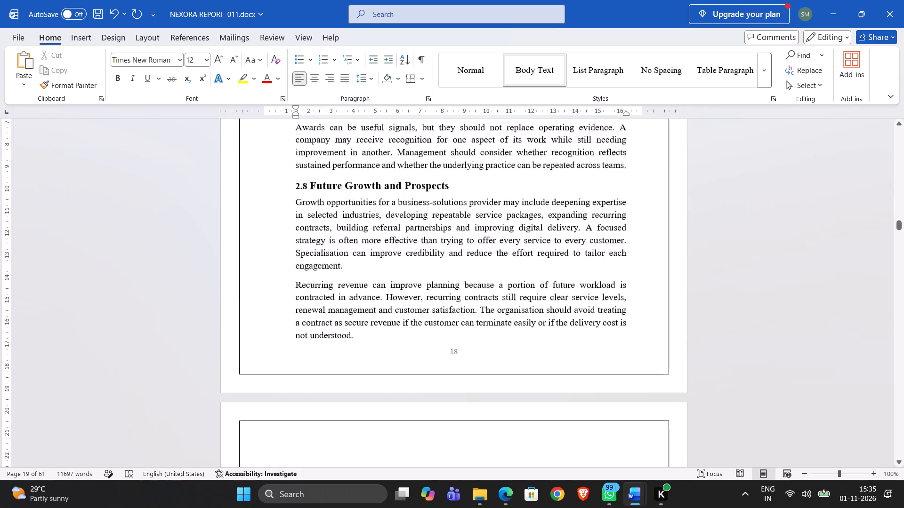
scroll(431, 268, "down", 3)
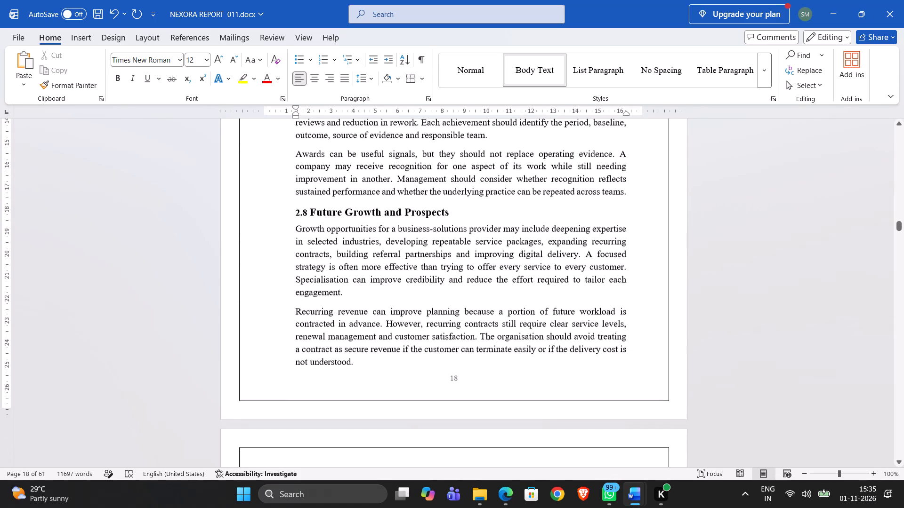
scroll(431, 268, "down", 2)
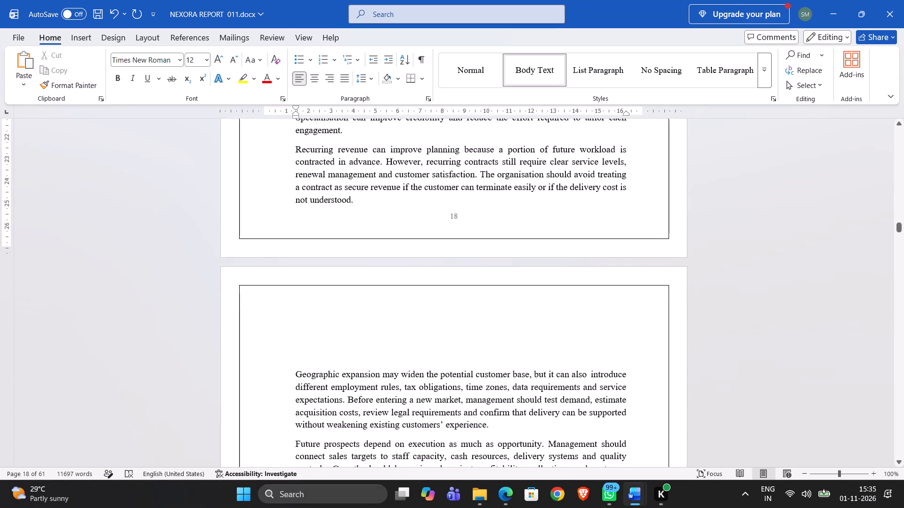
scroll(431, 268, "down", 5)
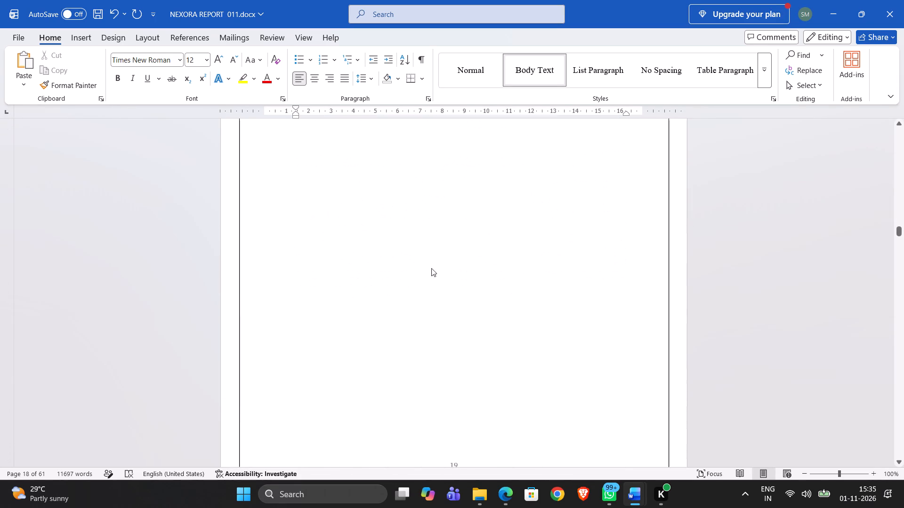
Delete the blank page 20 before the heading "2.9 Illustrative Organisational Structure and Responsibilities".
scroll(431, 268, "down", 4)
scroll(431, 268, "up", 2)
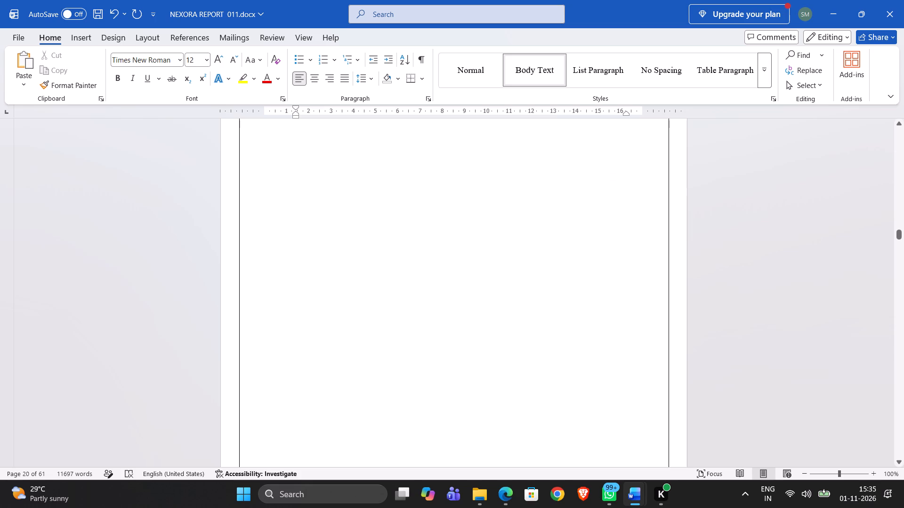
scroll(431, 268, "up", 3)
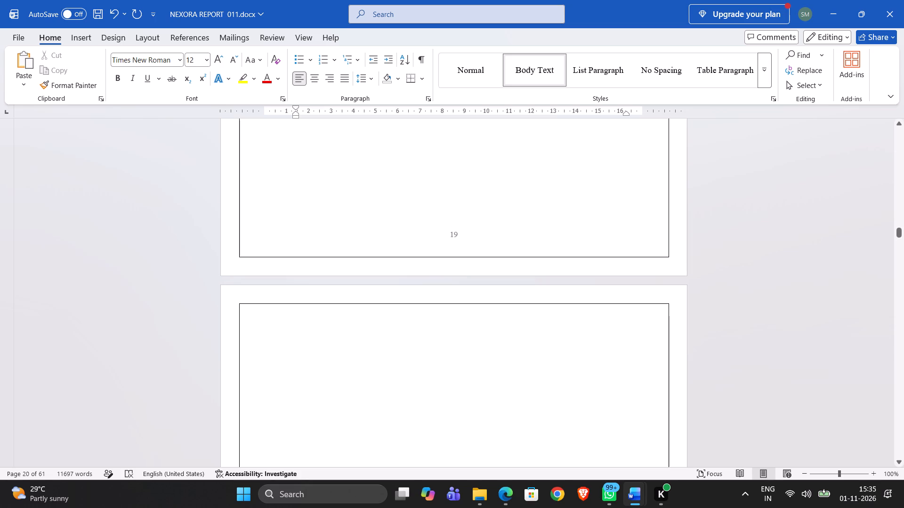
left_click(315, 341)
scroll(315, 341, "down", 3)
scroll(315, 341, "up", 1)
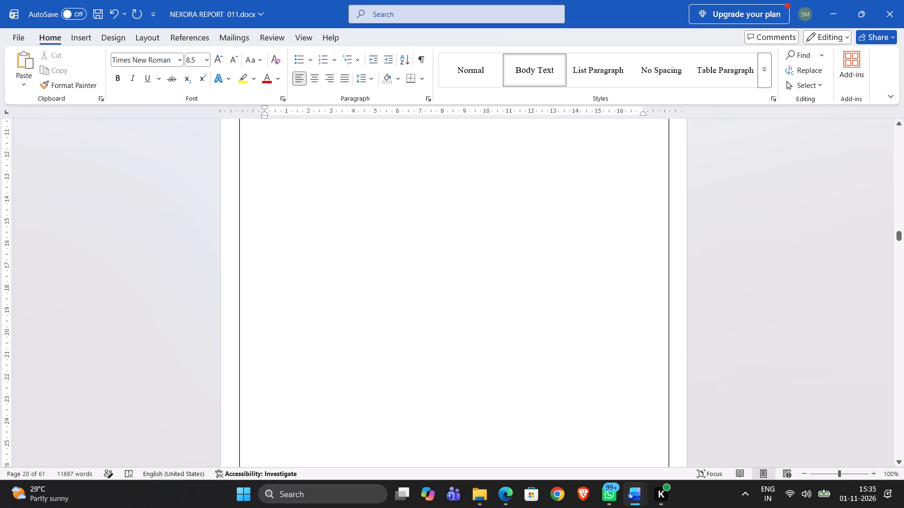
scroll(315, 341, "up", 2)
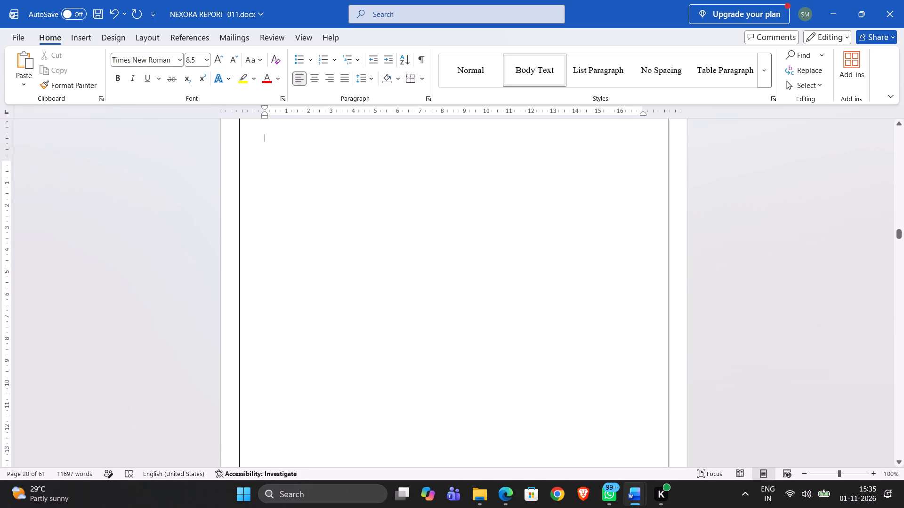
scroll(315, 341, "up", 1)
key("Delete")
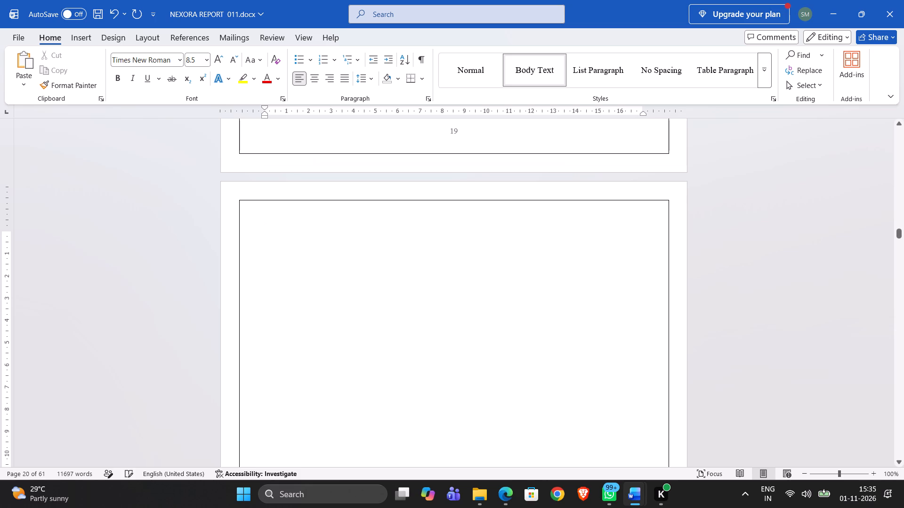
key("Delete")
key("Delete")
key("Delete")
key("Delete")
key("Delete")
key("Delete")
key("Delete")
key("Delete")
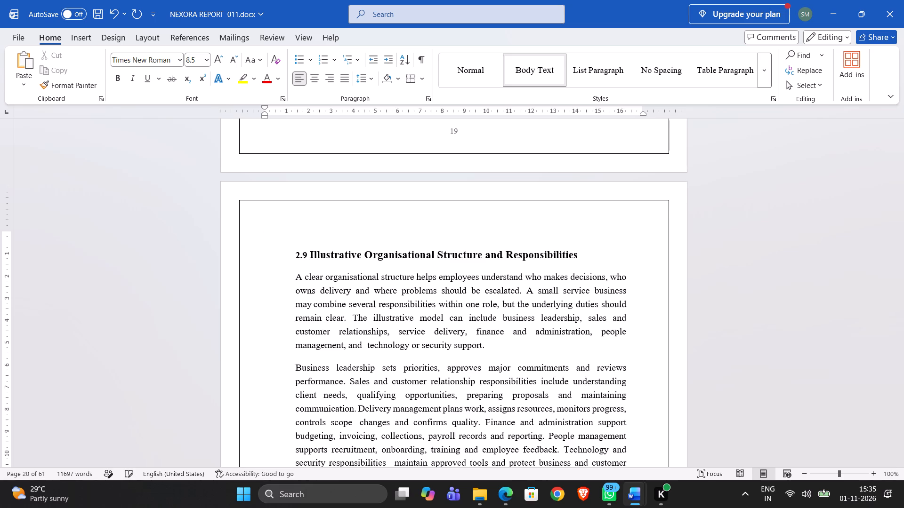
Check the layout from the end of section 2.8 on page 19 through section 2.9 on page 20.
scroll(315, 341, "up", 2)
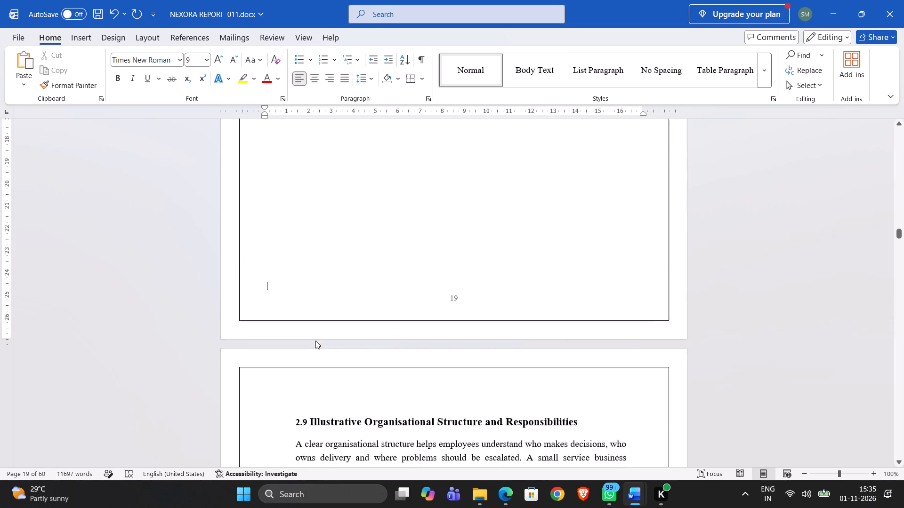
scroll(315, 341, "up", 5)
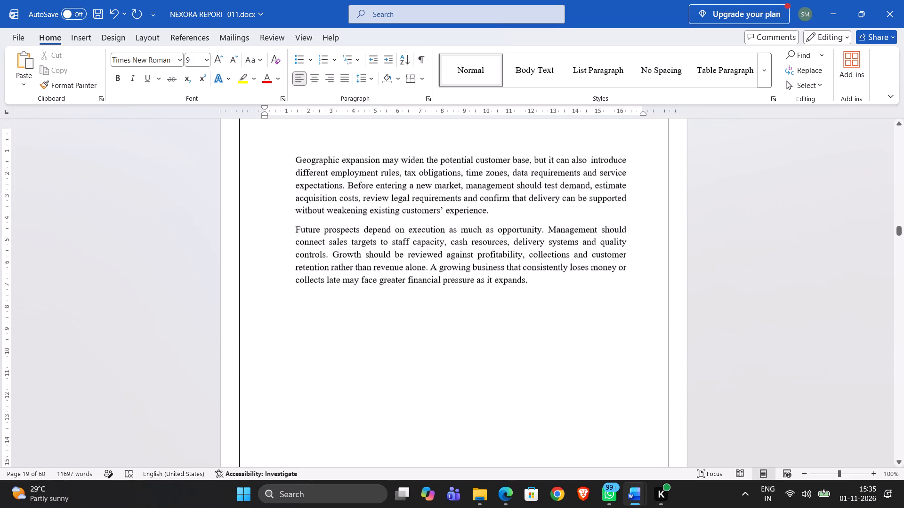
scroll(315, 341, "up", 1)
scroll(315, 341, "down", 4)
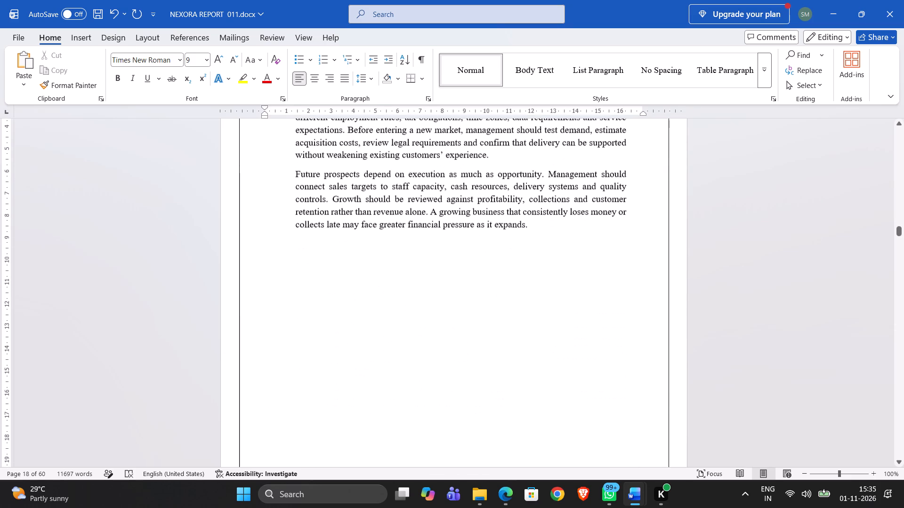
scroll(315, 341, "down", 3)
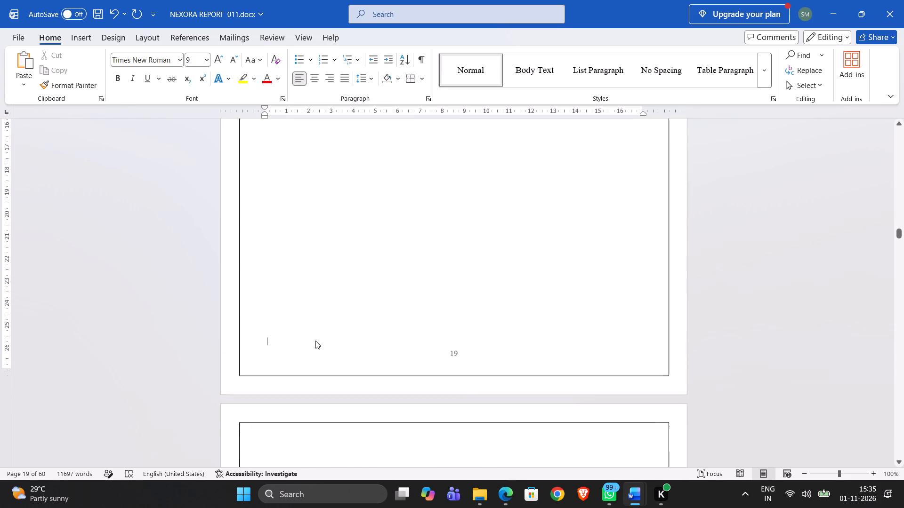
scroll(315, 341, "down", 4)
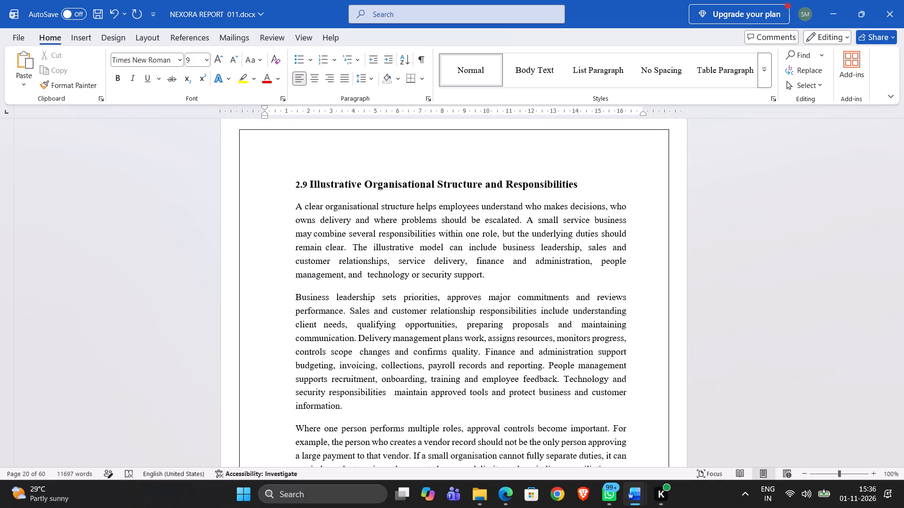
scroll(315, 341, "down", 2)
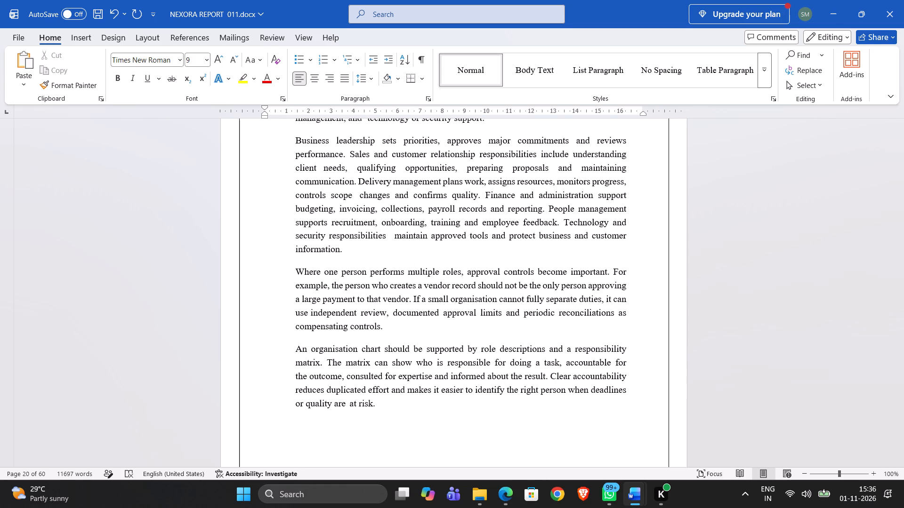
scroll(315, 341, "down", 1)
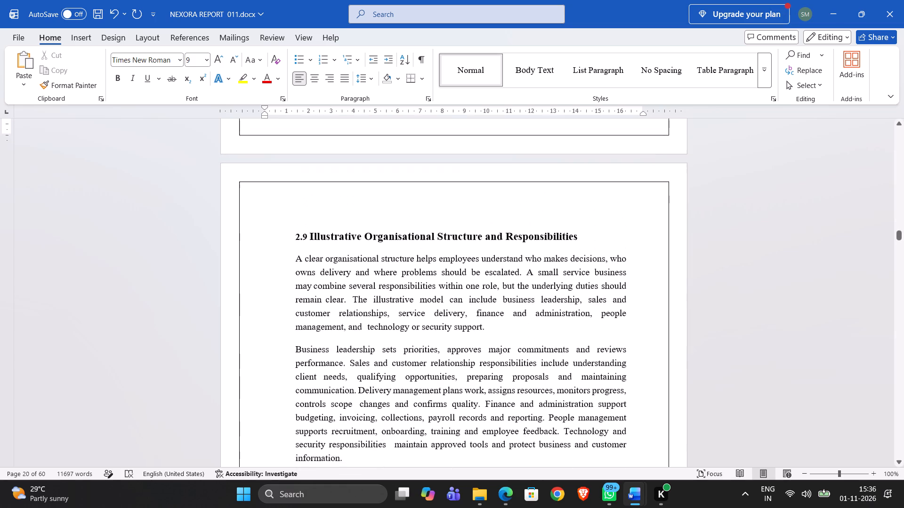
Examine the pages from the end of section 2.9 to "2.12 Service Pricing and Contract Management" for blank pages.
scroll(315, 341, "down", 5)
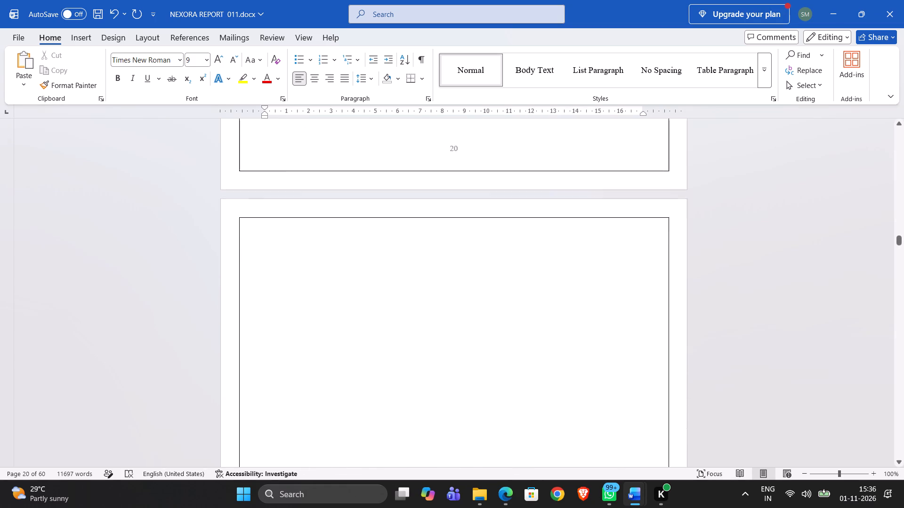
scroll(315, 341, "down", 1)
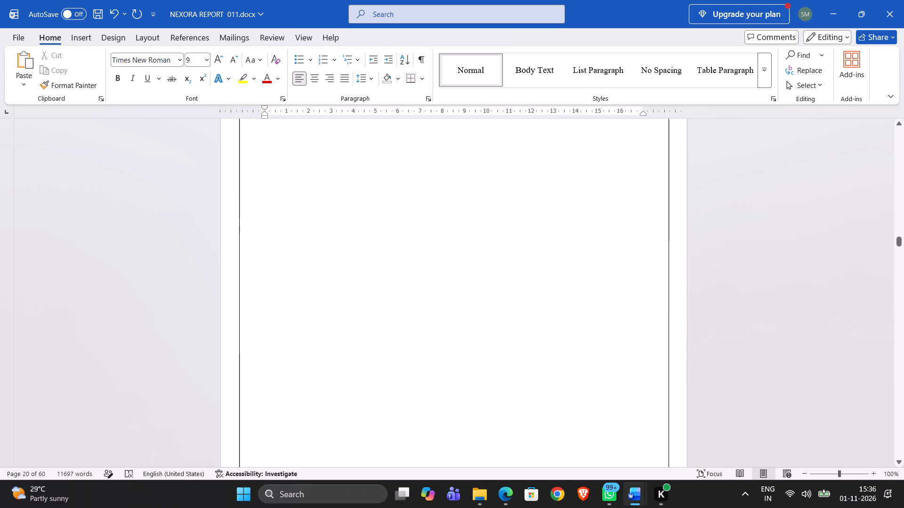
scroll(315, 341, "down", 2)
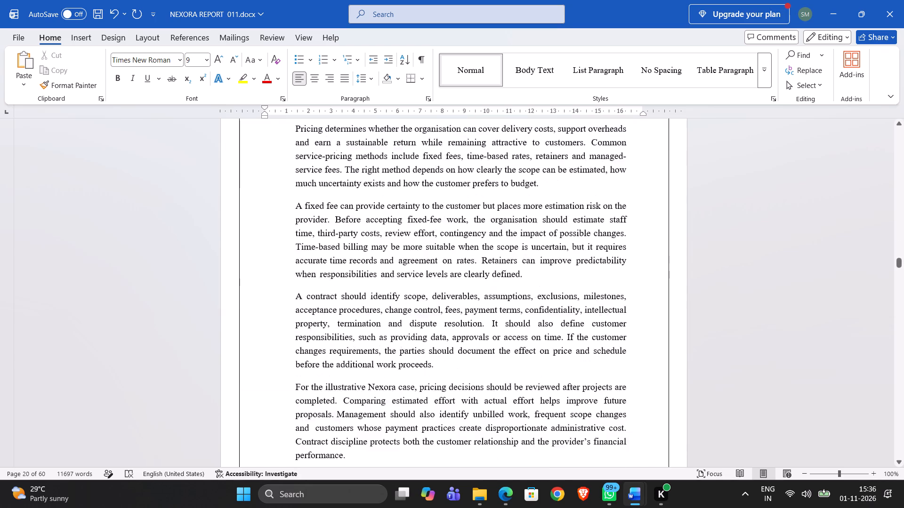
scroll(315, 341, "down", 1)
scroll(315, 341, "up", 9)
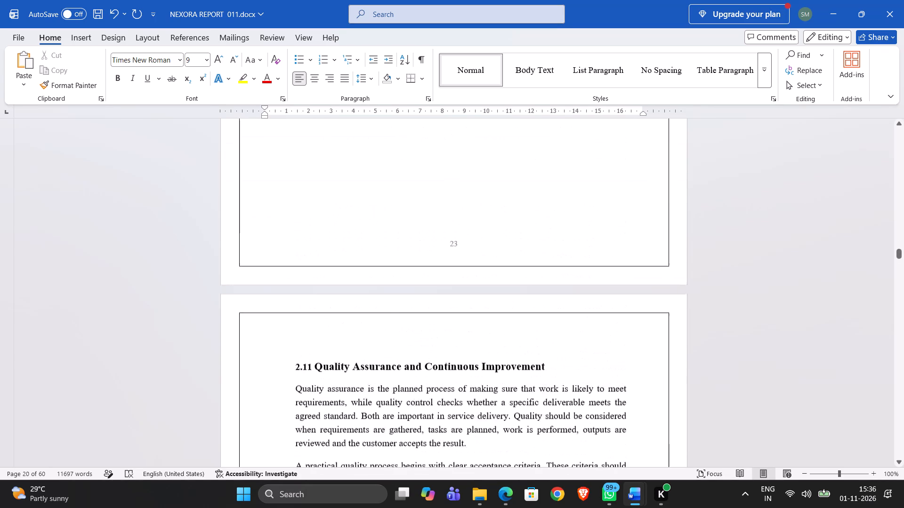
scroll(315, 341, "down", 6)
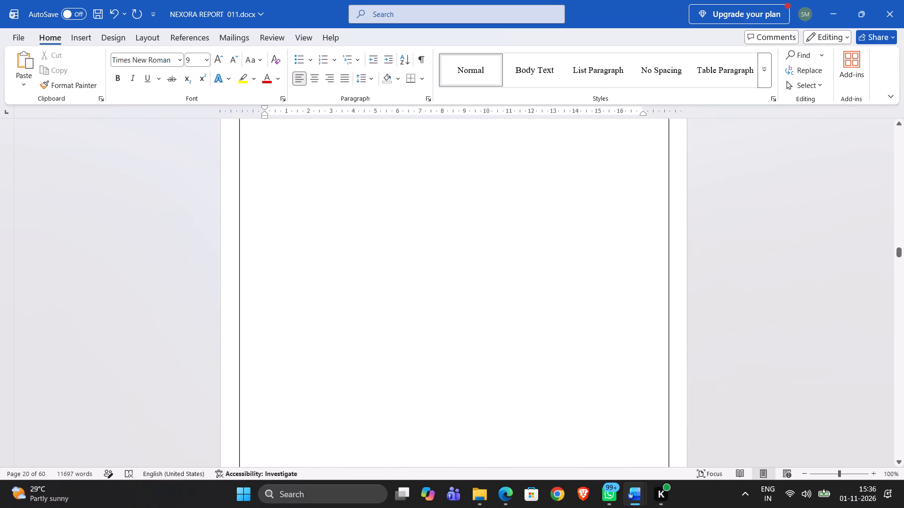
scroll(315, 341, "down", 1)
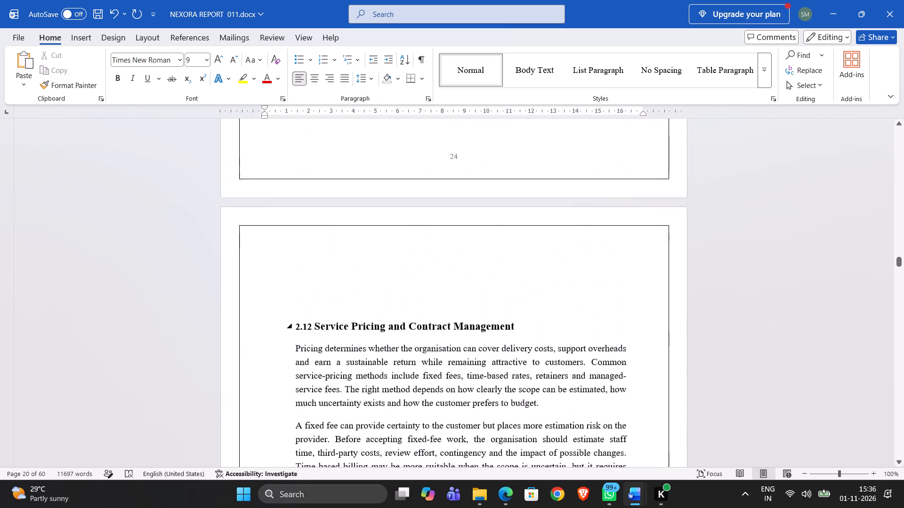
Delete the blank page 21 before the heading "2.10 Customer Journey and Relationship Management".
scroll(315, 341, "up", 8)
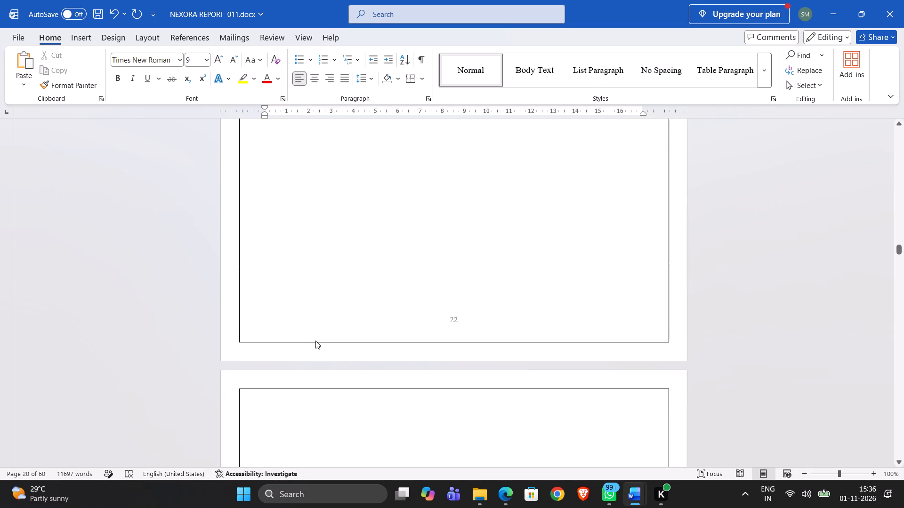
scroll(315, 341, "up", 4)
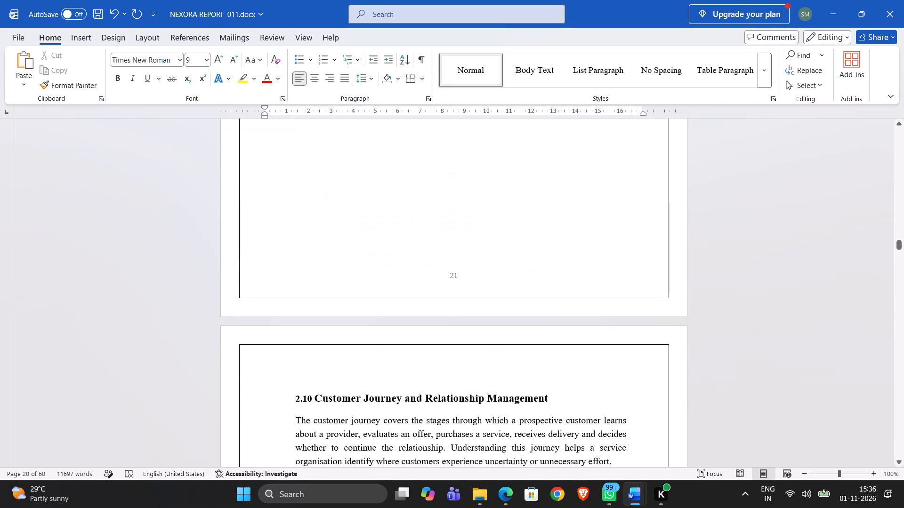
scroll(315, 341, "up", 8)
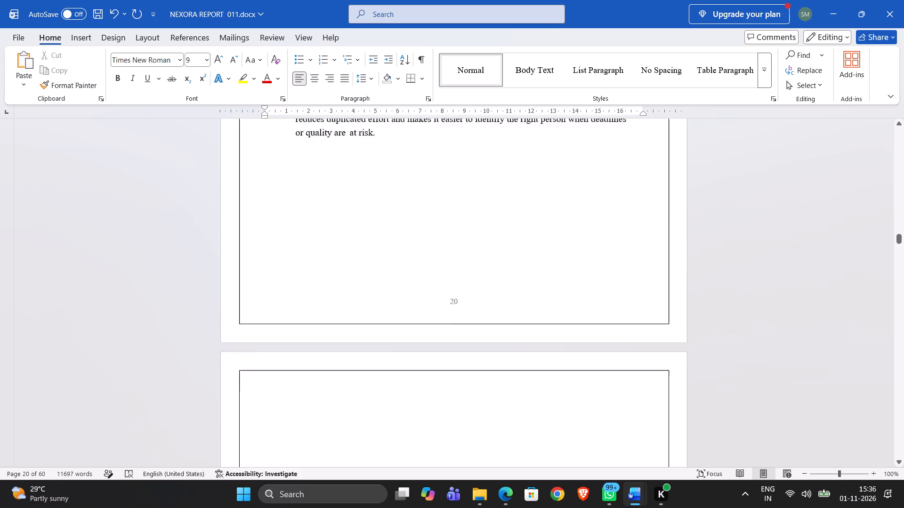
scroll(315, 341, "down", 1)
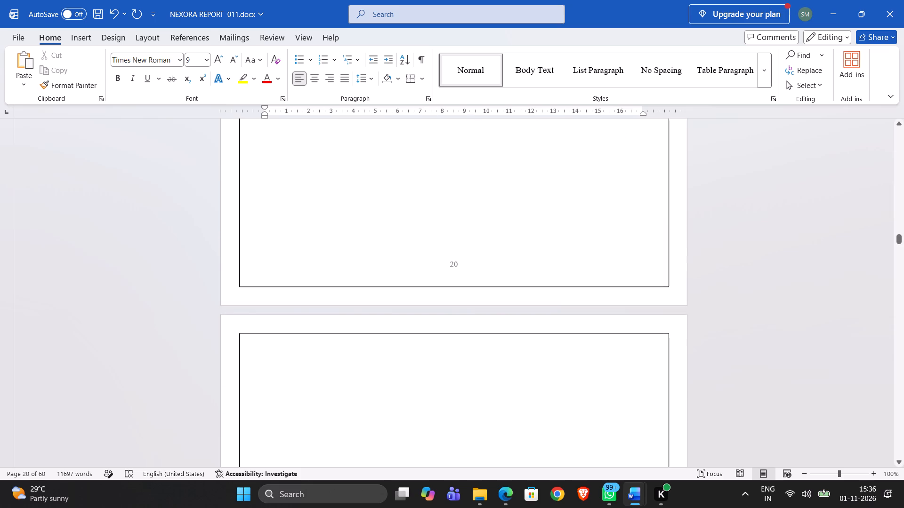
left_click(291, 354)
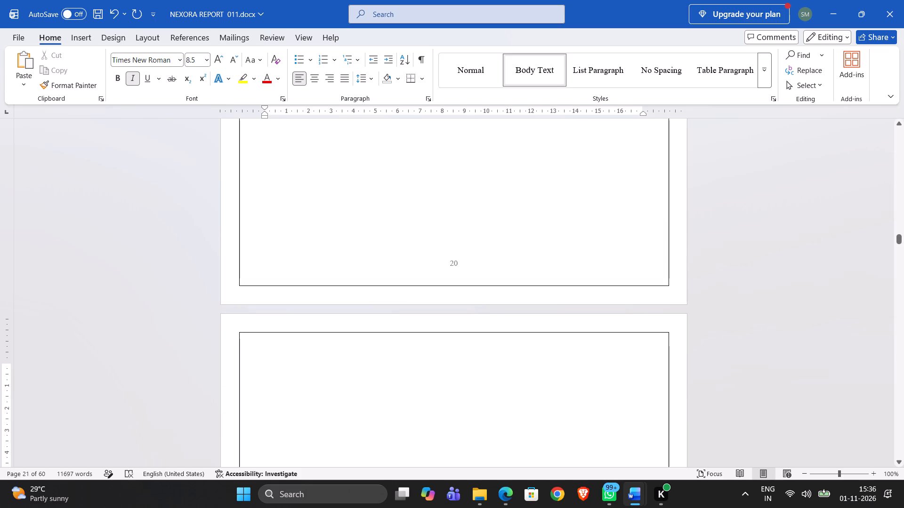
key("Delete")
key("Delete")
key("Delete")
key("Delete")
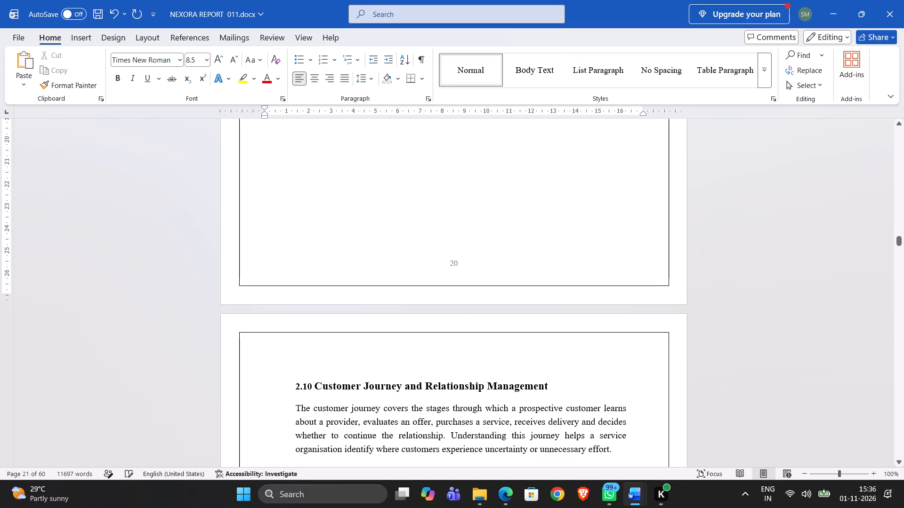
Check the layout from the end of section 2.9 on page 20 through section 2.10 on page 21.
scroll(291, 354, "down", 1)
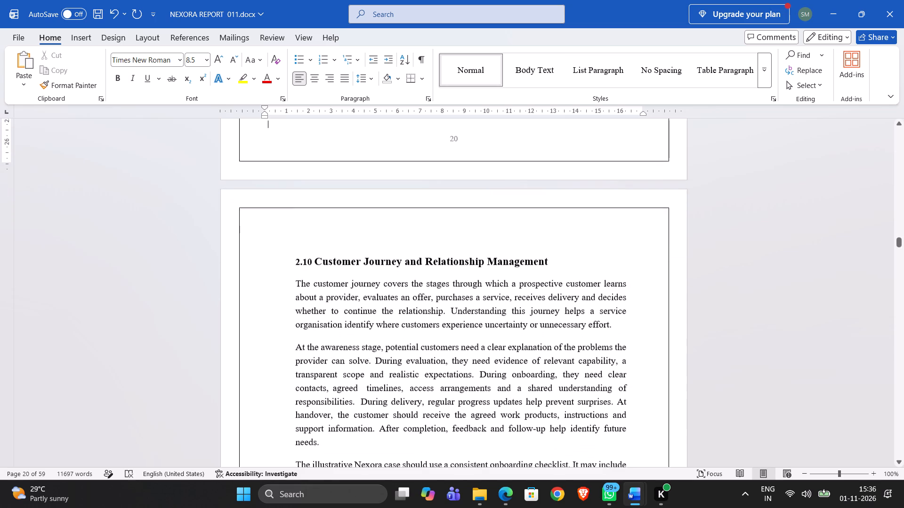
scroll(291, 354, "down", 1)
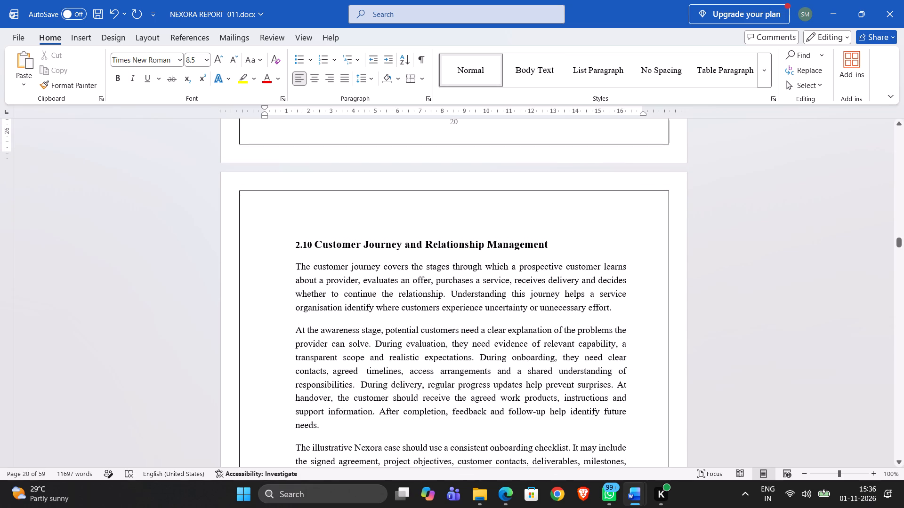
scroll(291, 354, "down", 2)
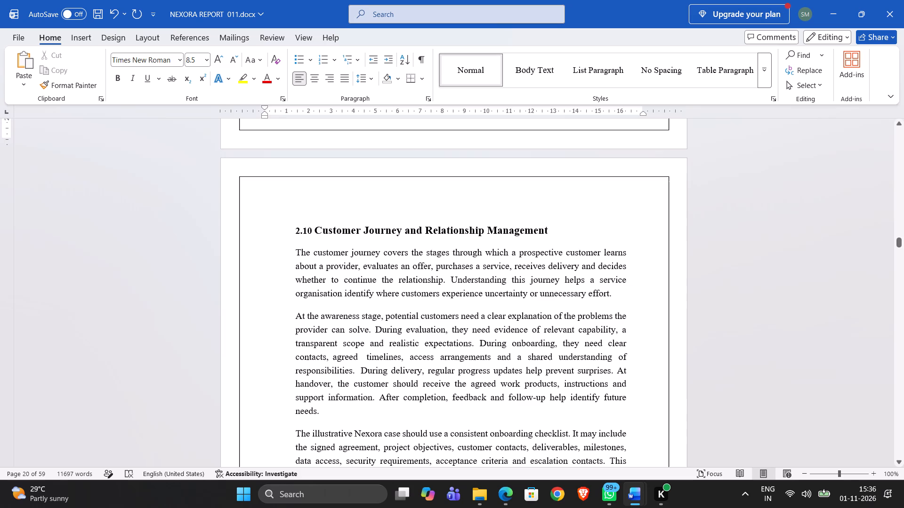
scroll(291, 354, "up", 3)
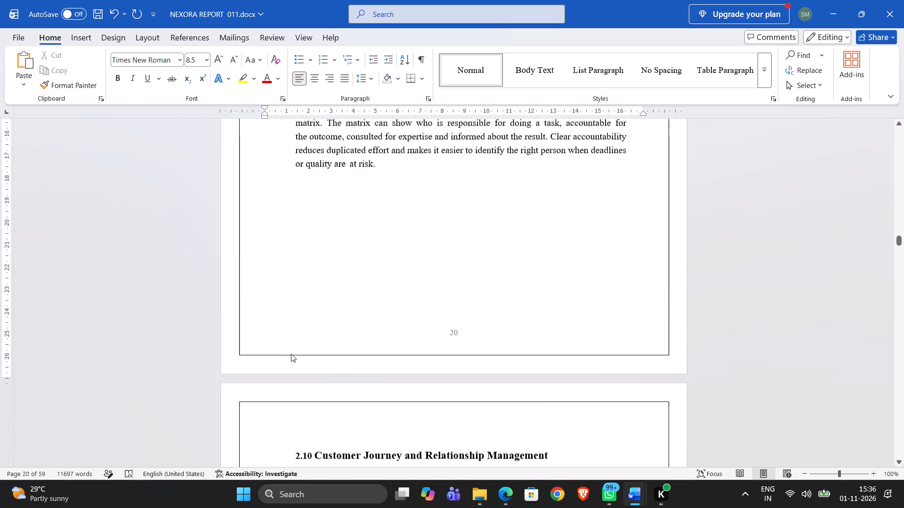
scroll(291, 354, "up", 1)
scroll(291, 354, "down", 1)
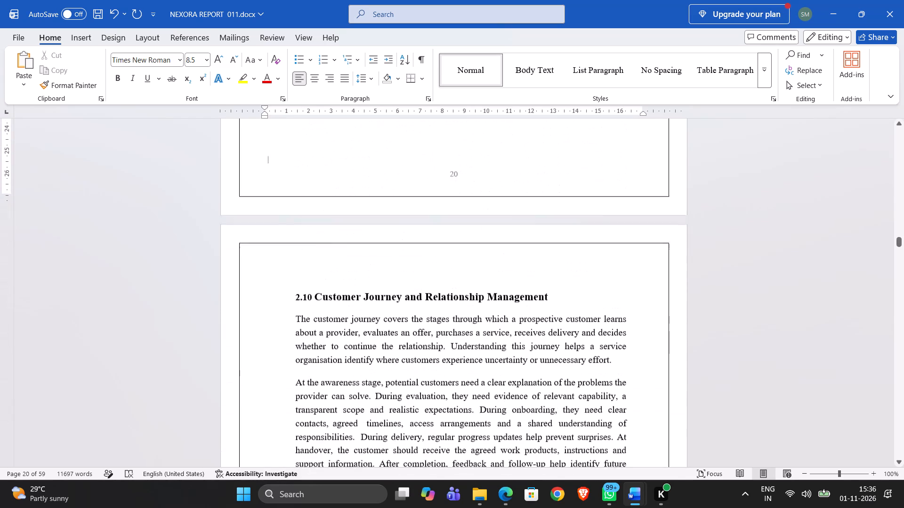
scroll(291, 354, "down", 2)
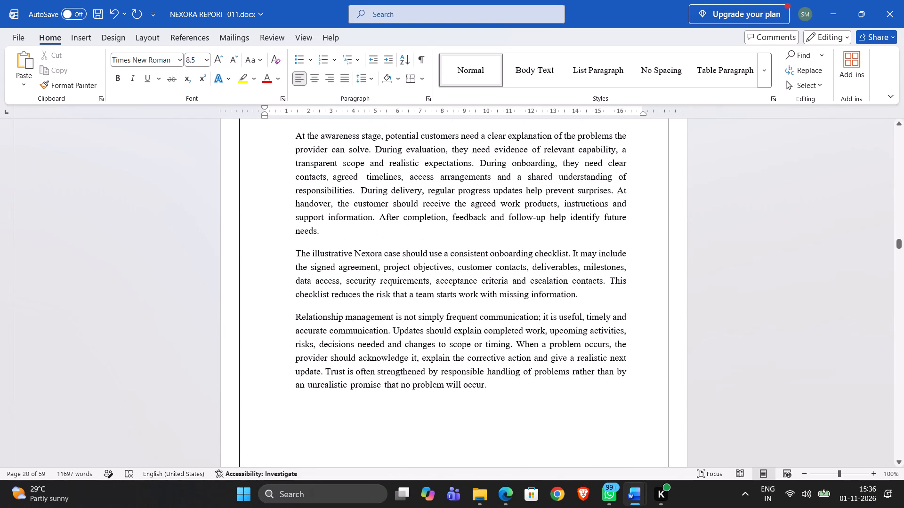
scroll(291, 354, "up", 2)
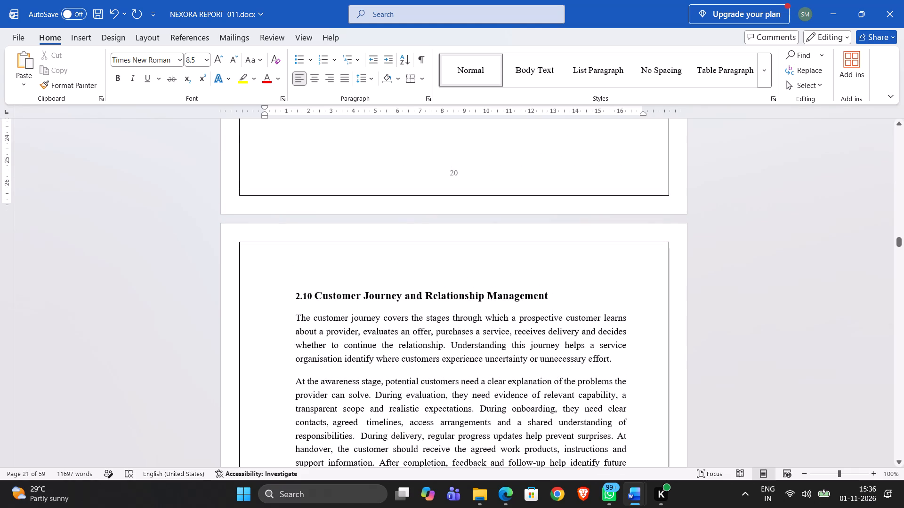
Check the layout from section 2.9 on page 20 through the end of section 2.10 on page 21.
scroll(291, 354, "up", 2)
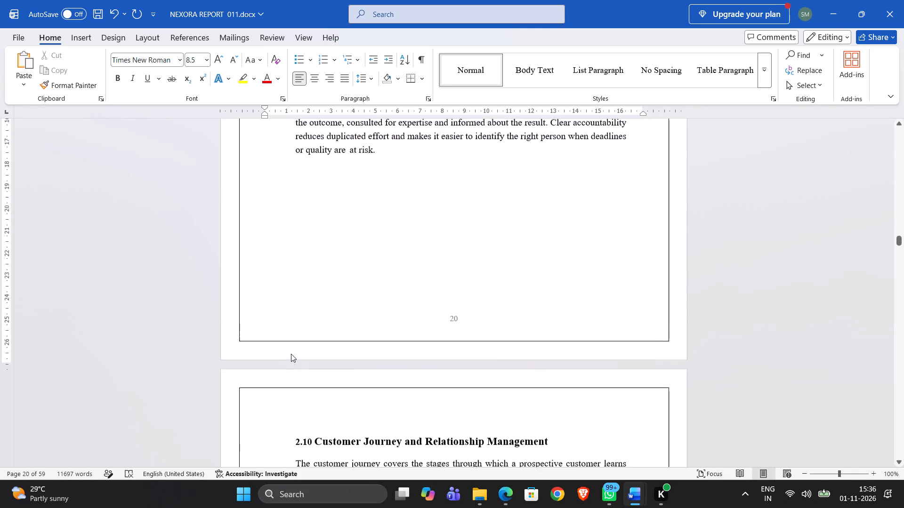
scroll(291, 354, "up", 2)
scroll(291, 354, "down", 1)
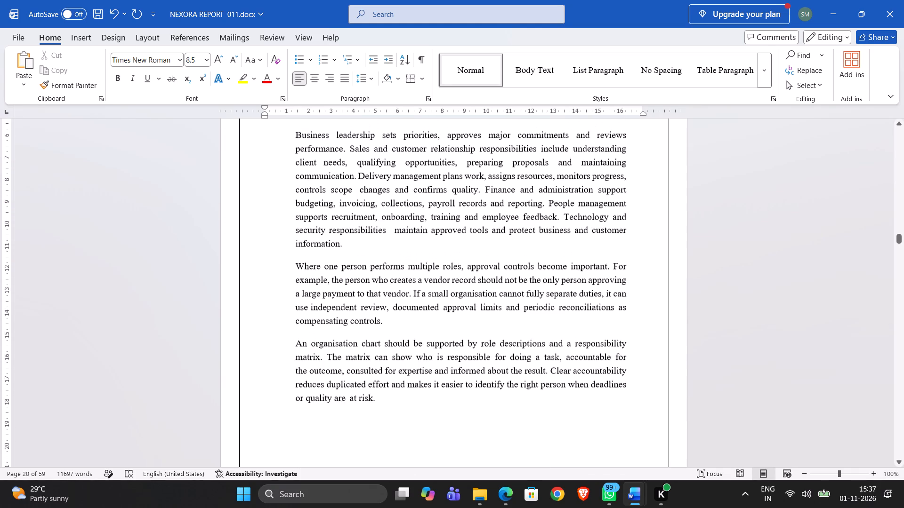
scroll(291, 354, "down", 1)
scroll(291, 354, "up", 4)
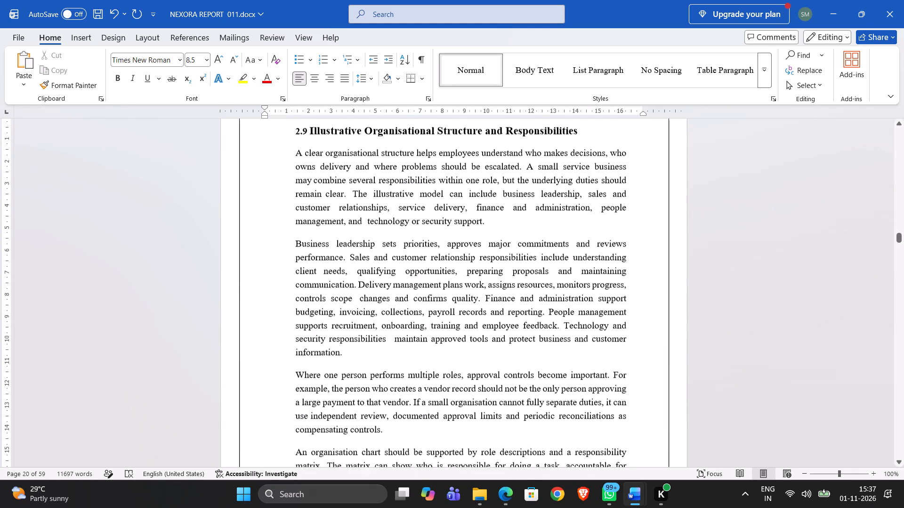
scroll(291, 354, "down", 4)
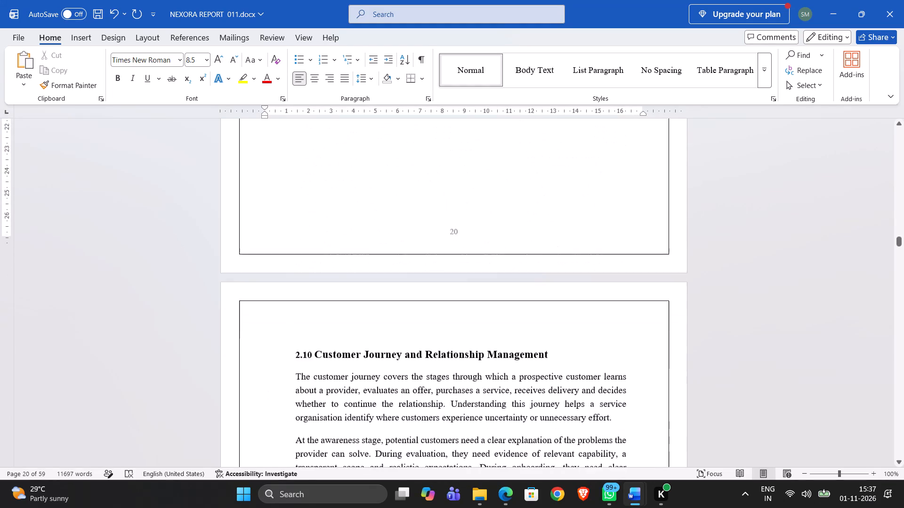
scroll(291, 354, "down", 6)
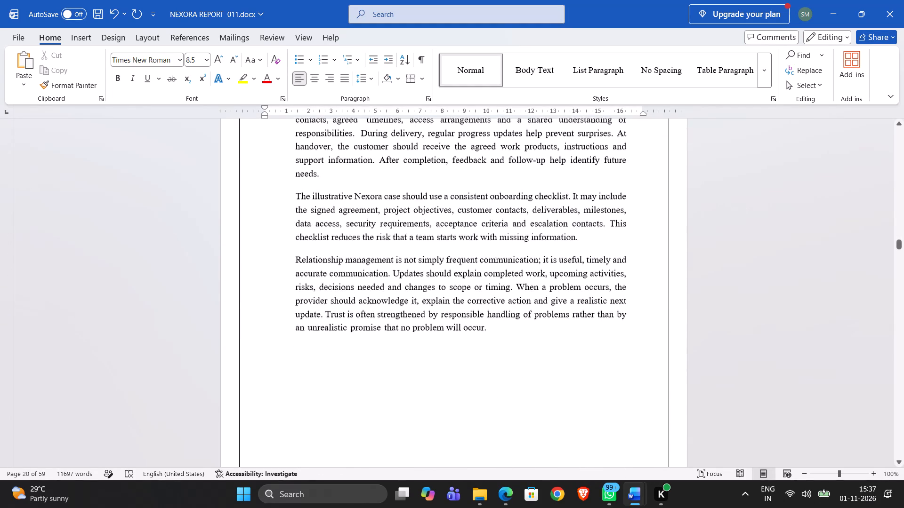
Delete the blank page 22 before the heading "2.11 Quality Assurance and Continuous Improvement".
scroll(291, 354, "down", 4)
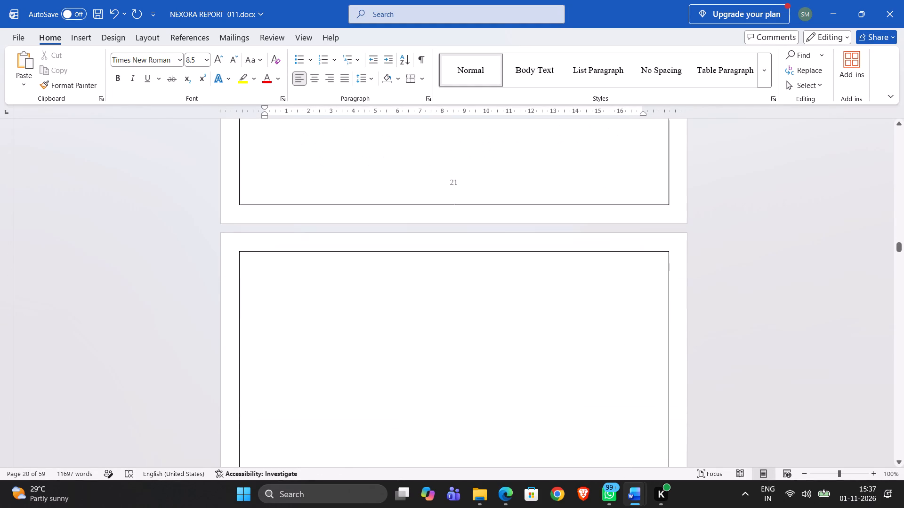
scroll(291, 354, "up", 1)
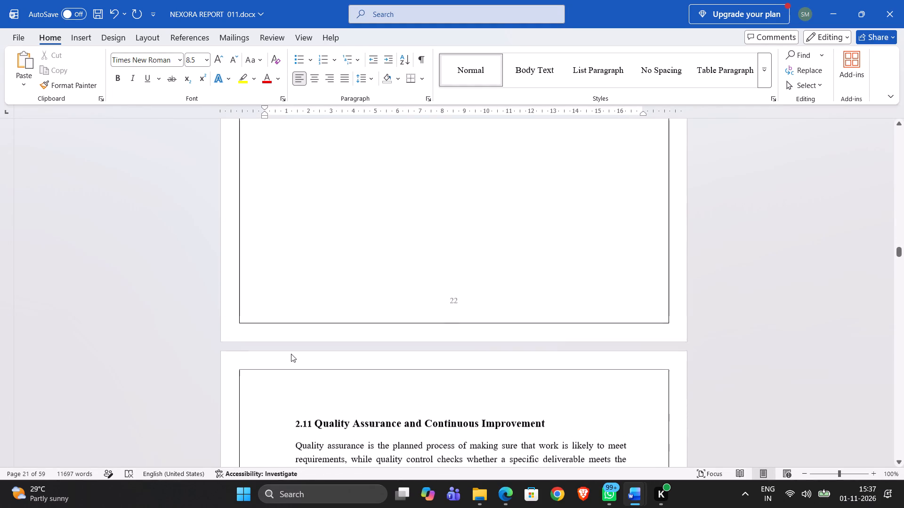
scroll(291, 354, "up", 2)
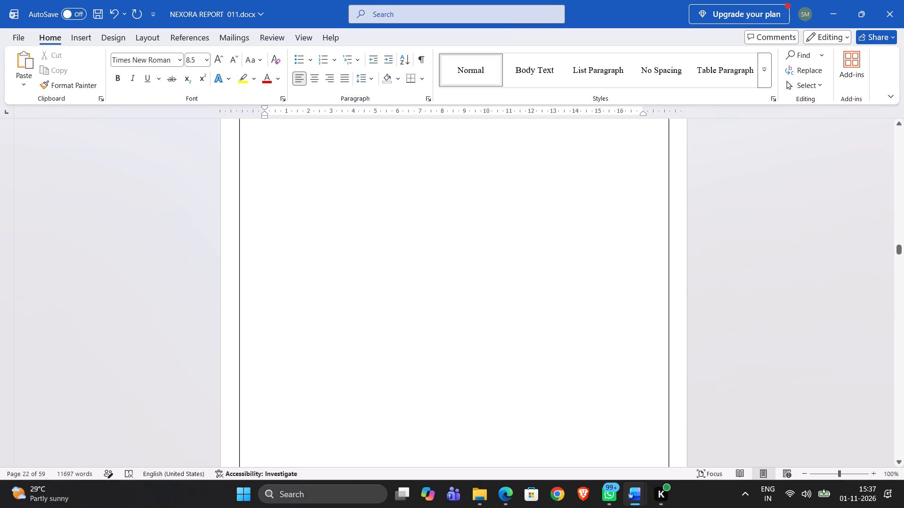
scroll(291, 354, "up", 4)
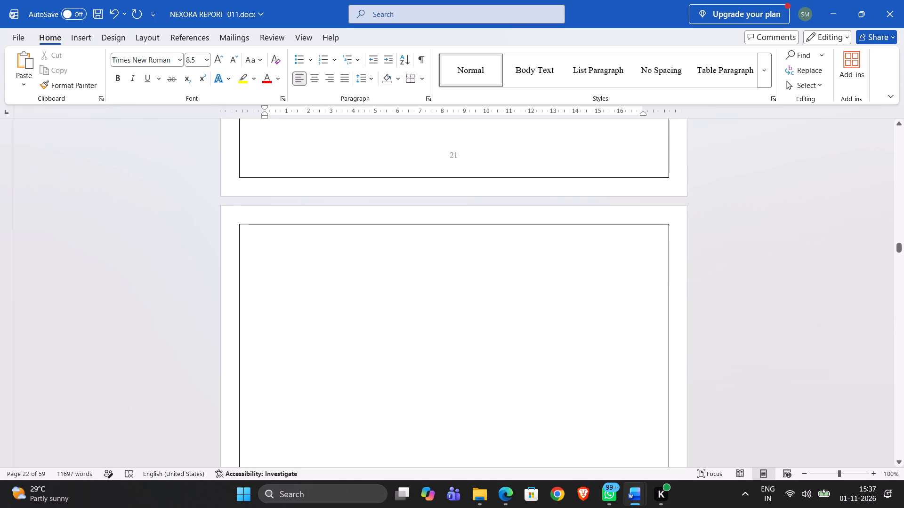
left_click(282, 263)
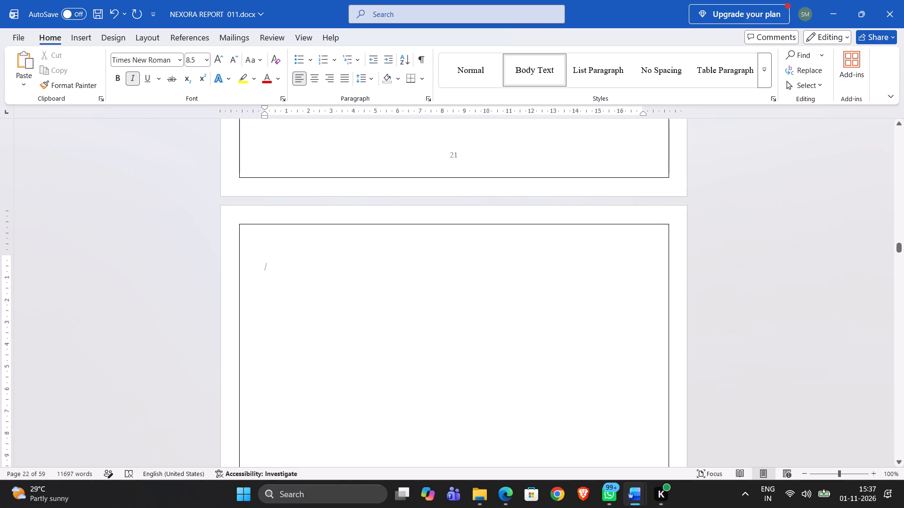
key("Delete")
key("Delete")
key("Delete")
key("Delete")
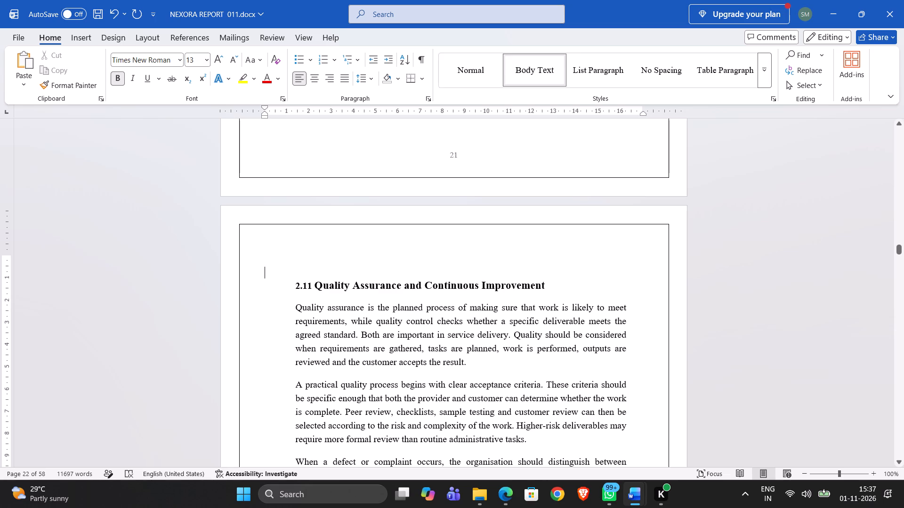
Remove the extra empty lines above the heading "2.12 Service Pricing and Contract Management" on page 23.
scroll(282, 263, "down", 5)
scroll(282, 263, "up", 1)
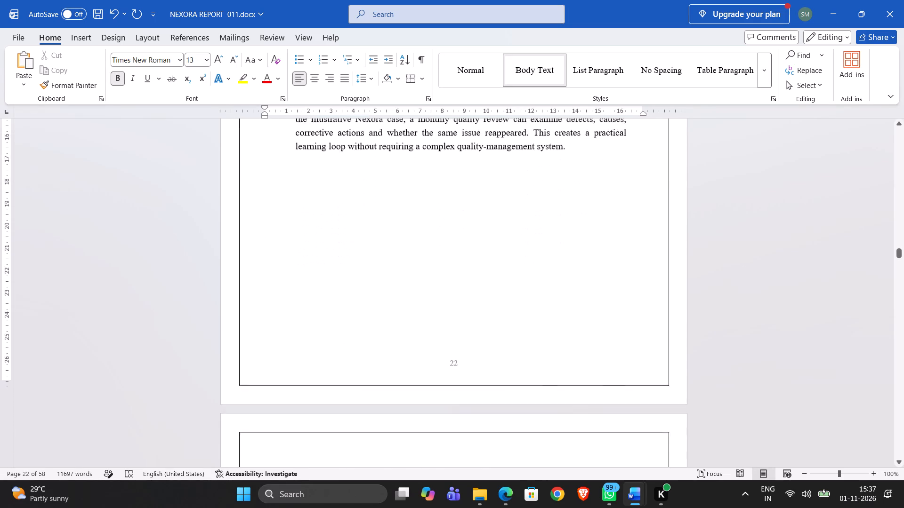
scroll(282, 263, "up", 1)
scroll(282, 263, "down", 2)
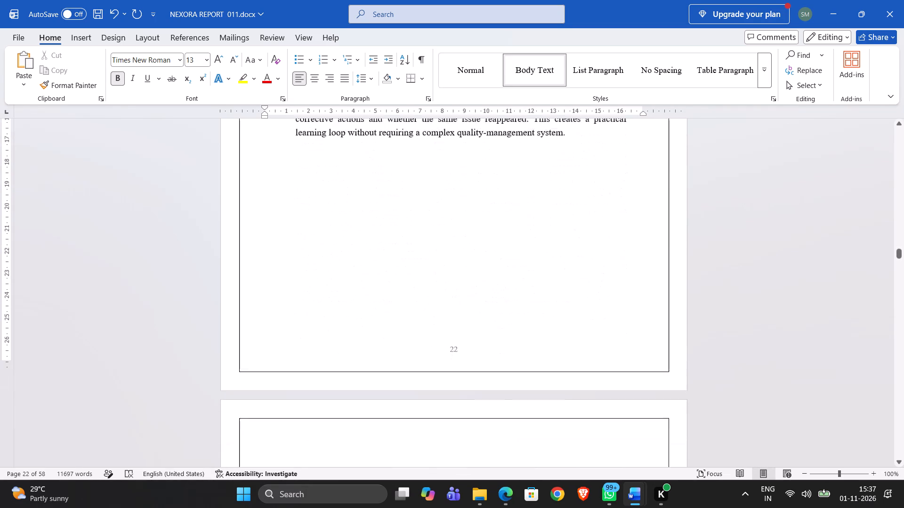
scroll(282, 263, "down", 3)
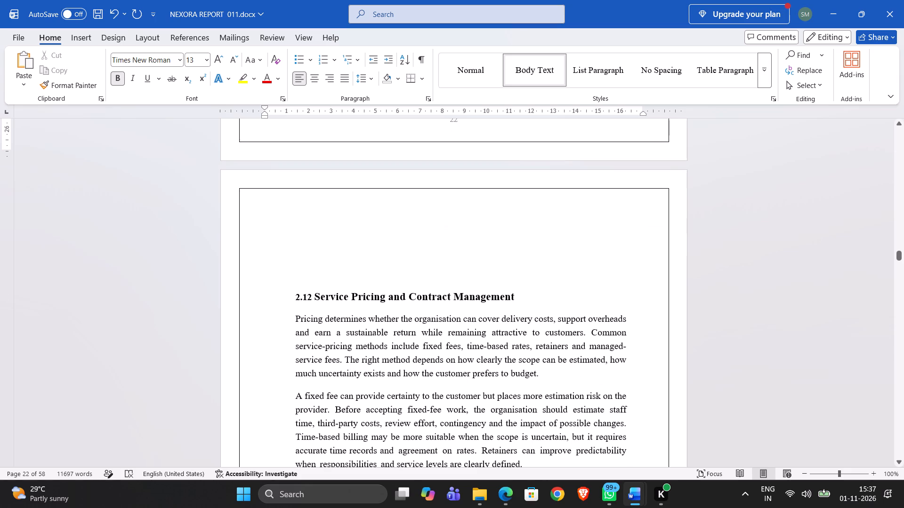
left_click(291, 271)
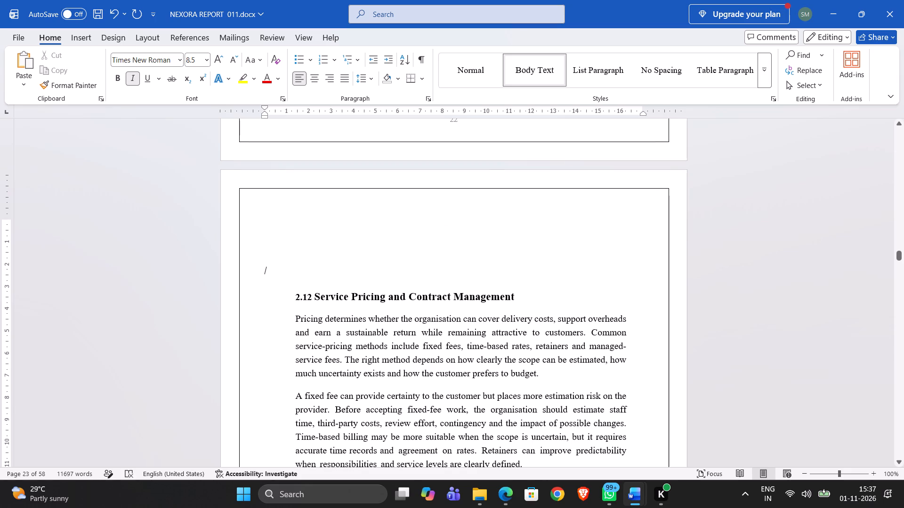
key("BackSpace")
key("BackSpace")
key("BackSpace")
key("BackSpace")
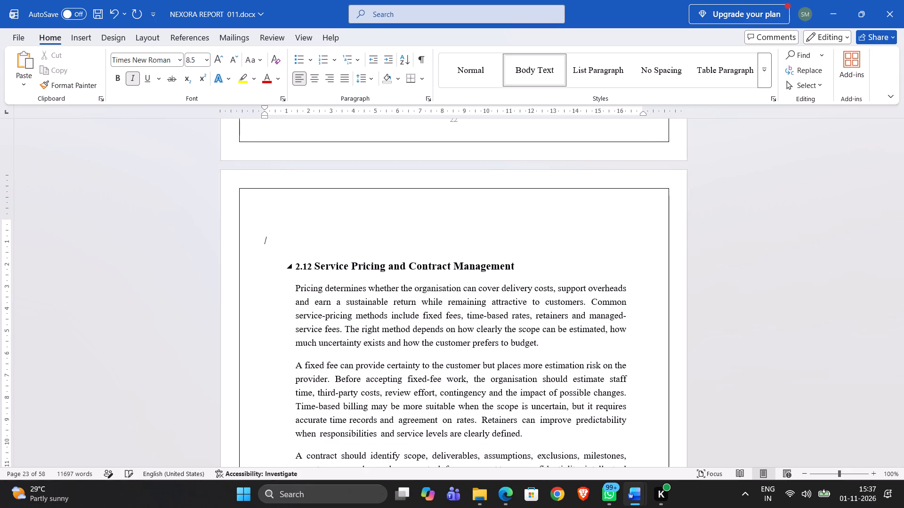
key("BackSpace")
key("BackSpace")
Examine the pages from section 2.11 on page 22 to the "3. Style" passage on page 26 for spacing and page-break problems.
scroll(296, 272, "up", 4)
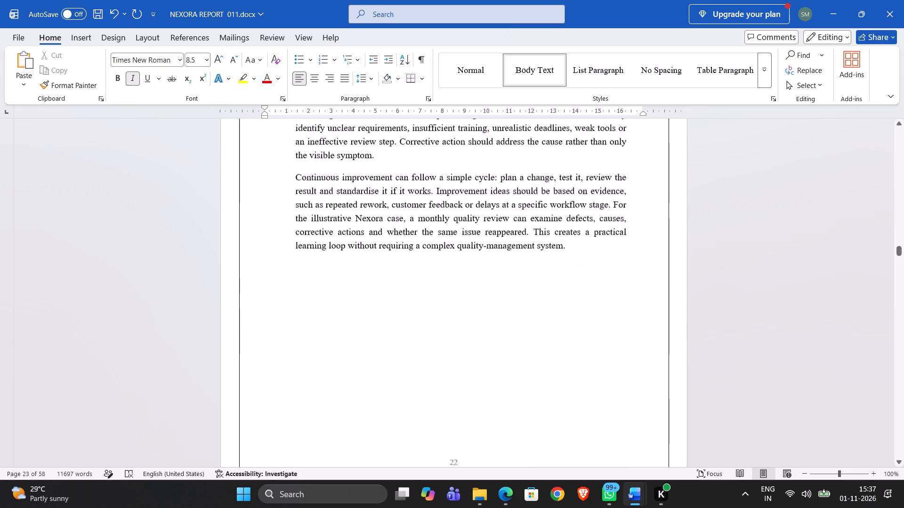
scroll(296, 272, "up", 1)
scroll(296, 272, "down", 7)
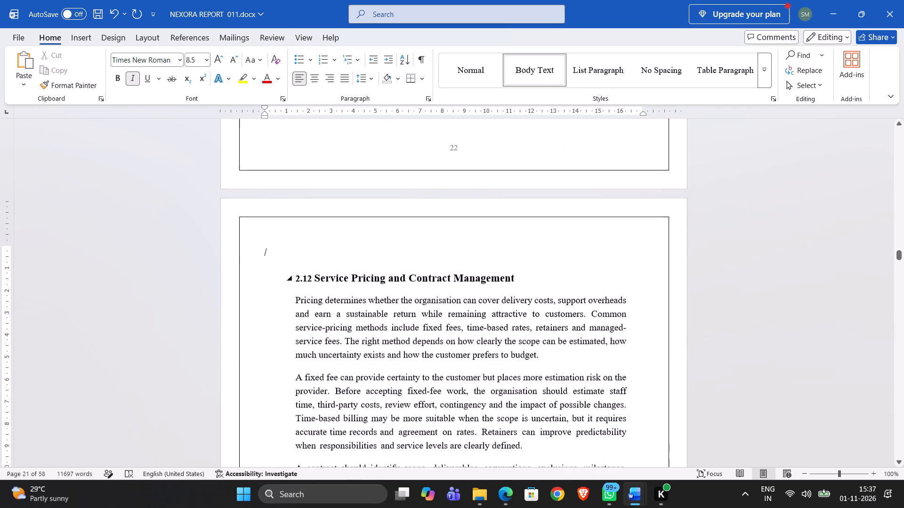
scroll(336, 301, "down", 4)
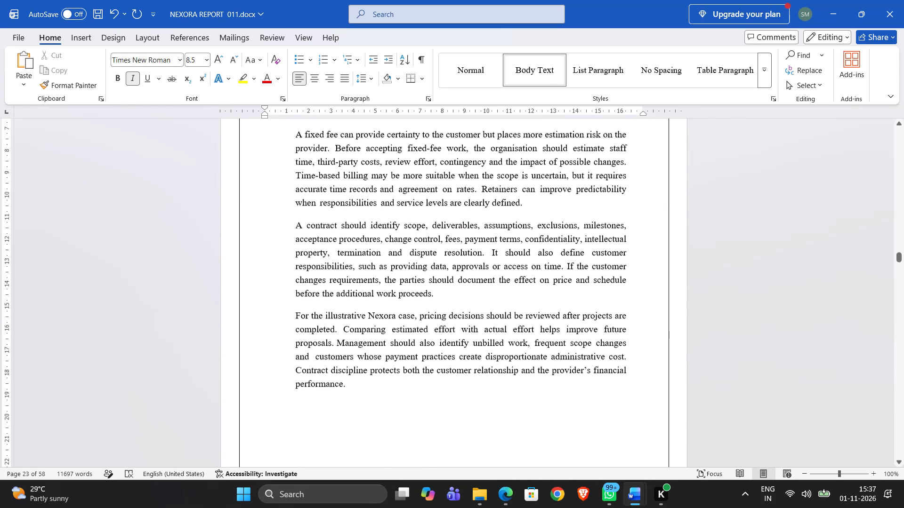
scroll(336, 301, "down", 5)
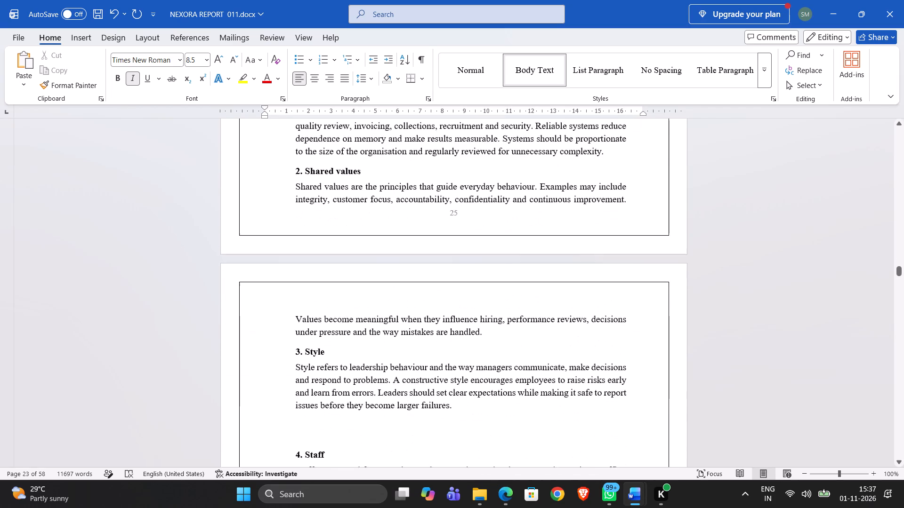
scroll(336, 301, "up", 8)
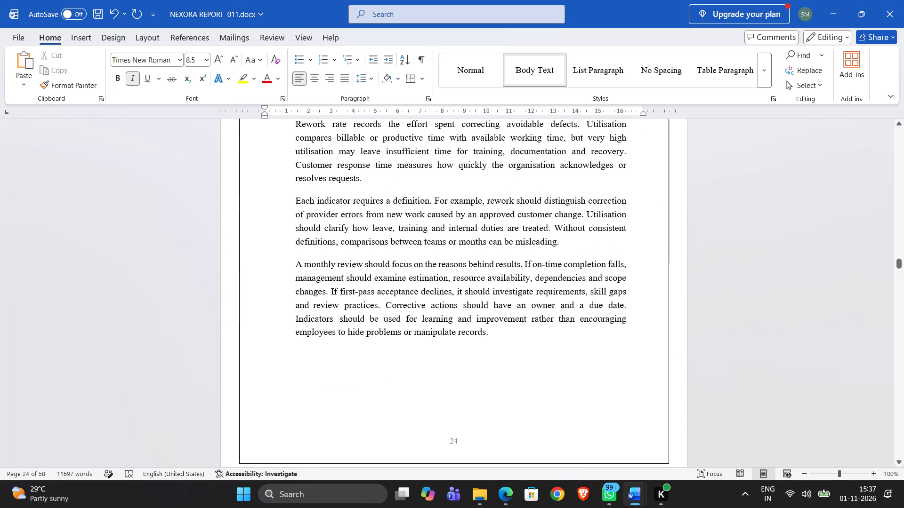
scroll(336, 301, "up", 3)
scroll(336, 301, "down", 1)
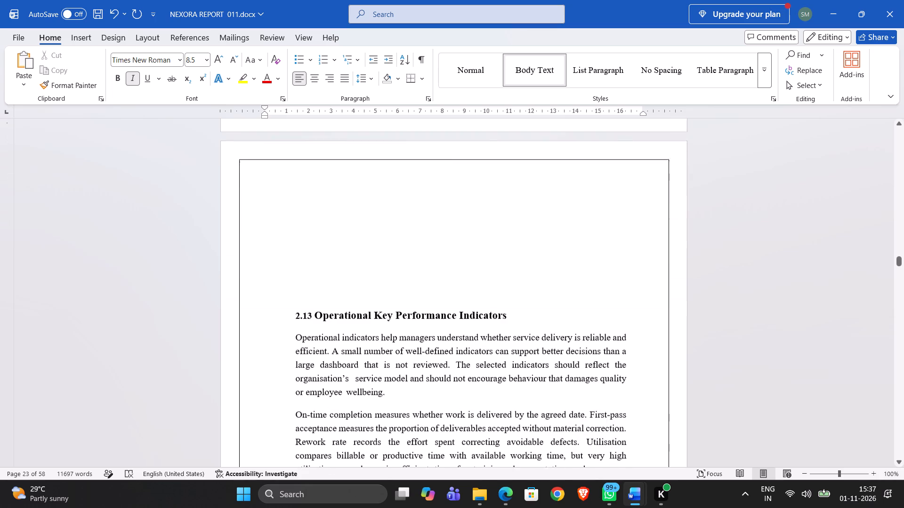
scroll(336, 301, "down", 2)
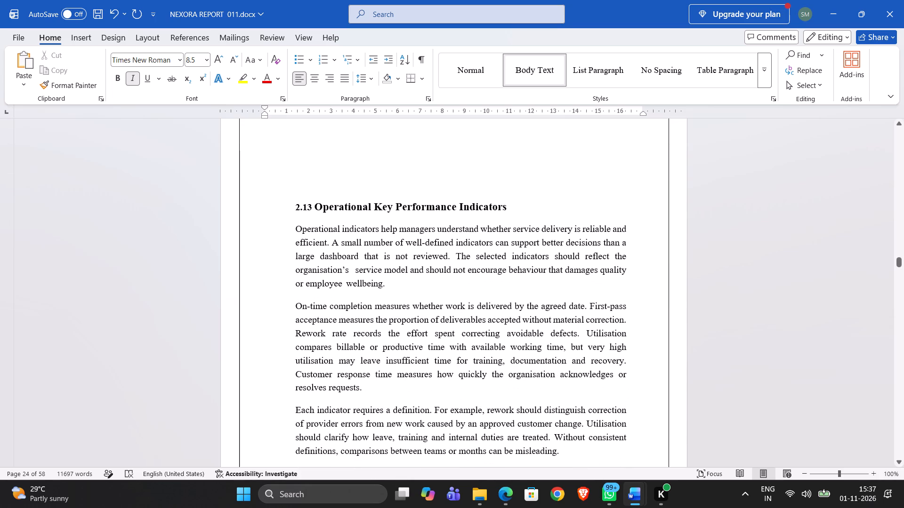
Remove the extra empty lines above the heading "2.13 Operational Key Performance Indicators" on page 24.
scroll(332, 297, "up", 1)
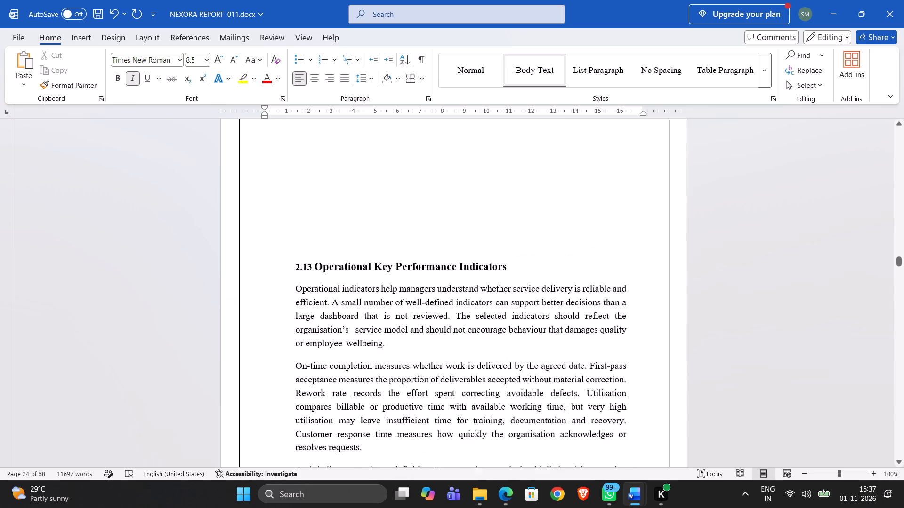
scroll(332, 297, "up", 2)
left_click(311, 312)
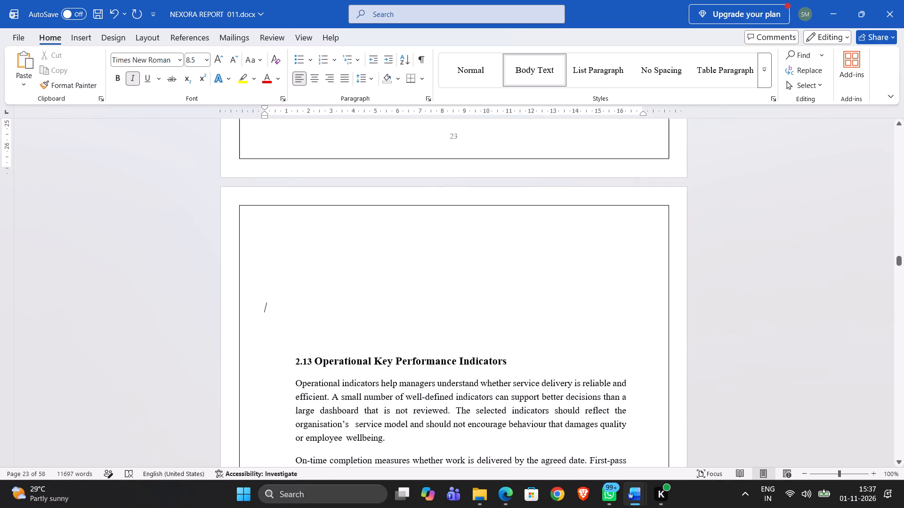
key("BackSpace")
key("BackSpace")
key("BackSpace")
key("BackSpace")
key("BackSpace")
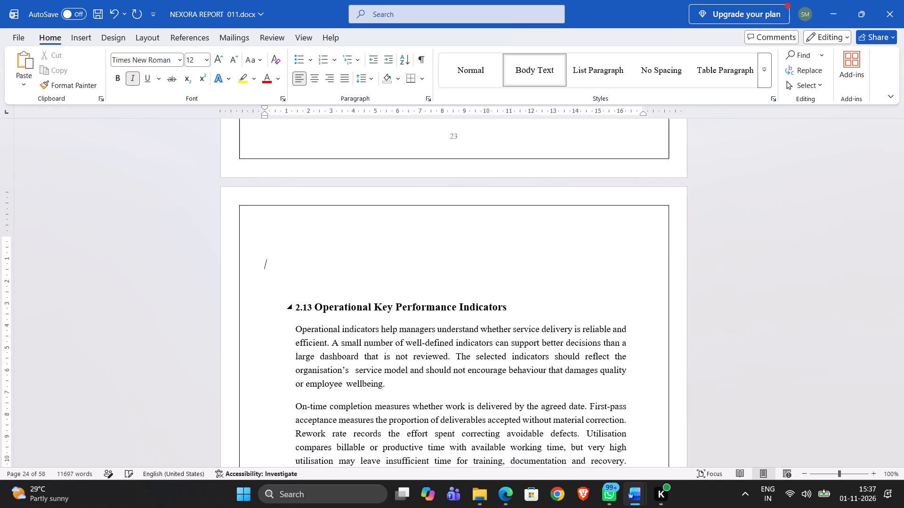
key("BackSpace")
key("BackSpace")
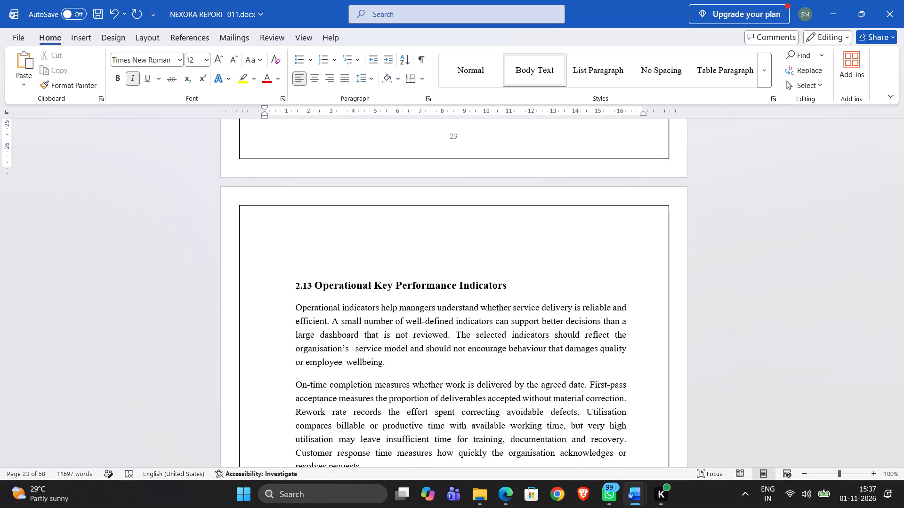
scroll(311, 316, "up", 1)
left_click(301, 365)
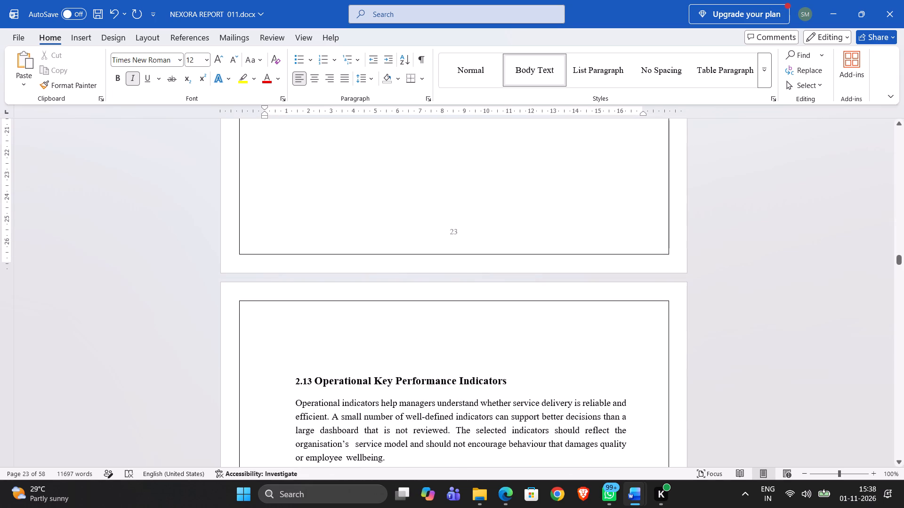
key("BackSpace")
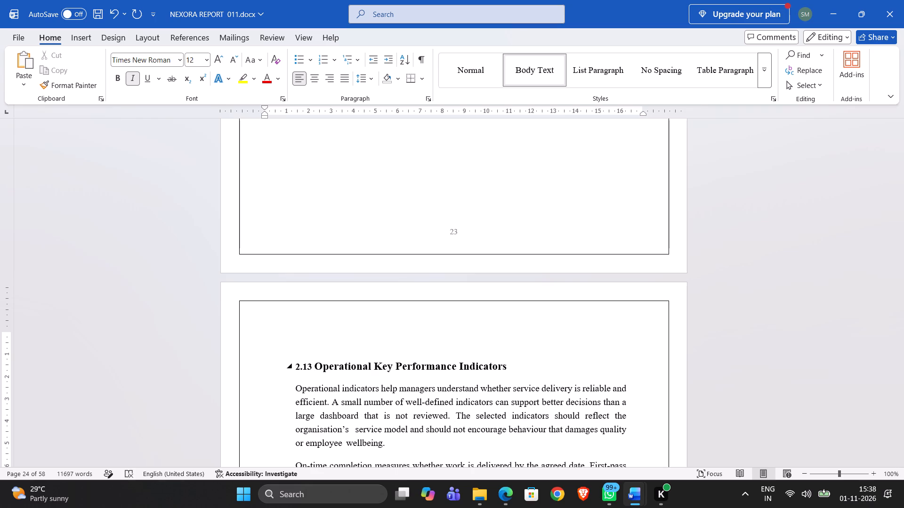
Delete the misplaced chapter heading "CHAPTER – III" at the bottom of page 24.
scroll(301, 365, "down", 4)
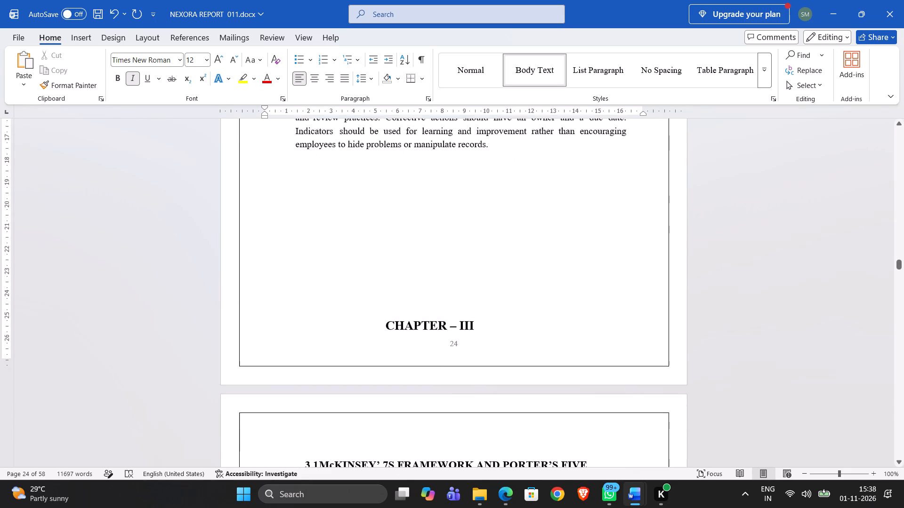
scroll(301, 365, "down", 1)
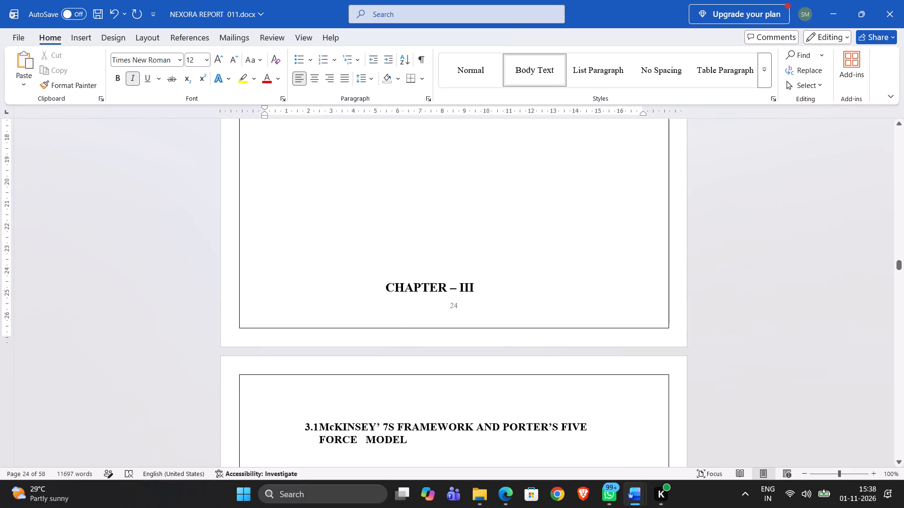
left_click_drag(376, 284, 490, 282)
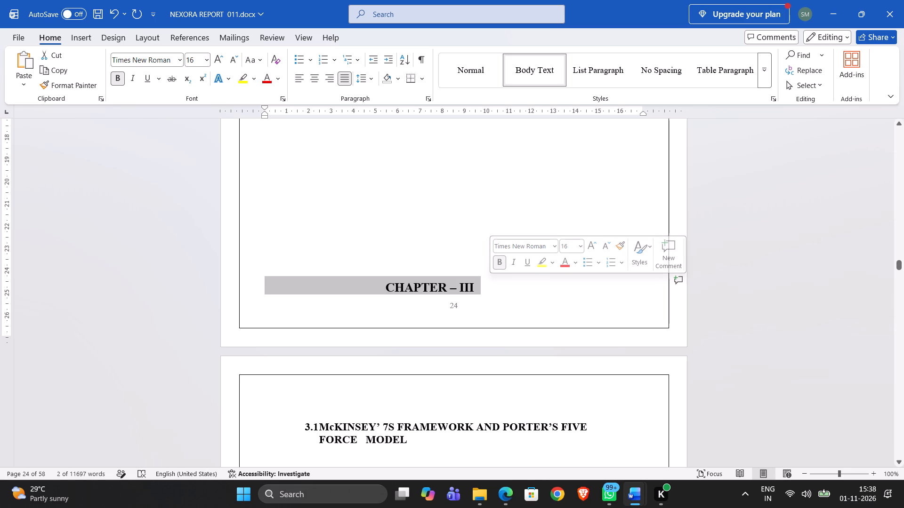
left_click(471, 296)
left_click(475, 288)
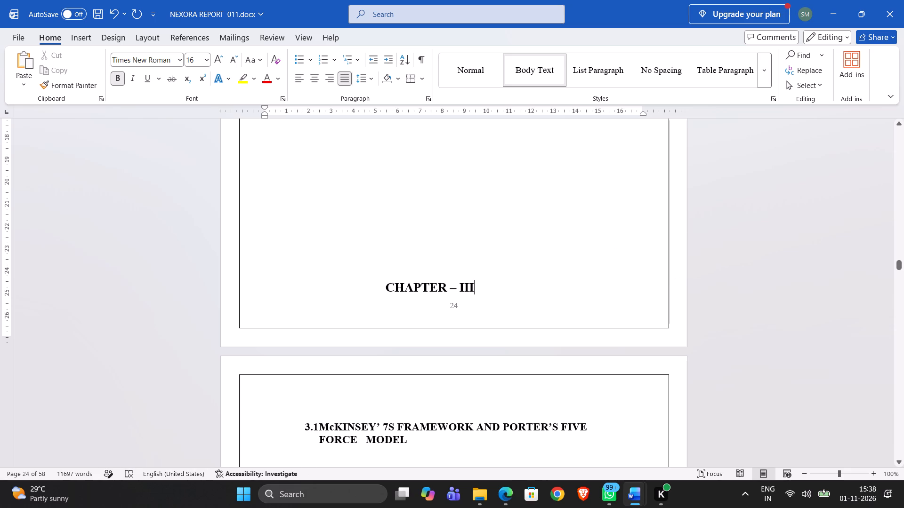
key("BackSpace")
key("BackSpace")
key("BackSpace")
key("BackSpace")
key("BackSpace")
key("BackSpace")
key("BackSpace")
key("BackSpace")
key("BackSpace")
key("BackSpace")
key("BackSpace")
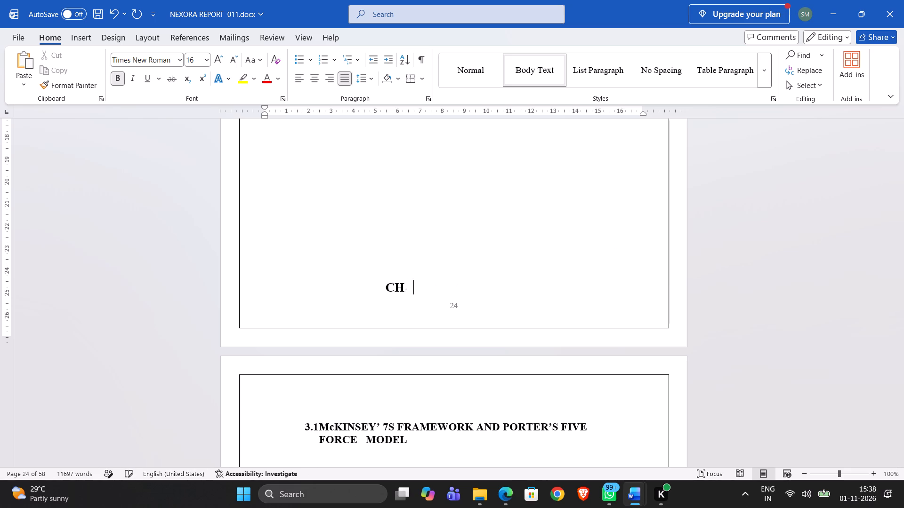
key("BackSpace")
key("BackSpace")
Add the heading "CHAPTER – III", indented with spaces toward the middle, above the 3.1 McKinsey 7S heading on page 25, followed by an empty line.
scroll(475, 288, "down", 2)
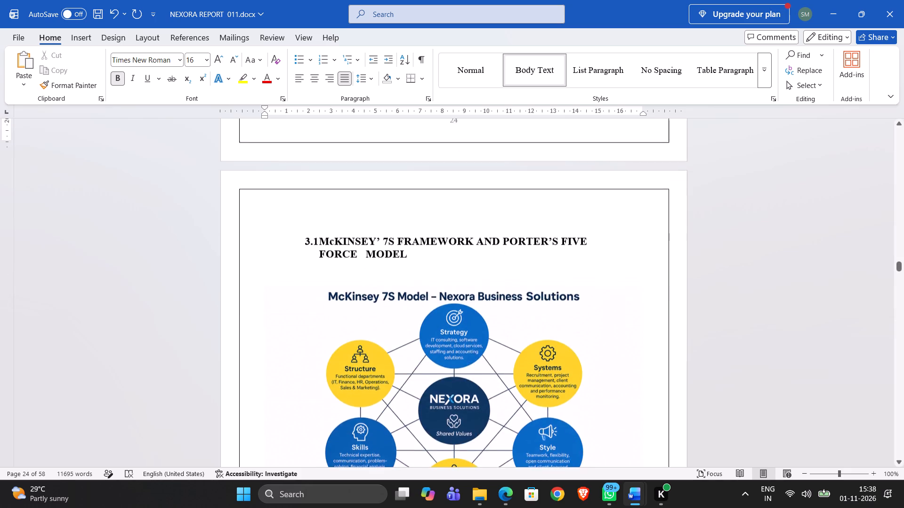
scroll(475, 288, "up", 1)
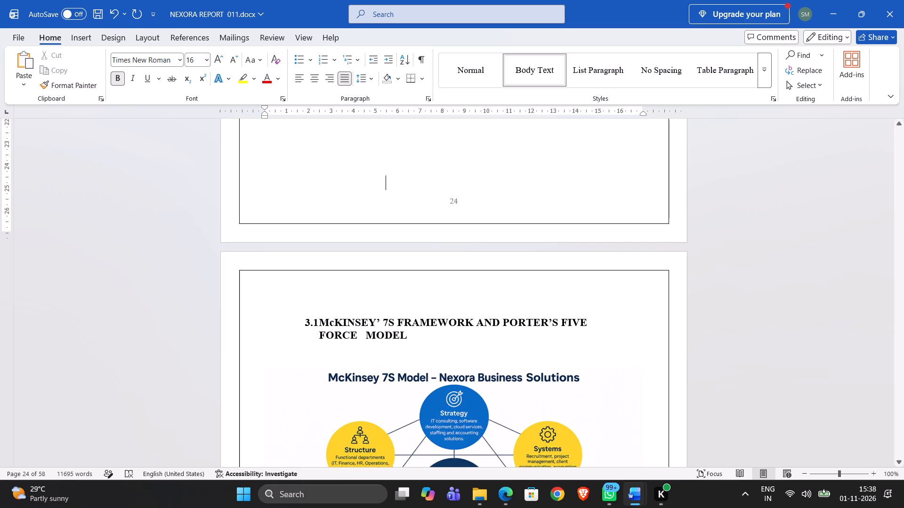
left_click(447, 294)
key("space")
key("space")
key("space")
key("space")
key("space")
key("space")
key("space")
key("space")
key("space")
key("space")
key("space")
key("space")
key("space")
key("space")
key("space")
key("space")
key("space")
key("space")
key("space")
key("space")
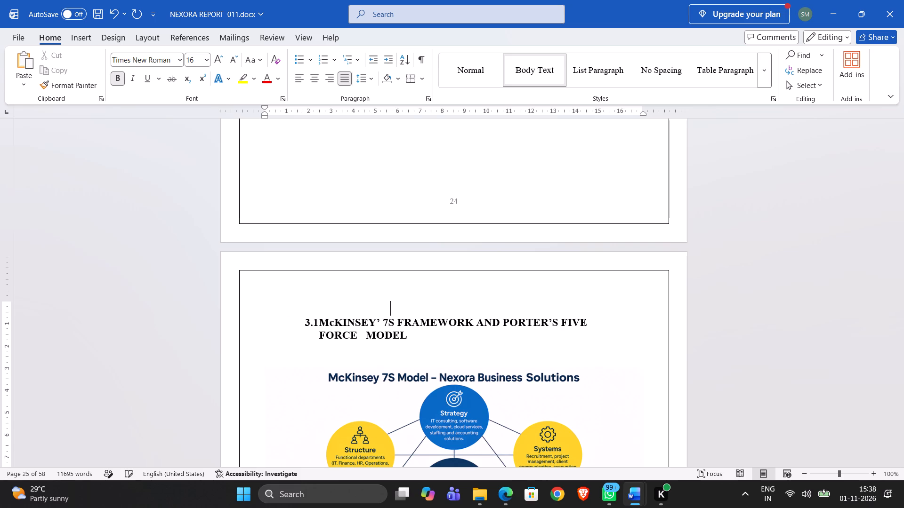
type("CHAPTE")
key("r")
key("space")
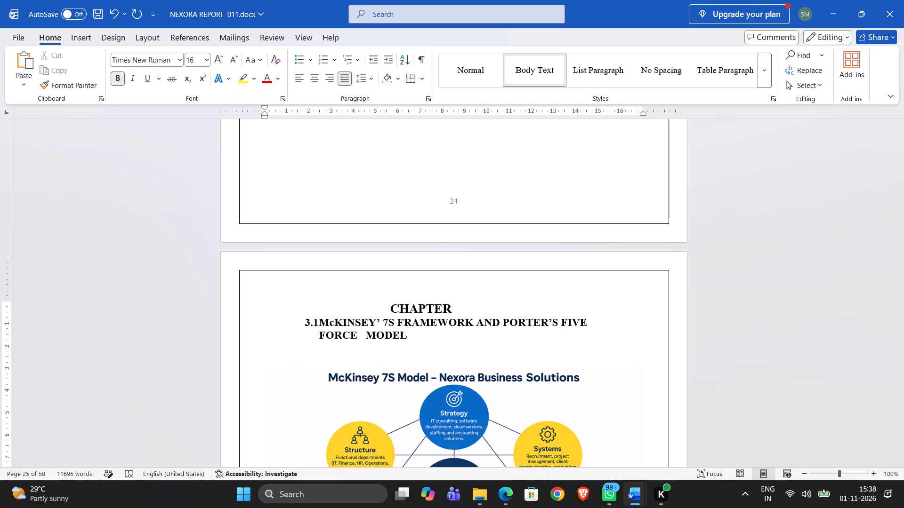
type("-")
key("space")
type("II")
key("i")
key("Return")
Examine the pages from the Chapter III heading on page 25 to "3. Bargaining Power of Suppliers" on page 28 for spacing and page-break problems.
scroll(447, 294, "down", 2)
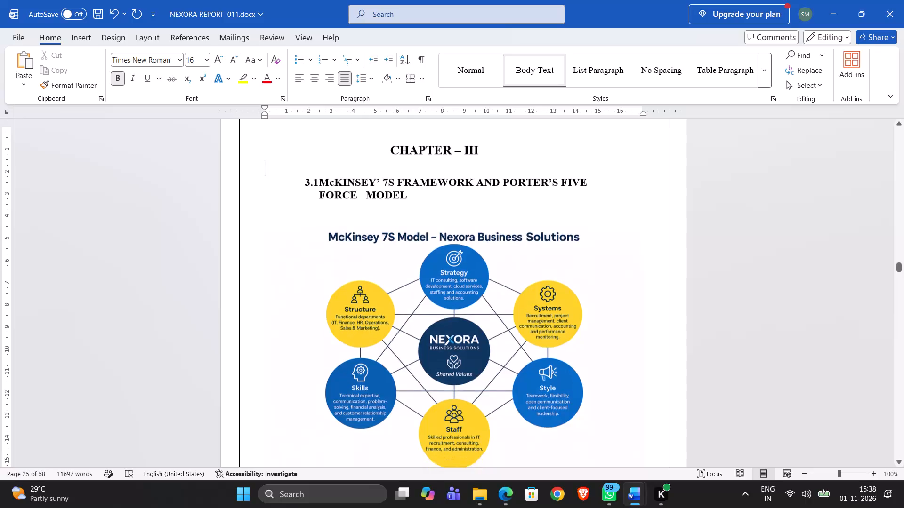
scroll(447, 294, "down", 3)
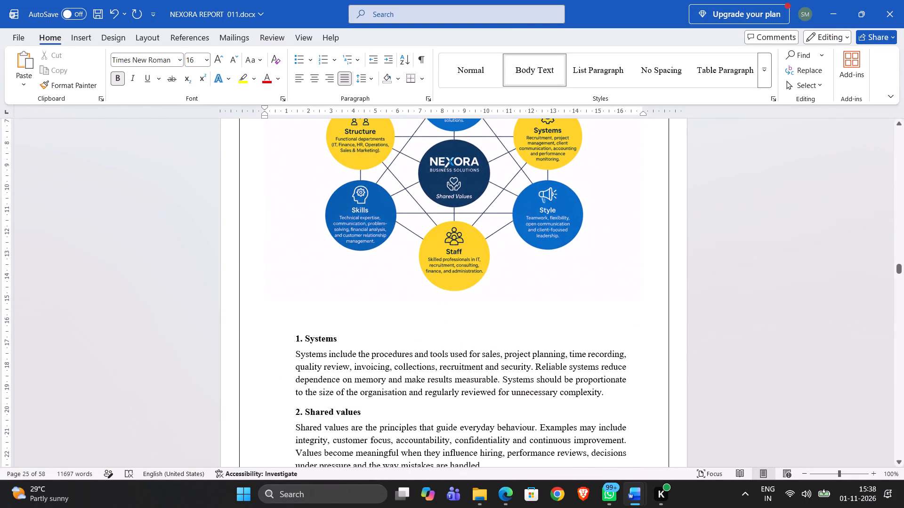
scroll(623, 309, "up", 2)
scroll(623, 309, "down", 1)
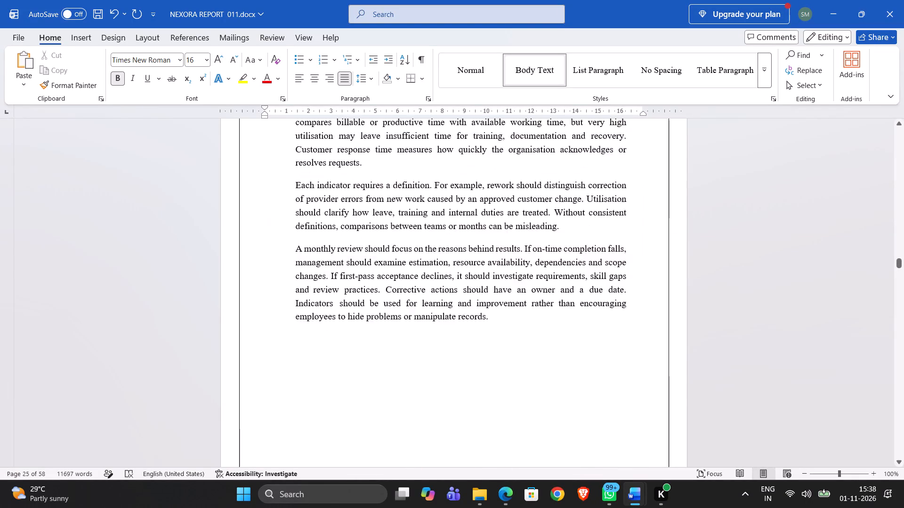
scroll(623, 309, "down", 2)
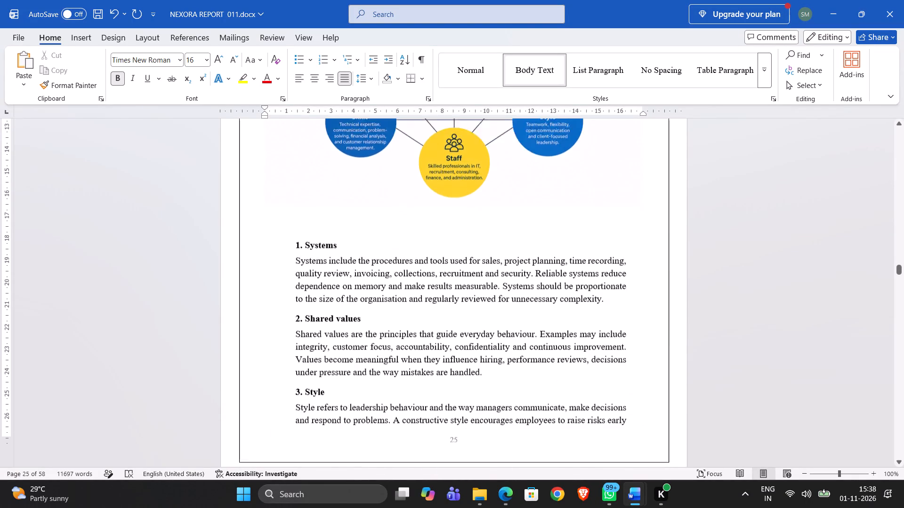
scroll(623, 309, "down", 4)
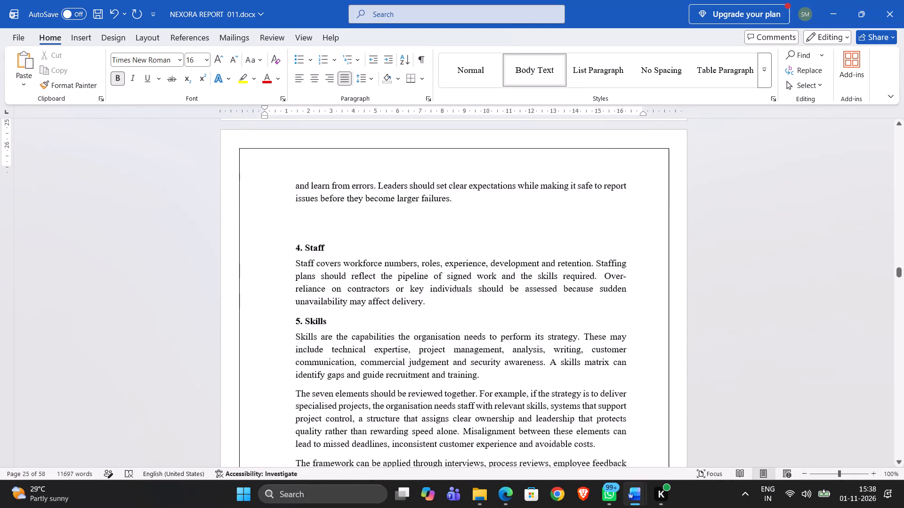
scroll(623, 309, "down", 2)
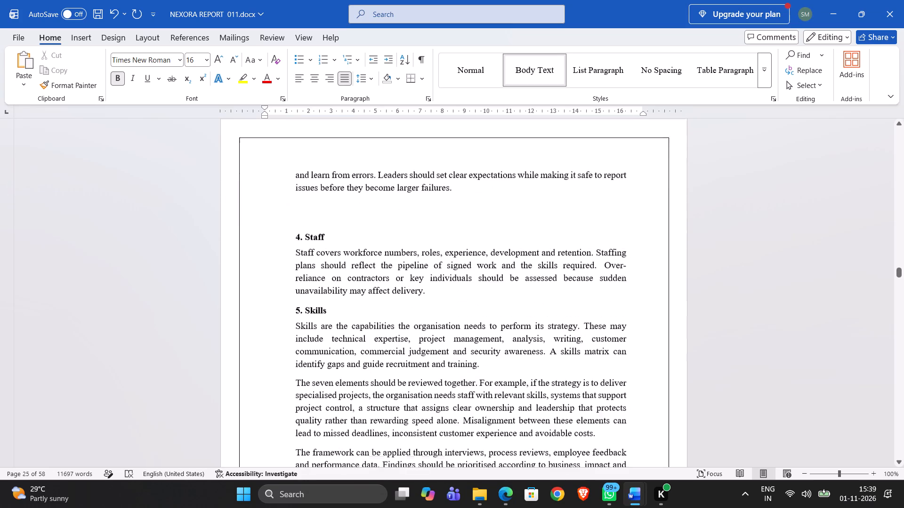
scroll(623, 309, "down", 3)
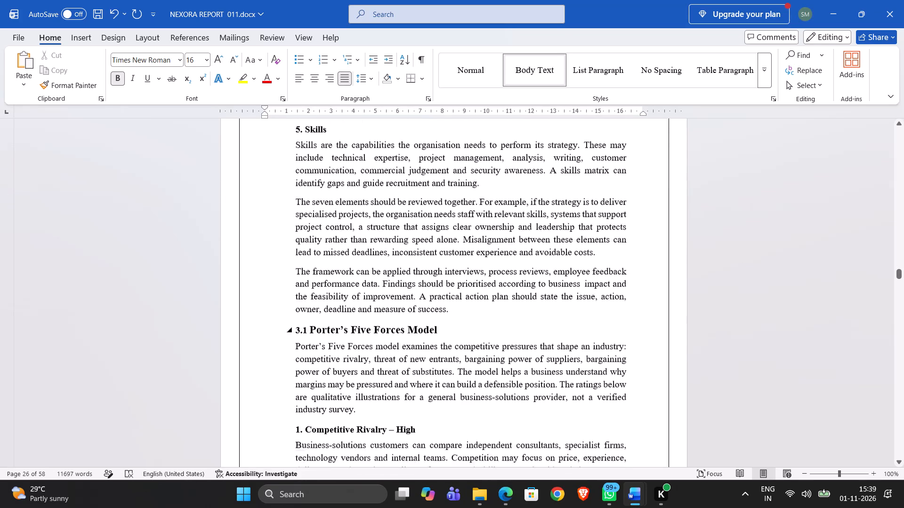
scroll(623, 309, "down", 4)
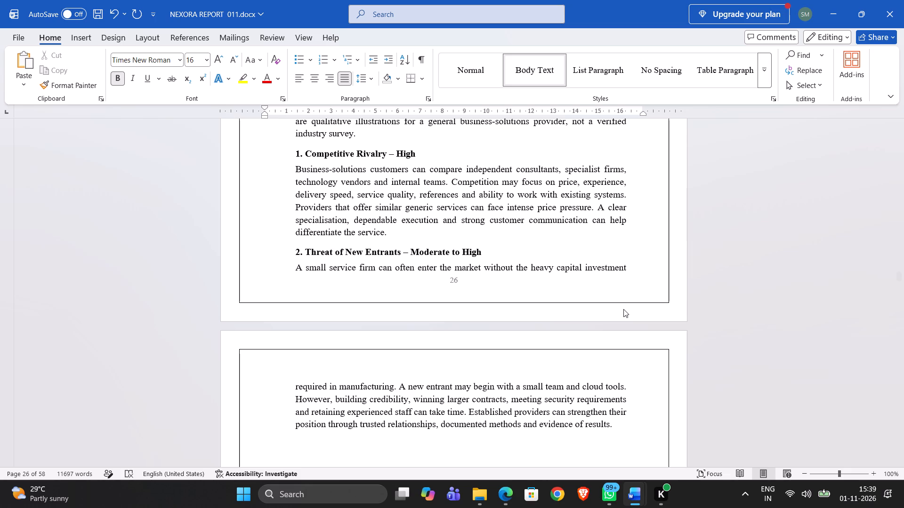
scroll(623, 309, "down", 3)
scroll(623, 309, "up", 1)
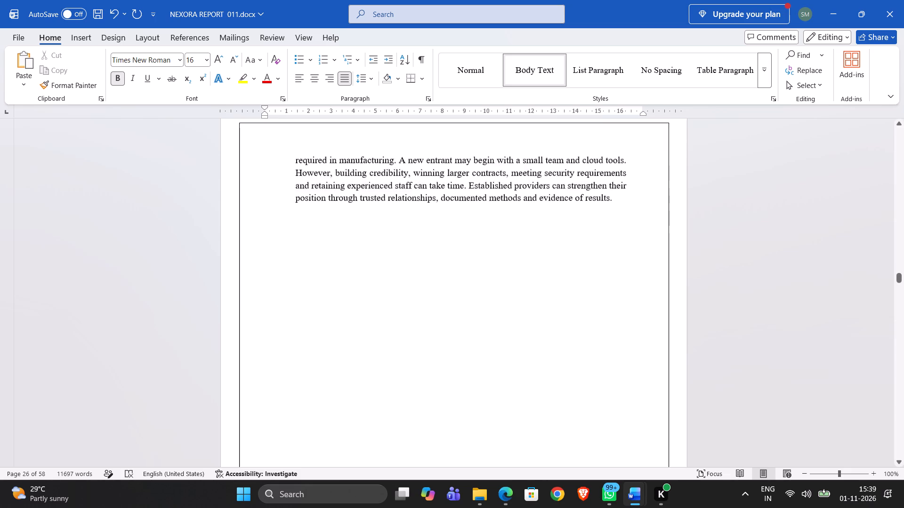
scroll(623, 309, "up", 1)
scroll(623, 309, "down", 2)
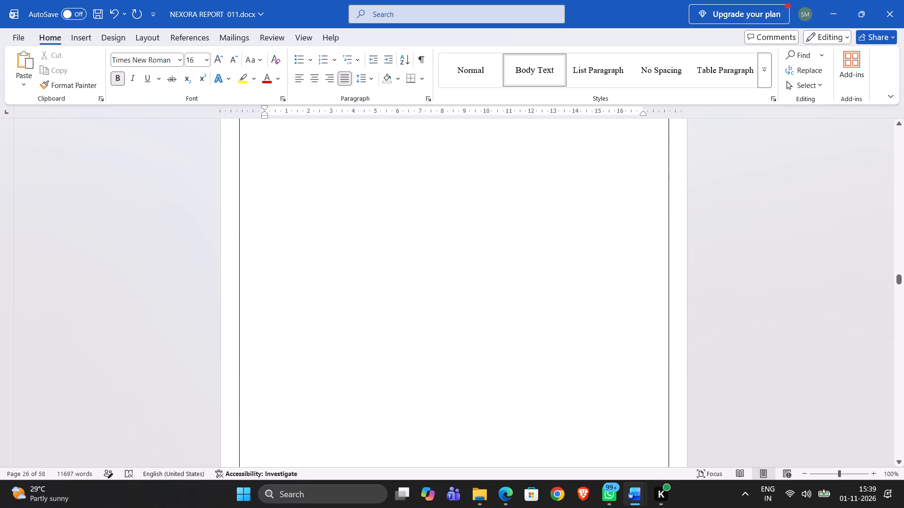
scroll(623, 309, "down", 3)
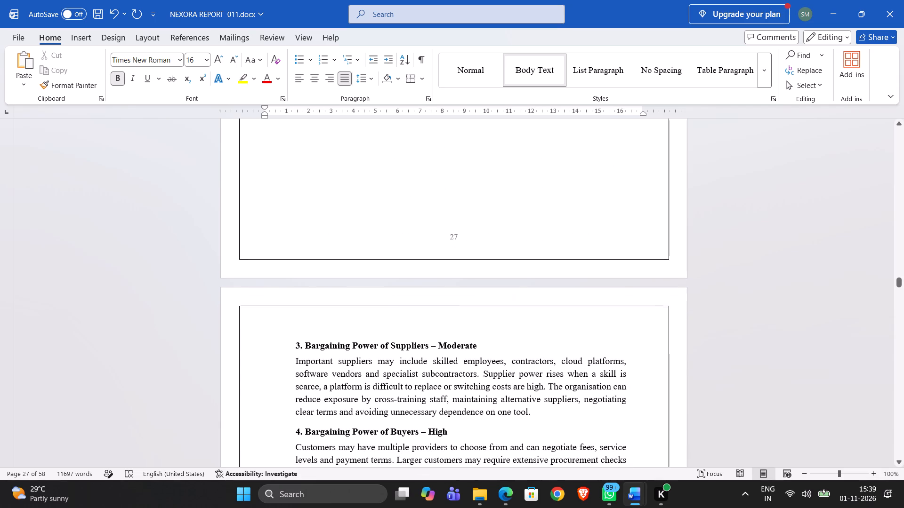
Try to remove the empty lines below the "Threat of New Entrants" paragraph on page 27 to close the gap.
left_click(291, 344)
left_click(291, 344)
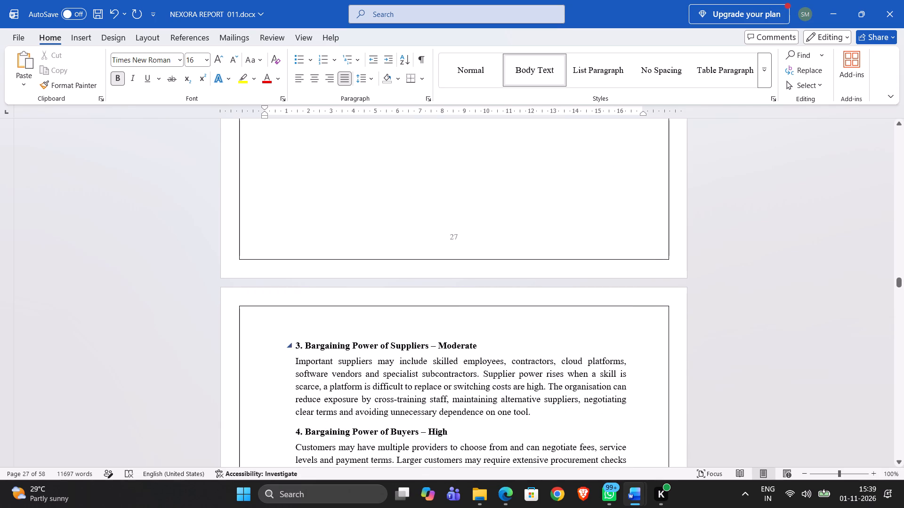
left_click(281, 337)
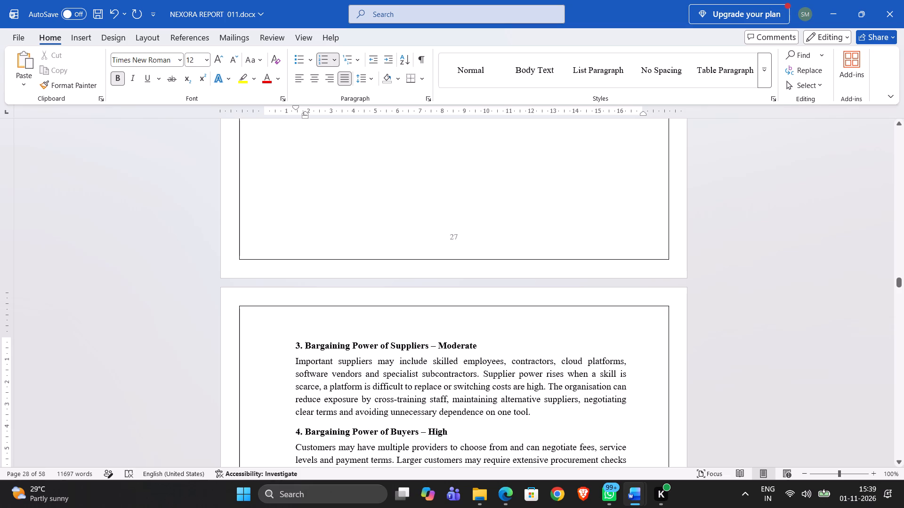
left_click(335, 214)
scroll(335, 214, "up", 1)
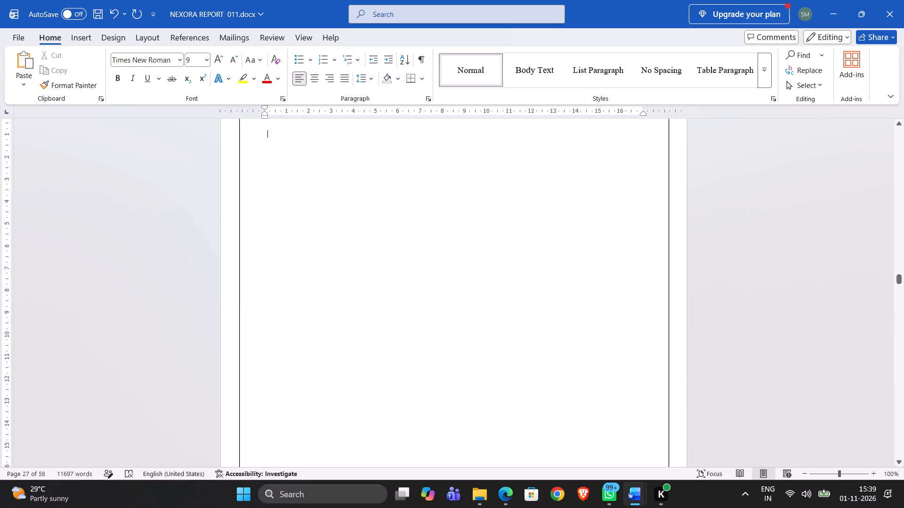
scroll(335, 214, "up", 1)
left_click(337, 328)
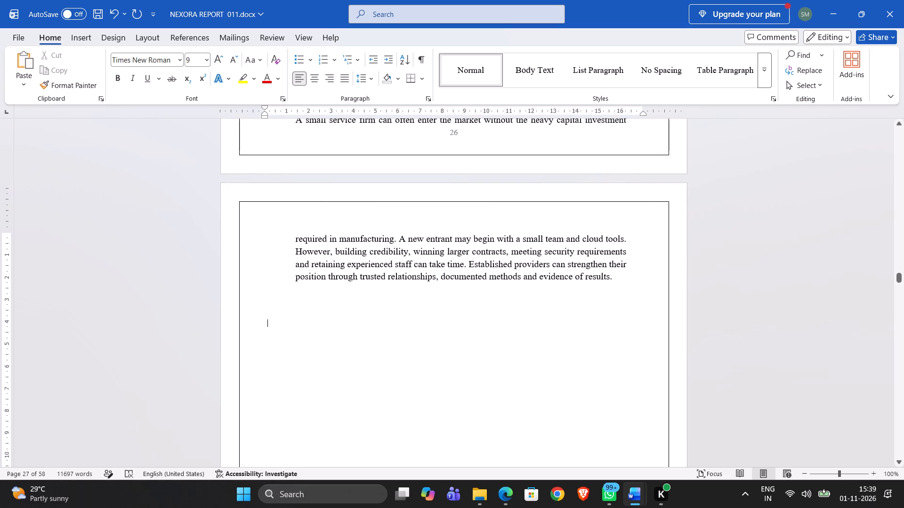
scroll(338, 339, "down", 4)
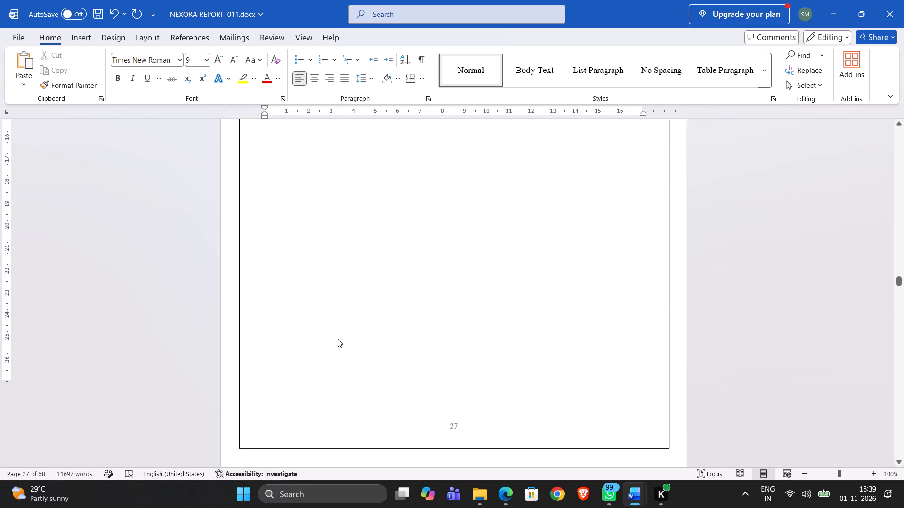
scroll(338, 339, "down", 1)
left_click(325, 313)
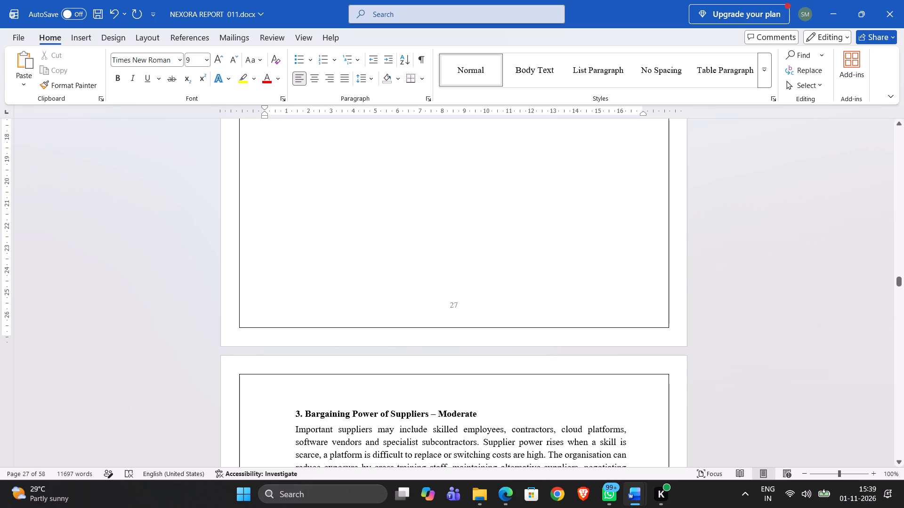
left_click(327, 292)
scroll(327, 292, "up", 1)
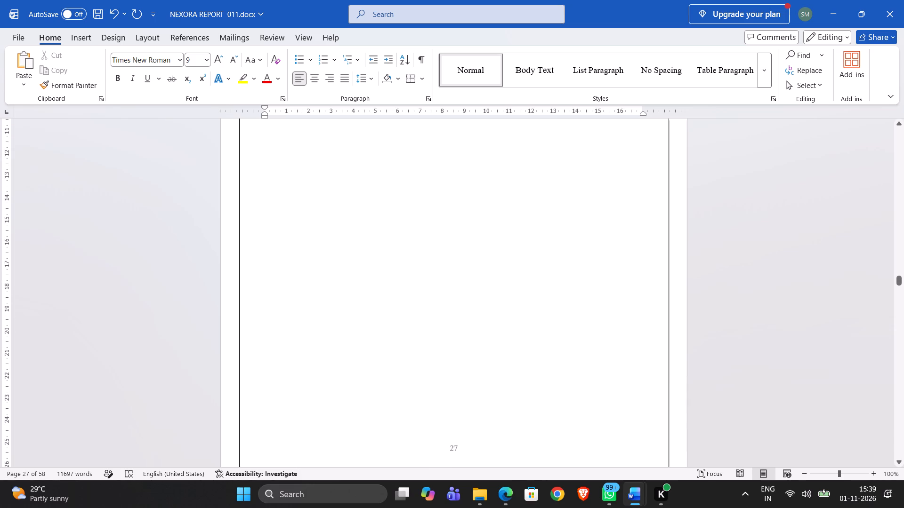
scroll(327, 292, "up", 2)
left_click(327, 292)
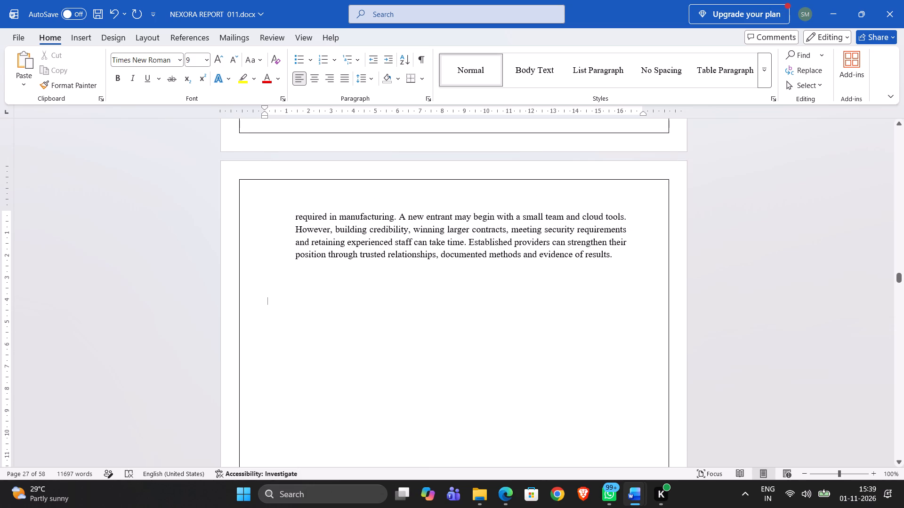
left_click(306, 352)
key("BackSpace")
key("BackSpace")
Examine the blank area between the end of the "Threat of New Entrants" text on page 27 and "3. Bargaining Power of Suppliers" on page 28.
scroll(306, 352, "down", 4)
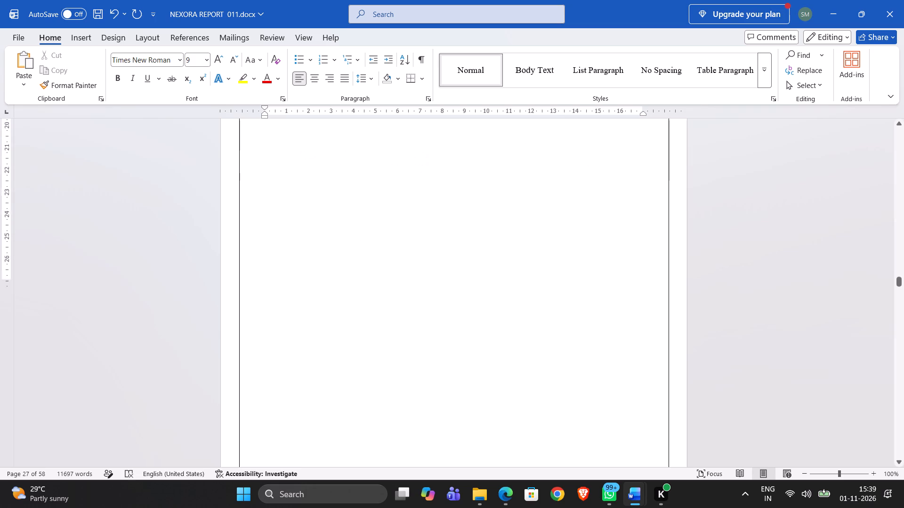
scroll(306, 352, "down", 2)
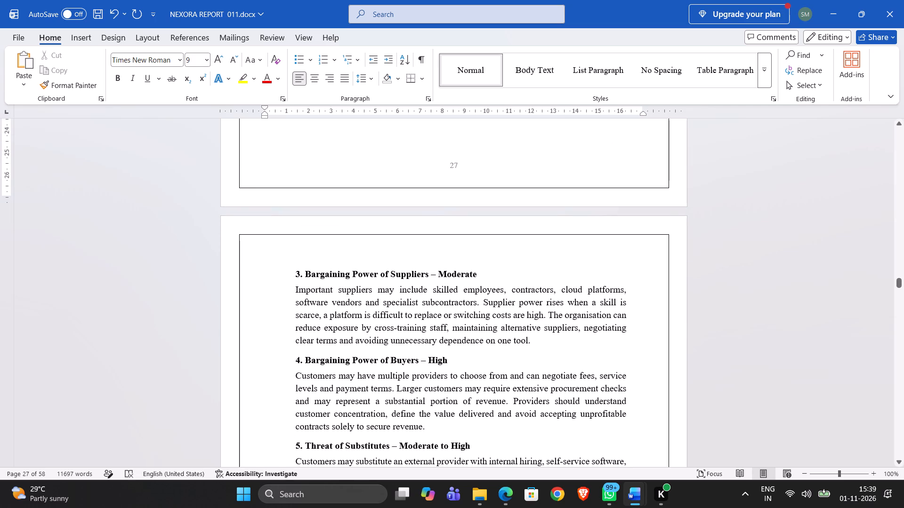
left_click(279, 279)
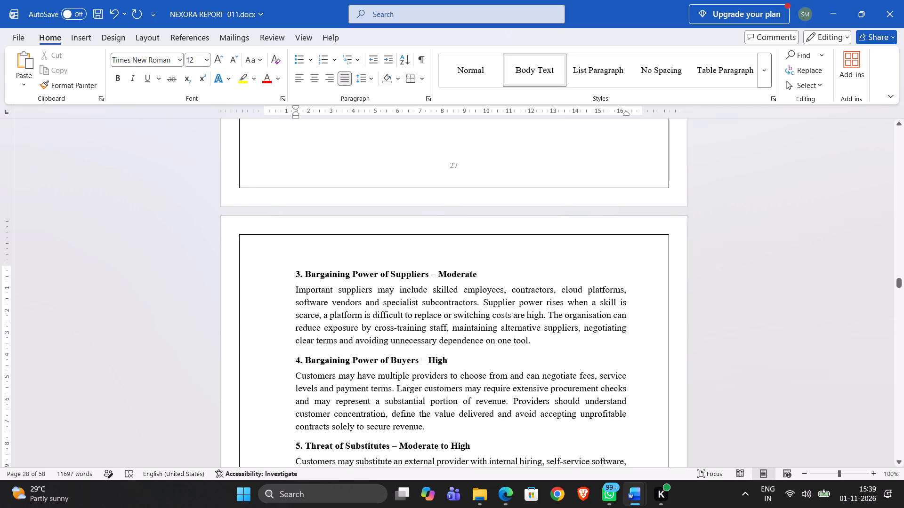
left_click(277, 272)
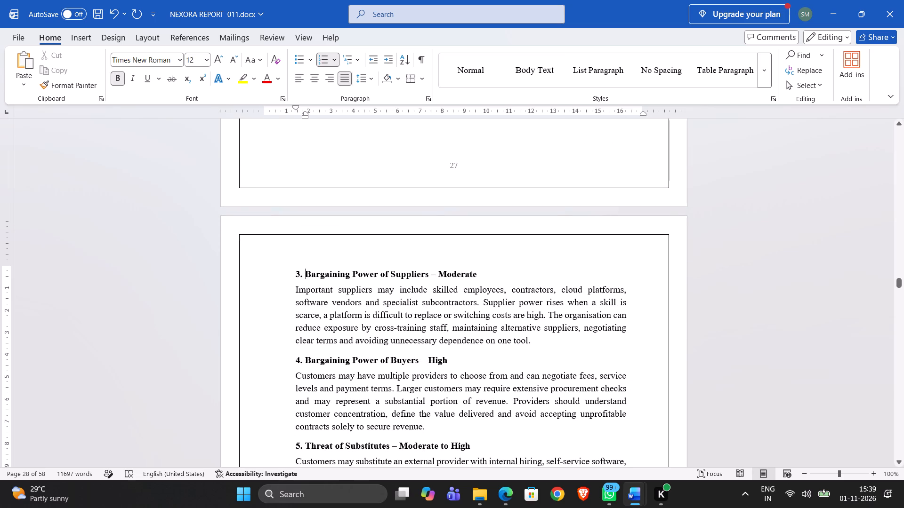
key("Left")
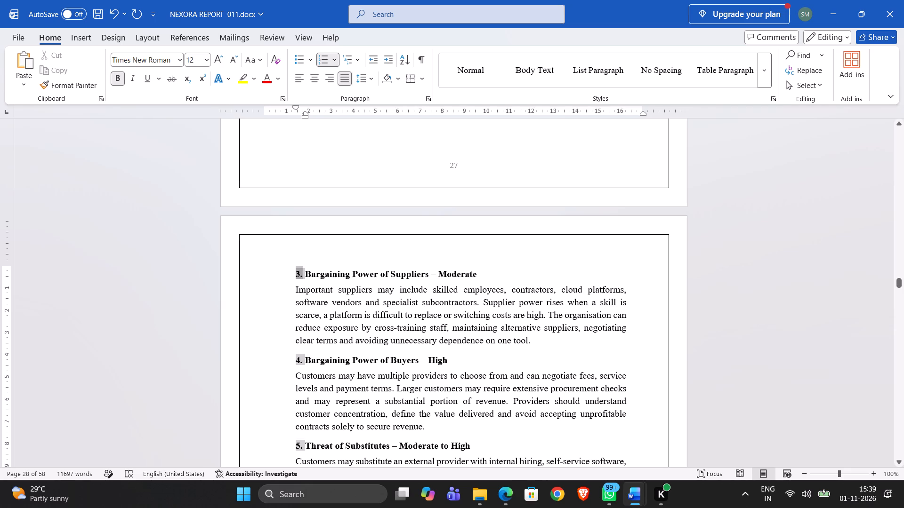
key("Left")
scroll(277, 272, "up", 1)
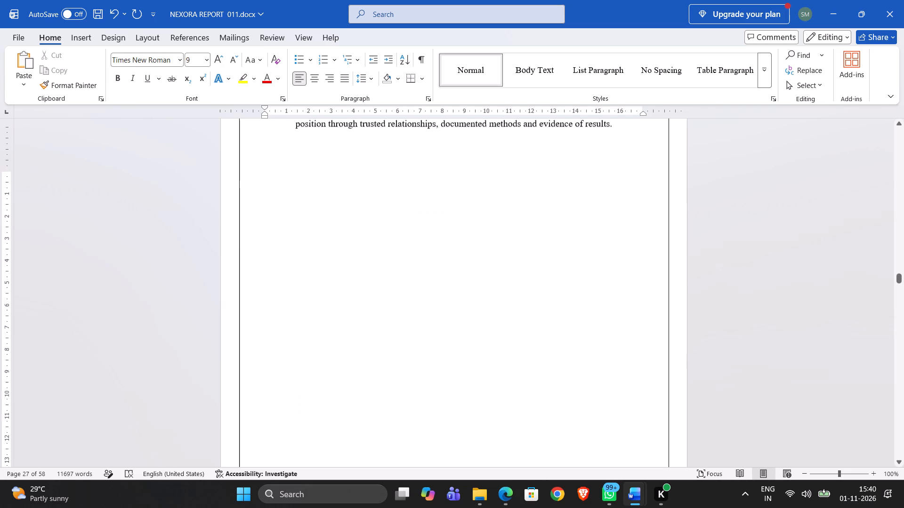
scroll(277, 272, "up", 3)
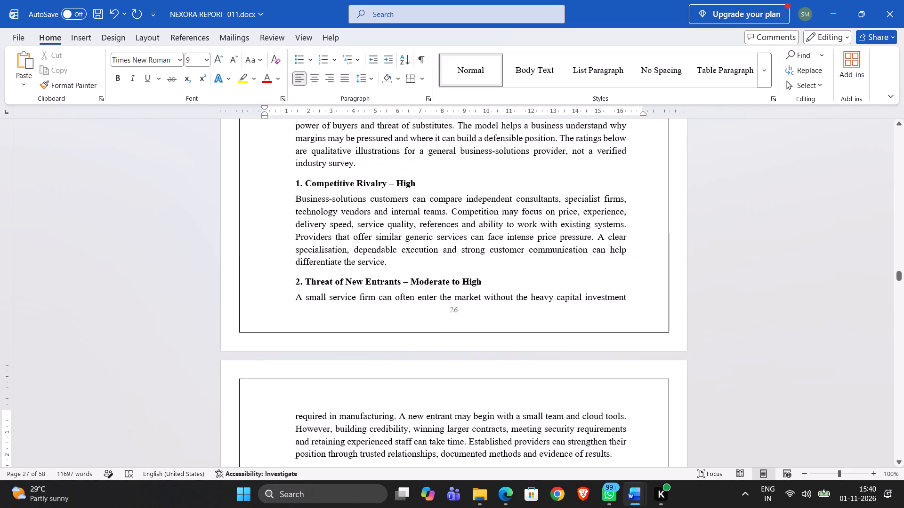
scroll(277, 272, "down", 2)
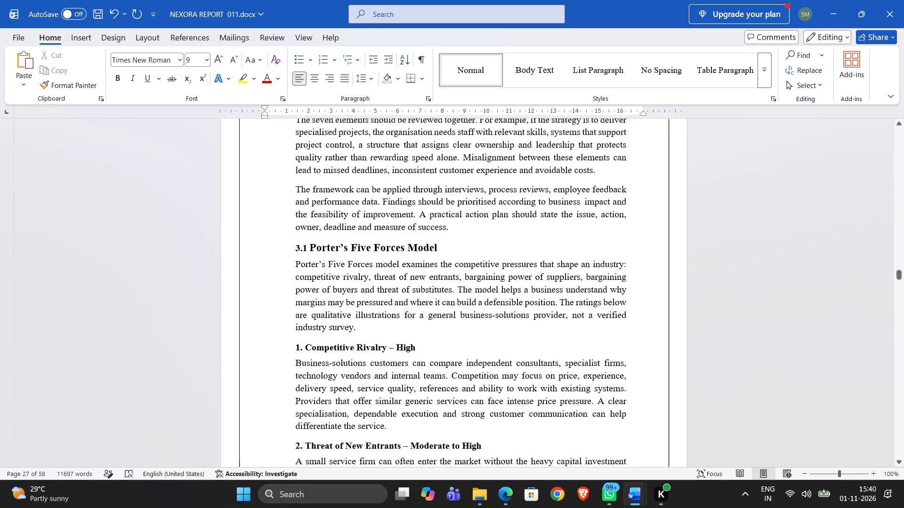
scroll(277, 272, "down", 1)
scroll(277, 272, "right", 1)
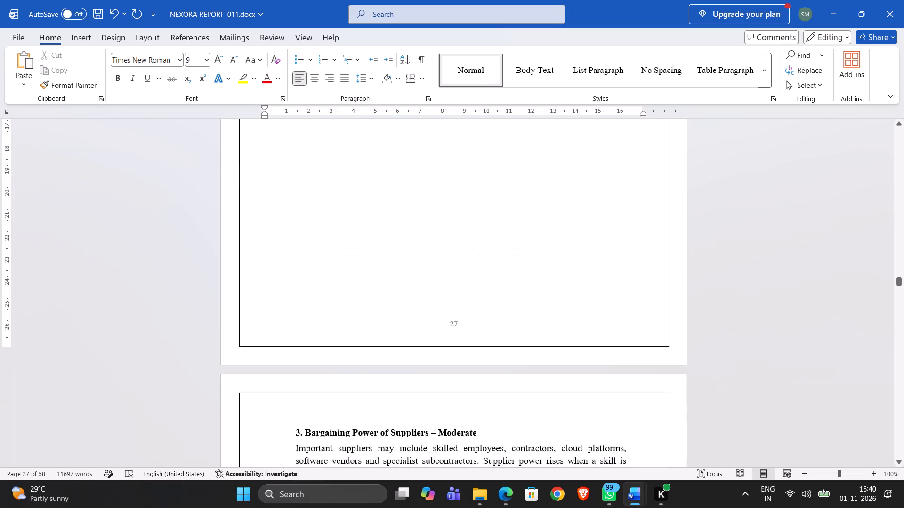
scroll(277, 272, "right", 1)
scroll(277, 272, "down", 1)
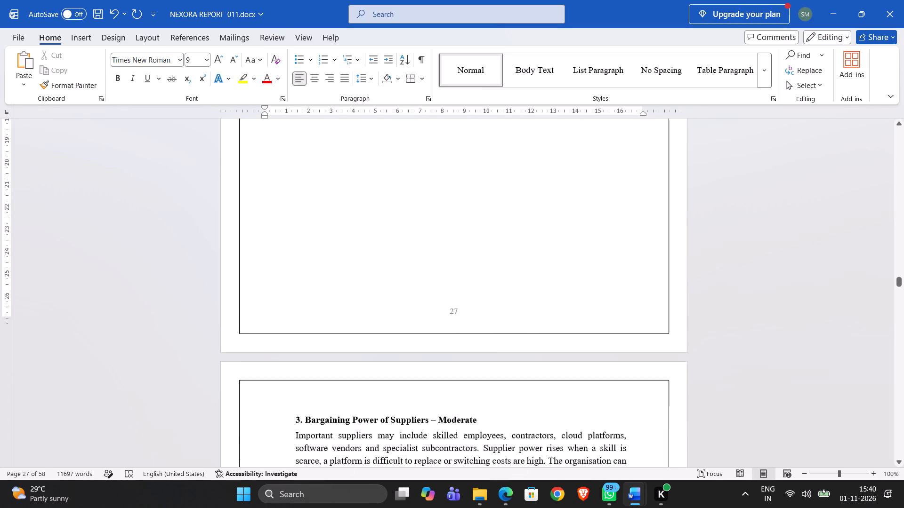
scroll(277, 272, "down", 2)
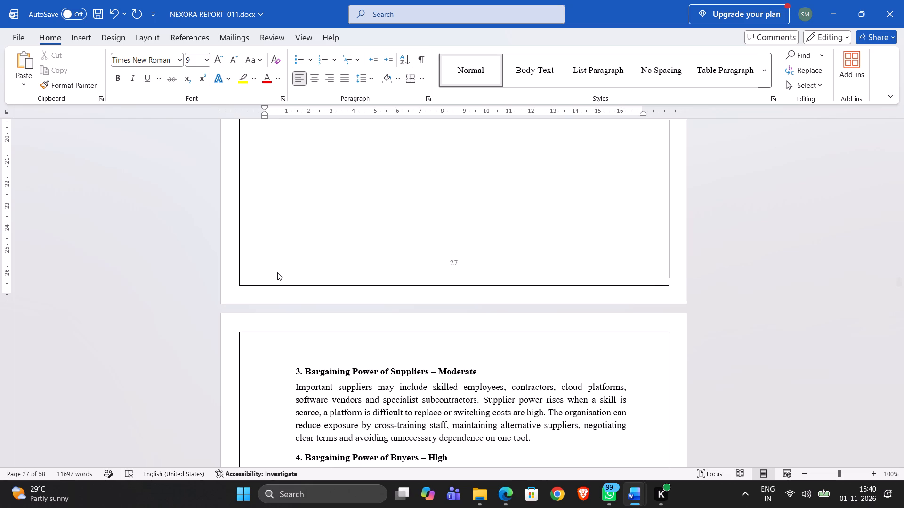
scroll(334, 304, "up", 2)
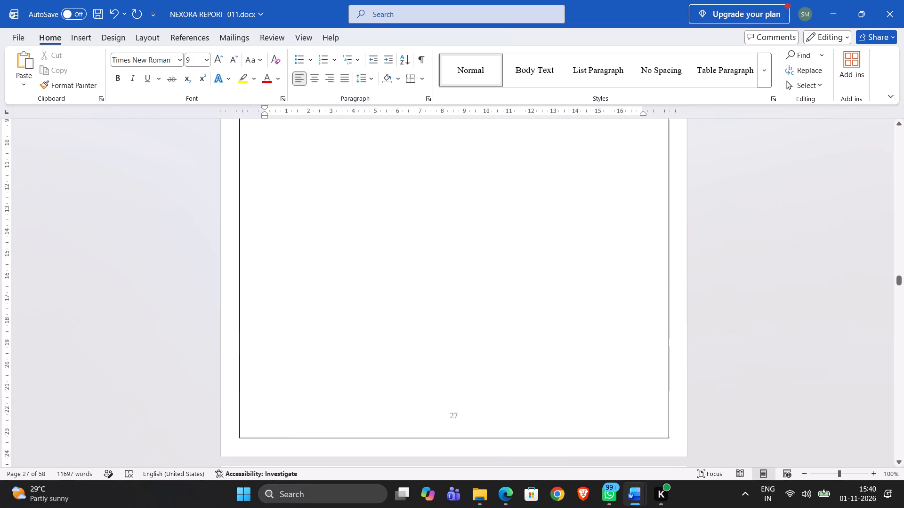
scroll(334, 304, "up", 1)
scroll(334, 304, "down", 1)
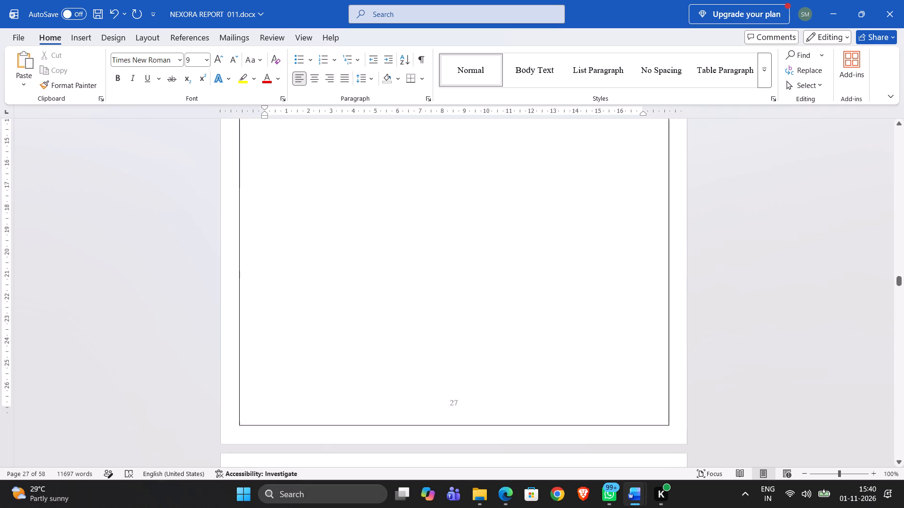
scroll(334, 304, "down", 3)
scroll(334, 304, "right", 1)
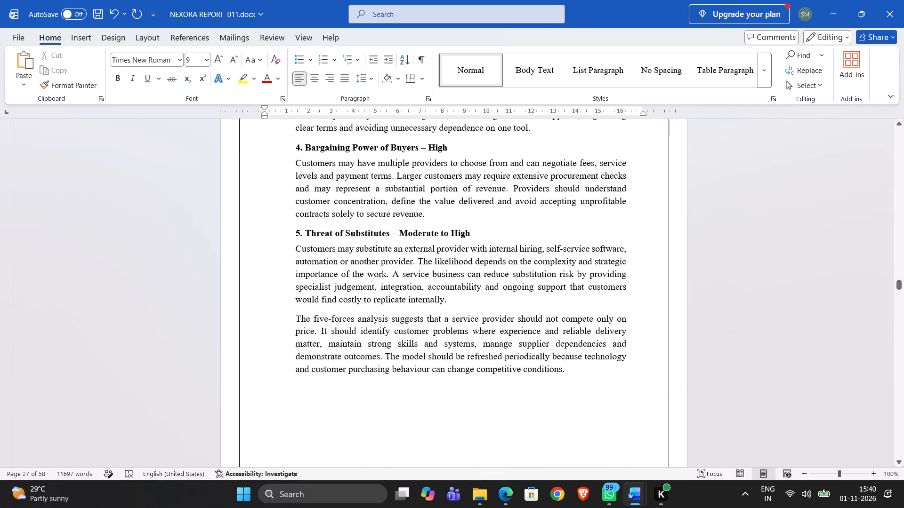
scroll(334, 304, "right", 1)
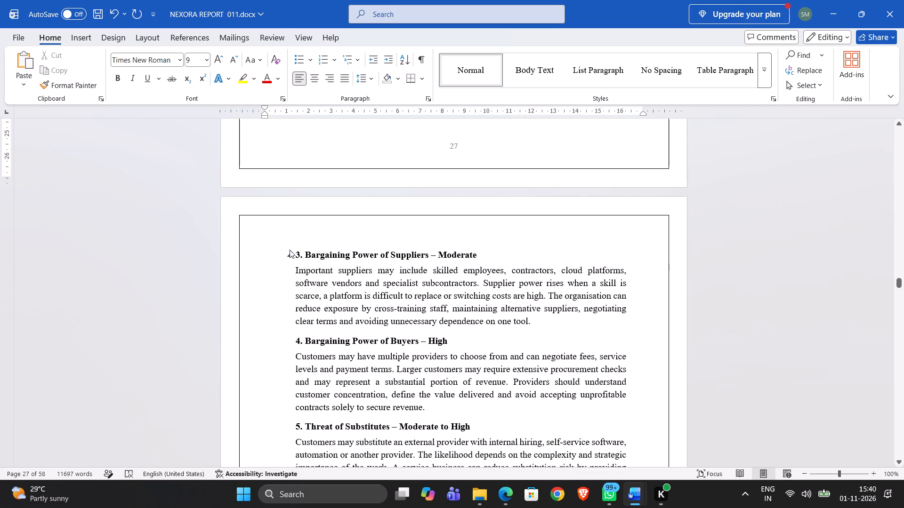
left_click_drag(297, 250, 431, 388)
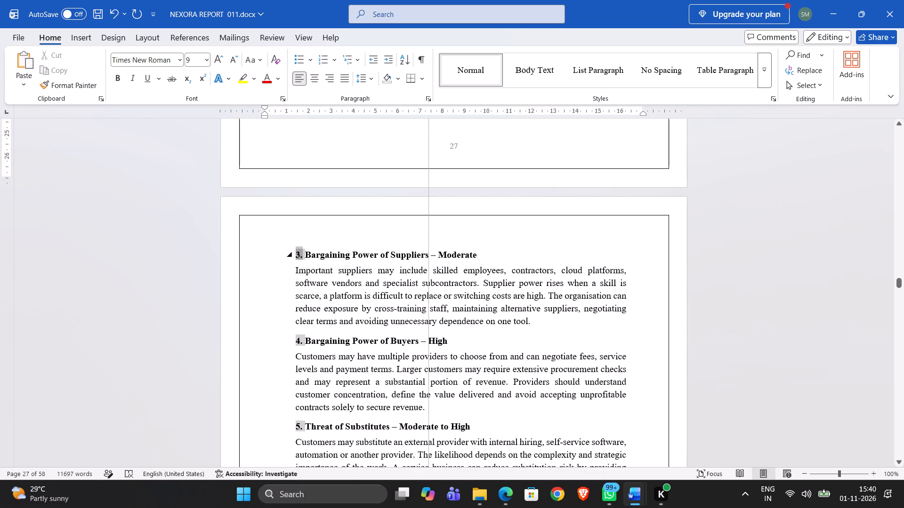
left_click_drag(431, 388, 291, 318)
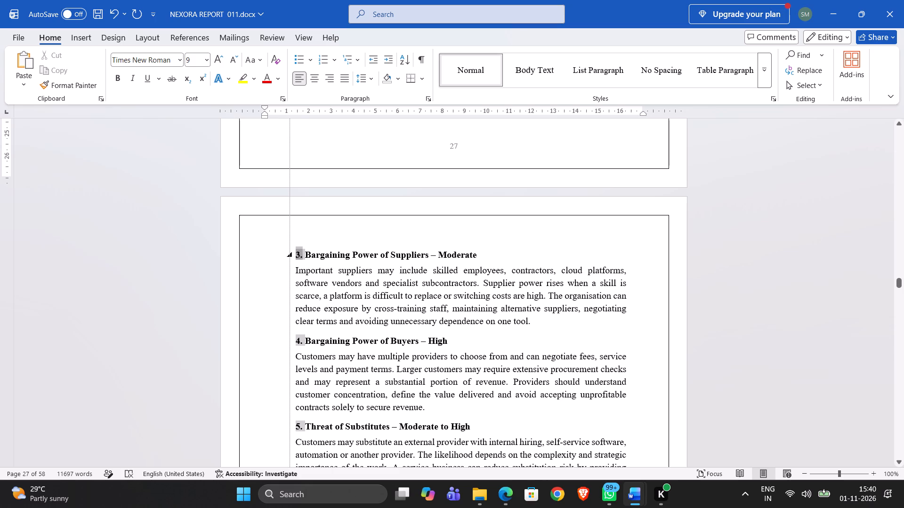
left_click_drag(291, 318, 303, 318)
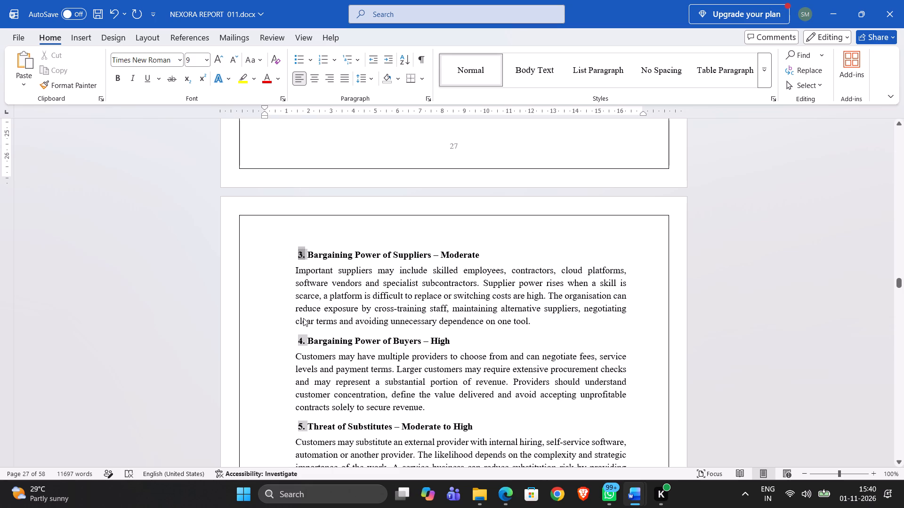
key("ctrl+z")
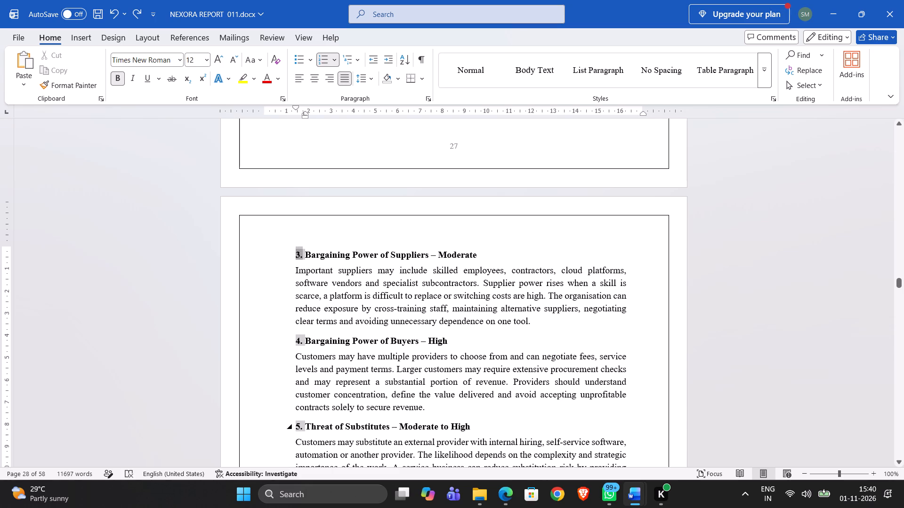
Copy the text from "Bargaining Power of Suppliers" through the closing five-forces paragraph on page 28 to just below the "Threat of New Entrants" text on page 27.
scroll(436, 422, "down", 1)
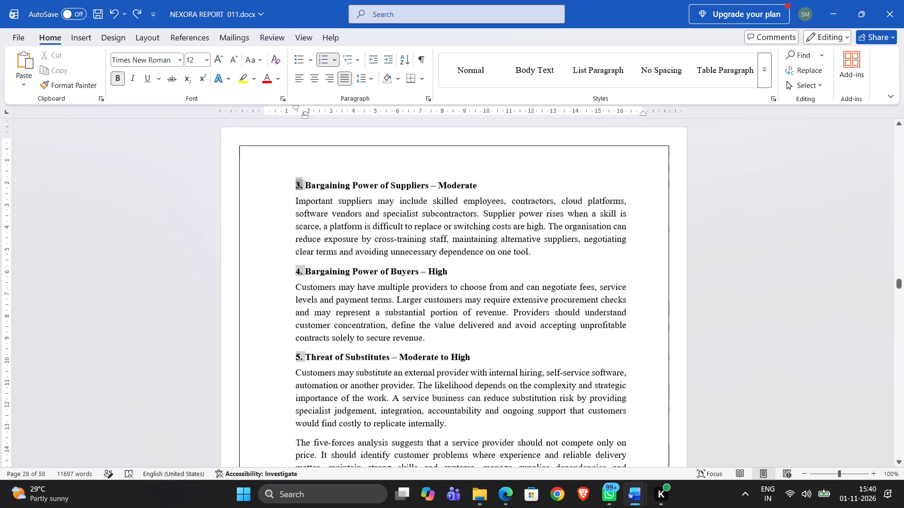
scroll(436, 422, "down", 1)
left_click_drag(575, 438, 452, 283)
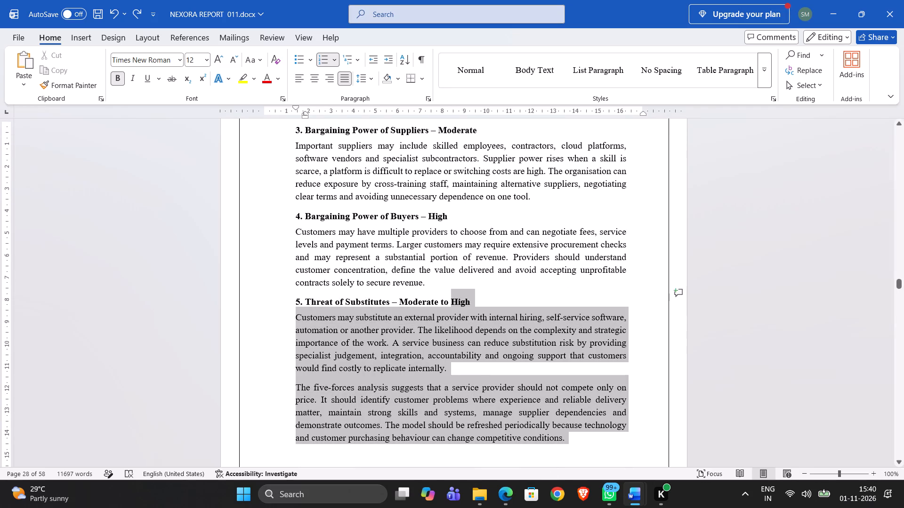
left_click_drag(452, 283, 342, 131)
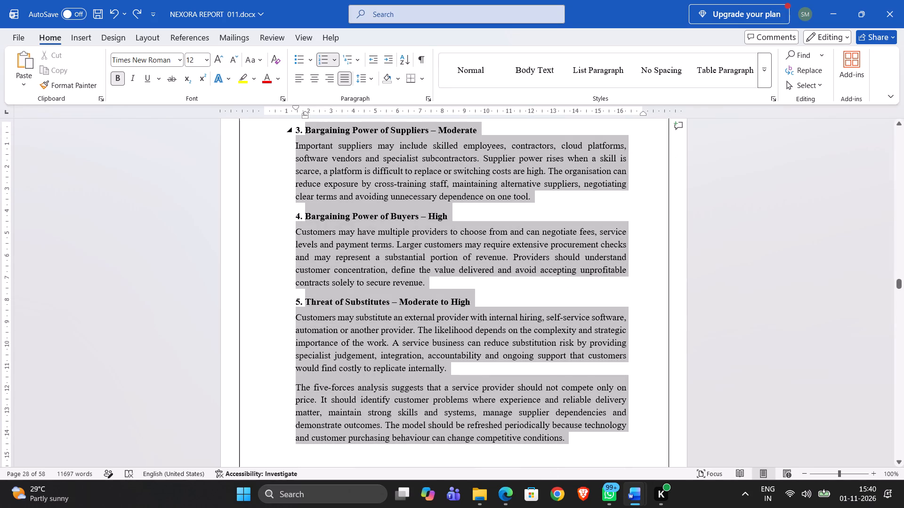
left_click_drag(342, 131, 331, 137)
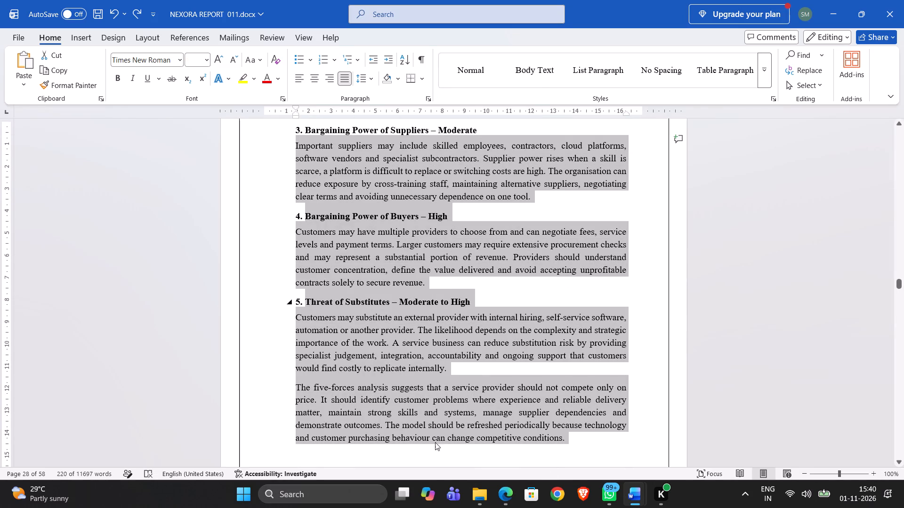
left_click(494, 449)
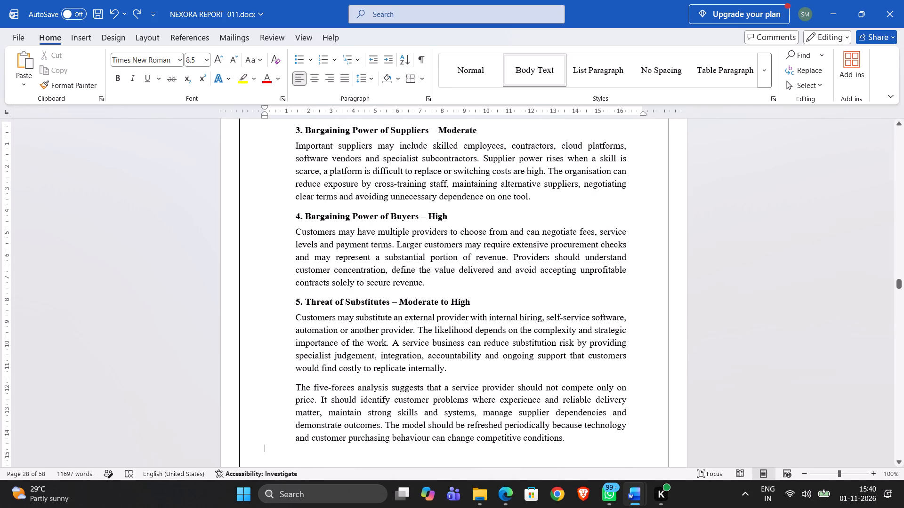
left_click_drag(569, 437, 342, 146)
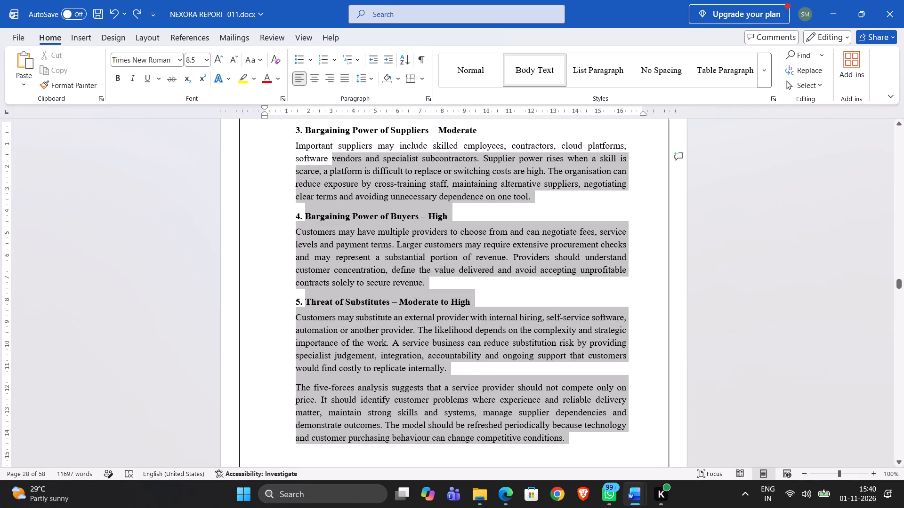
left_click_drag(342, 146, 302, 351)
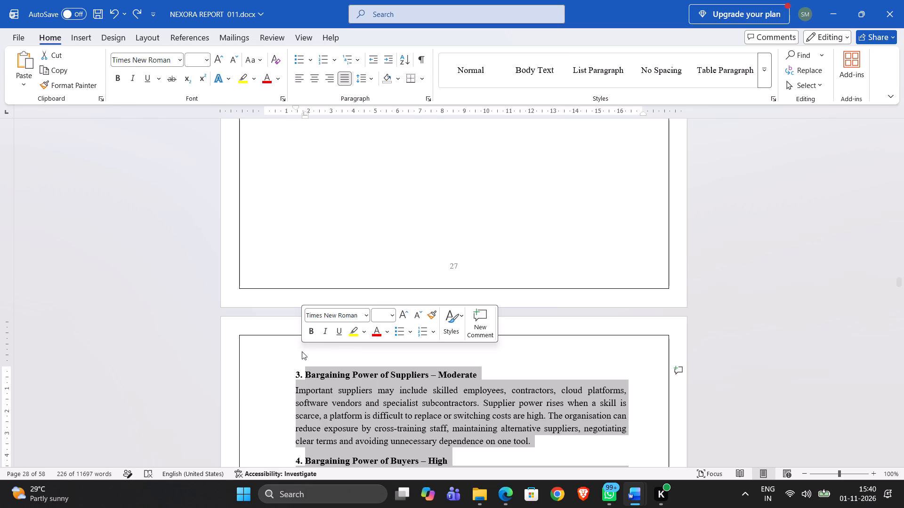
key("ctrl+c")
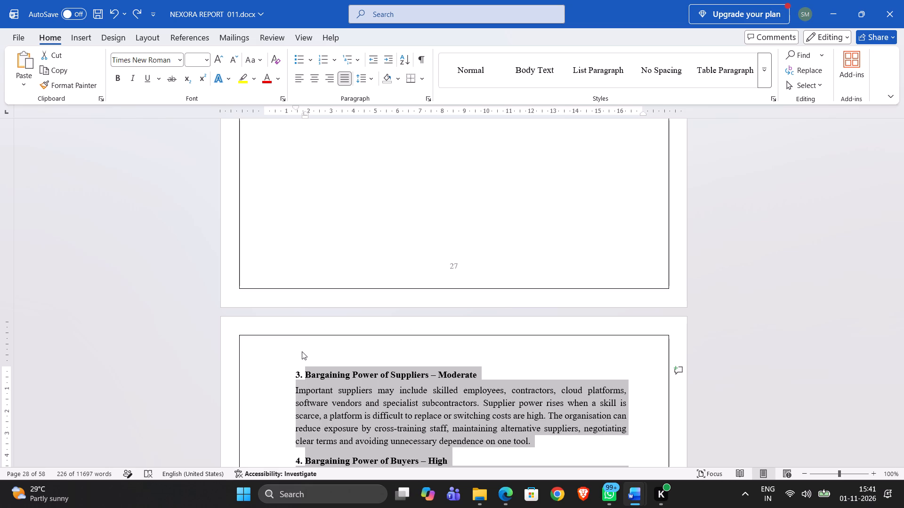
scroll(382, 210, "up", 3)
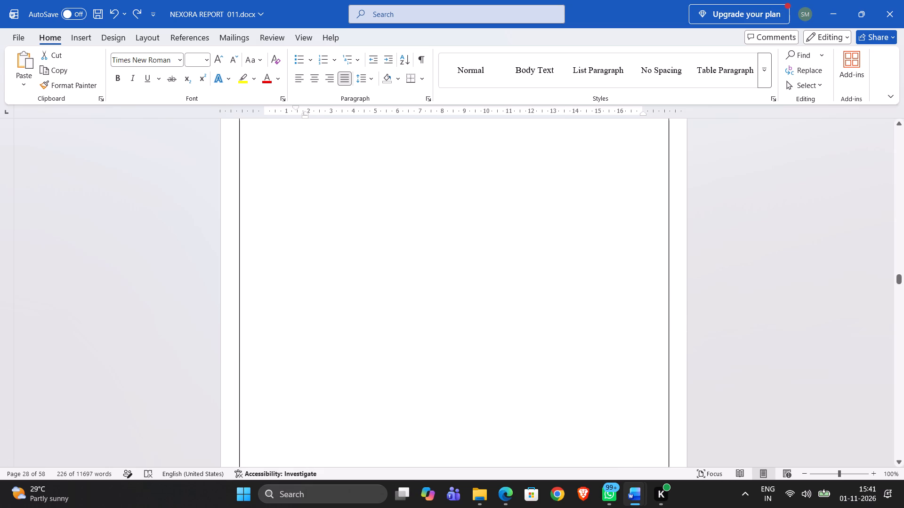
scroll(382, 210, "up", 2)
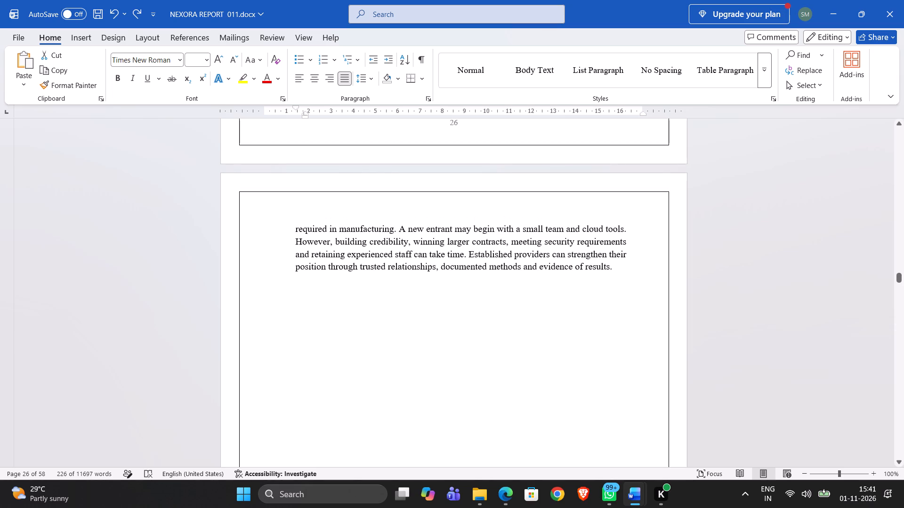
left_click(291, 293)
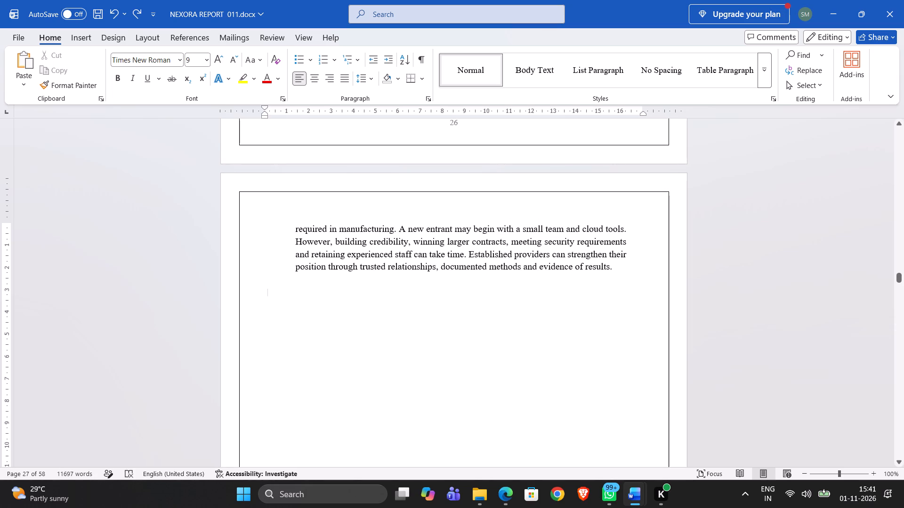
left_click(303, 284)
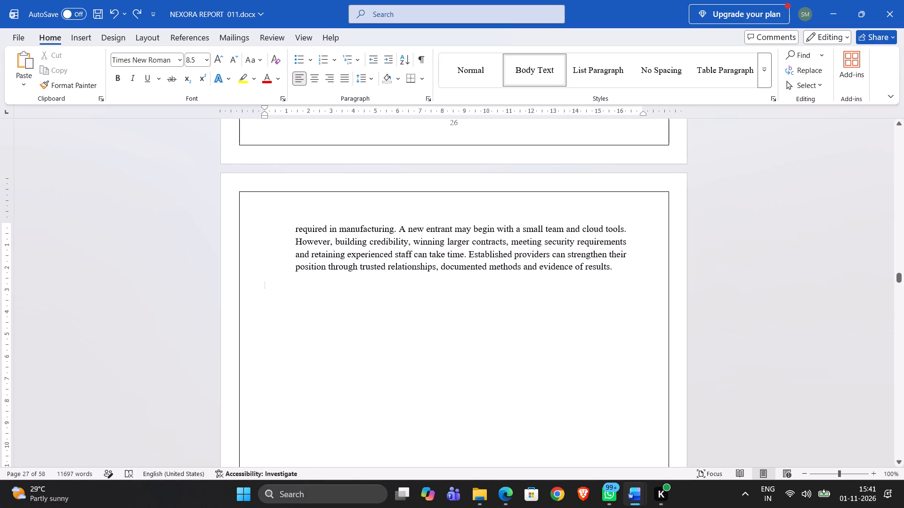
key("ctrl+v")
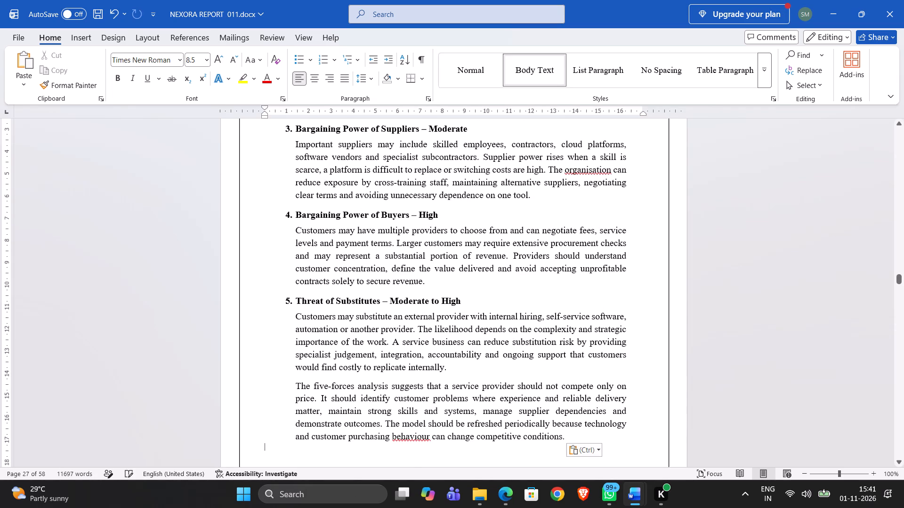
Examine the pasted sections on page 27, their numbering and remaining blank space, against the original sections on page 28.
scroll(303, 284, "up", 2)
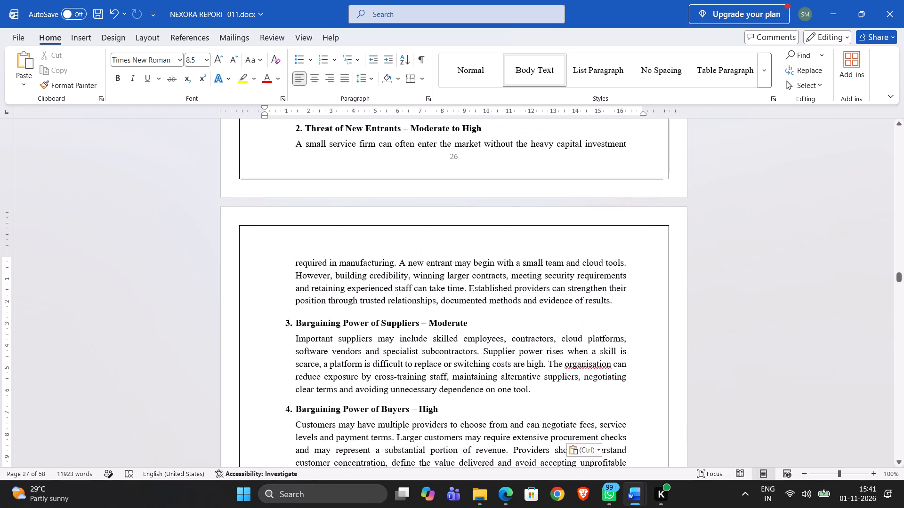
scroll(303, 284, "down", 5)
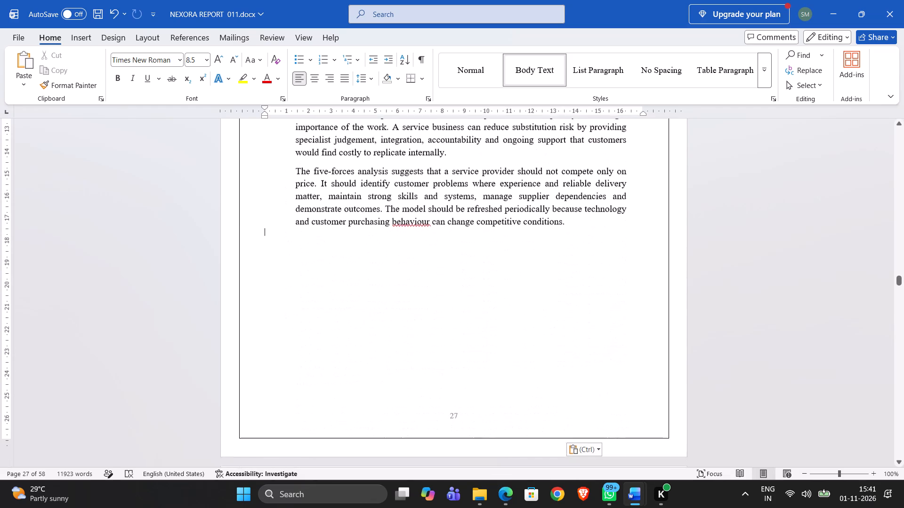
scroll(303, 284, "down", 1)
scroll(303, 284, "up", 2)
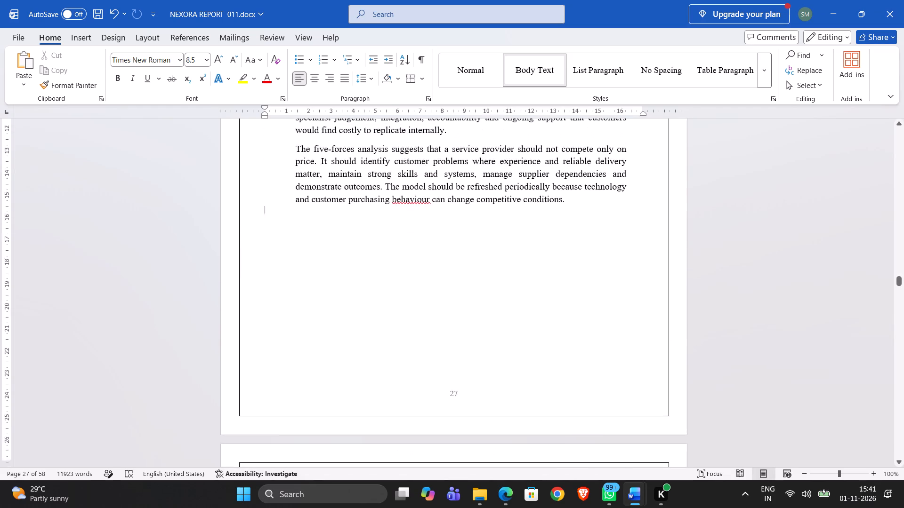
scroll(303, 284, "up", 1)
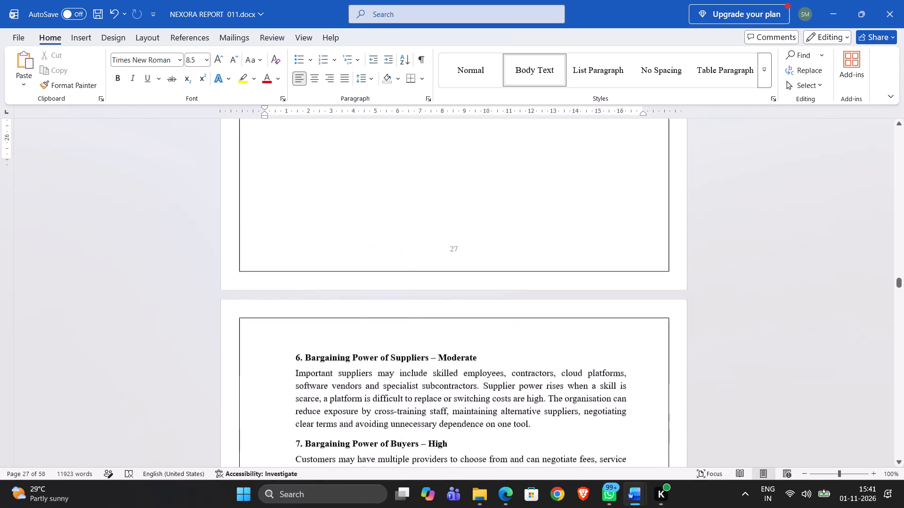
scroll(303, 284, "up", 2)
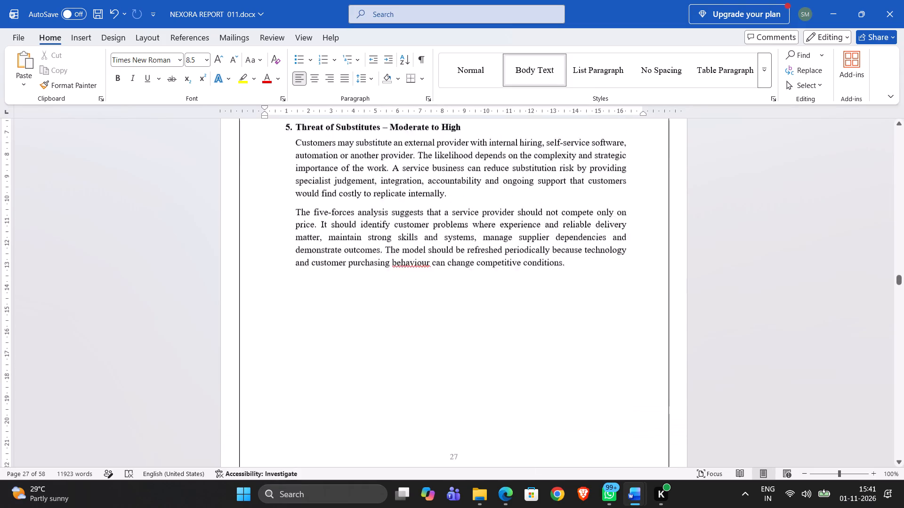
scroll(303, 284, "up", 5)
scroll(303, 284, "down", 1)
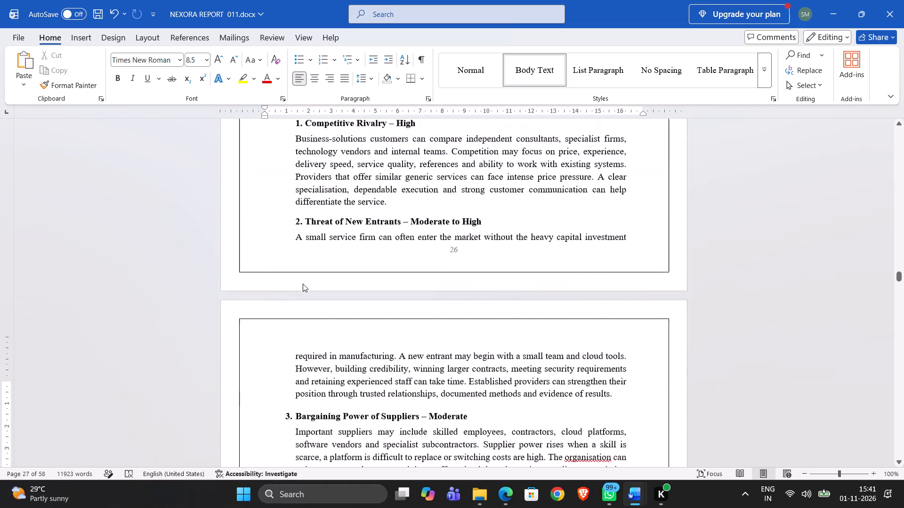
scroll(303, 284, "down", 3)
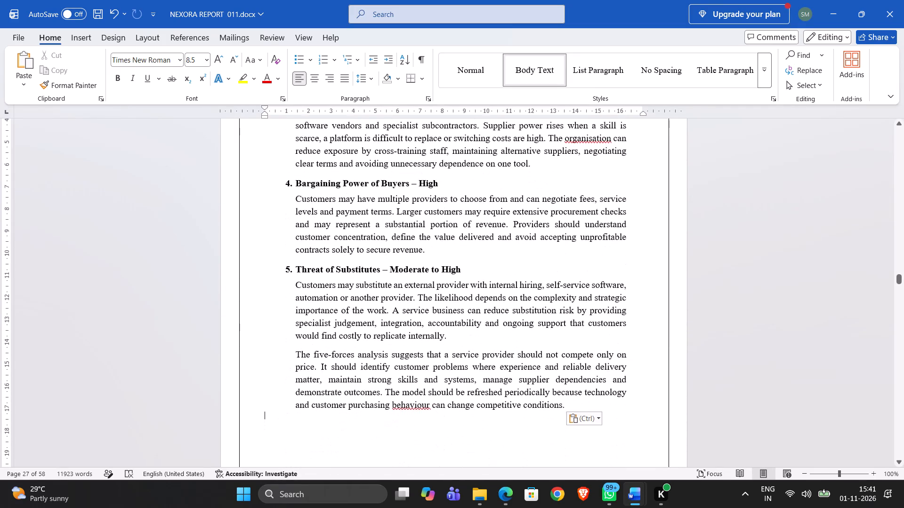
scroll(303, 284, "down", 3)
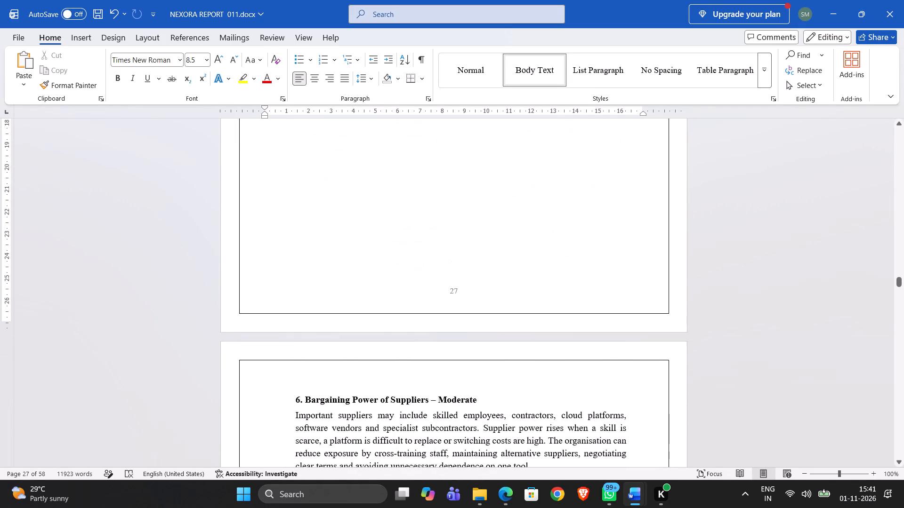
scroll(303, 284, "down", 2)
scroll(303, 284, "up", 1)
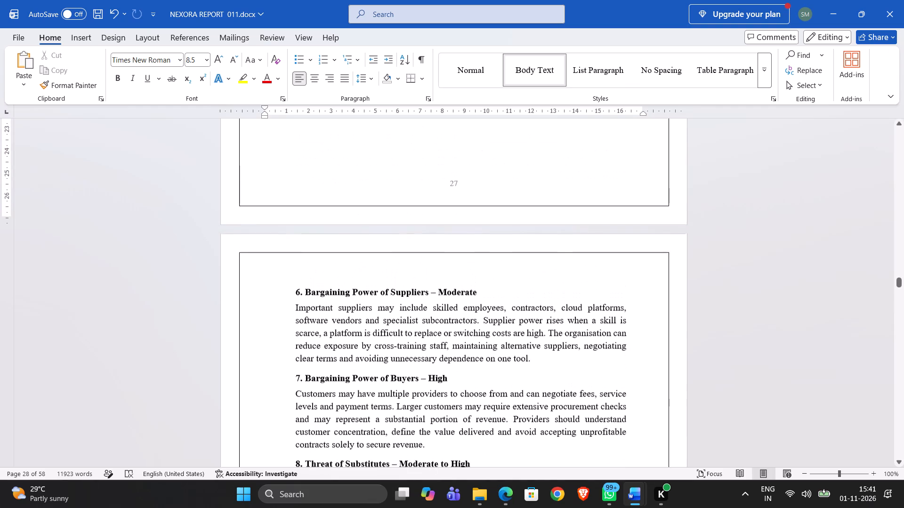
scroll(288, 292, "up", 2)
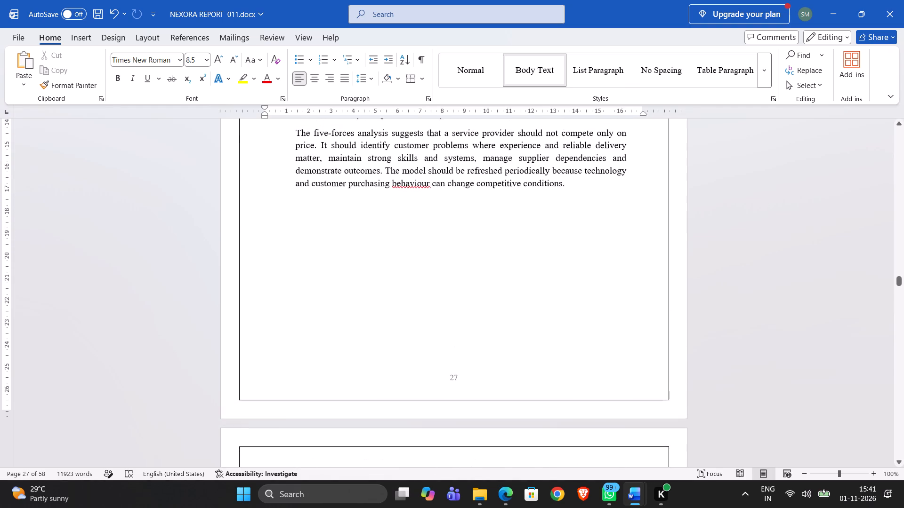
scroll(306, 264, "down", 2)
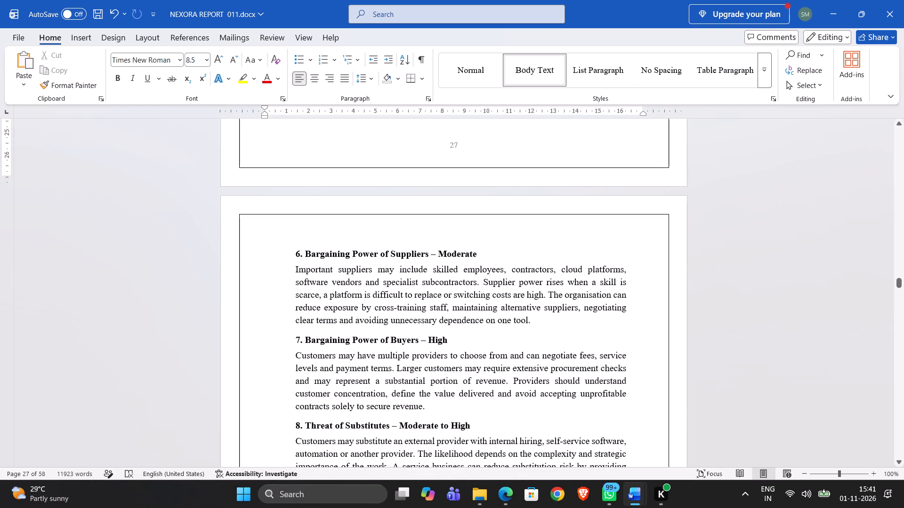
scroll(531, 321, "up", 2)
scroll(531, 321, "down", 1)
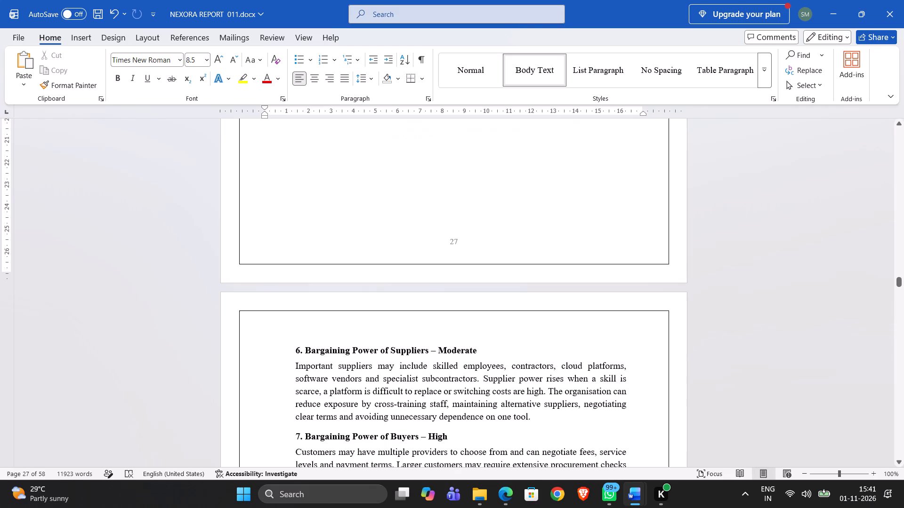
Copy the "Bargaining Power of Suppliers – Moderate" heading and paragraph from page 28 to below the five-forces closing paragraph on page 27.
left_click_drag(534, 422, 336, 341)
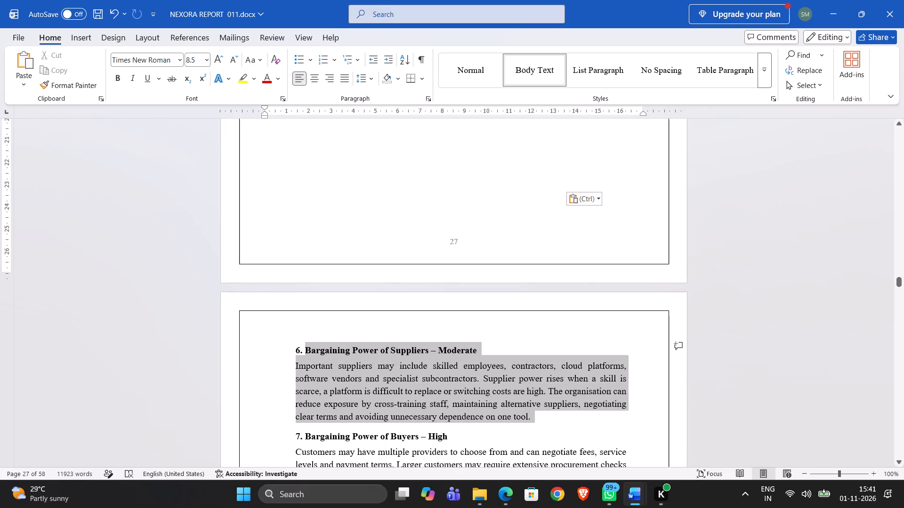
left_click_drag(336, 341, 334, 340)
key("ctrl+c")
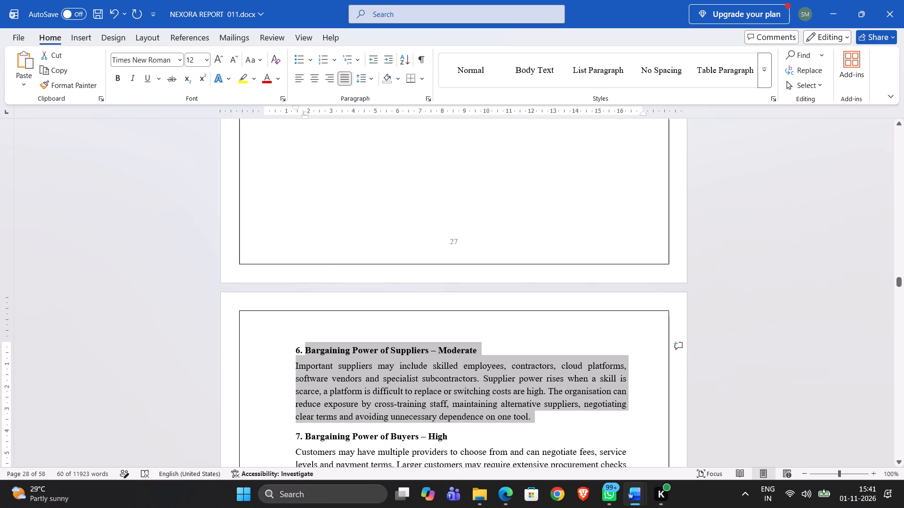
scroll(372, 189, "up", 2)
left_click(293, 278)
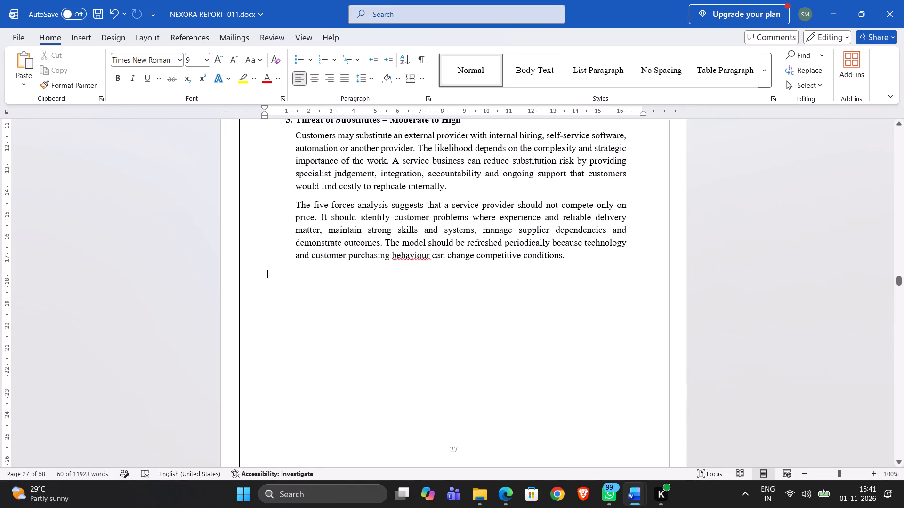
key("ctrl+v")
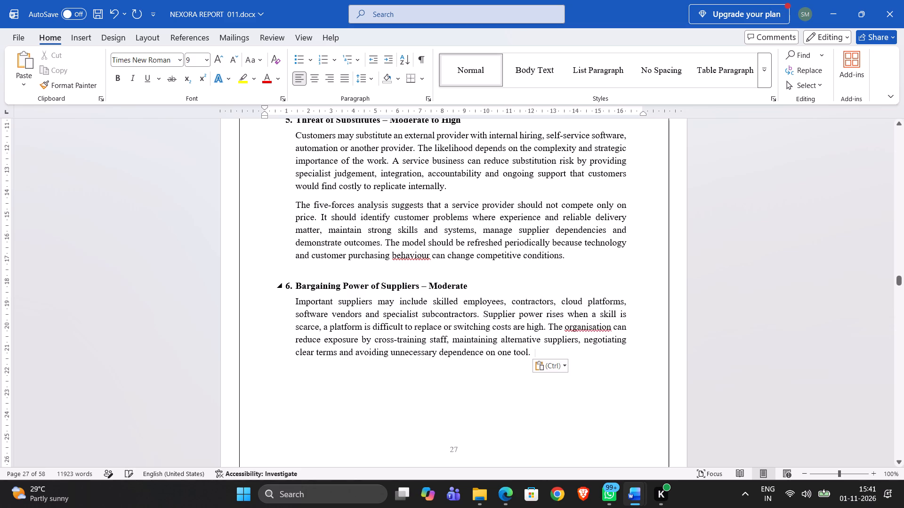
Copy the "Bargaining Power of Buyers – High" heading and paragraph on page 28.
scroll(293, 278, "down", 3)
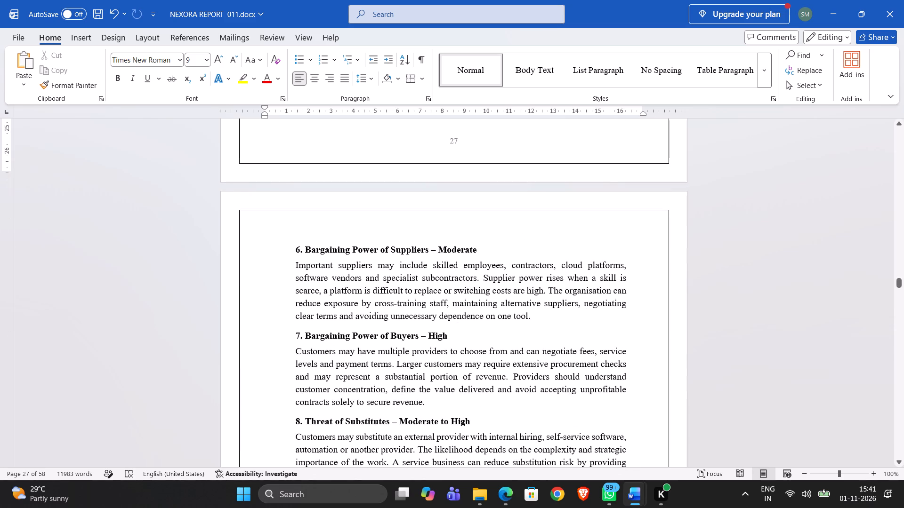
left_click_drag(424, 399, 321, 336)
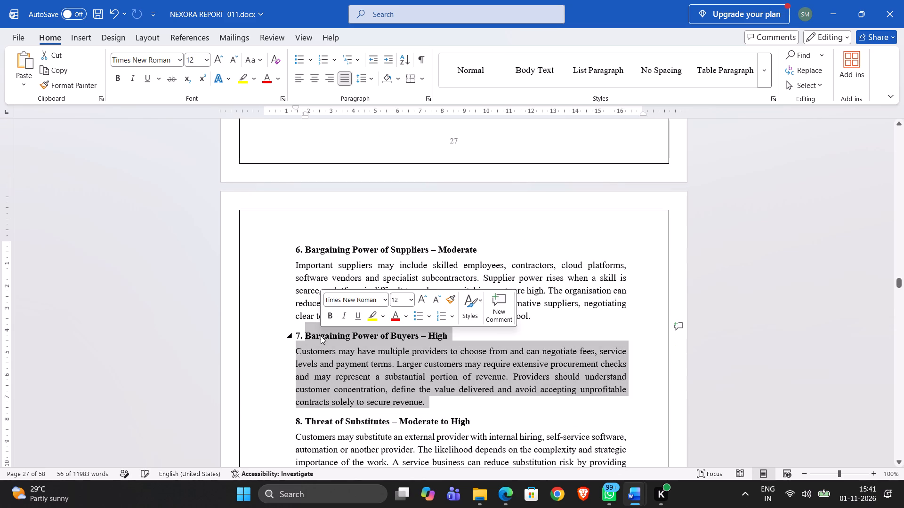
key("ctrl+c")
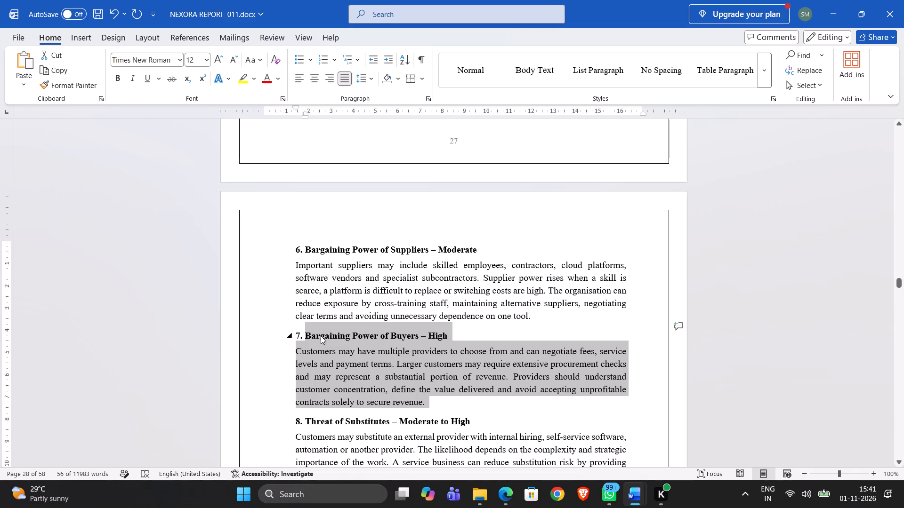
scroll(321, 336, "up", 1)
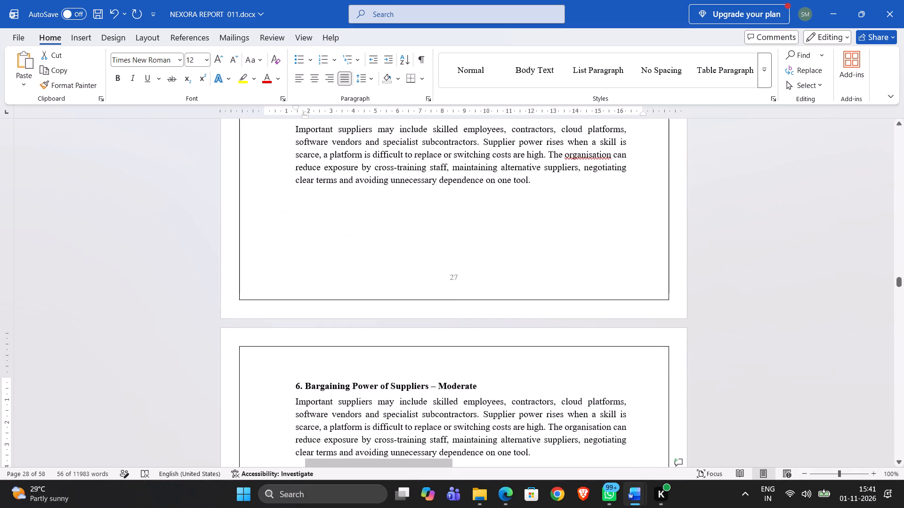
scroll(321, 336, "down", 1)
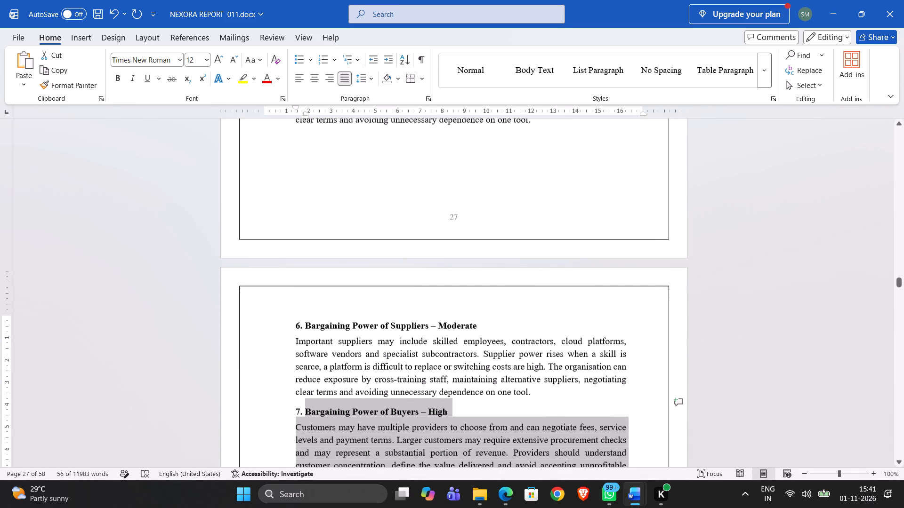
Delete the duplicate "Bargaining Power of Suppliers – Moderate" heading and paragraph at the start of page 28.
left_click(357, 298)
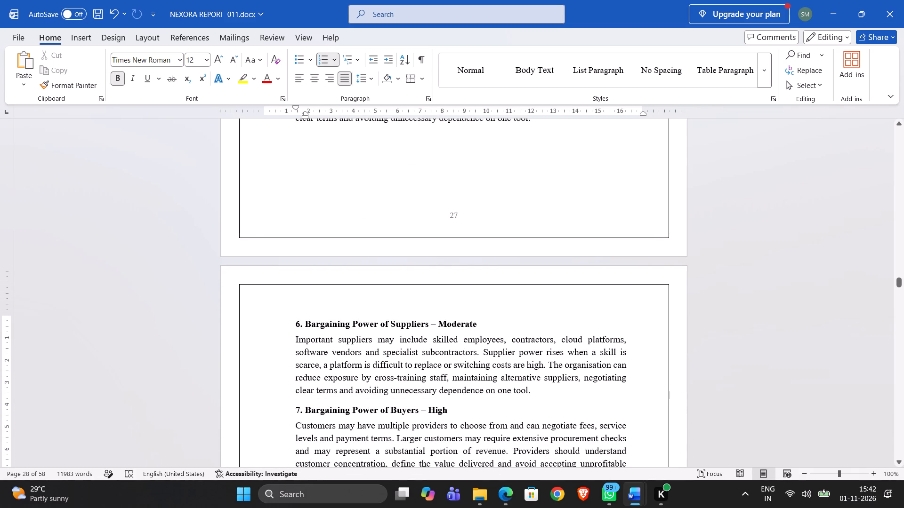
left_click_drag(531, 390, 326, 317)
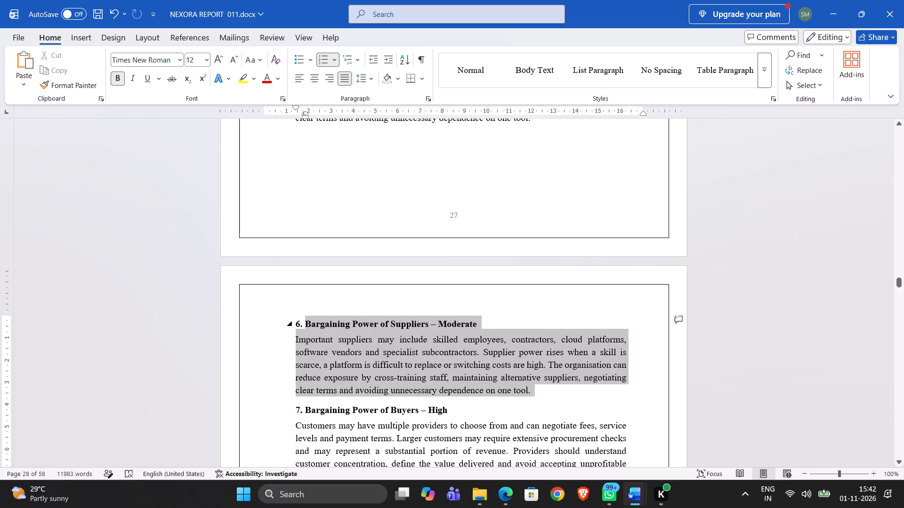
left_click_drag(326, 317, 324, 316)
key("BackSpace")
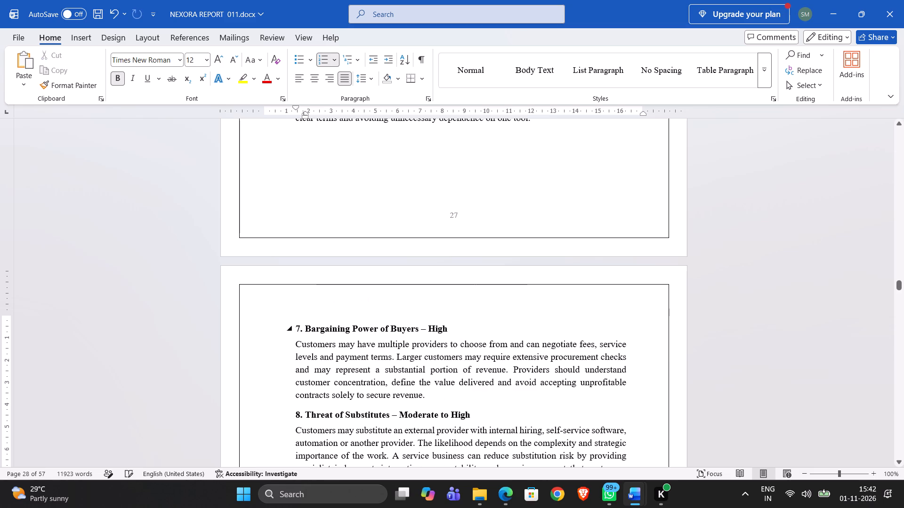
Examine the five-forces sections on pages 26 to 28 for repeated text, numbering and blank space before section 3.2.
scroll(324, 316, "down", 3)
left_click(317, 333)
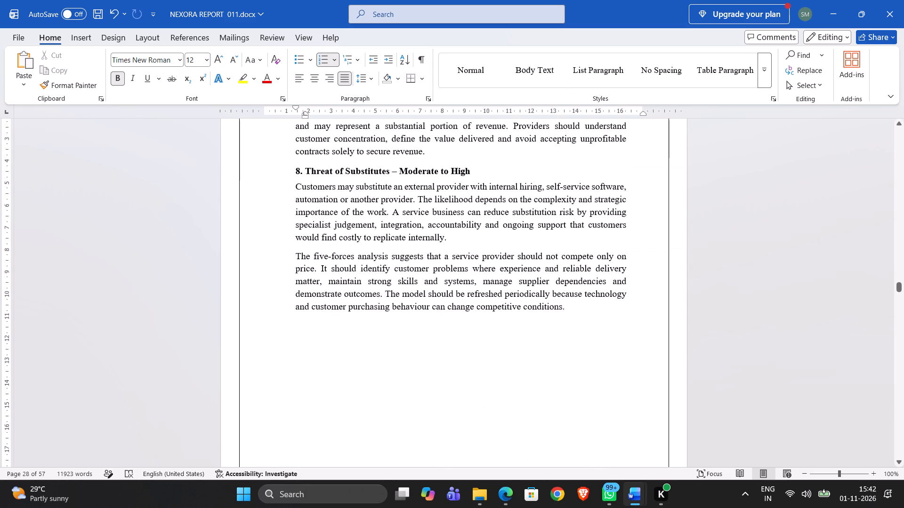
scroll(317, 333, "down", 4)
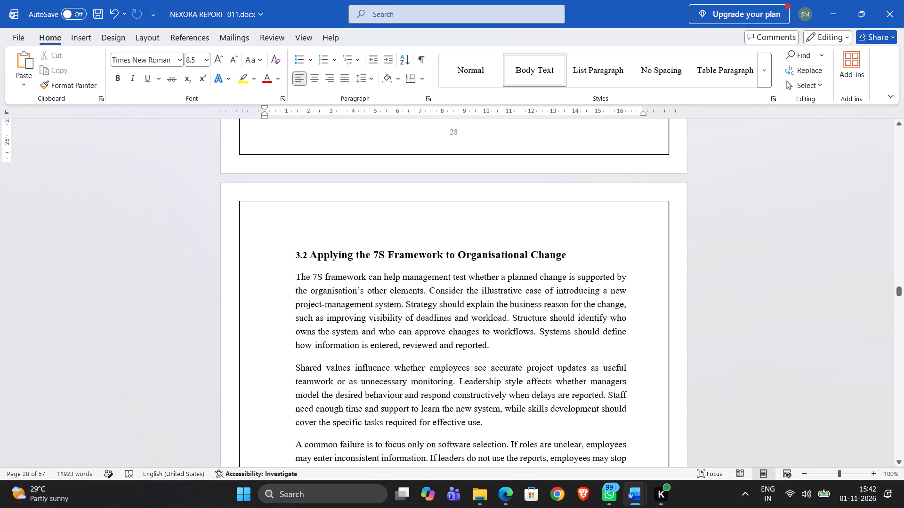
scroll(317, 333, "up", 8)
scroll(317, 333, "down", 1)
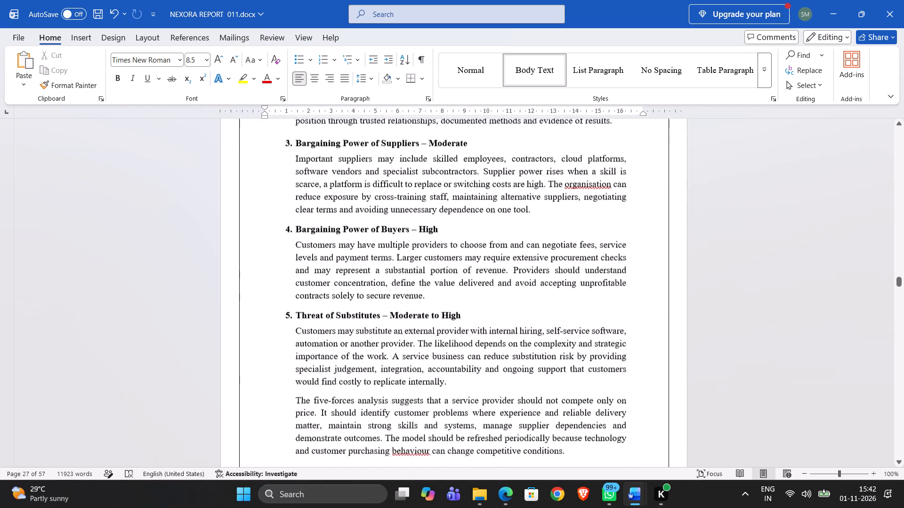
scroll(317, 333, "down", 1)
scroll(317, 333, "up", 1)
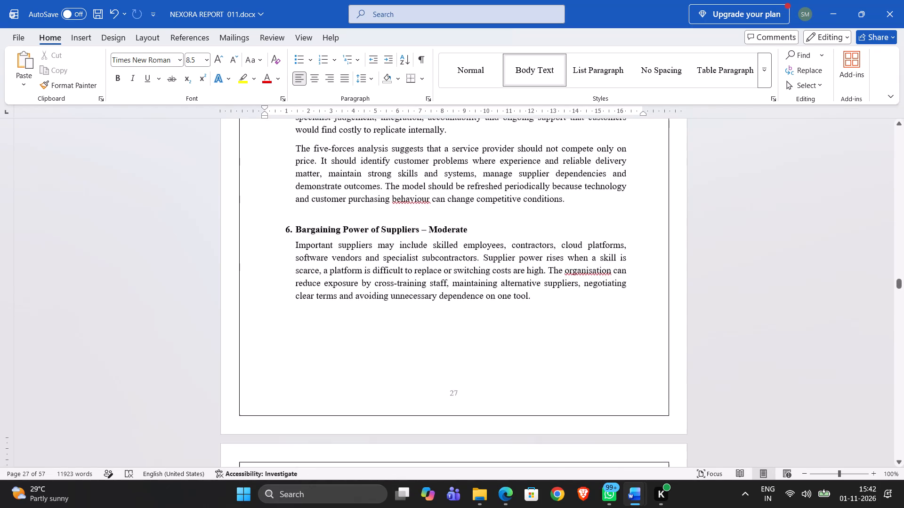
scroll(317, 333, "up", 4)
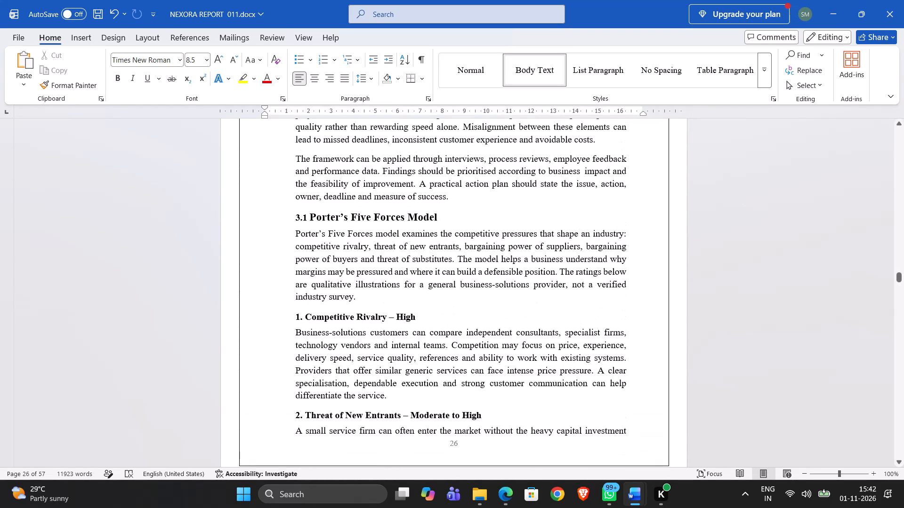
scroll(317, 333, "down", 5)
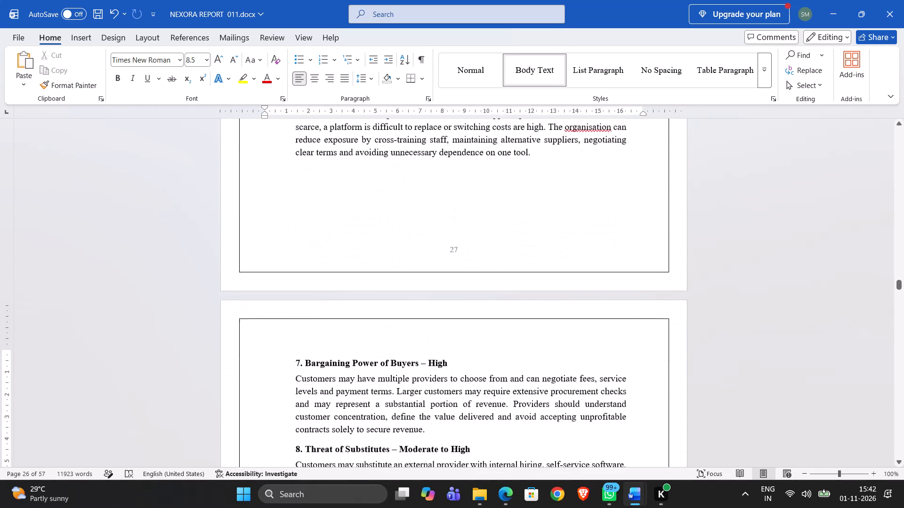
scroll(317, 333, "down", 5)
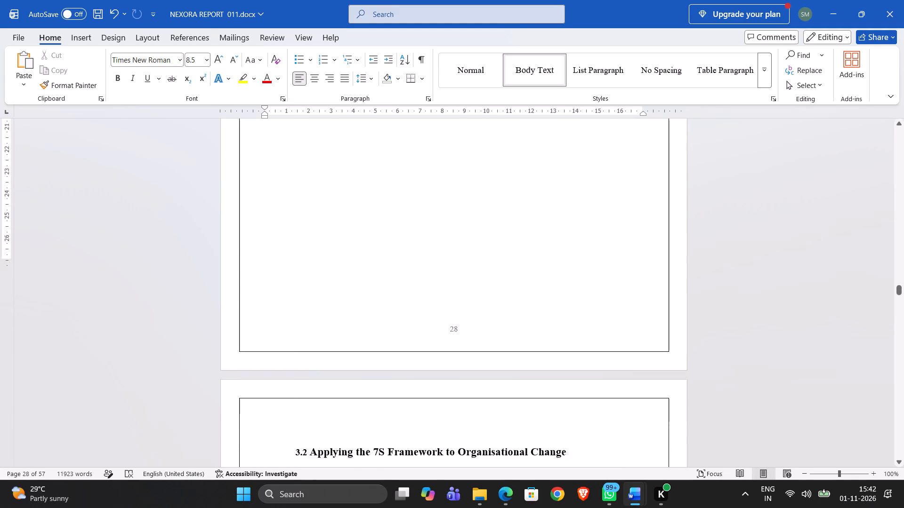
Examine sections 3.2 and 3.3 on pages 29 and 30 for layout and blank space at the page ends.
scroll(317, 333, "down", 3)
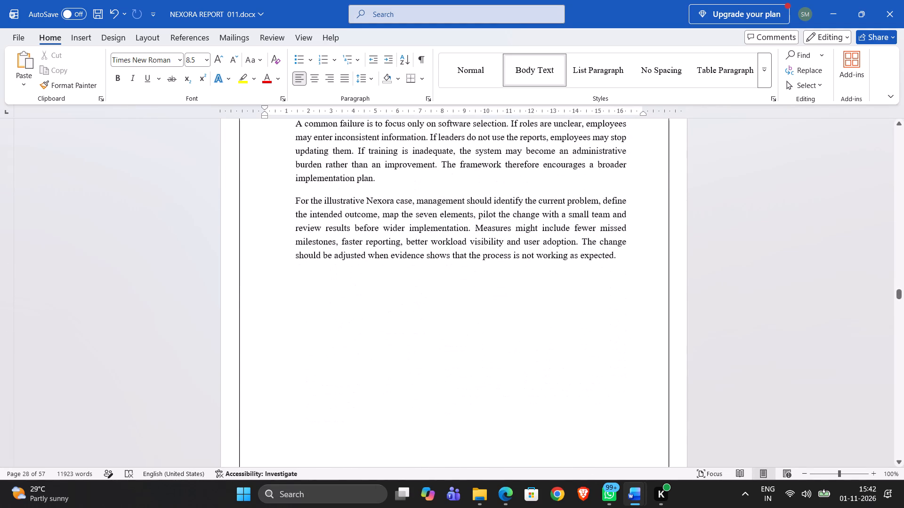
scroll(317, 333, "down", 2)
scroll(317, 333, "up", 2)
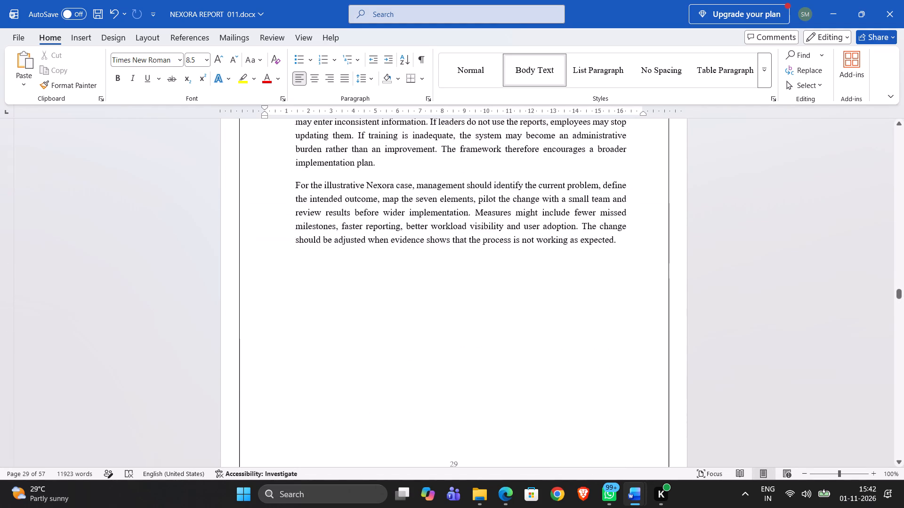
scroll(317, 333, "up", 3)
scroll(317, 333, "down", 1)
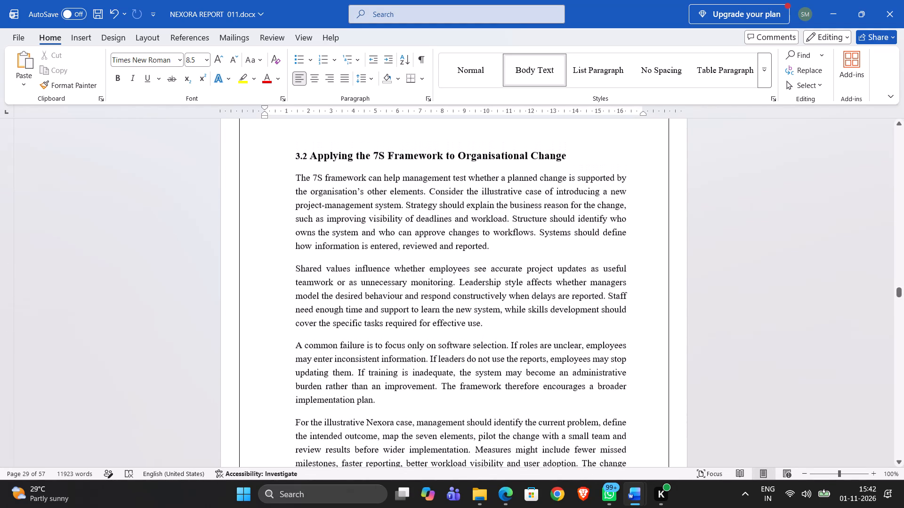
scroll(317, 333, "down", 3)
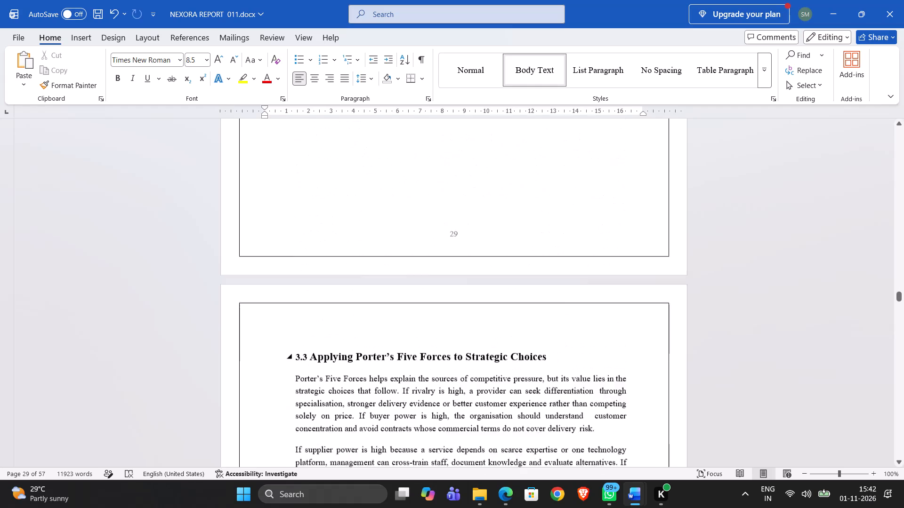
scroll(317, 333, "up", 1)
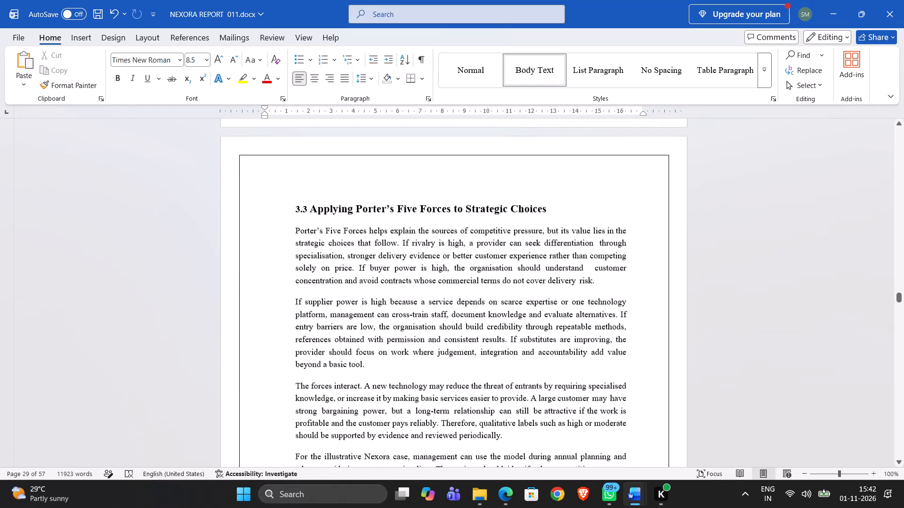
scroll(317, 333, "up", 3)
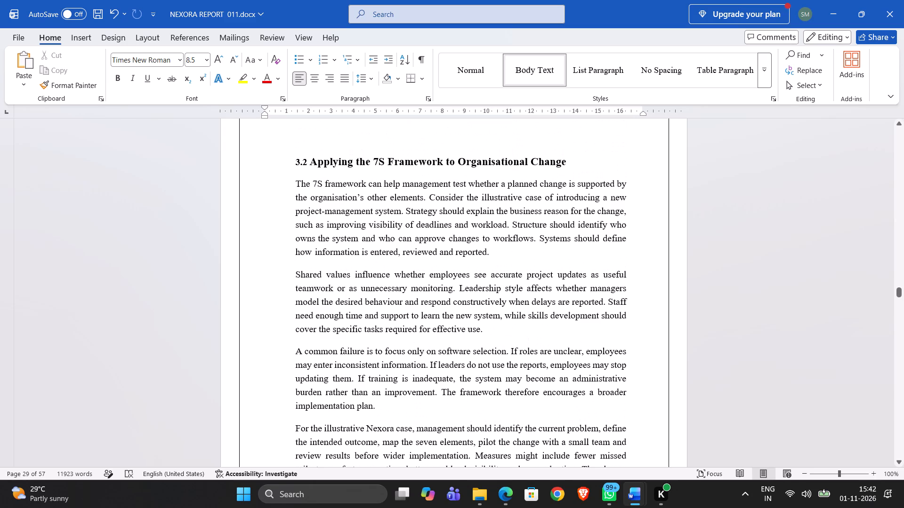
scroll(317, 333, "down", 5)
scroll(317, 333, "up", 1)
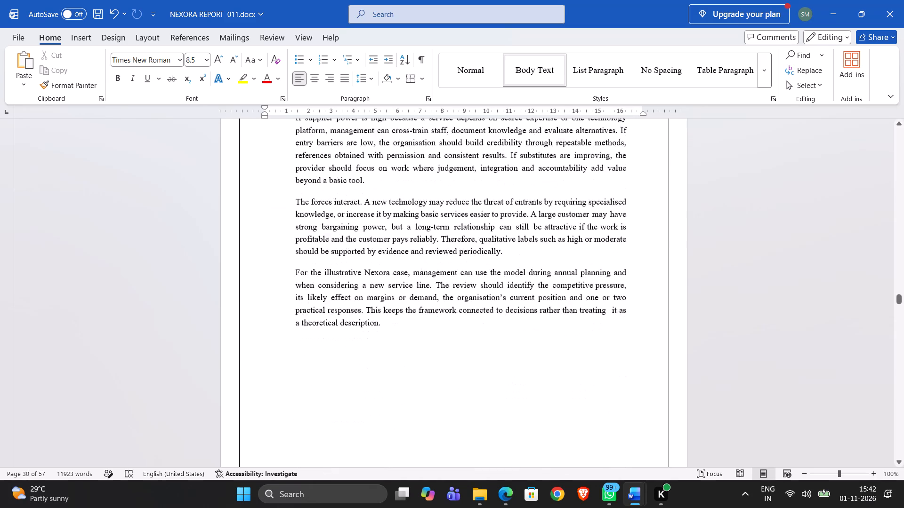
scroll(317, 333, "up", 5)
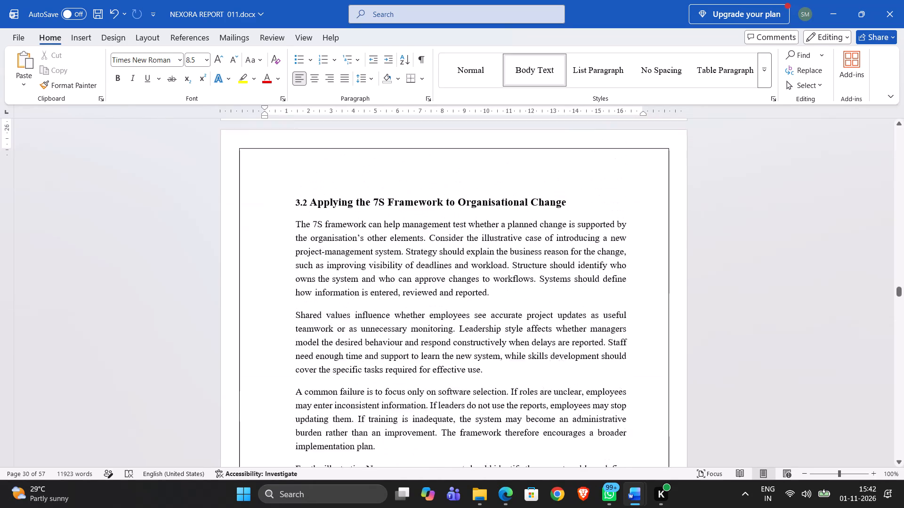
scroll(317, 333, "up", 1)
scroll(317, 333, "down", 5)
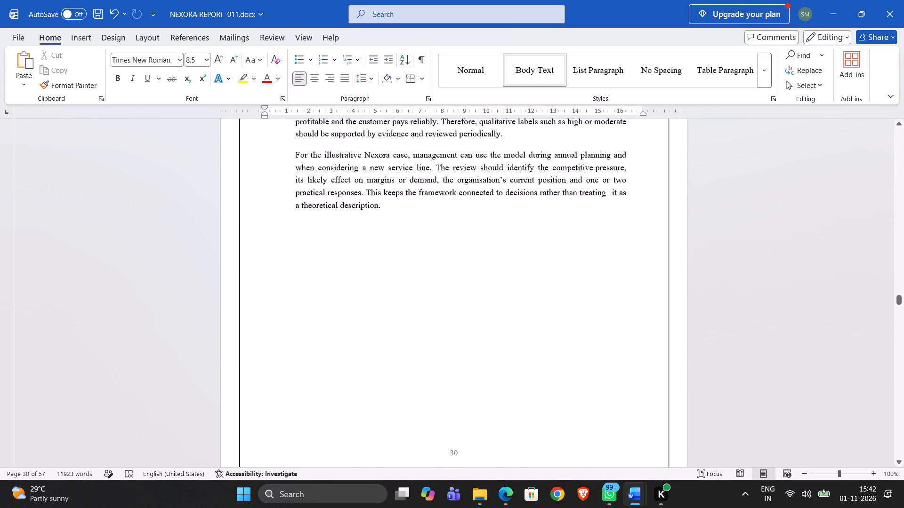
scroll(317, 333, "up", 2)
Examine section 3.4 on page 31 and the Chapter IV SWOT analysis on page 32 for layout and blank areas.
scroll(317, 333, "down", 1)
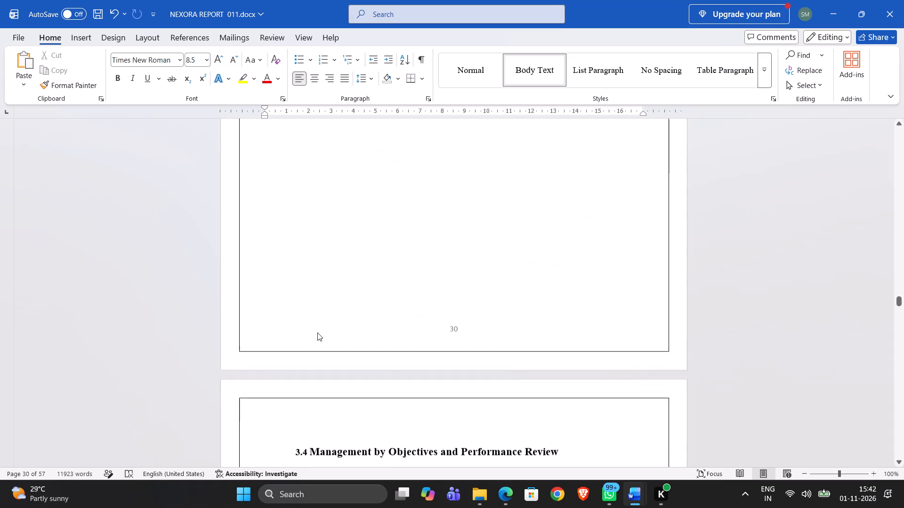
scroll(317, 333, "down", 4)
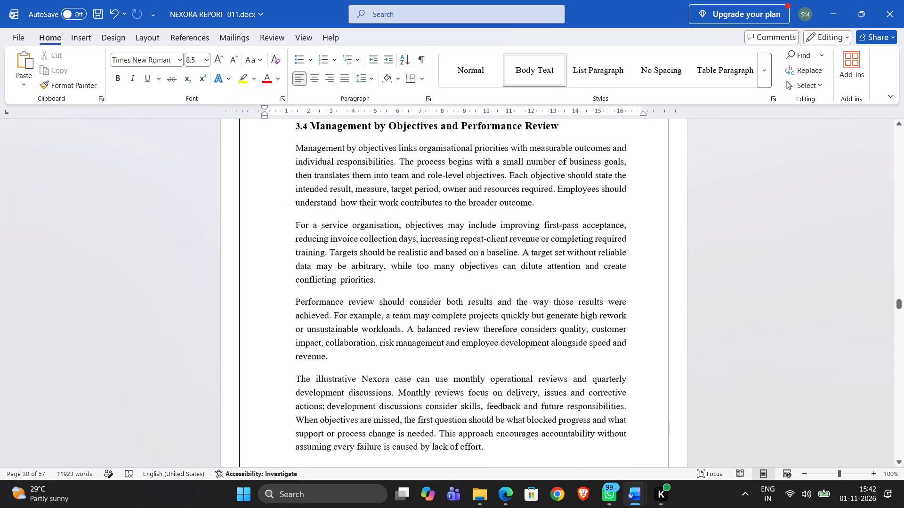
scroll(317, 333, "down", 2)
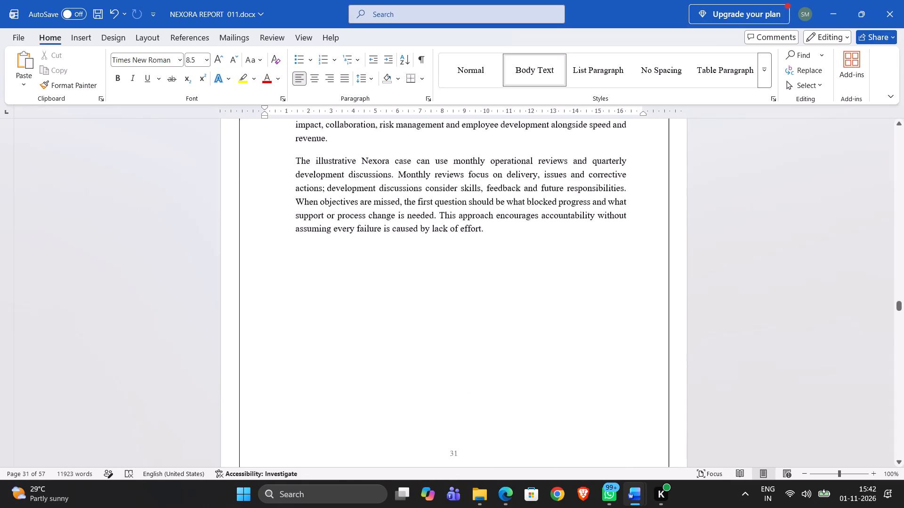
scroll(317, 333, "down", 2)
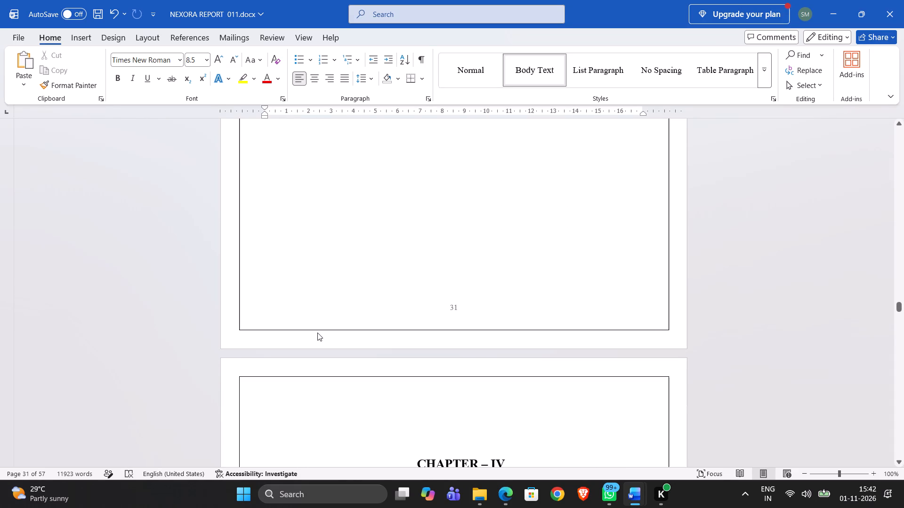
scroll(317, 333, "down", 1)
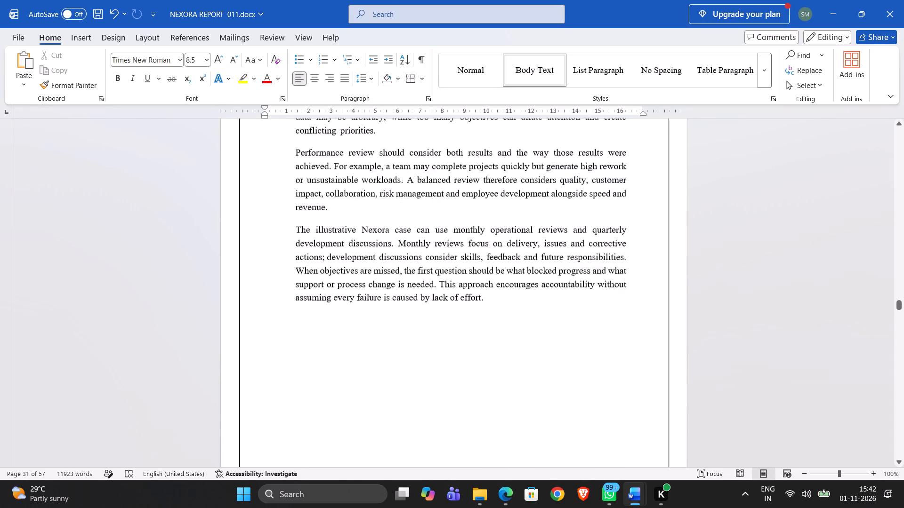
scroll(317, 333, "down", 2)
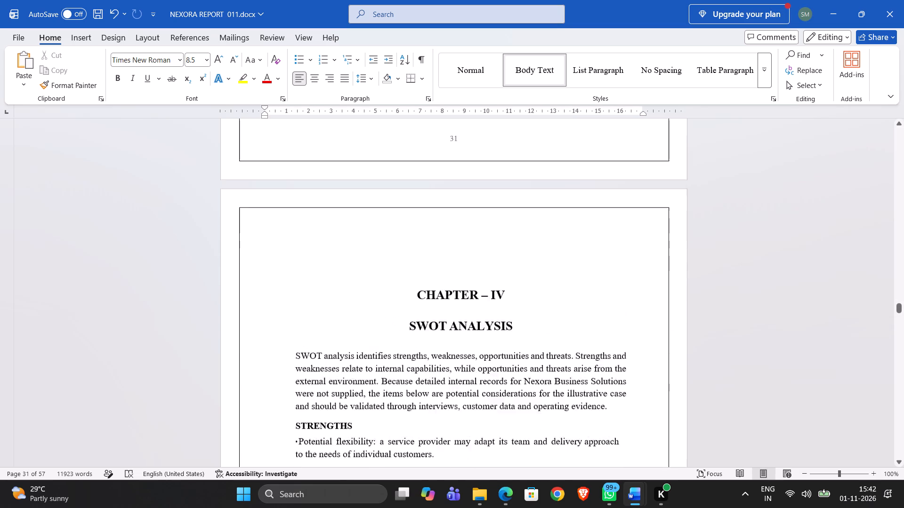
scroll(317, 333, "down", 2)
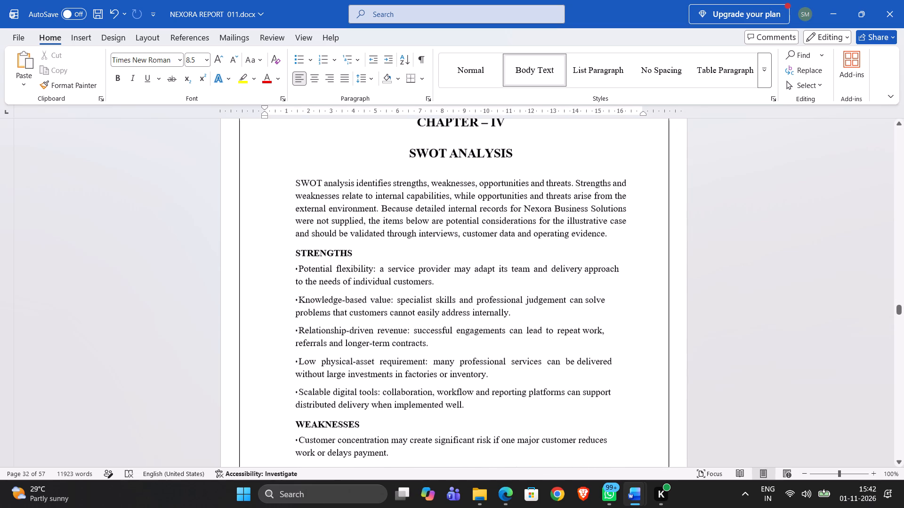
scroll(317, 333, "down", 3)
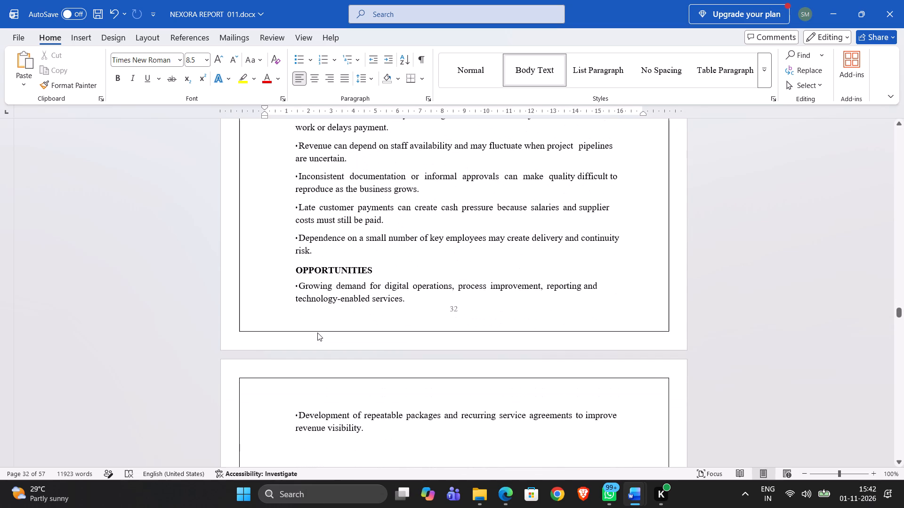
Delete the blank lines between the "Development of repeatable packages" and "Partnerships with complementary providers" bullets under Opportunities on page 33.
scroll(317, 333, "down", 4)
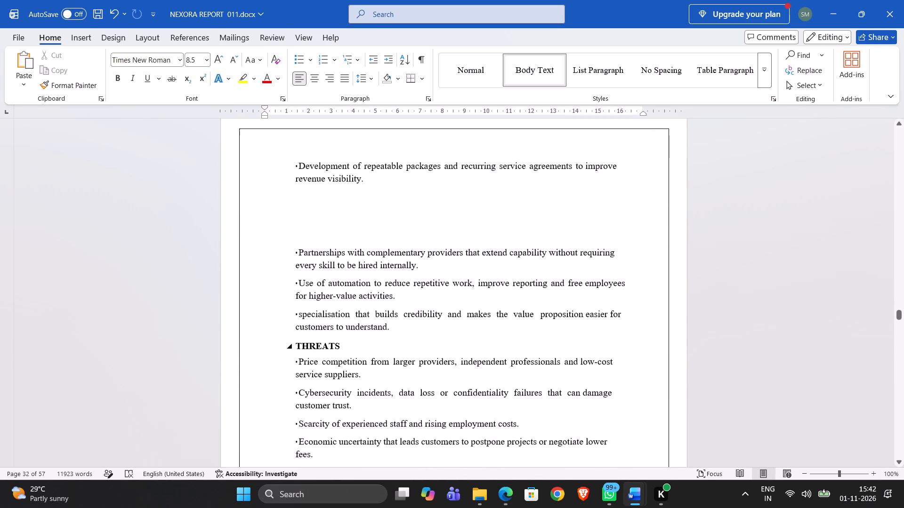
scroll(317, 333, "right", 1)
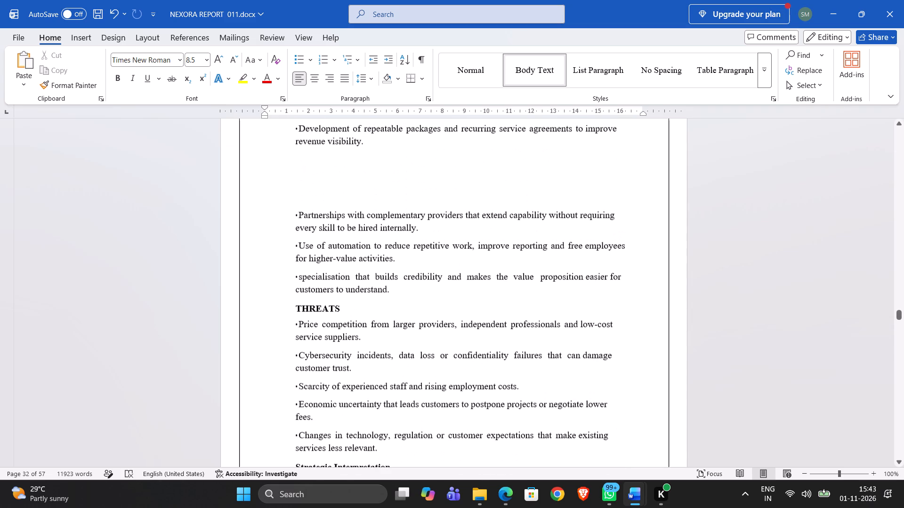
scroll(317, 333, "up", 1)
left_click(314, 278)
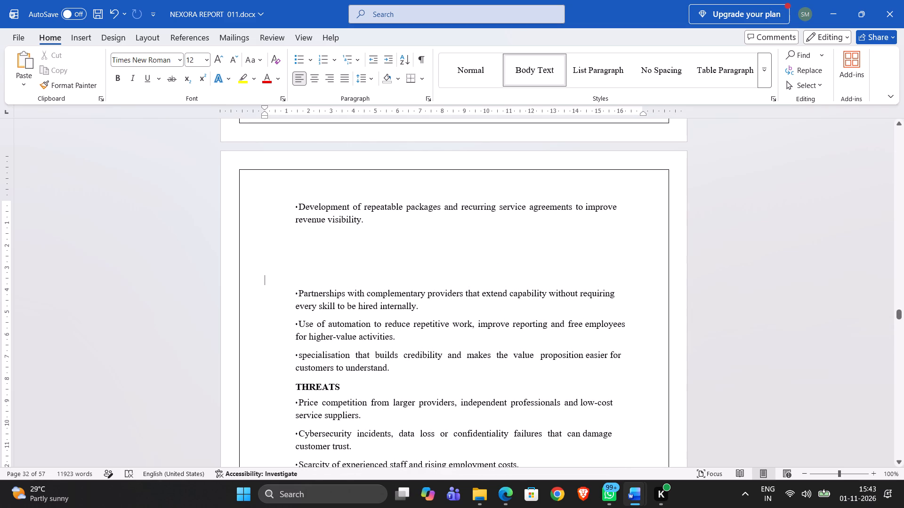
key("BackSpace")
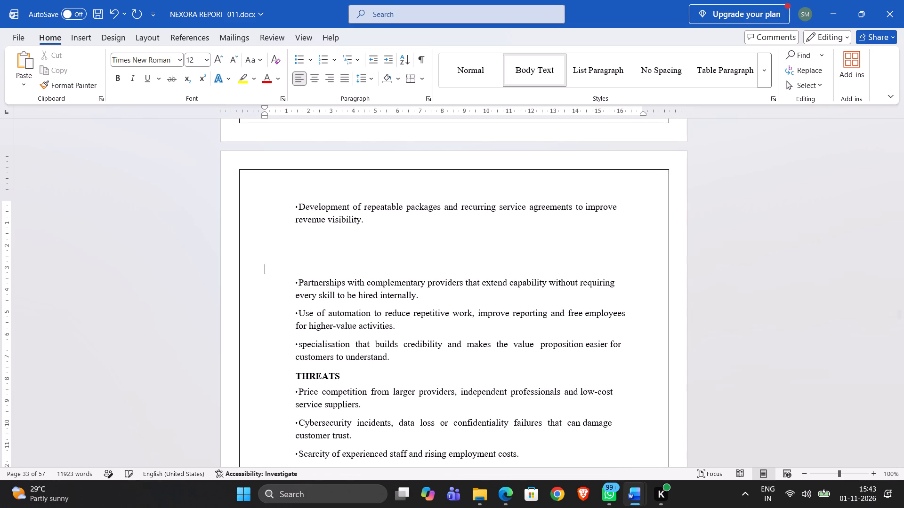
key("BackSpace")
key("BackSpace")
key("BackSpace")
key("BackSpace")
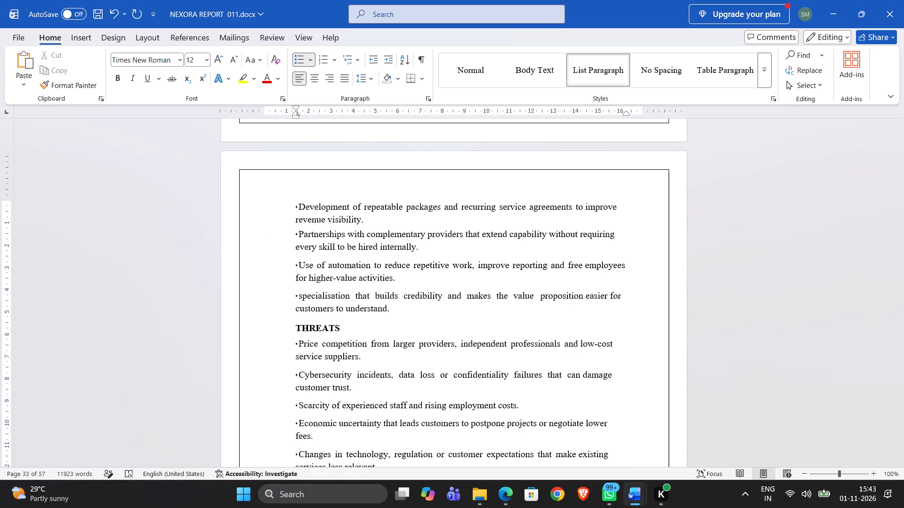
Remove the first-line indent from the paragraph under "Strategic Interpretation" on page 33.
scroll(314, 278, "down", 3)
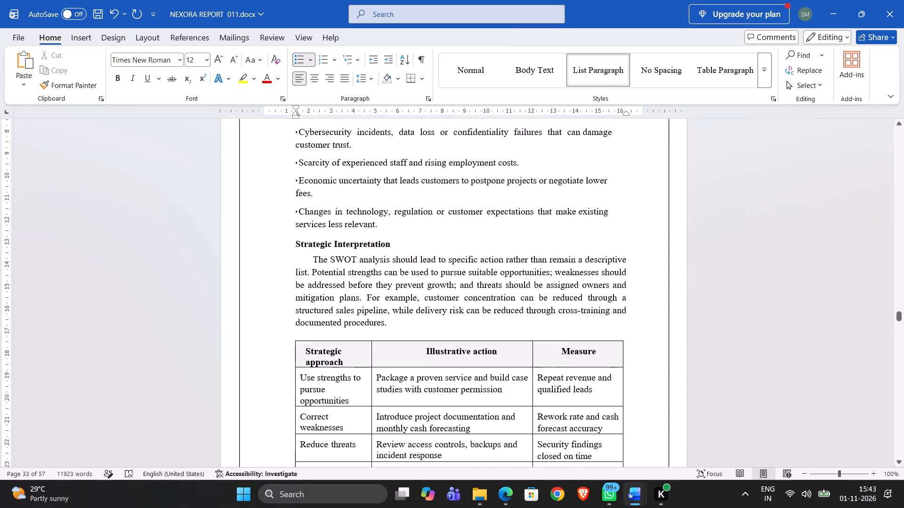
scroll(314, 278, "down", 1)
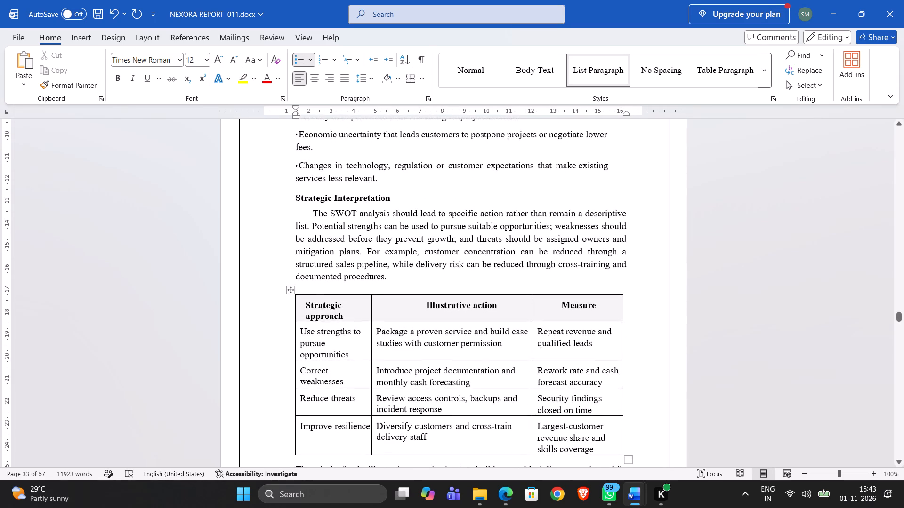
left_click(309, 213)
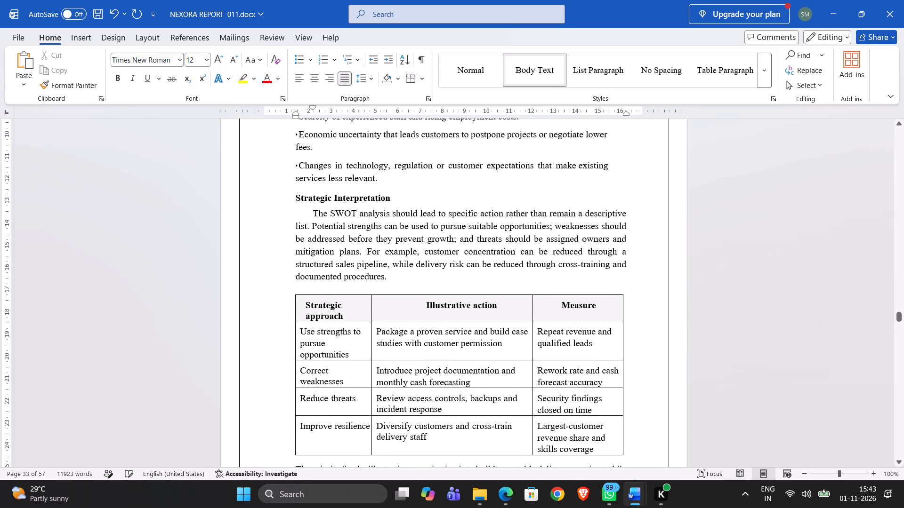
key("BackSpace")
Examine the end of the SWOT chapter and sections 4.1 and 4.2 on pages 33 to 35 for blank space.
scroll(309, 213, "down", 2)
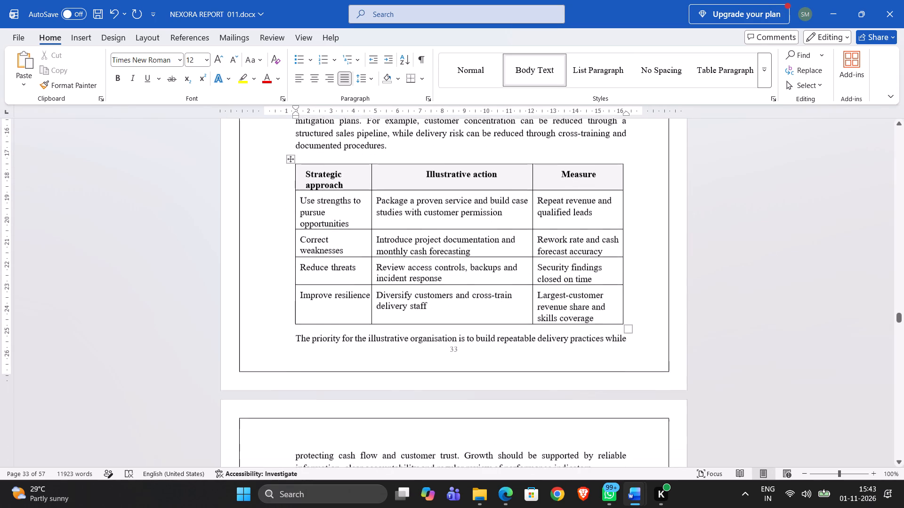
scroll(309, 213, "down", 3)
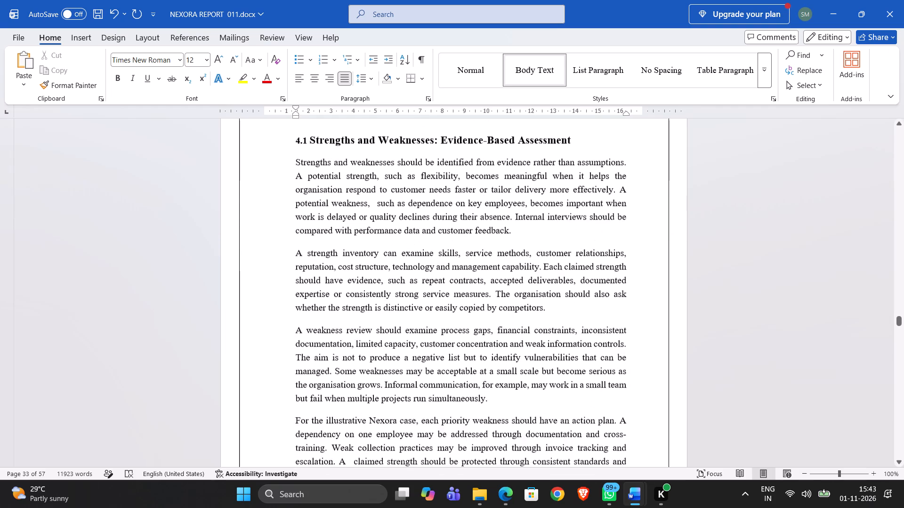
scroll(309, 213, "down", 6)
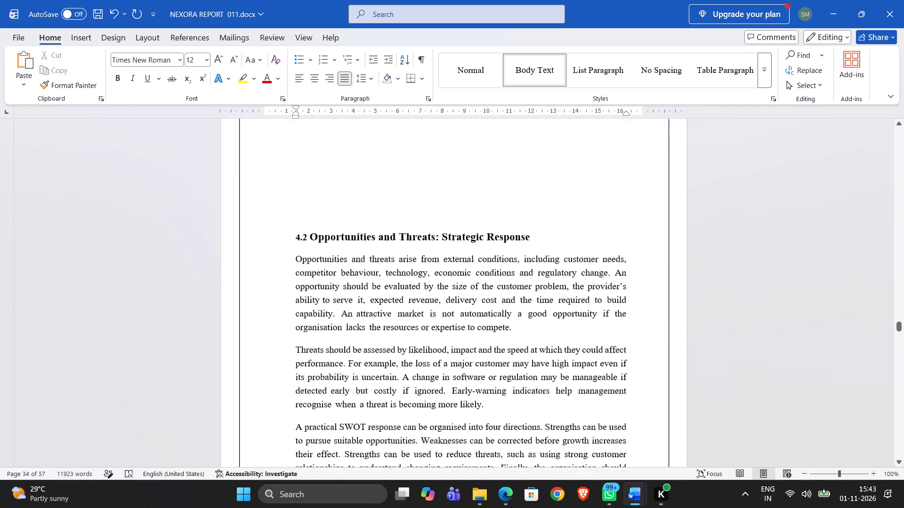
scroll(309, 213, "down", 3)
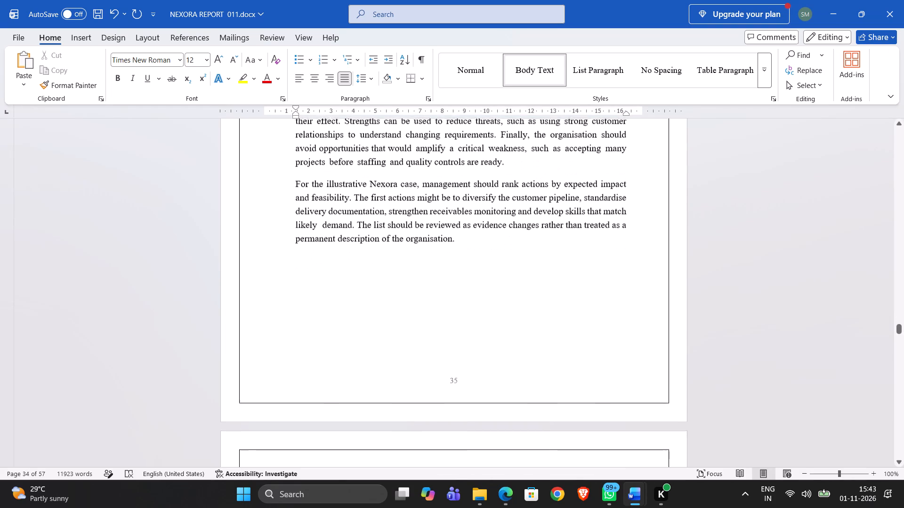
Delete the empty page 36 between the end of section 4.2 and the Chapter V heading.
scroll(309, 213, "down", 3)
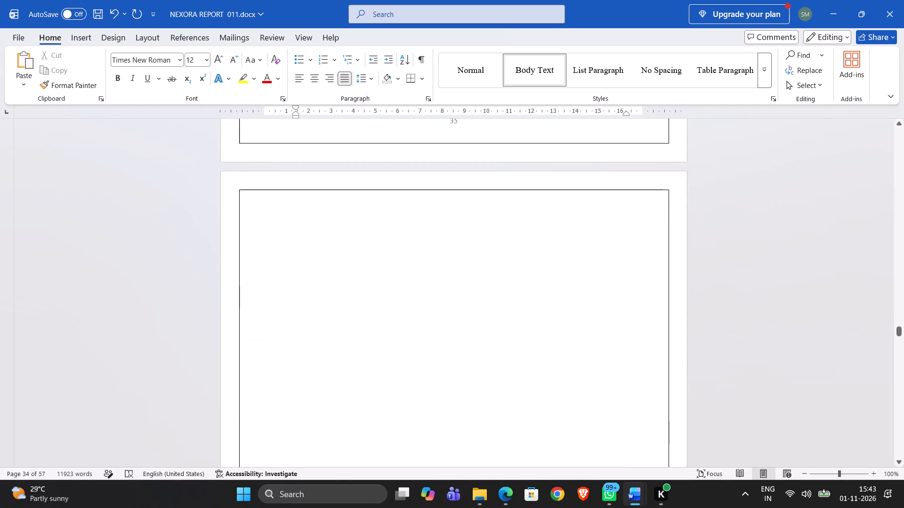
scroll(309, 213, "down", 3)
scroll(309, 213, "up", 1)
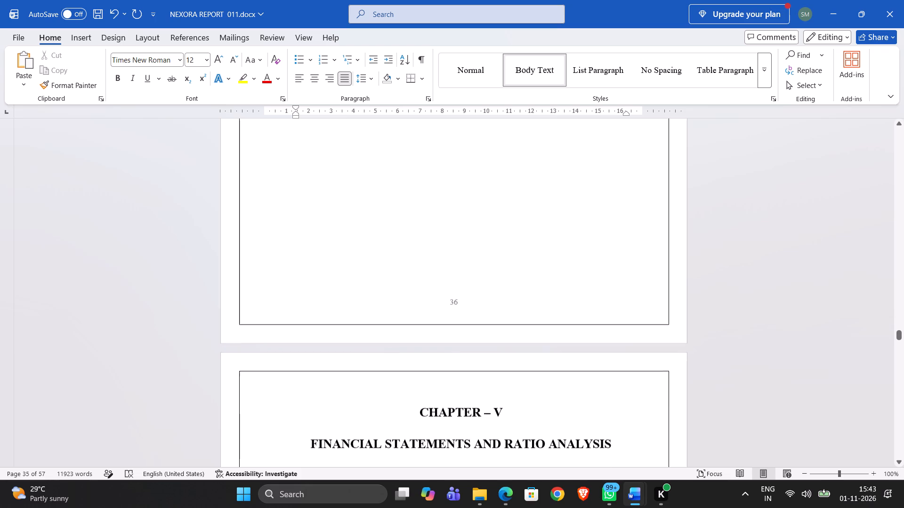
scroll(309, 213, "up", 3)
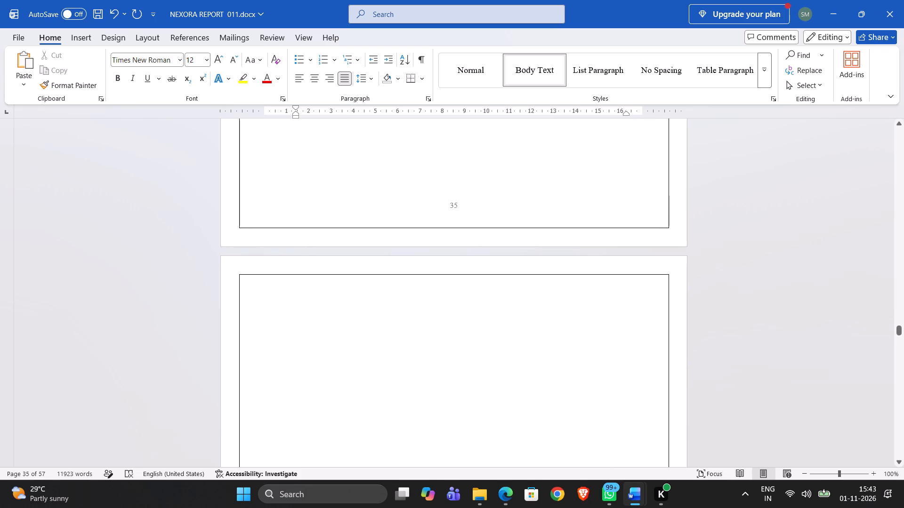
left_click(282, 291)
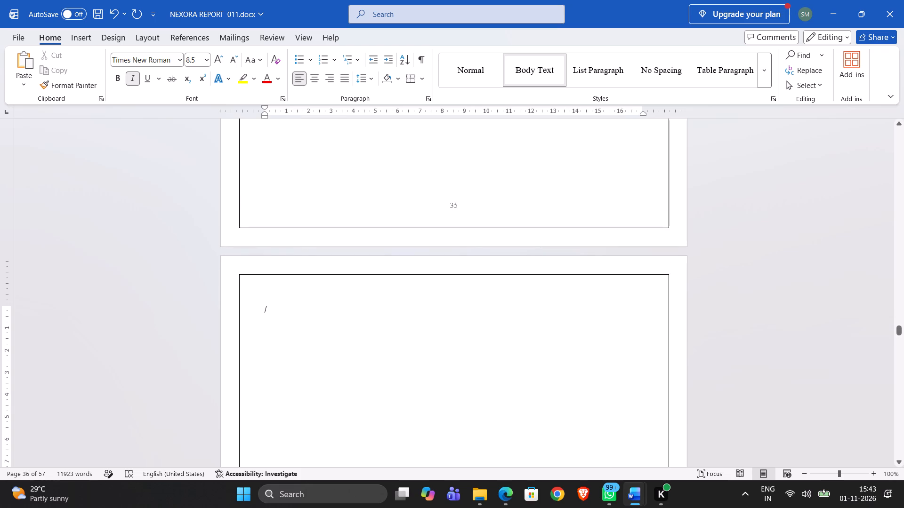
key("Delete")
key("Delete")
key("Delete")
key("Delete")
key("Delete")
key("Delete")
key("Delete")
key("Delete")
key("Delete")
Examine the Chapter V opening, balance sheet tables and section 8.2 on pages 36 and 37 for layout and blank areas.
scroll(282, 291, "down", 1)
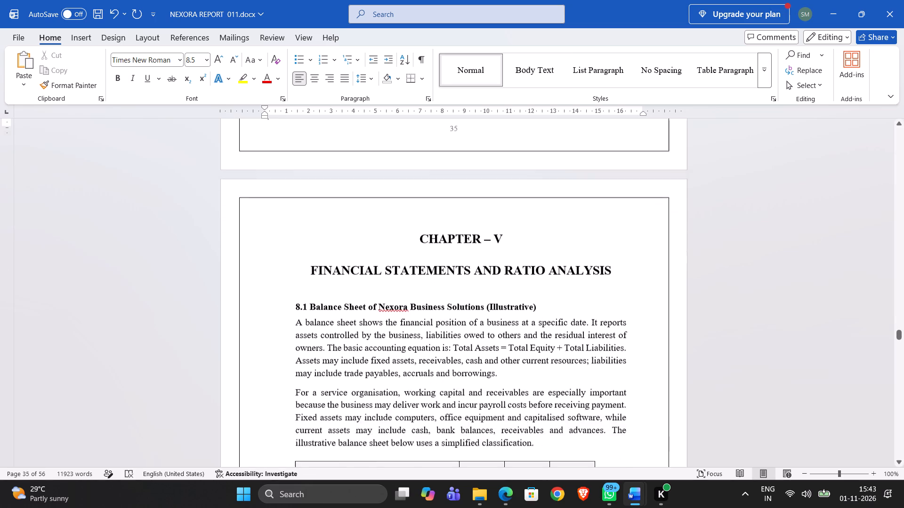
scroll(282, 291, "down", 5)
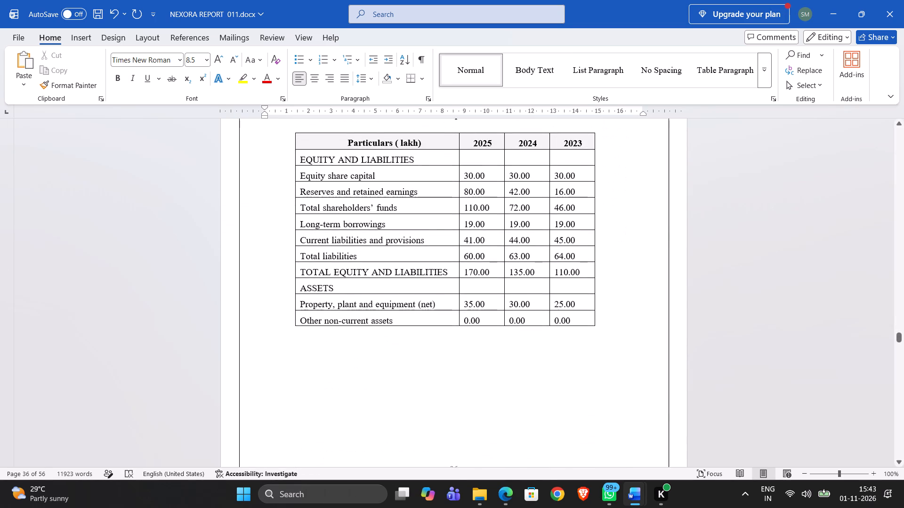
scroll(282, 291, "down", 5)
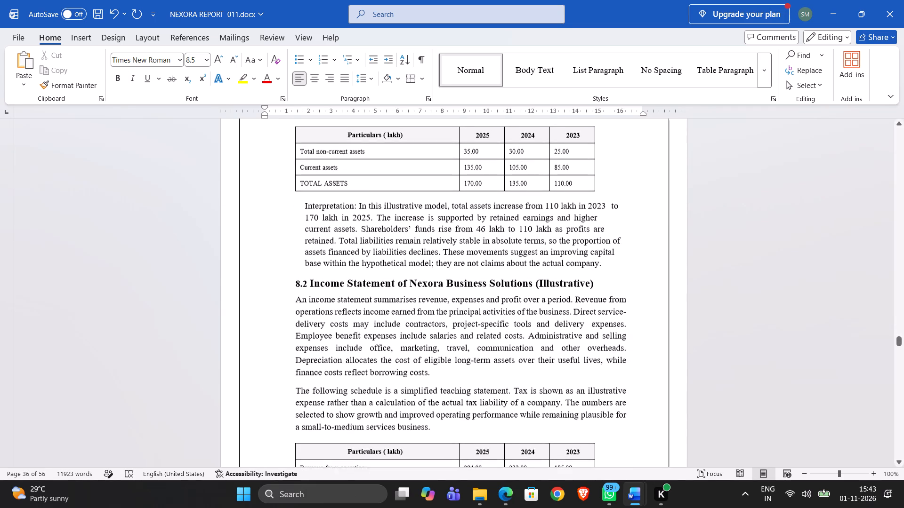
scroll(282, 291, "down", 2)
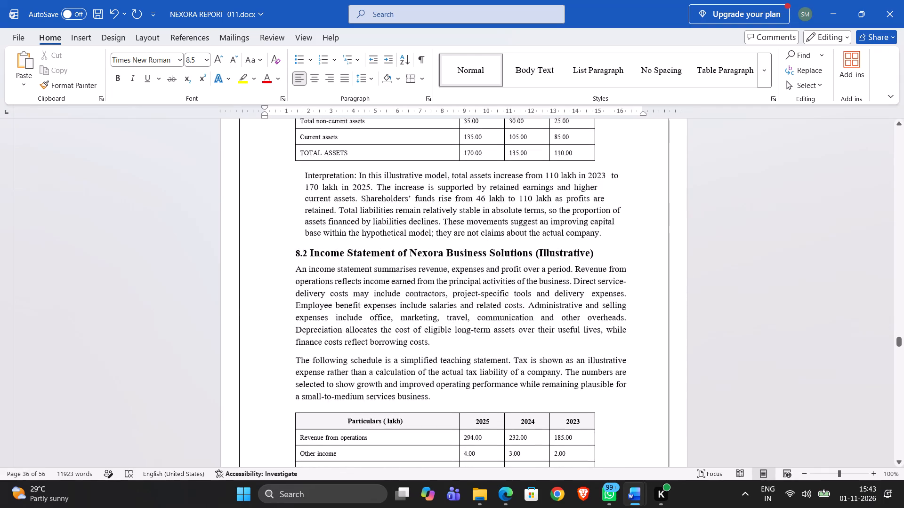
scroll(282, 291, "down", 3)
scroll(282, 291, "up", 1)
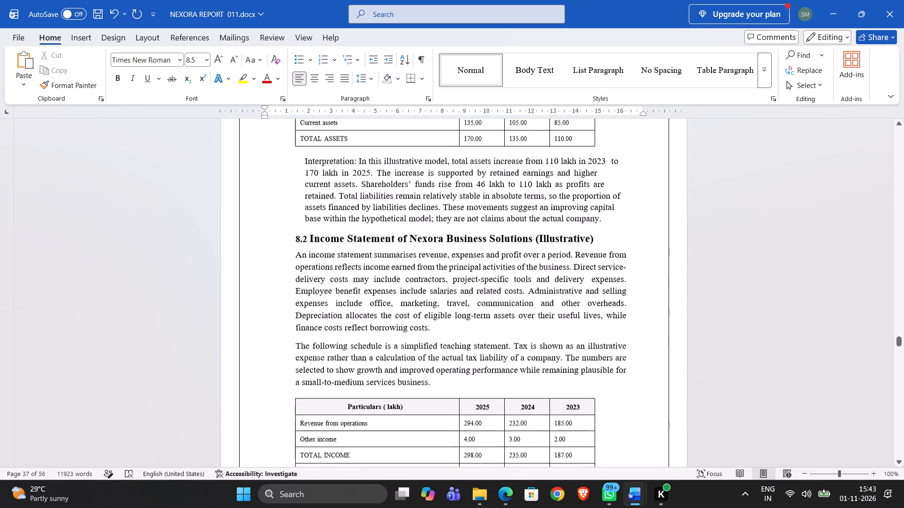
scroll(282, 291, "up", 4)
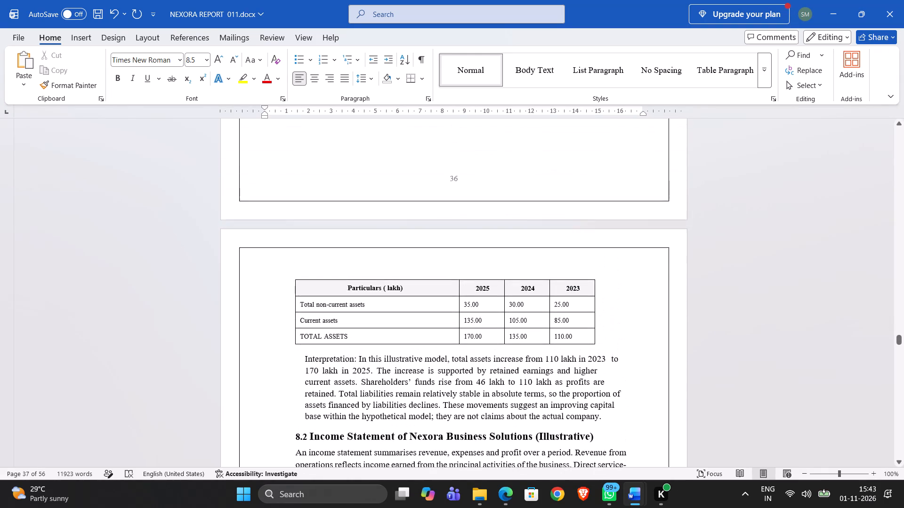
scroll(282, 291, "up", 4)
scroll(282, 291, "down", 1)
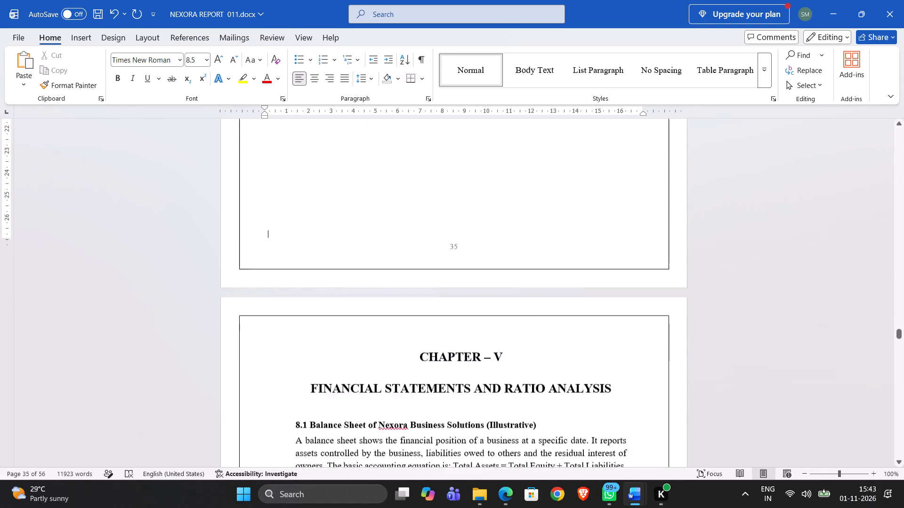
scroll(282, 291, "down", 1)
Recheck sections 4.2 and 4.1 on pages 35 and 34 for blank space above the headings and at the page ends.
scroll(282, 291, "up", 2)
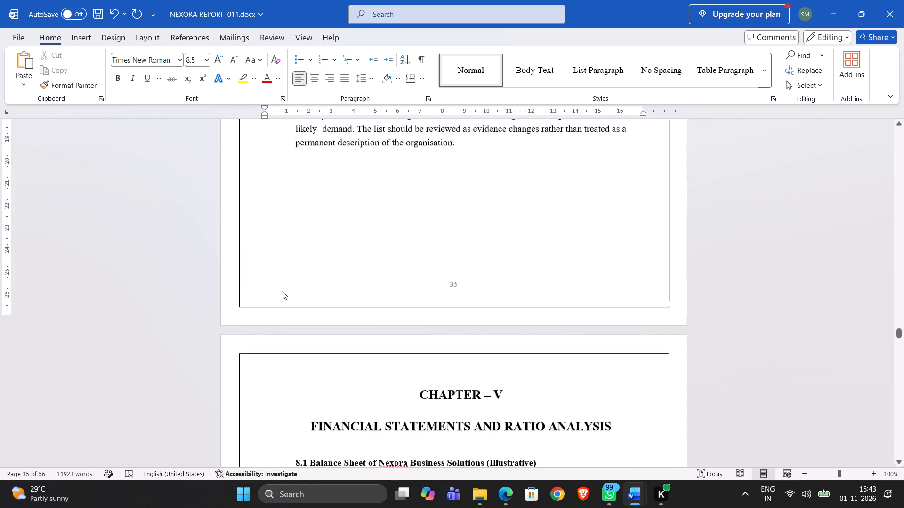
scroll(282, 291, "up", 4)
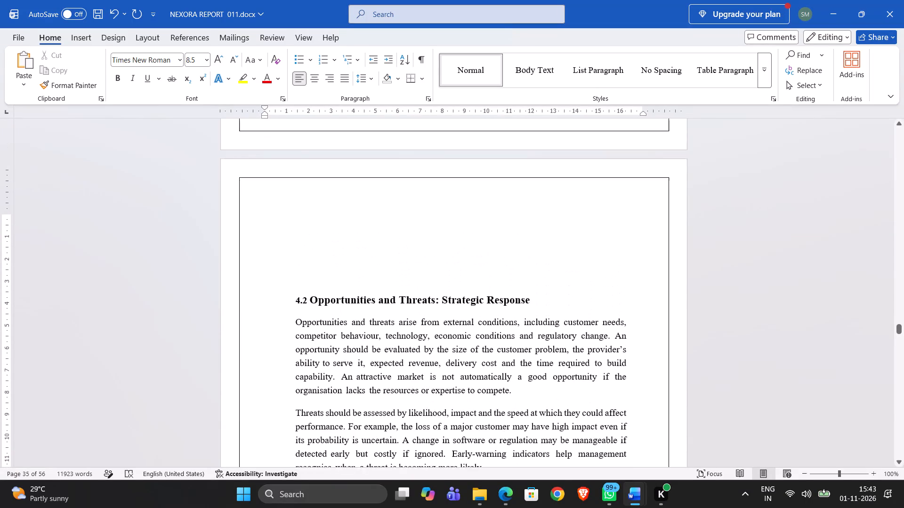
scroll(282, 291, "up", 2)
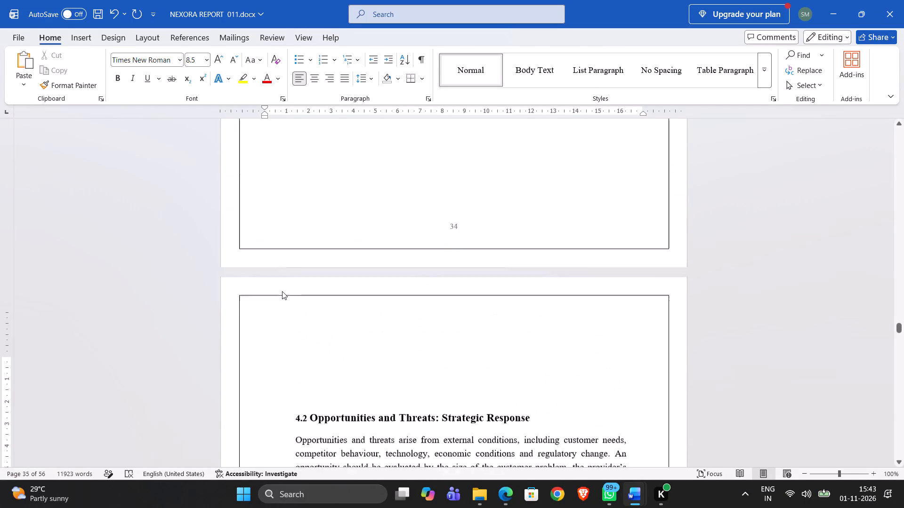
scroll(282, 291, "up", 4)
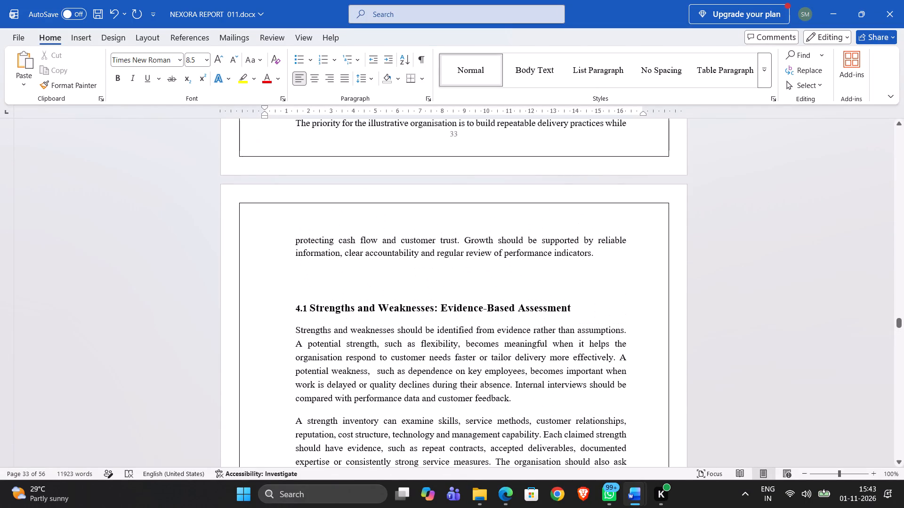
Recheck the SWOT lists and Chapter IV heading on pages 33 and 32 for spacing and page breaks.
scroll(282, 291, "up", 3)
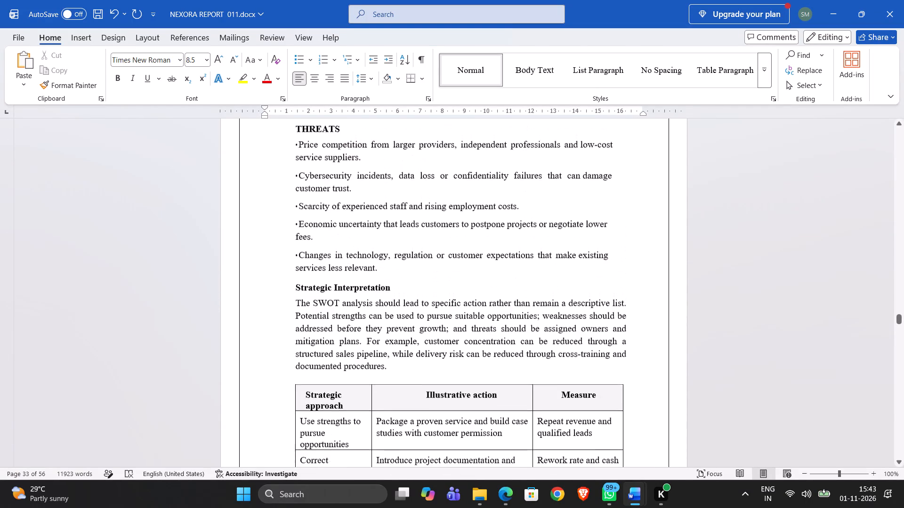
scroll(282, 291, "up", 3)
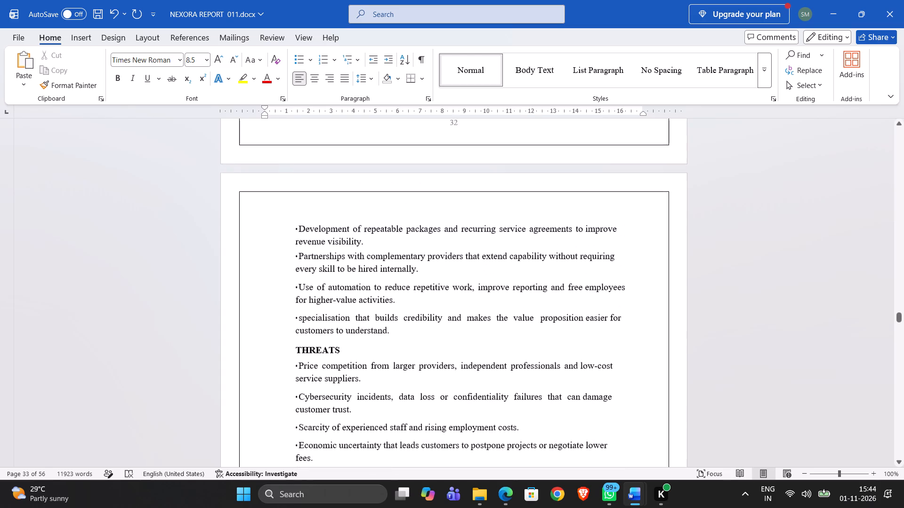
scroll(282, 291, "up", 5)
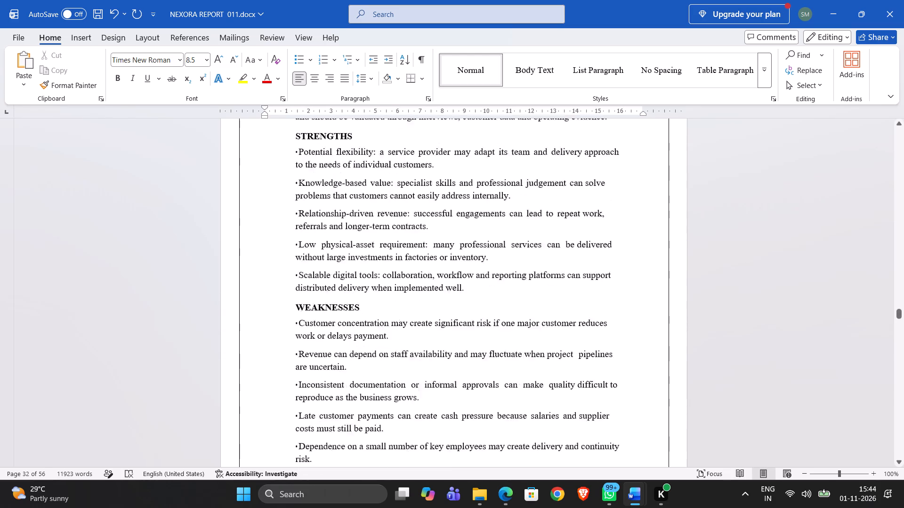
scroll(282, 291, "up", 3)
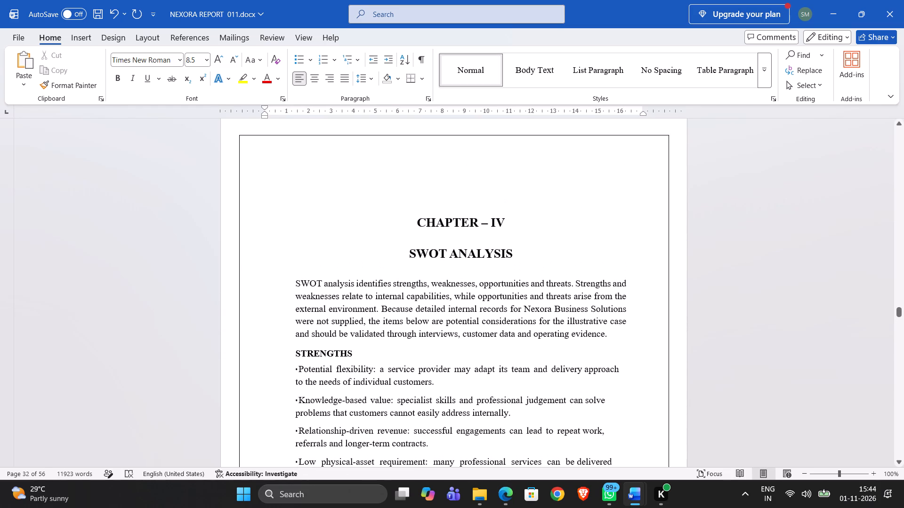
scroll(282, 291, "down", 2)
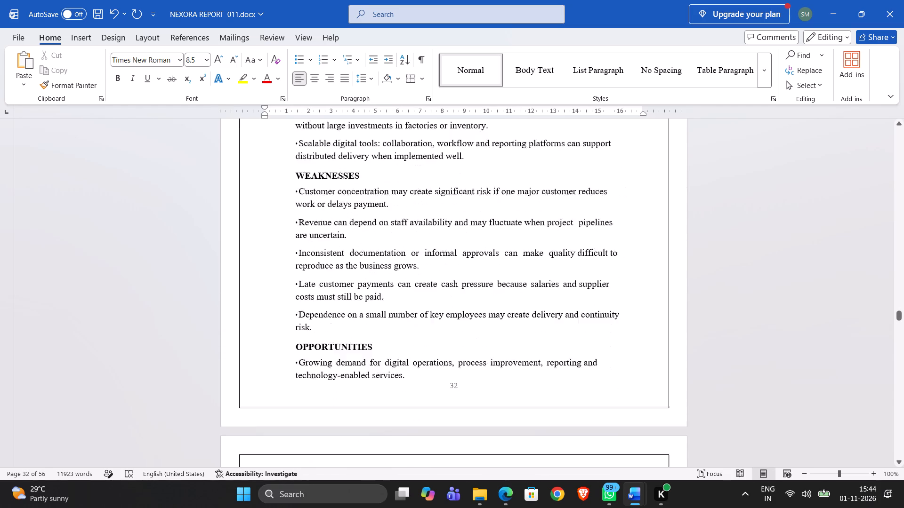
Recheck the SWOT lists, strategy table and section 4.1 on pages 32 to 34 for spacing and blank areas.
scroll(282, 291, "down", 5)
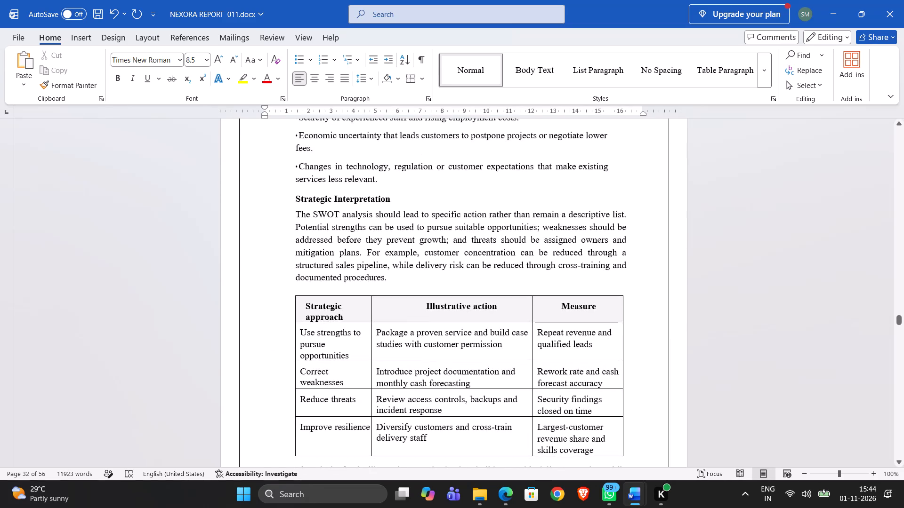
scroll(282, 291, "down", 3)
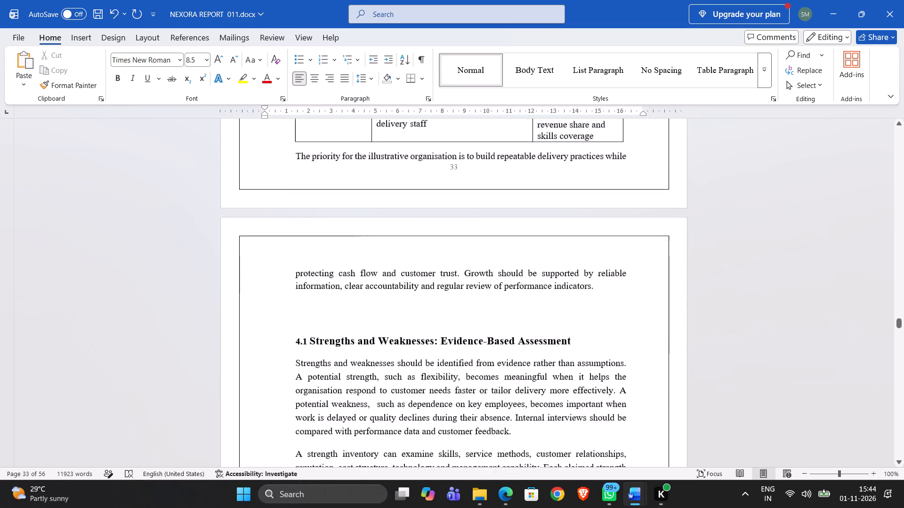
scroll(282, 291, "down", 2)
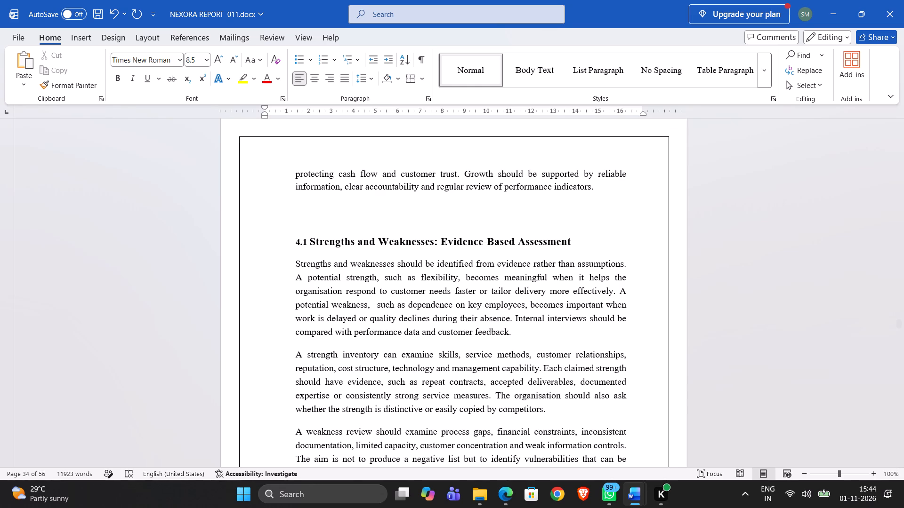
scroll(282, 291, "down", 1)
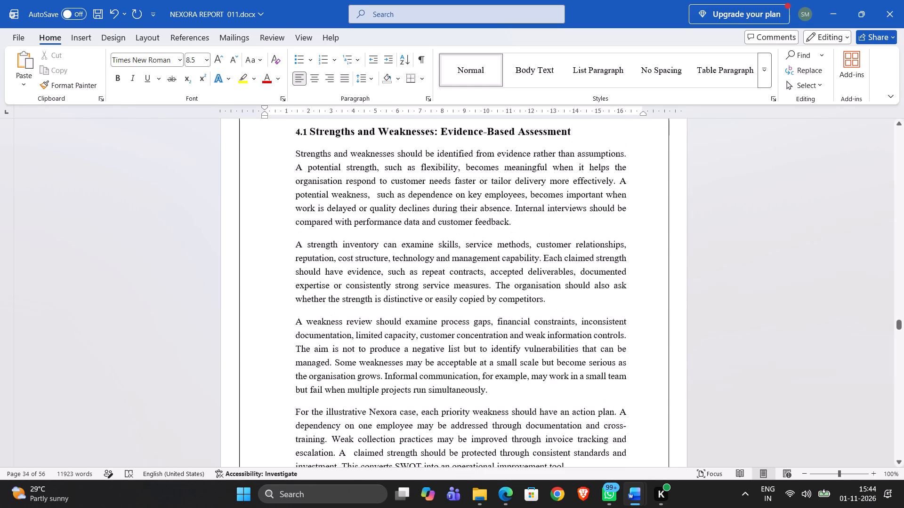
scroll(282, 291, "down", 2)
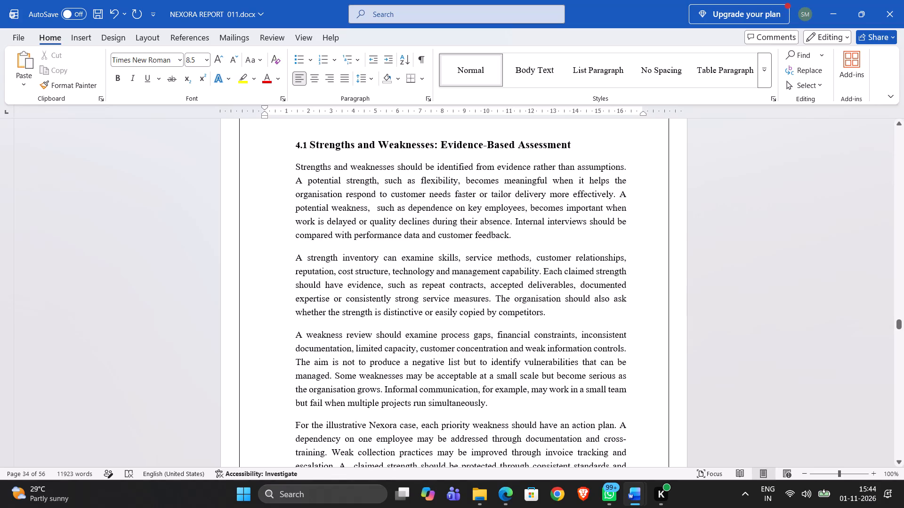
scroll(282, 291, "down", 2)
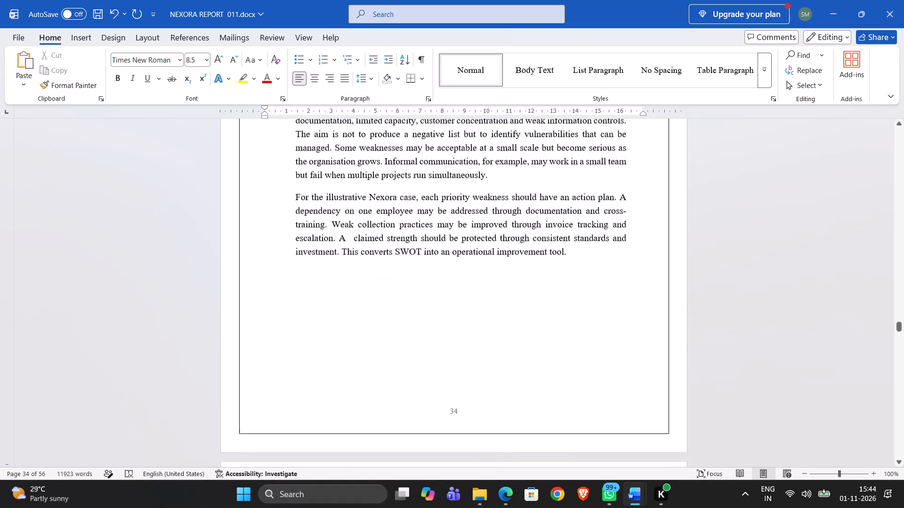
Recheck section 4.2 on page 35 and the start of Chapter V for blank space around the headings and page end.
scroll(282, 291, "down", 3)
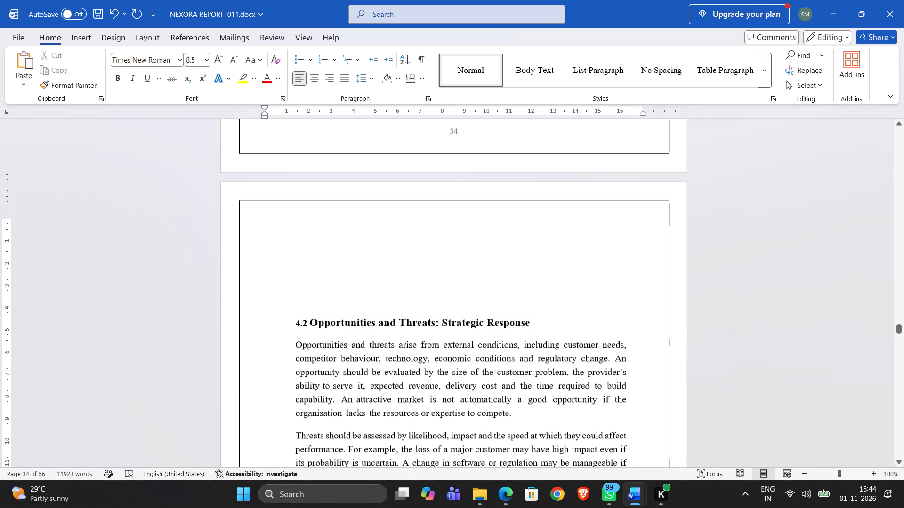
scroll(282, 291, "down", 4)
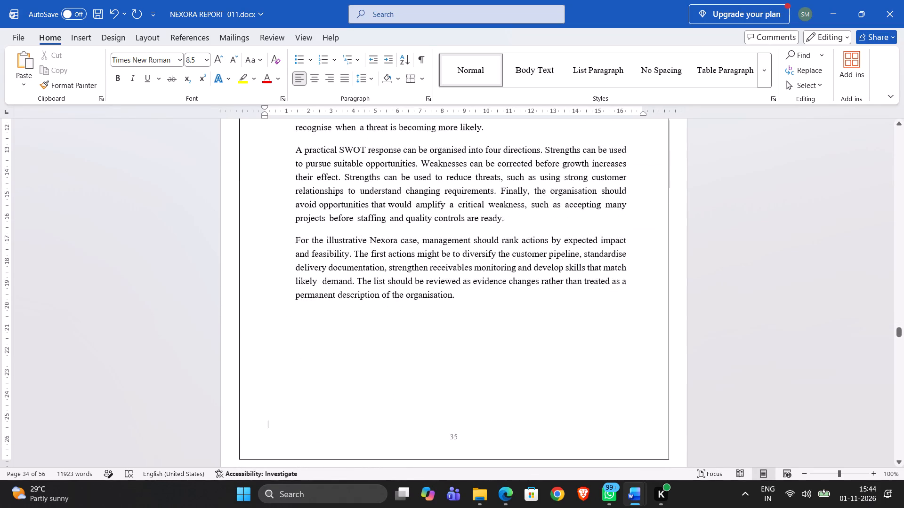
scroll(282, 291, "down", 2)
scroll(282, 291, "up", 3)
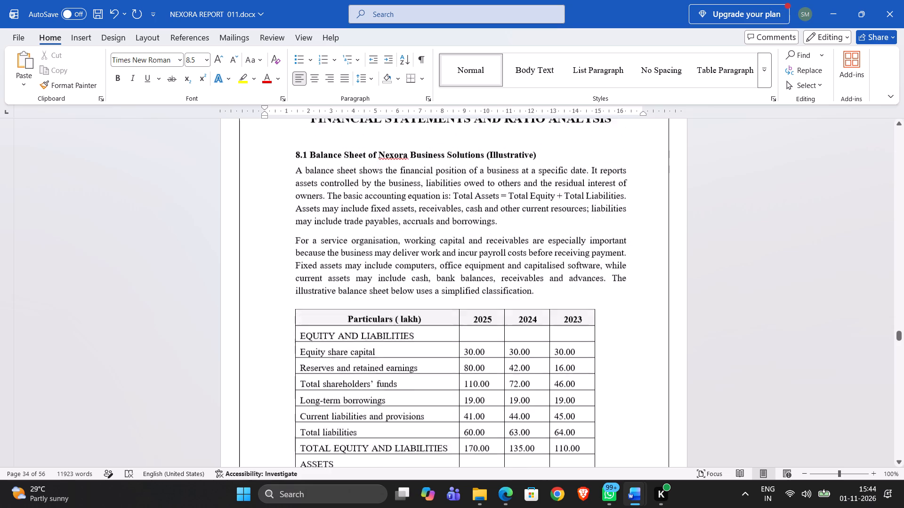
scroll(282, 291, "up", 6)
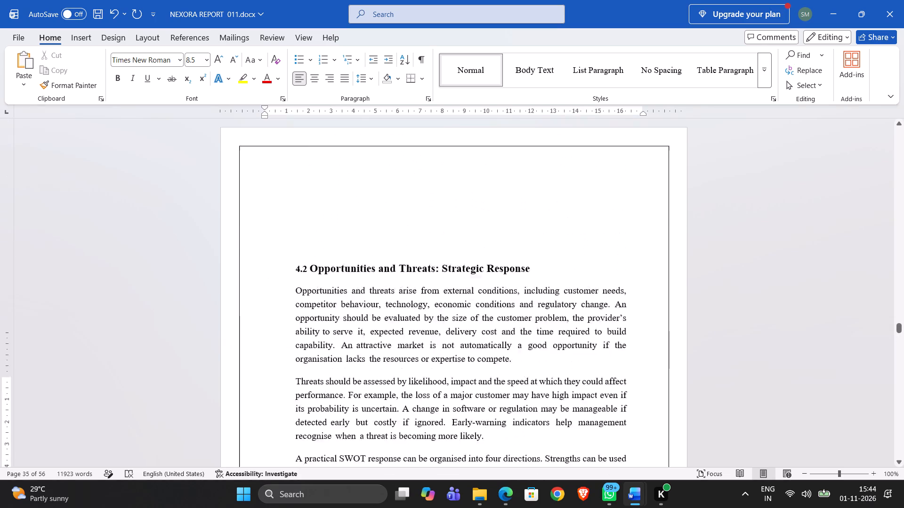
scroll(282, 291, "up", 4)
Renumber the Balance Sheet heading under Chapter V as 5.1, followed by a space.
scroll(282, 291, "down", 9)
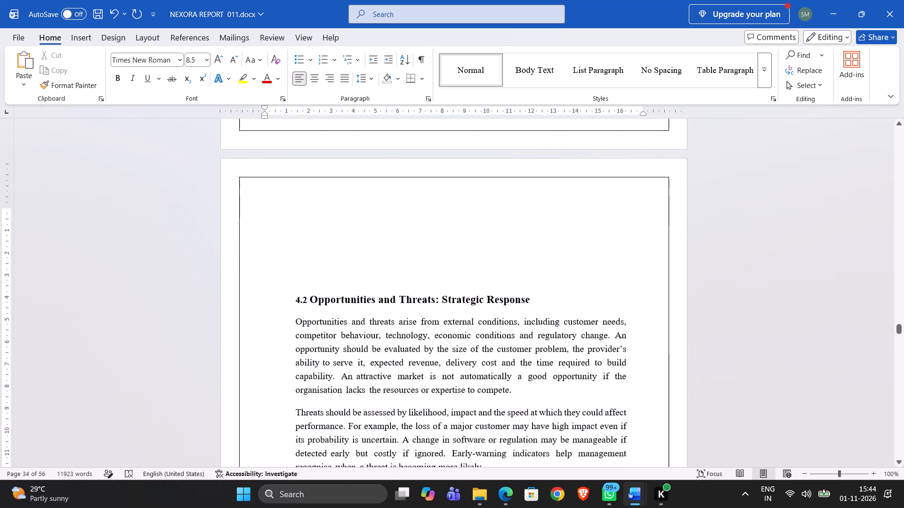
scroll(282, 291, "down", 5)
scroll(282, 291, "right", 1)
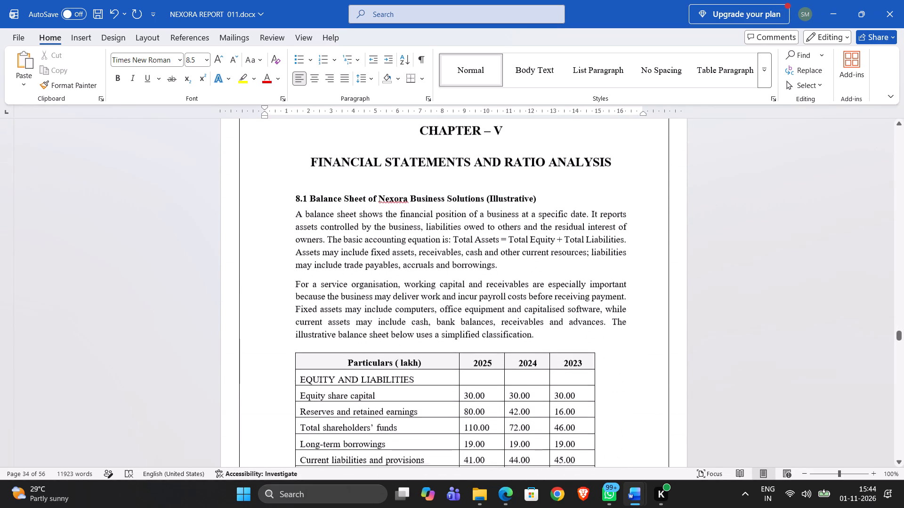
scroll(282, 291, "right", 1)
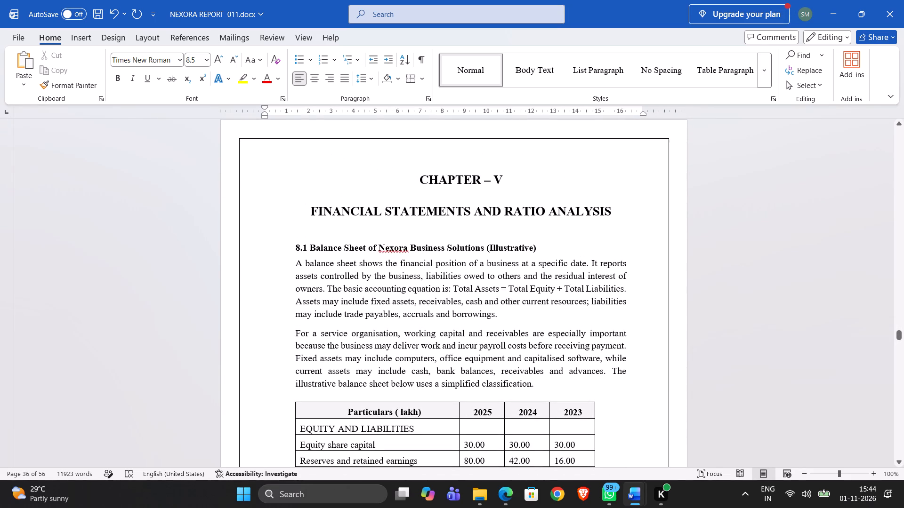
left_click(299, 247)
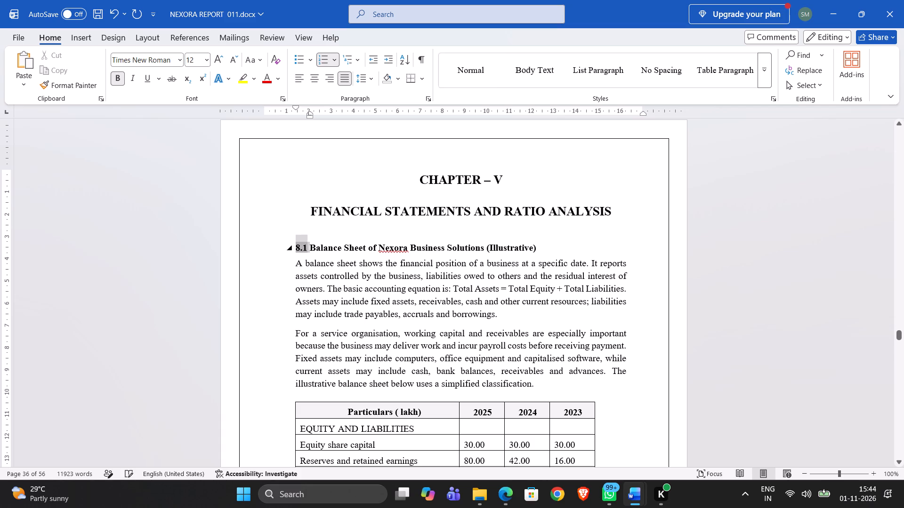
key("BackSpace")
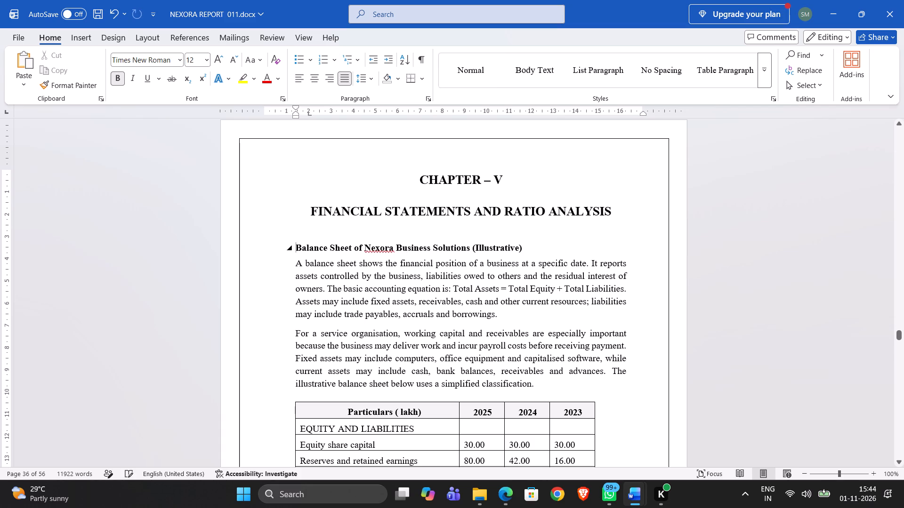
key("5")
type(".1")
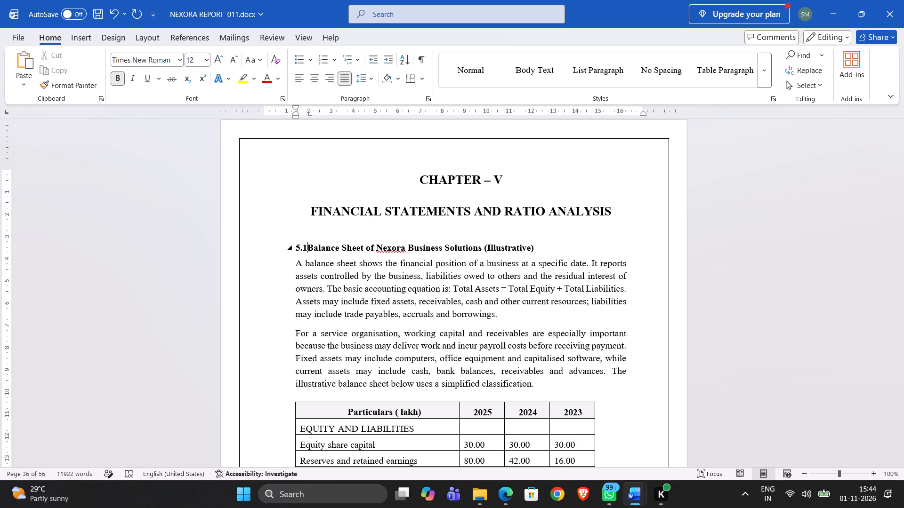
key("space")
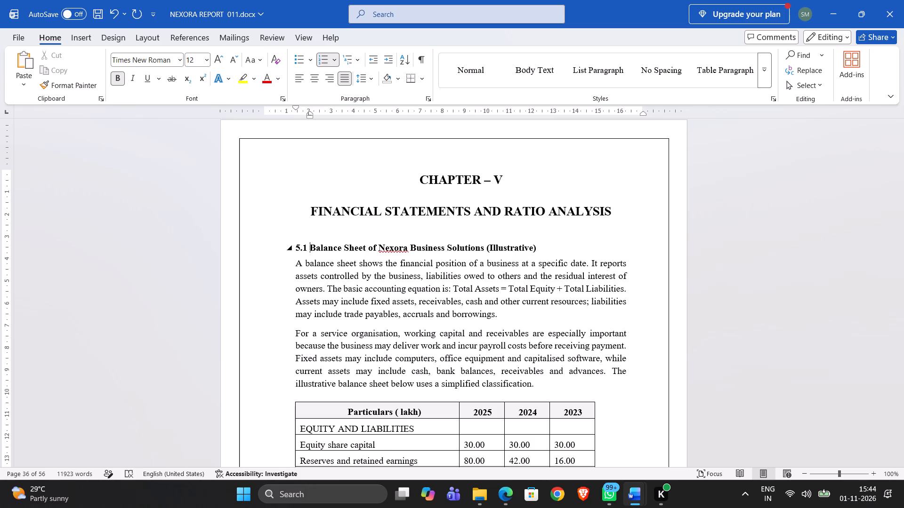
Renumber the Income Statement heading on page 37 as 5.2, followed by a space.
scroll(299, 247, "down", 5)
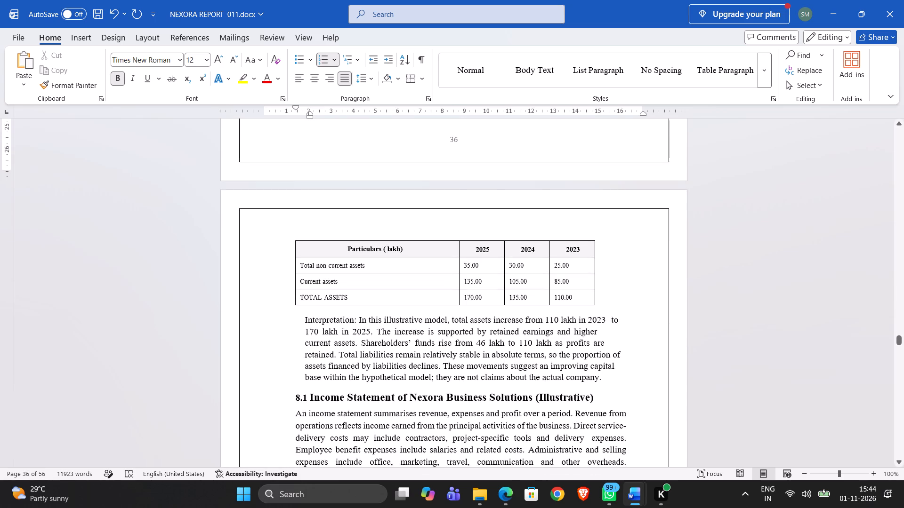
scroll(299, 247, "down", 1)
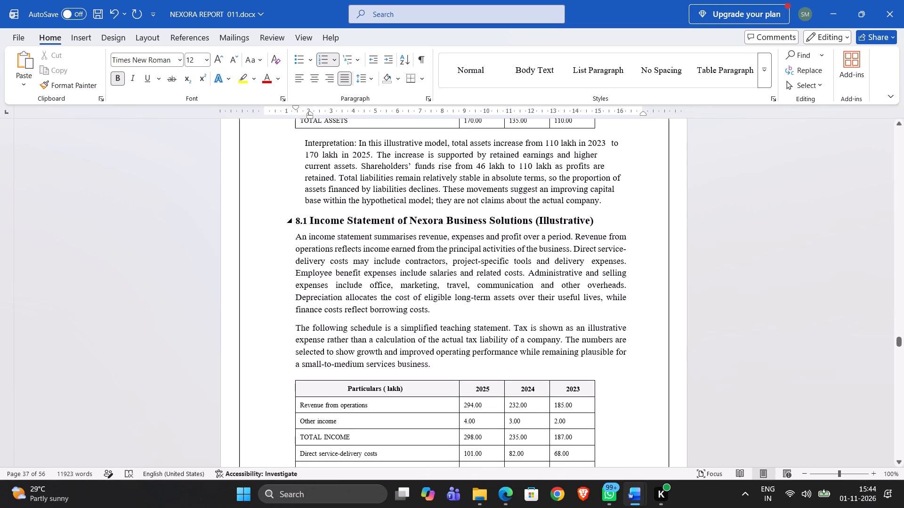
left_click(300, 220)
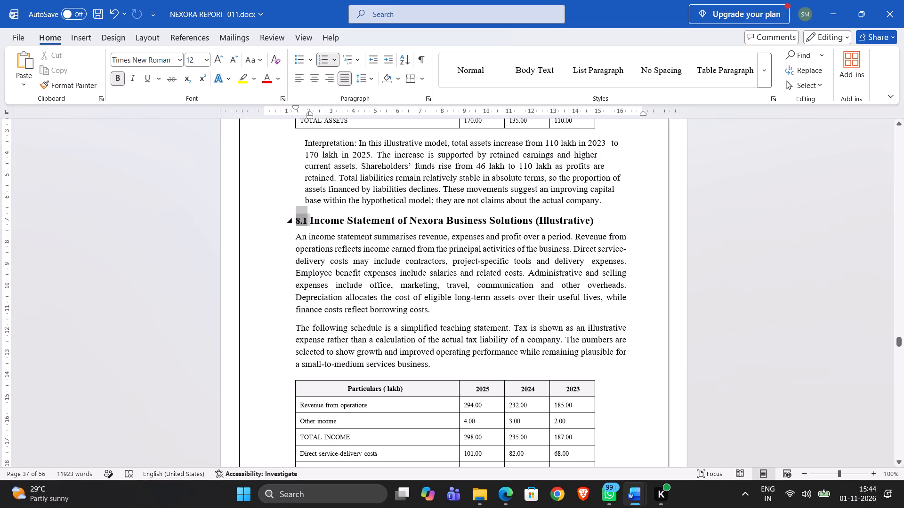
key("BackSpace")
key("5")
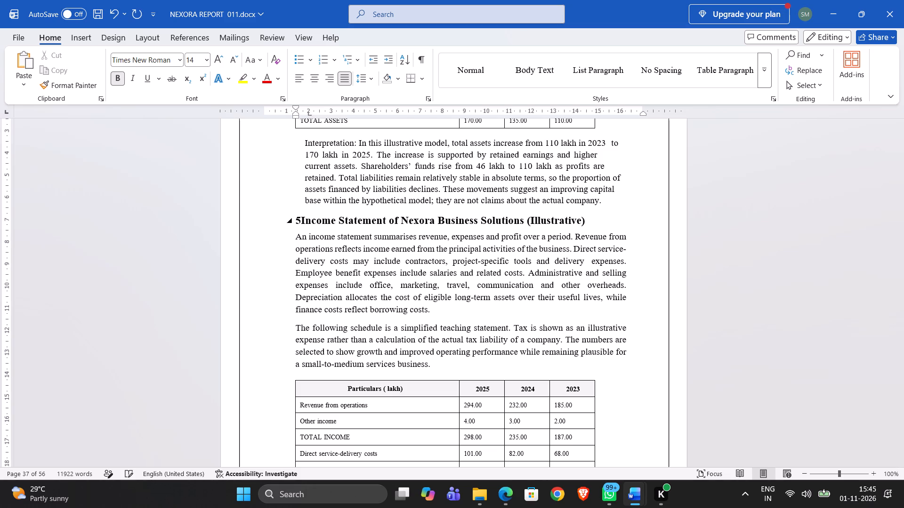
key("period")
type("2")
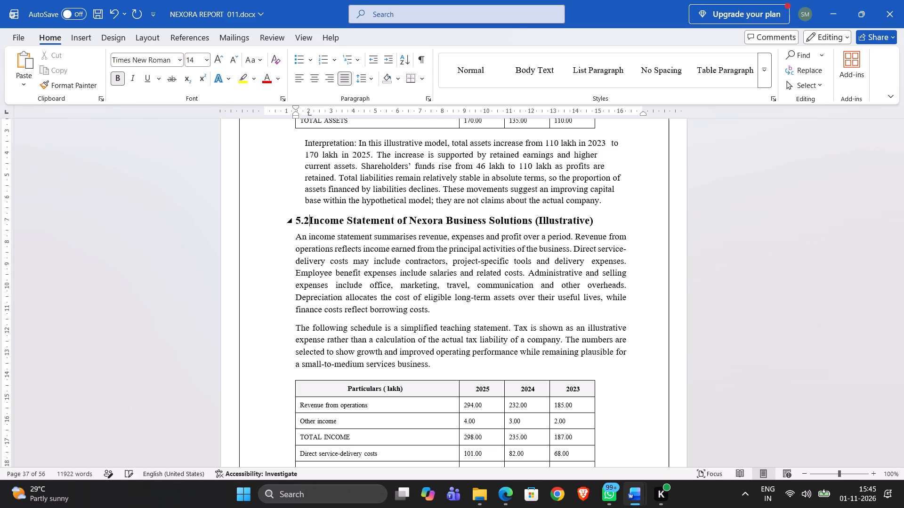
key("space")
Delete the empty page 38 between the income statement table and its interpretation paragraph.
scroll(300, 220, "down", 3)
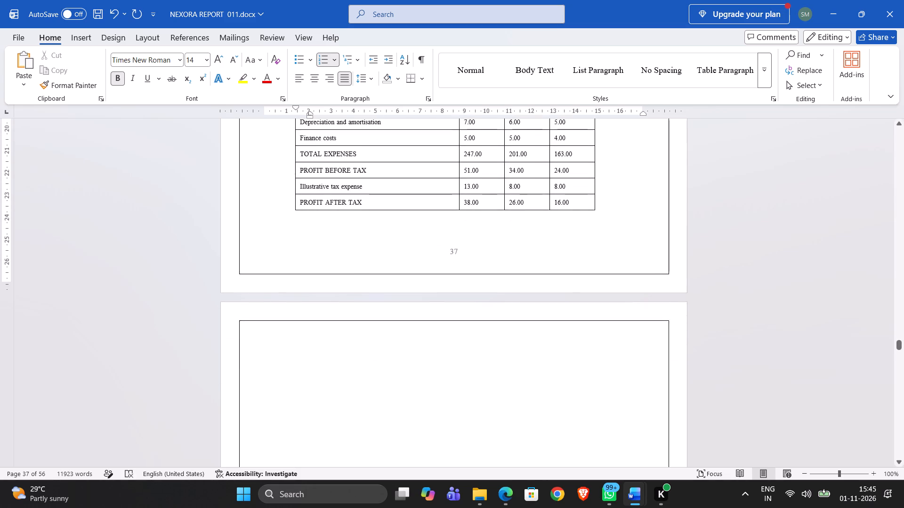
scroll(300, 220, "down", 2)
scroll(300, 220, "up", 1)
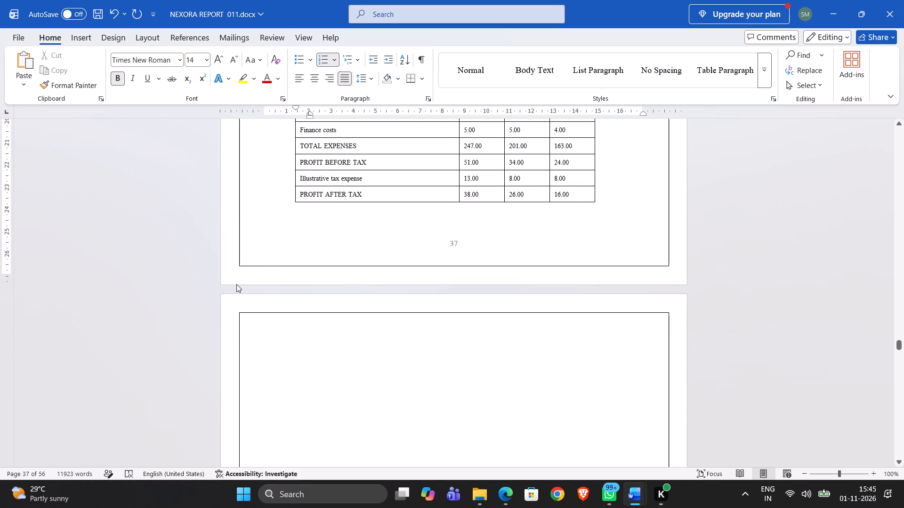
left_click(236, 284)
left_click(266, 334)
scroll(266, 334, "down", 1)
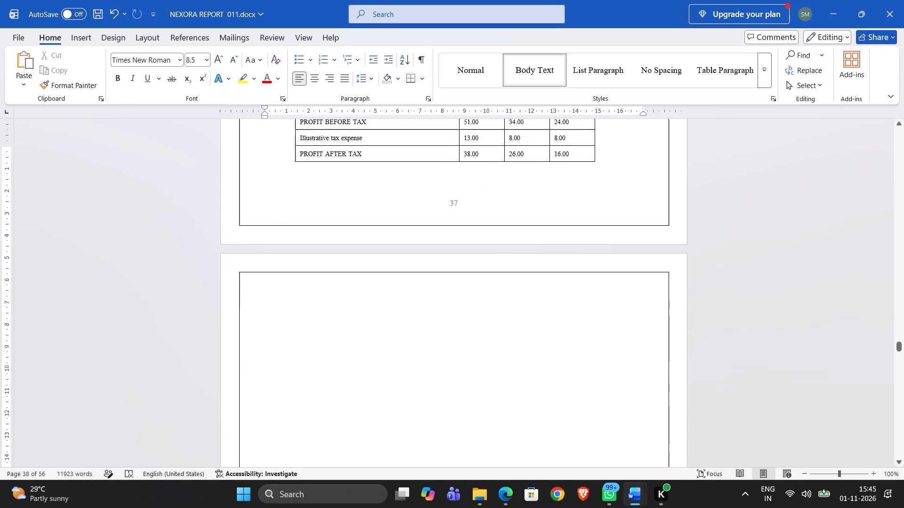
scroll(266, 334, "down", 1)
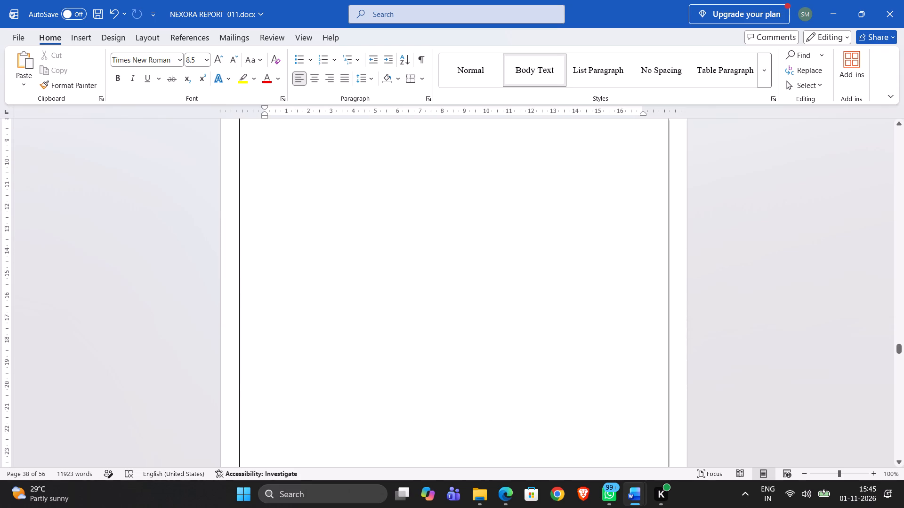
scroll(266, 334, "up", 3)
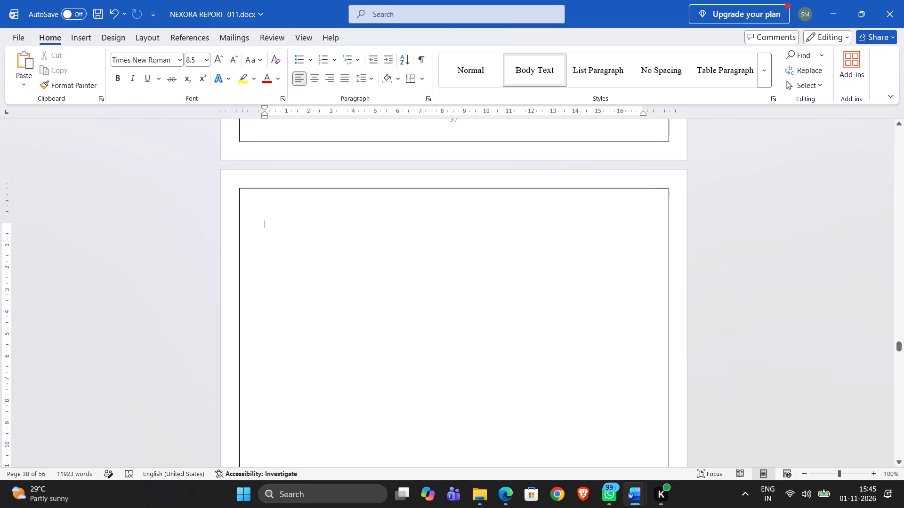
key("Delete")
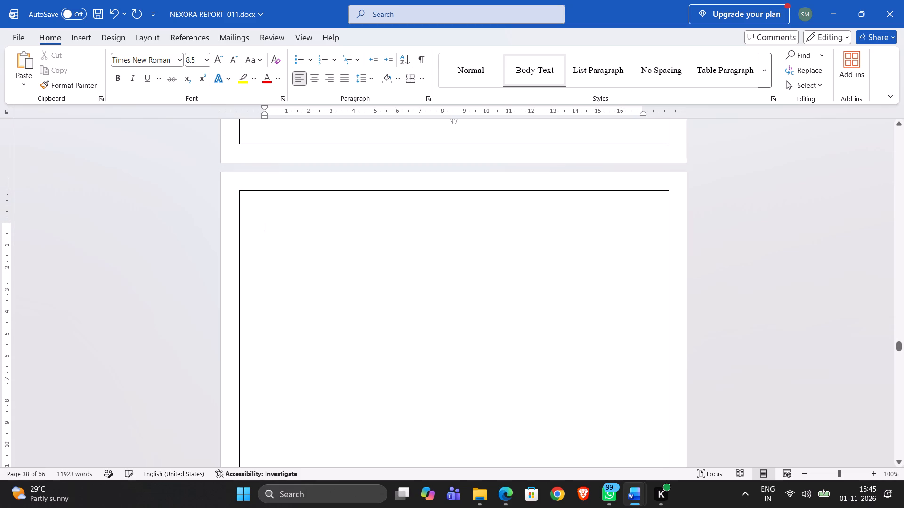
key("Delete")
Insert a space between the number 5.3 and the Ratio Analysis heading text on page 38.
scroll(282, 309, "up", 1)
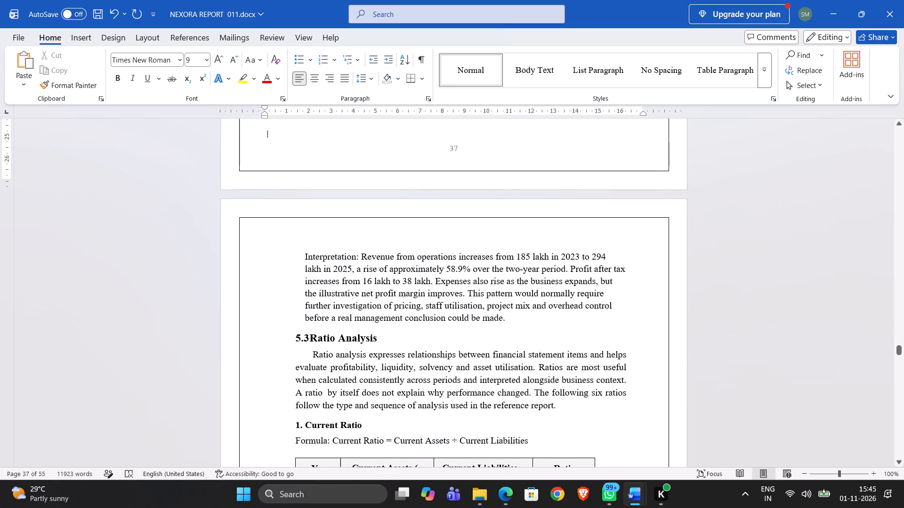
scroll(282, 309, "up", 5)
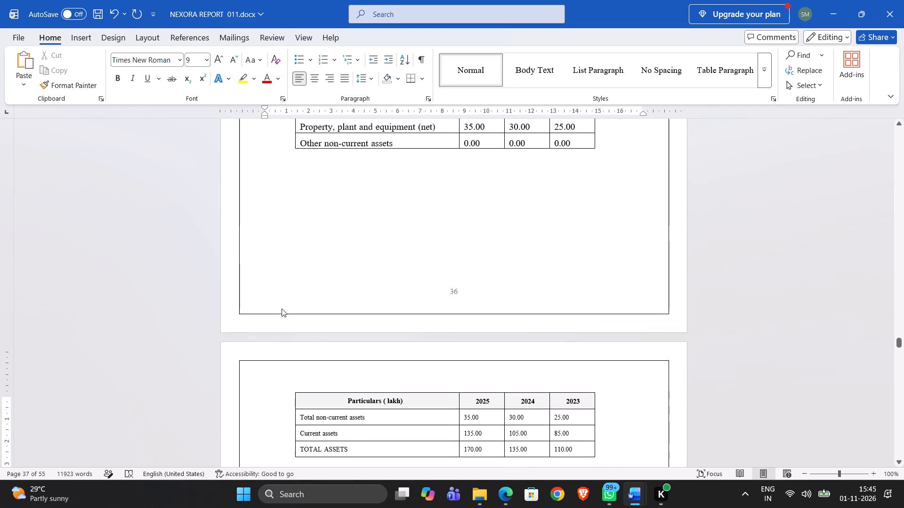
scroll(282, 309, "down", 7)
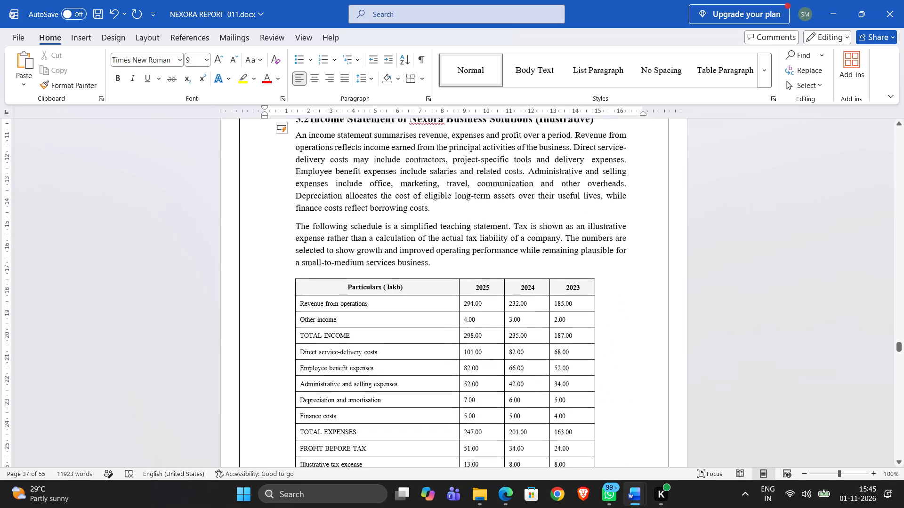
scroll(282, 309, "down", 3)
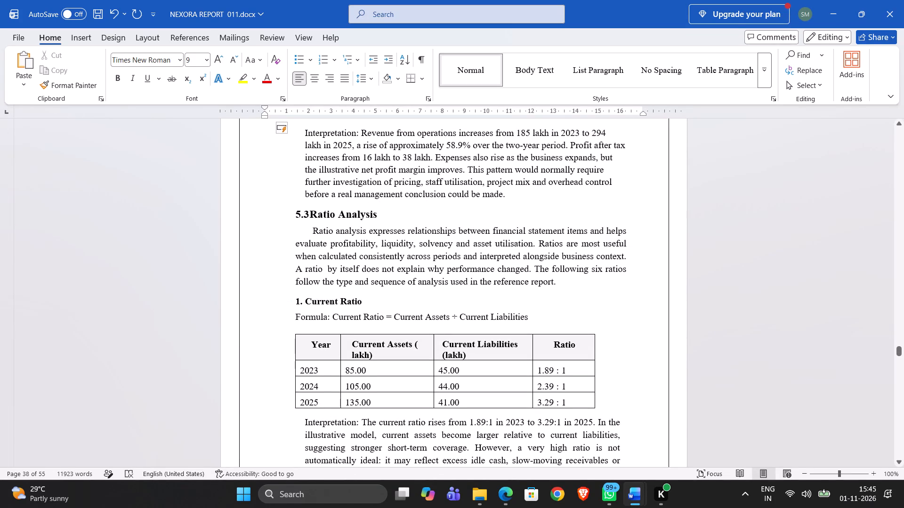
left_click(309, 216)
key("space")
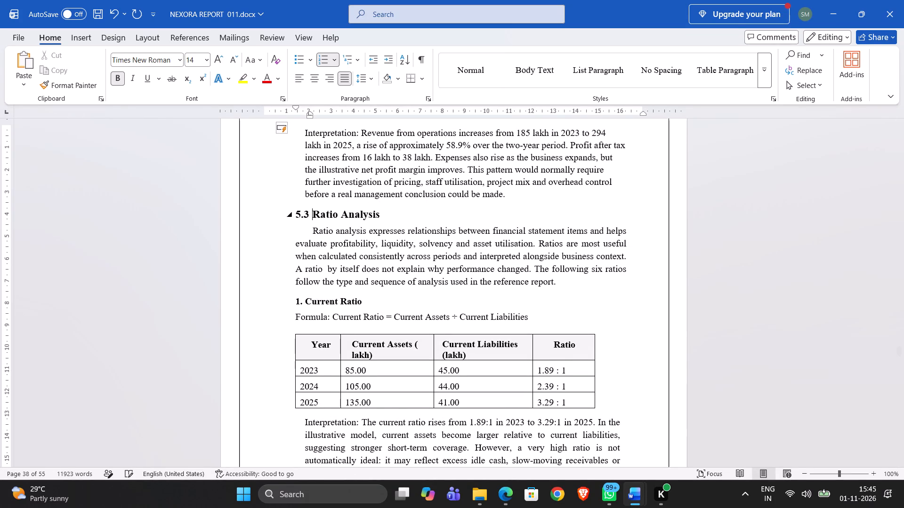
Review the pages from the 5.3 Ratio Analysis section through the start of section 5.5 for layout and heading problems.
scroll(309, 216, "down", 2)
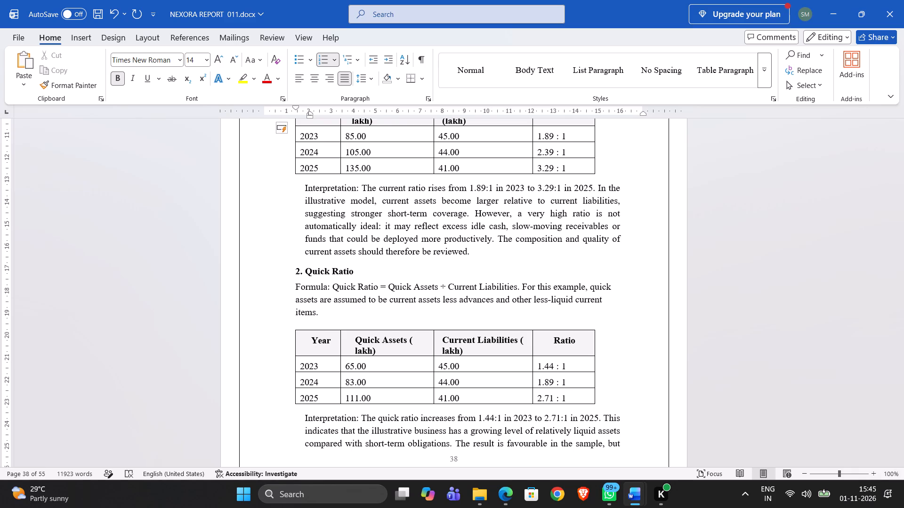
scroll(309, 216, "down", 3)
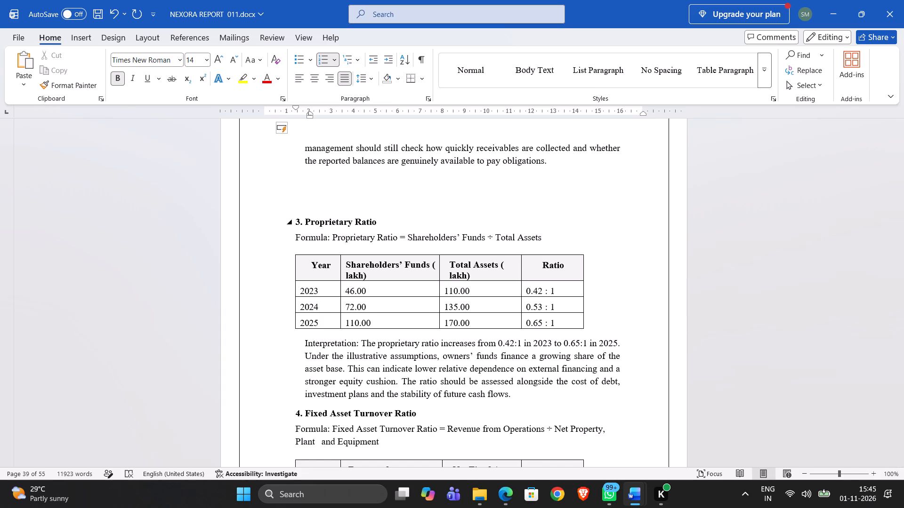
scroll(292, 250, "down", 2)
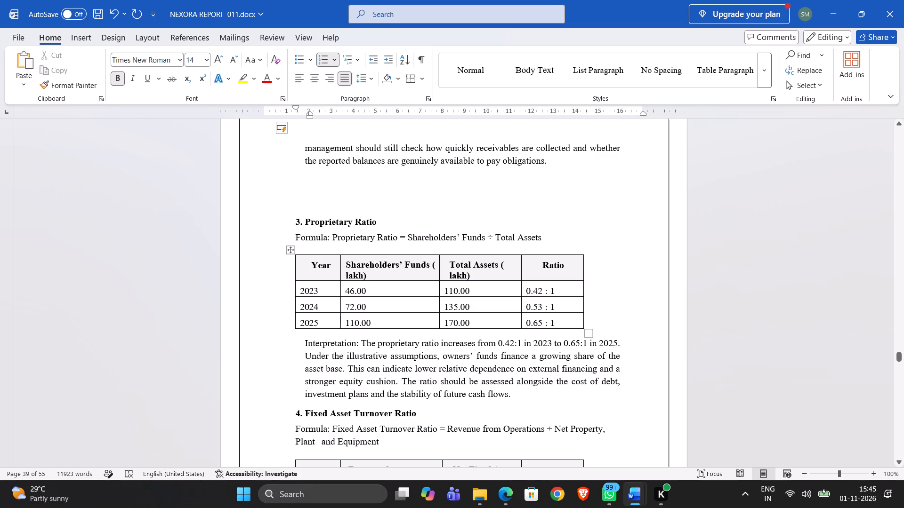
scroll(270, 260, "down", 4)
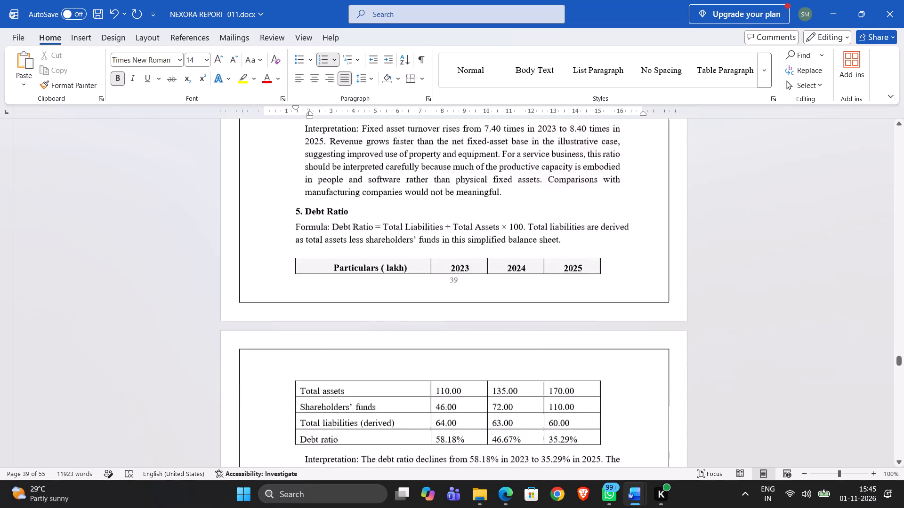
scroll(270, 260, "down", 3)
scroll(270, 260, "right", 1)
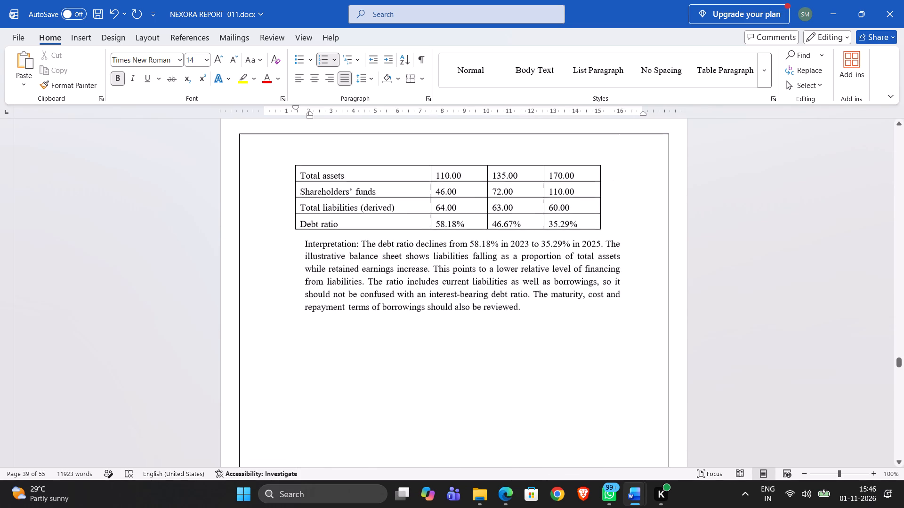
scroll(270, 260, "right", 1)
scroll(270, 260, "down", 2)
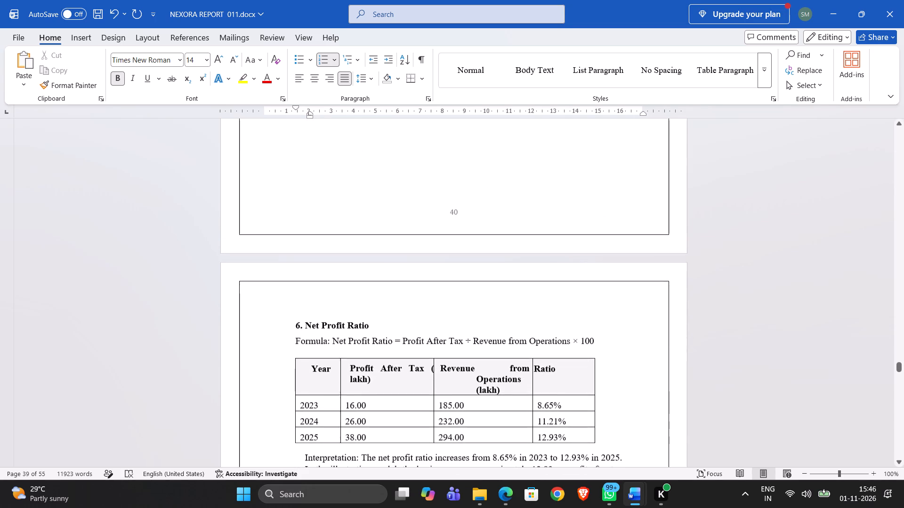
scroll(270, 260, "down", 3)
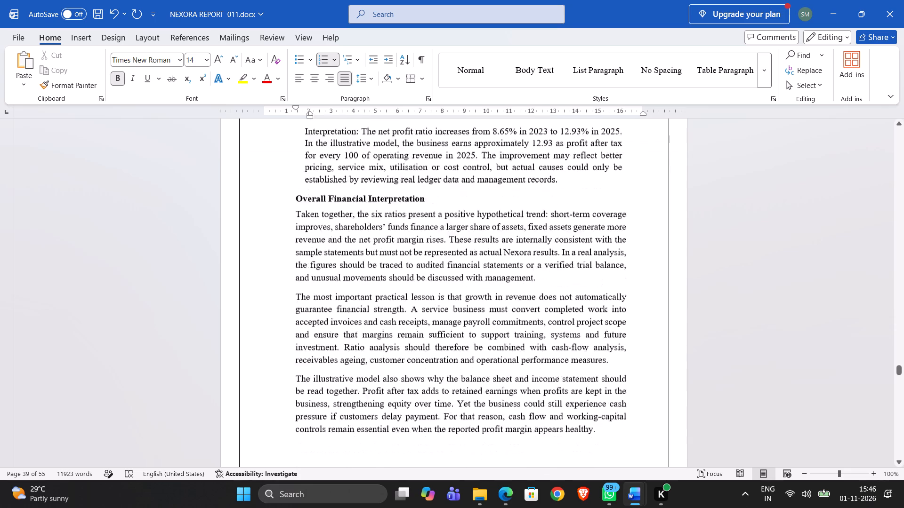
scroll(270, 260, "down", 3)
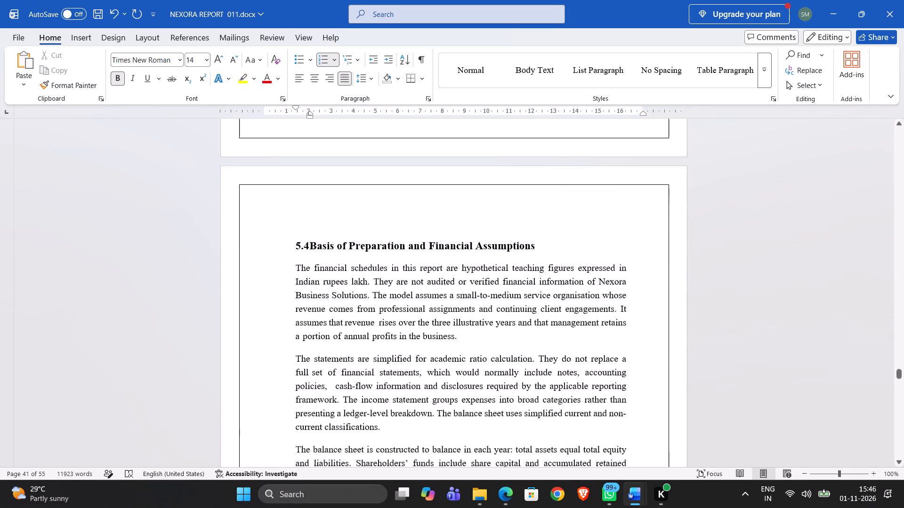
scroll(270, 260, "down", 2)
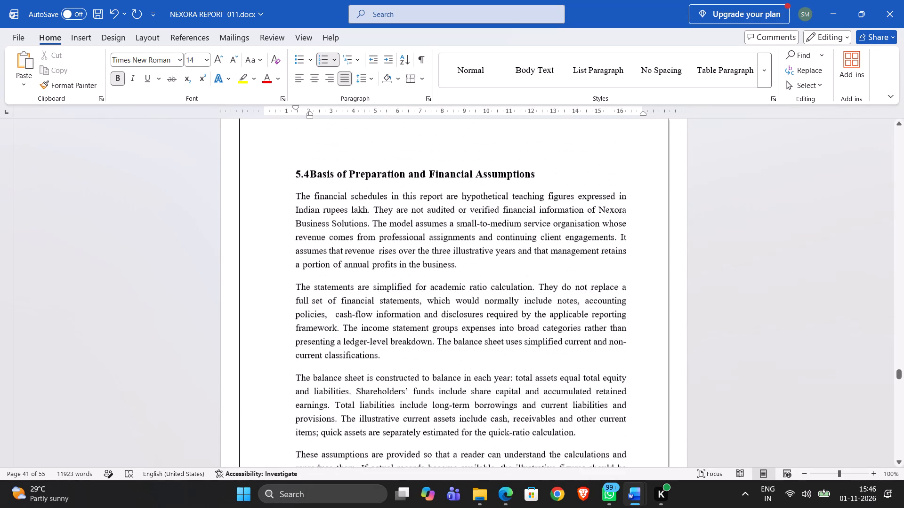
scroll(270, 260, "down", 1)
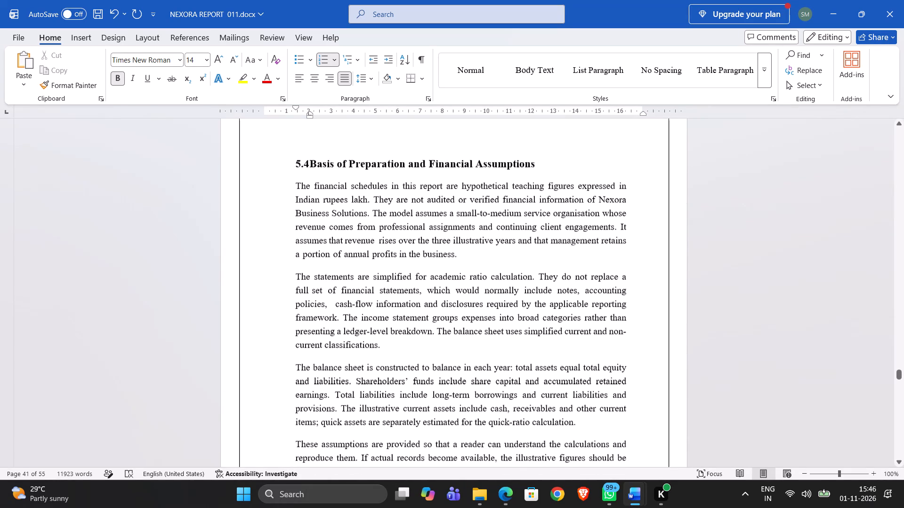
scroll(270, 260, "down", 1)
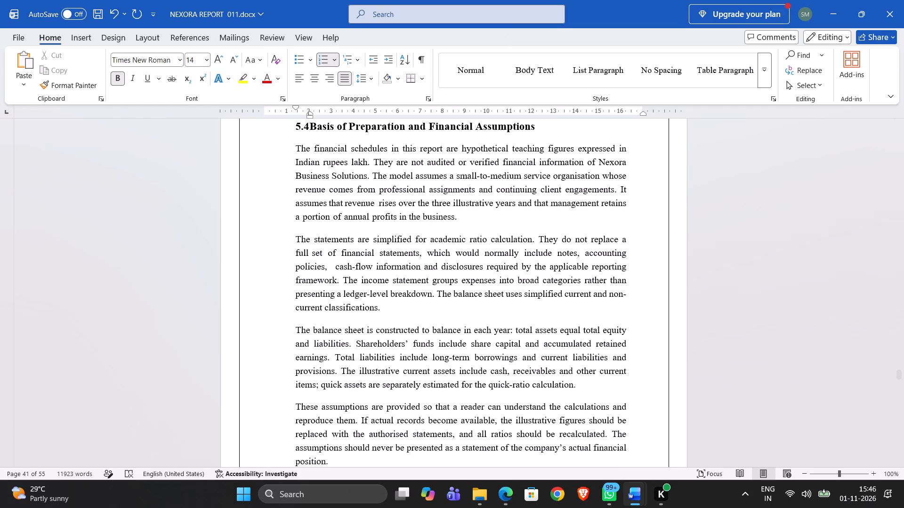
scroll(270, 260, "down", 2)
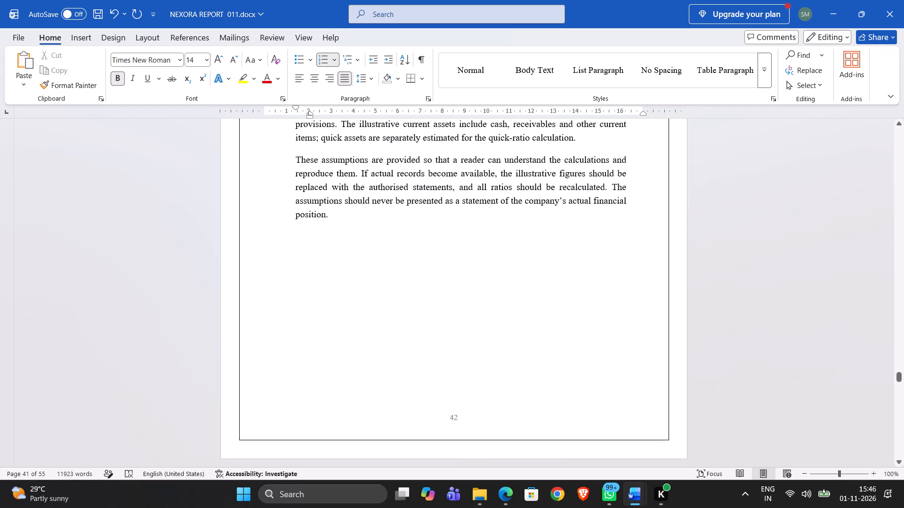
scroll(270, 260, "down", 3)
scroll(270, 260, "up", 1)
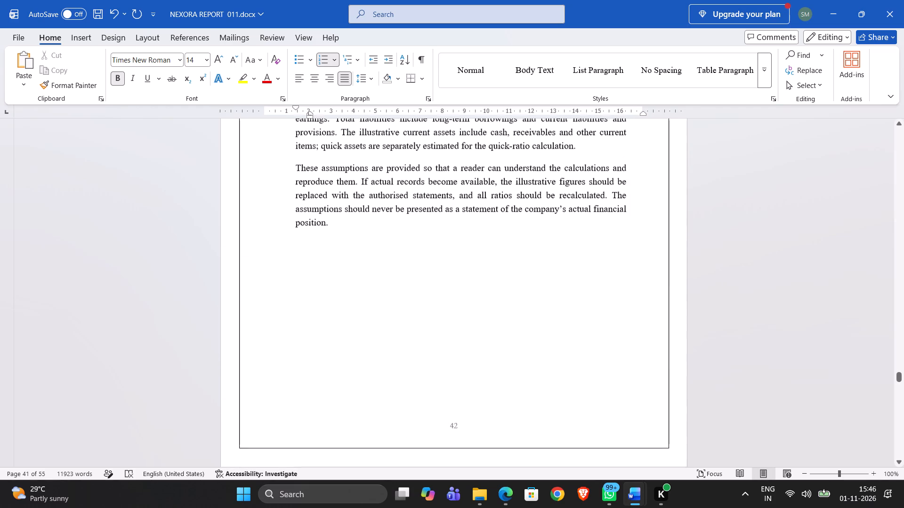
scroll(270, 260, "down", 2)
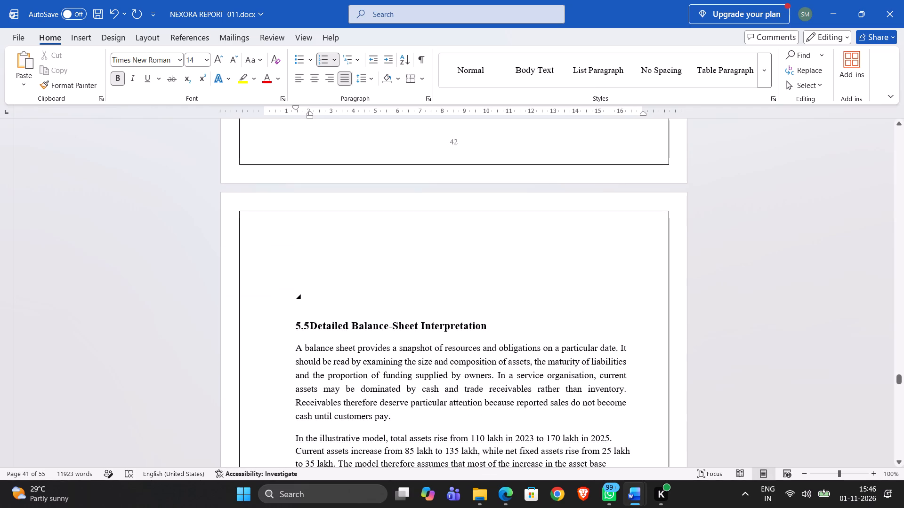
Delete the extra blank space above the 5.5 Detailed Balance-Sheet Interpretation heading on page 43.
left_click(305, 302)
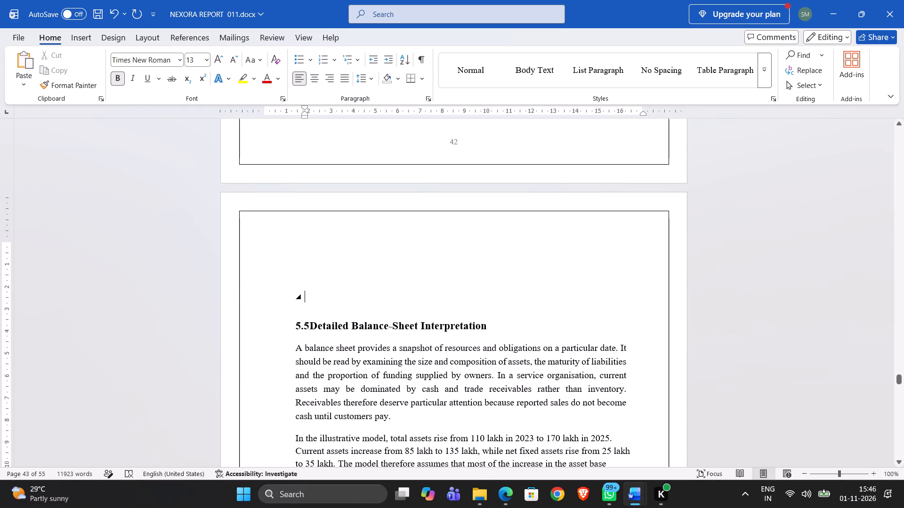
key("BackSpace")
key("BackSpace")
key("BackSpace")
key("BackSpace")
key("BackSpace")
key("BackSpace")
key("BackSpace")
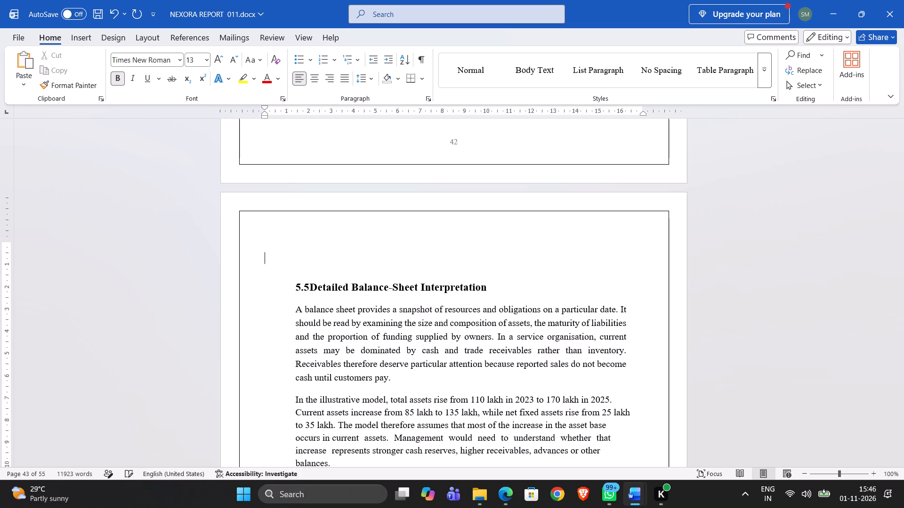
key("BackSpace")
key("BackSpace")
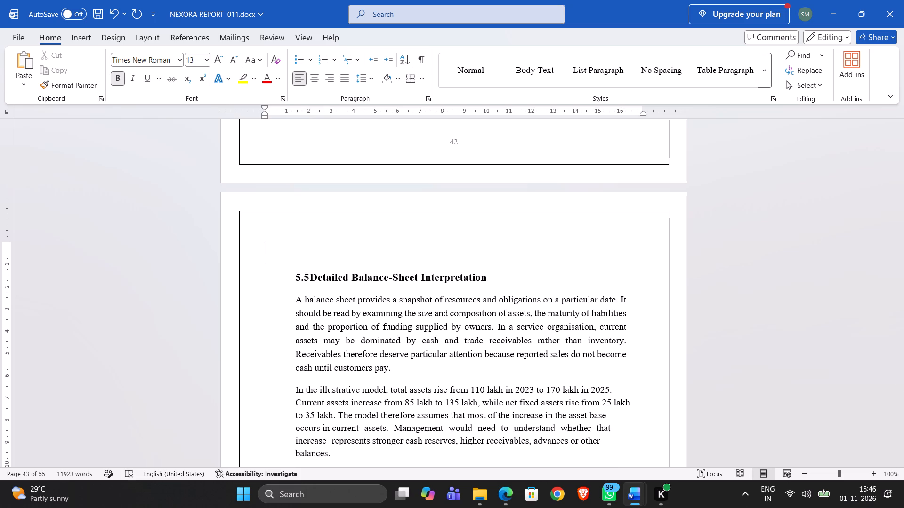
Insert a space between the number 5.5 and the Detailed Balance-Sheet Interpretation heading text.
scroll(305, 302, "down", 4)
scroll(305, 302, "up", 1)
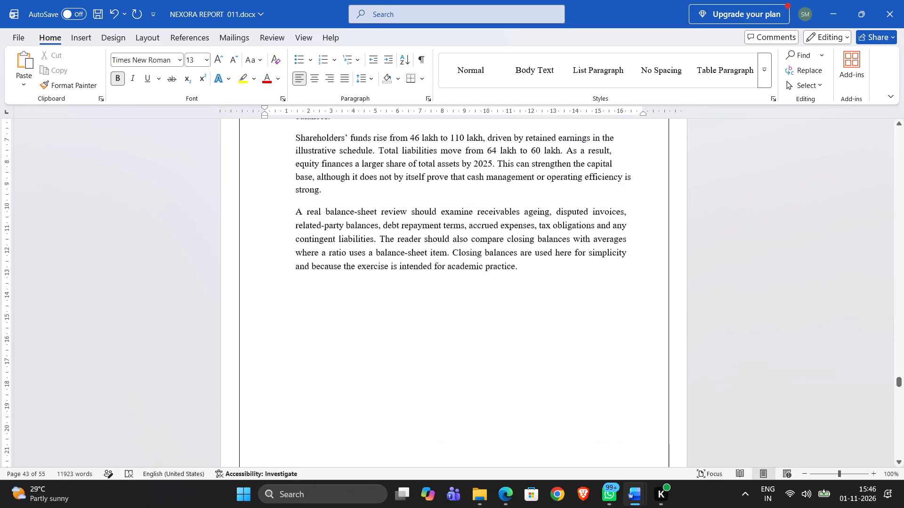
scroll(305, 302, "up", 2)
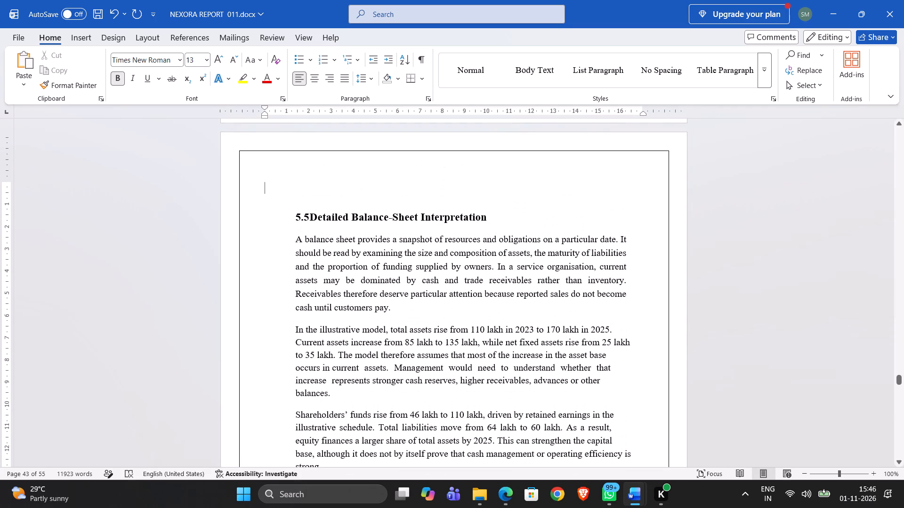
left_click(308, 217)
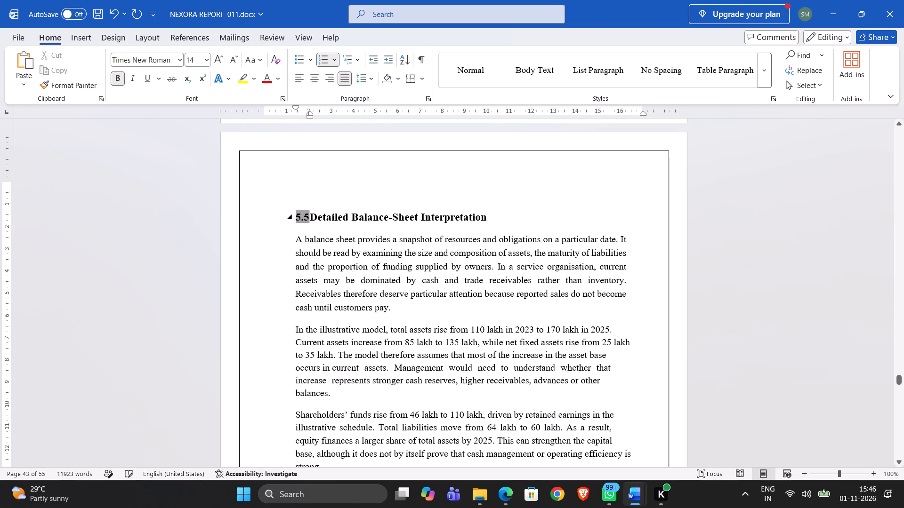
left_click(328, 214)
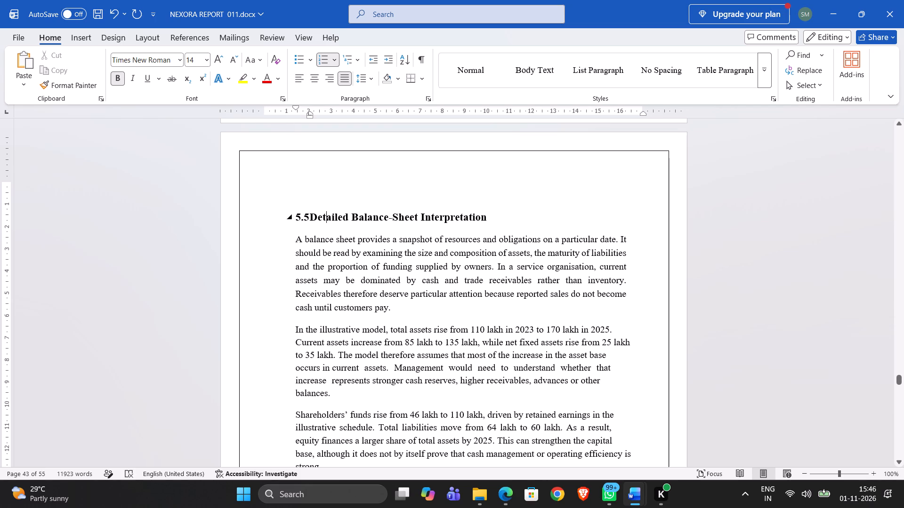
left_click(311, 215)
key("space")
Insert a space between the number 5.4 and the Basis of Preparation and Financial Assumptions heading text on page 42.
scroll(311, 215, "up", 6)
scroll(311, 215, "down", 1)
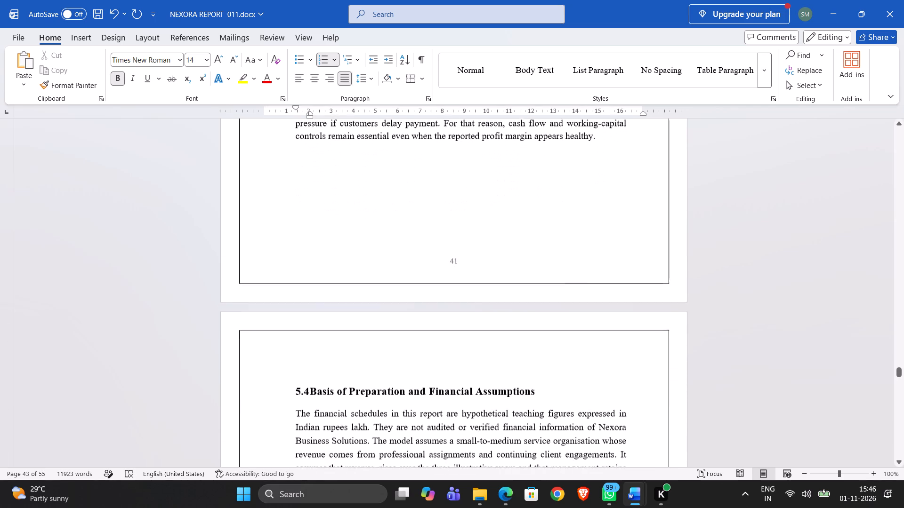
left_click(307, 386)
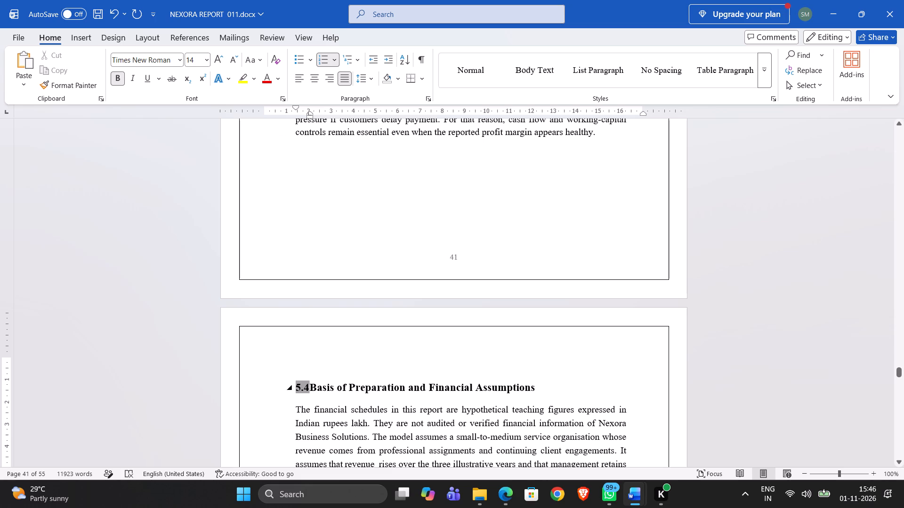
double_click(307, 386)
left_click(311, 387)
key("space")
Recheck the layout of pages 38 to 43, from Ratio Analysis through Detailed Balance-Sheet Interpretation.
scroll(311, 387, "up", 2)
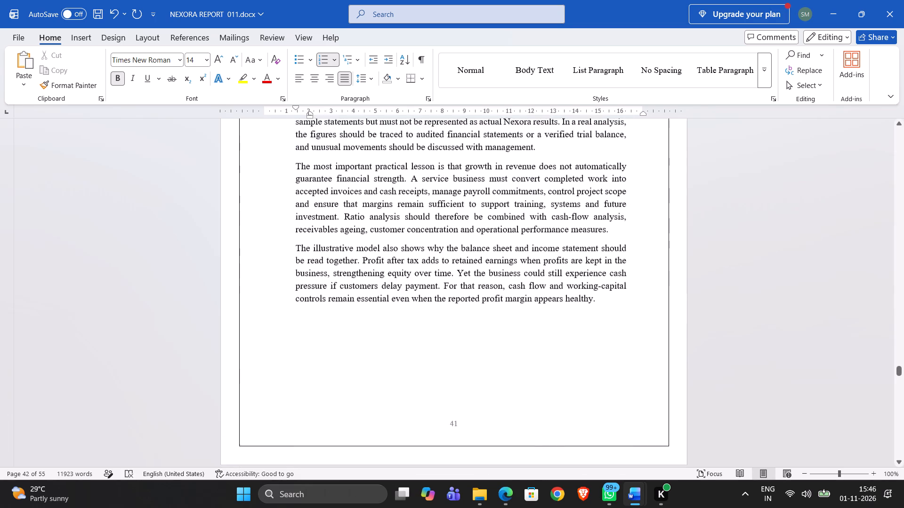
scroll(311, 387, "up", 4)
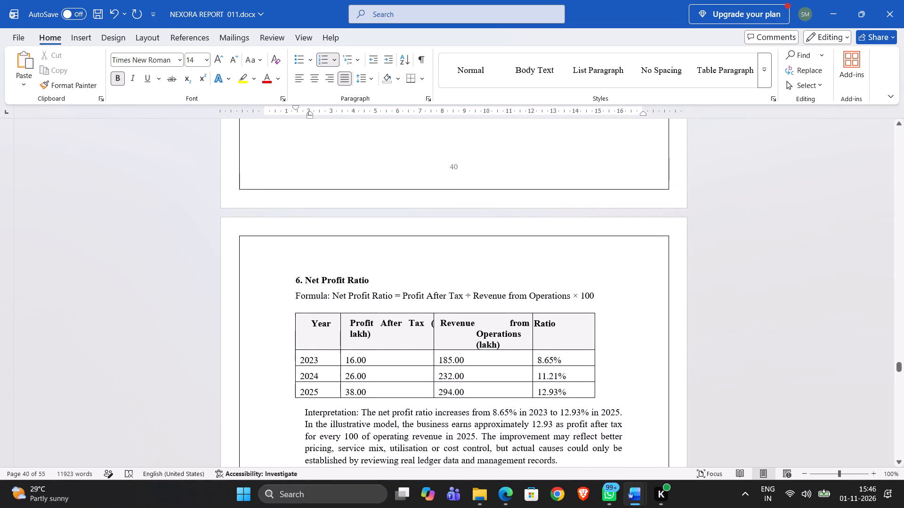
scroll(311, 387, "up", 4)
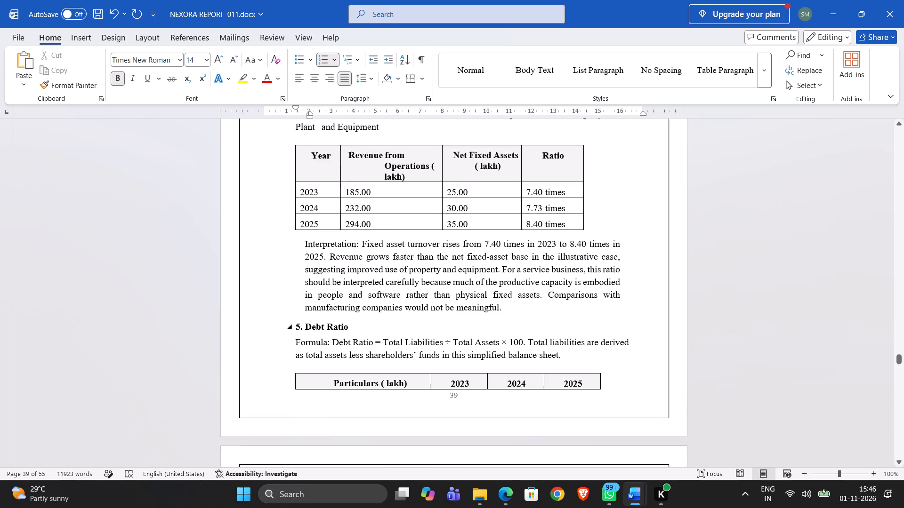
scroll(311, 387, "up", 5)
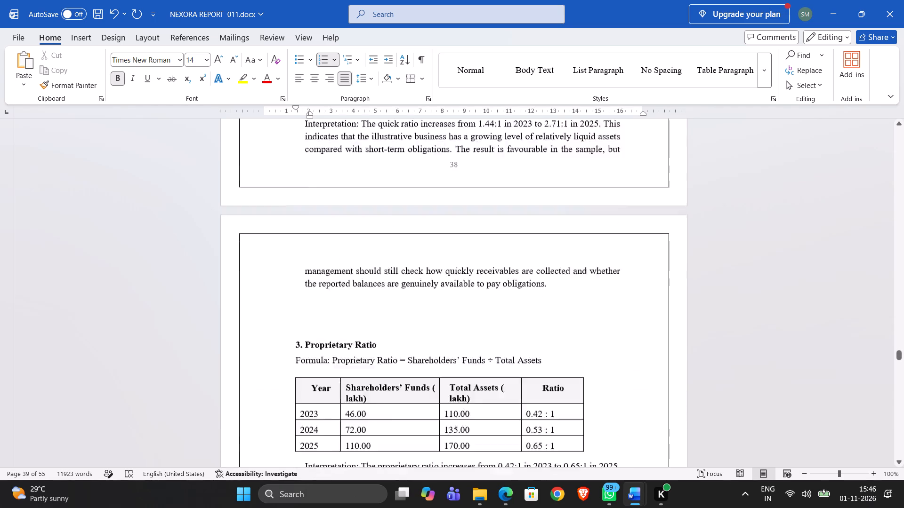
scroll(311, 387, "up", 1)
scroll(311, 387, "down", 3)
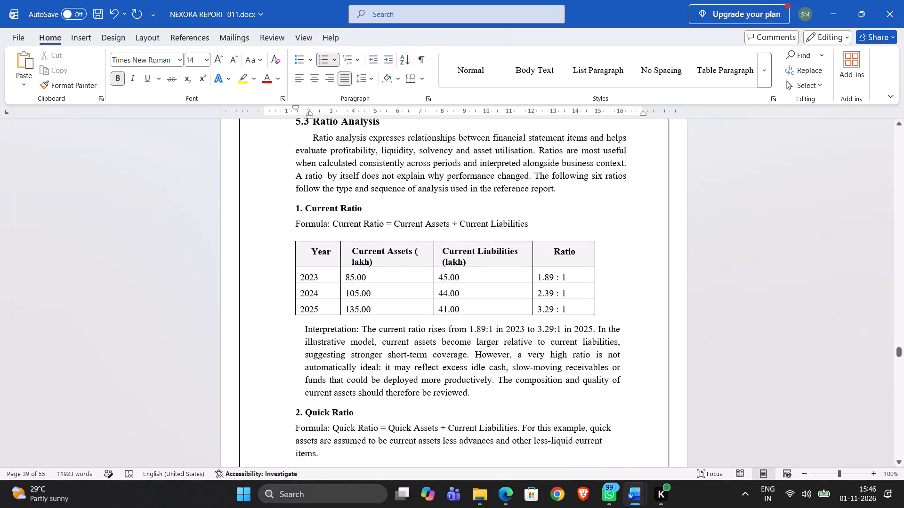
scroll(311, 387, "down", 2)
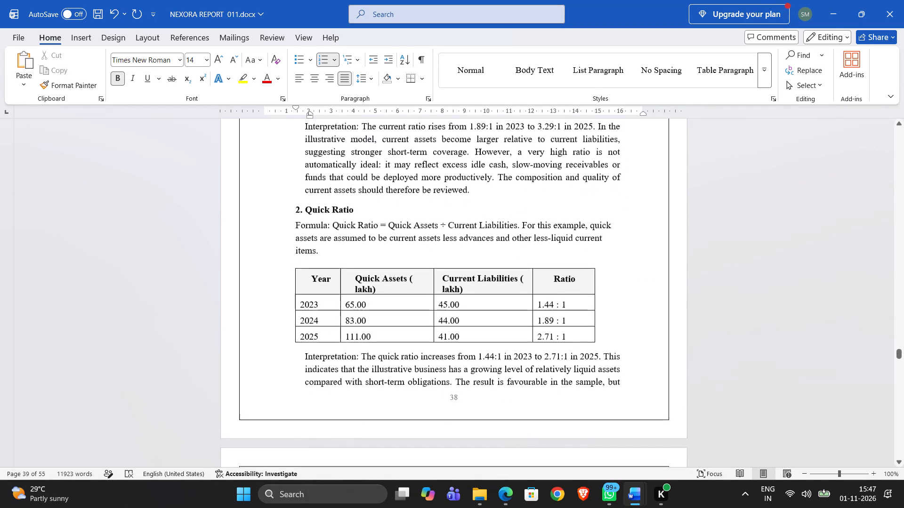
scroll(311, 387, "down", 6)
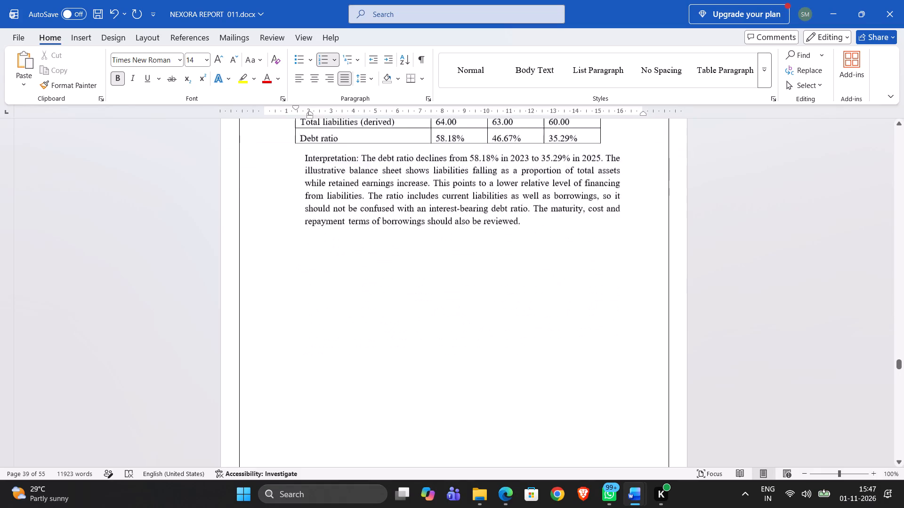
scroll(311, 387, "down", 2)
scroll(311, 387, "up", 3)
scroll(311, 387, "down", 1)
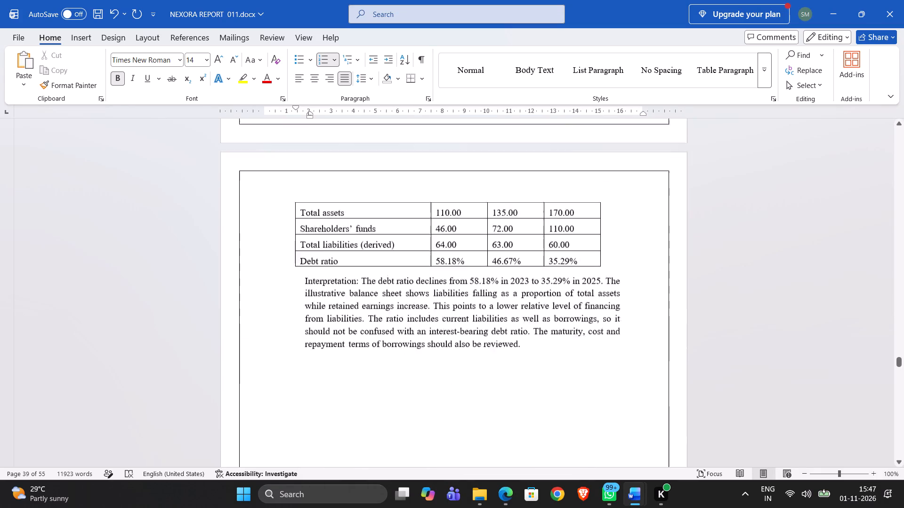
scroll(311, 387, "down", 4)
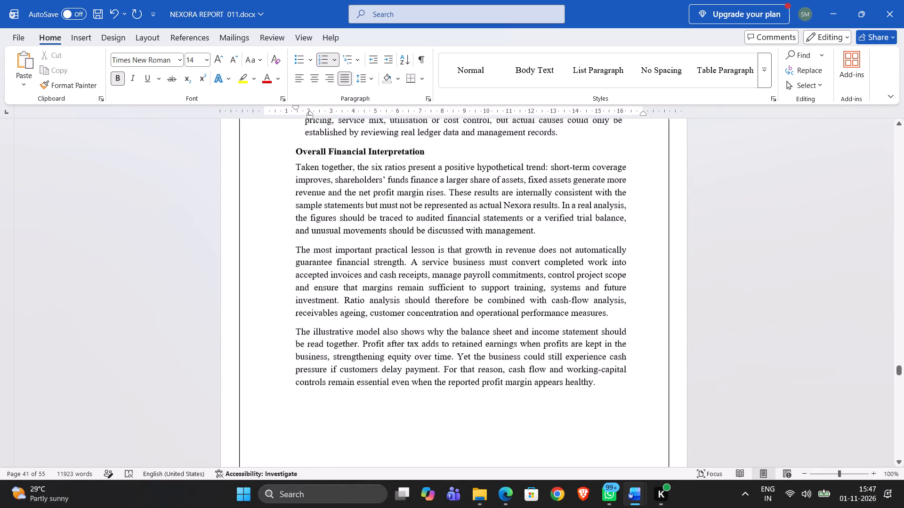
scroll(311, 387, "down", 7)
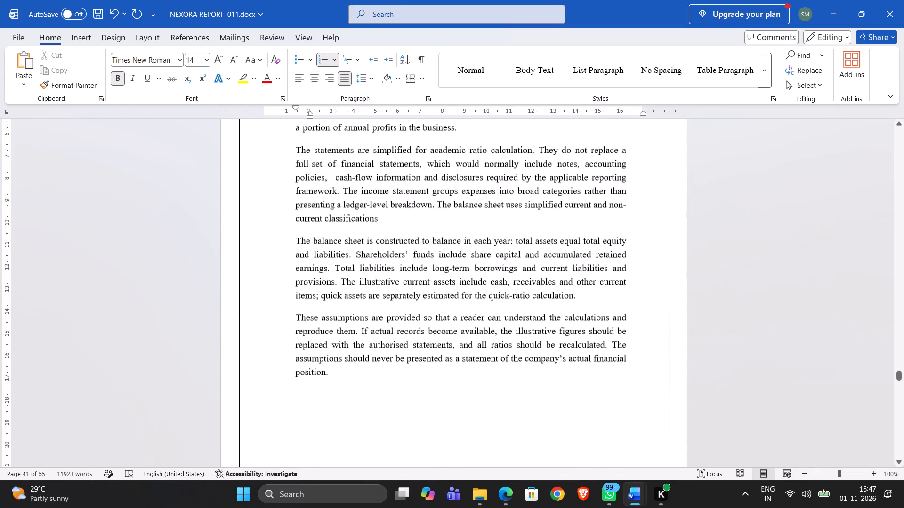
scroll(311, 387, "down", 4)
scroll(311, 387, "up", 4)
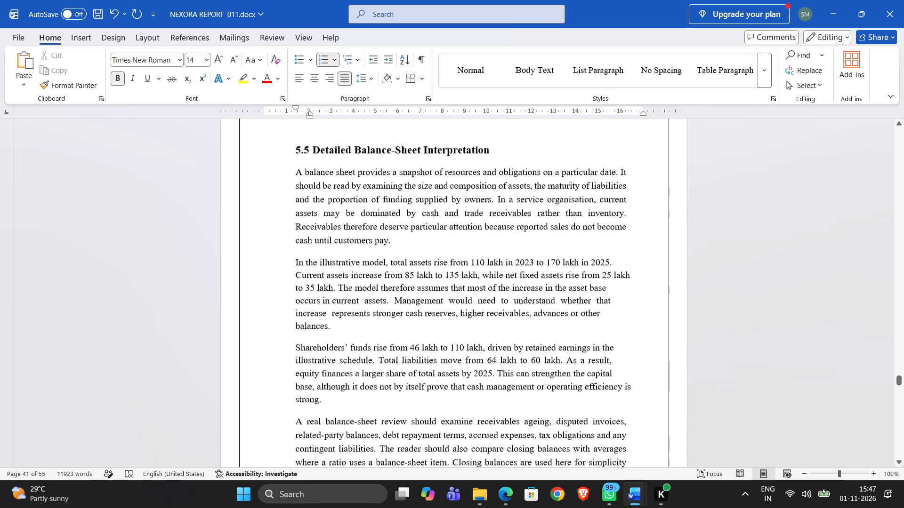
Delete the blank page 45 that precedes the 5.7 Working Capital and Cash-Flow Management section.
scroll(311, 387, "down", 4)
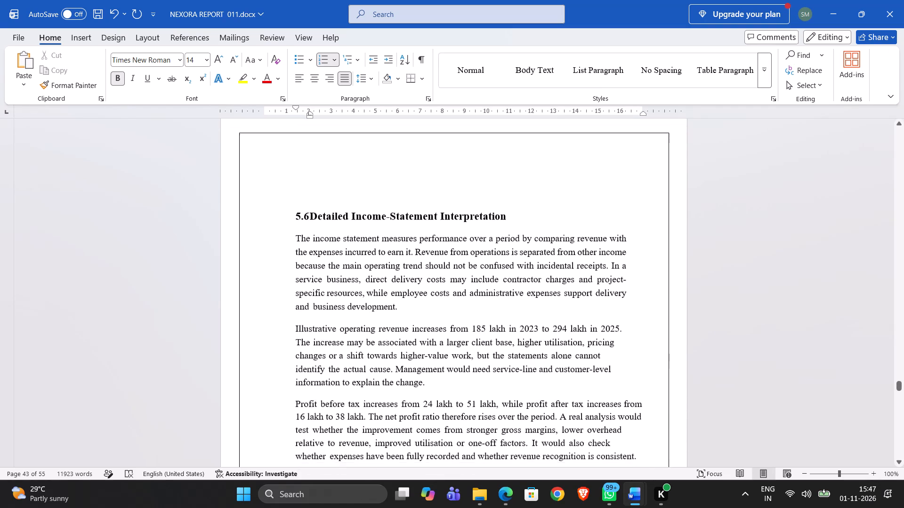
scroll(311, 387, "down", 6)
scroll(311, 387, "up", 1)
scroll(279, 306, "up", 1)
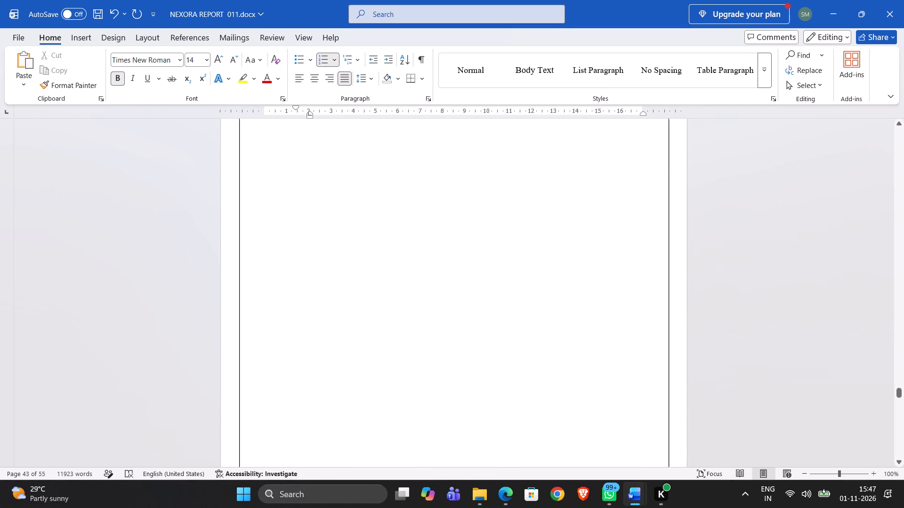
scroll(279, 306, "up", 1)
scroll(319, 254, "up", 1)
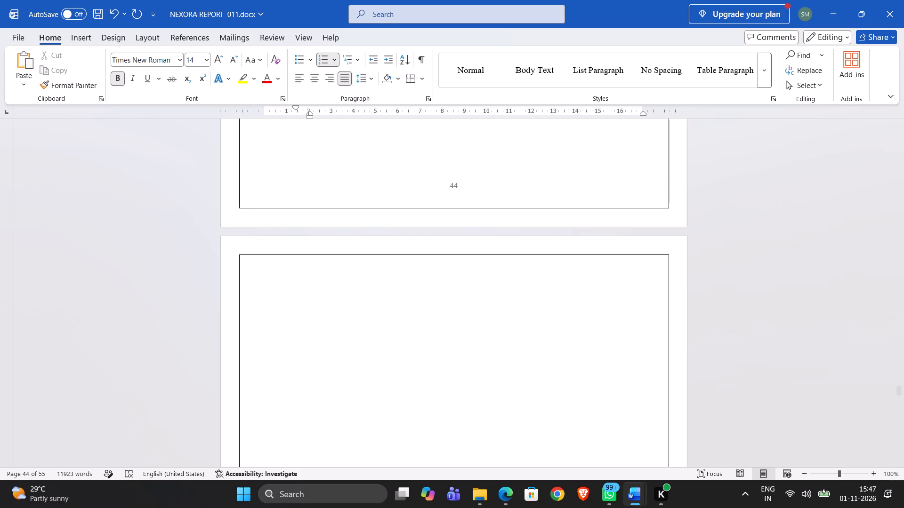
scroll(319, 254, "up", 1)
scroll(319, 254, "down", 1)
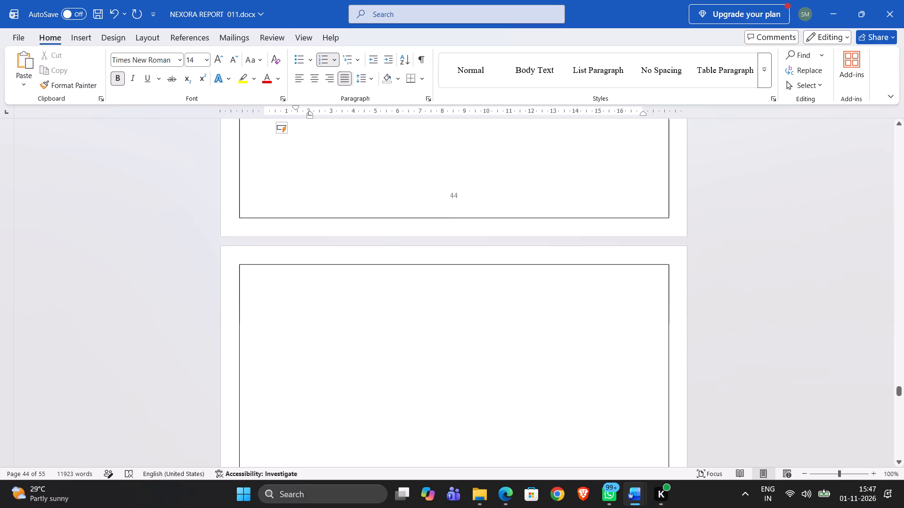
scroll(319, 254, "down", 1)
left_click(293, 213)
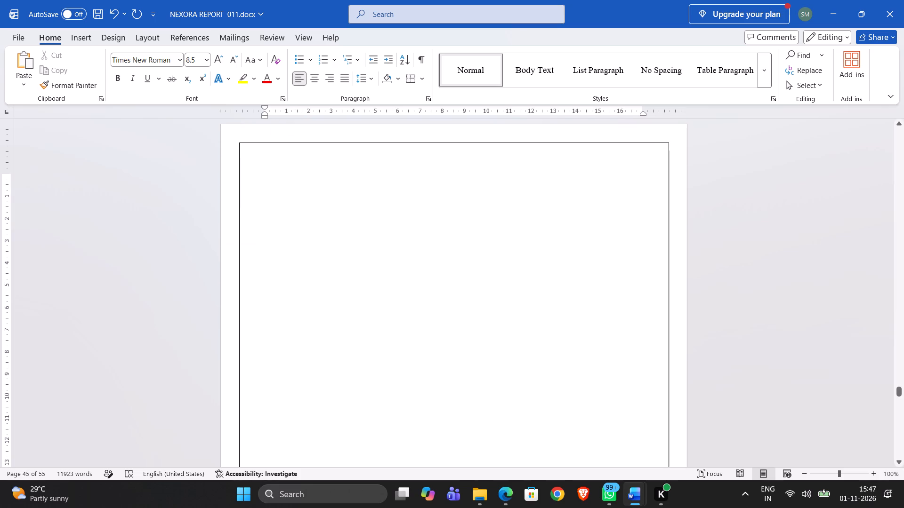
key("Delete")
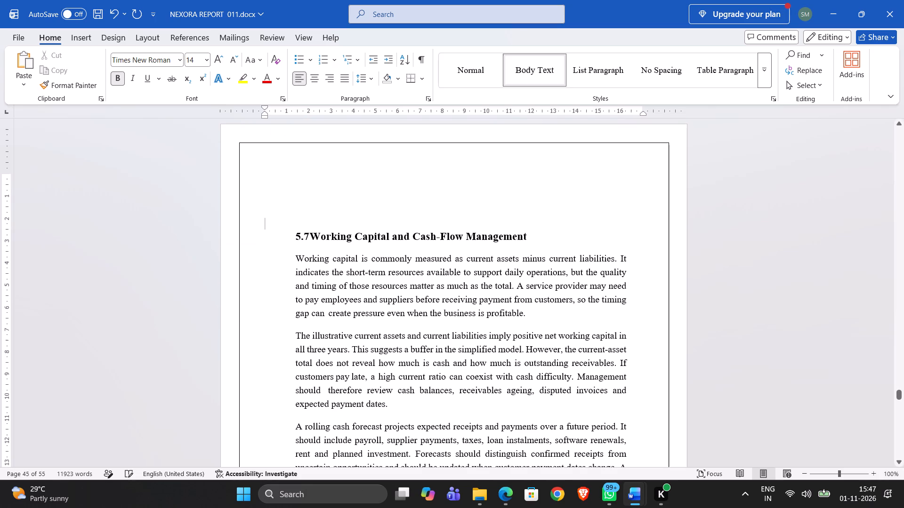
Delete the extra blank lines above the 5.7 Working Capital and Cash-Flow Management heading on page 45.
scroll(293, 213, "up", 1)
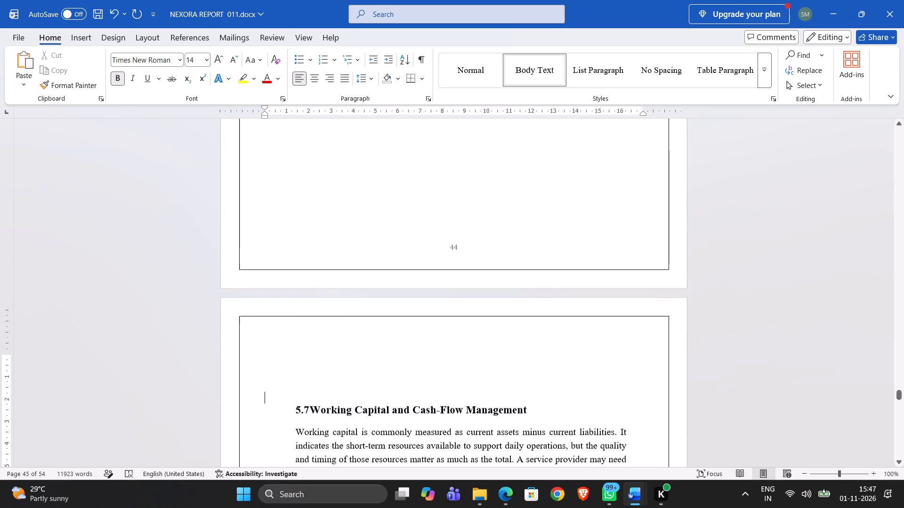
scroll(293, 213, "up", 1)
left_click(308, 390)
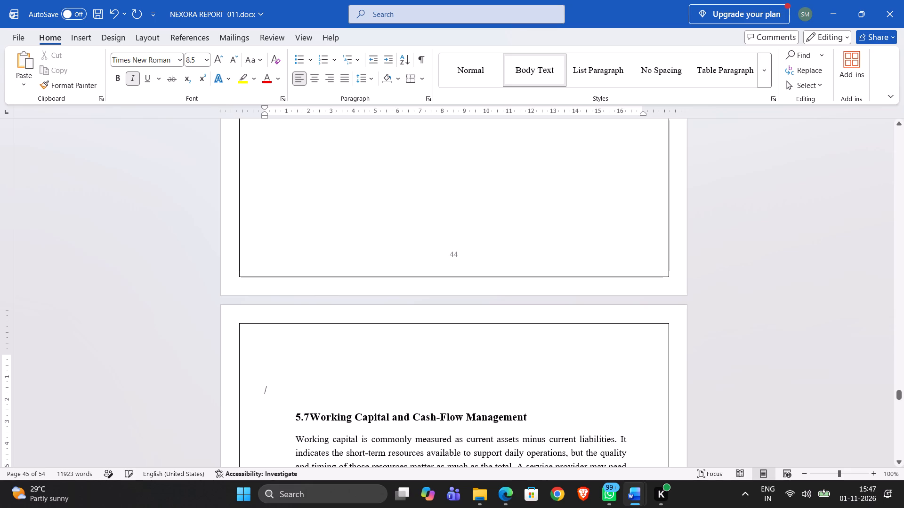
key("BackSpace")
key("BackSpace")
key("BackSpace")
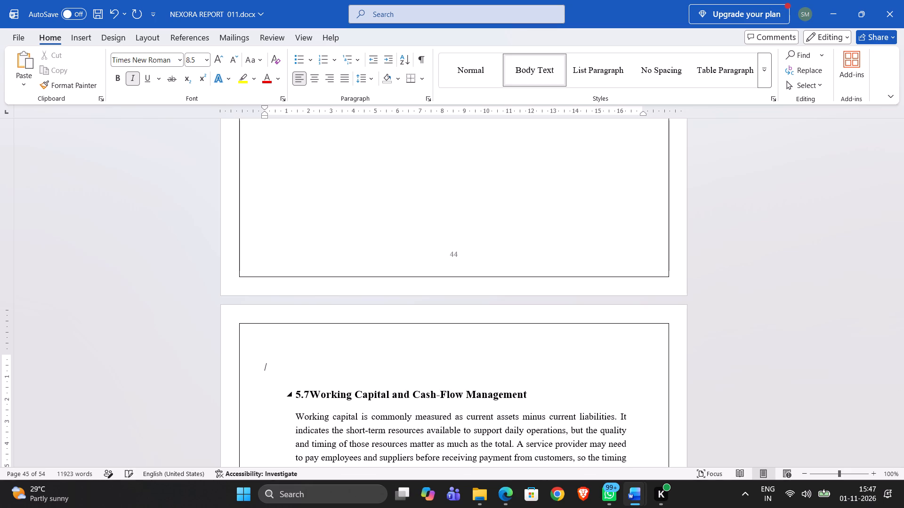
key("BackSpace")
Delete the blank page 46 that precedes the 5.8 Worked Calculation: Current and Quick Ratios section.
scroll(308, 390, "down", 5)
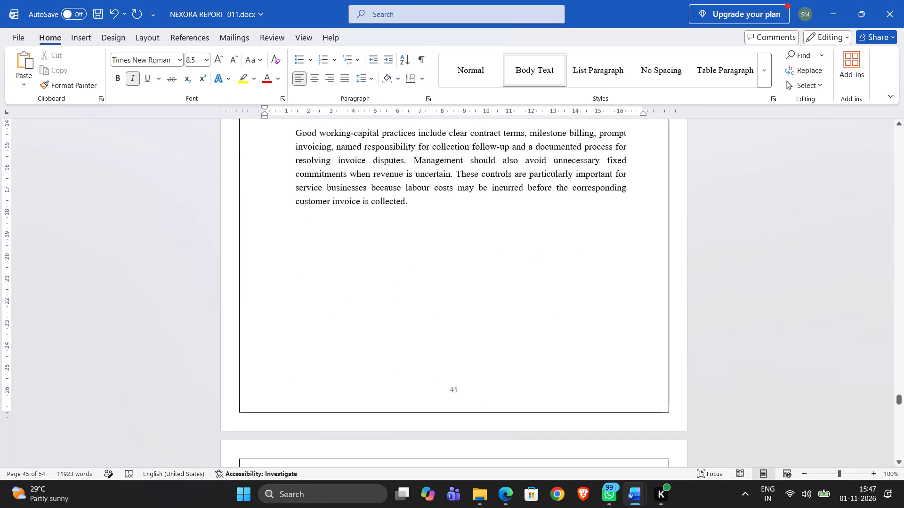
scroll(308, 390, "down", 3)
scroll(308, 390, "up", 2)
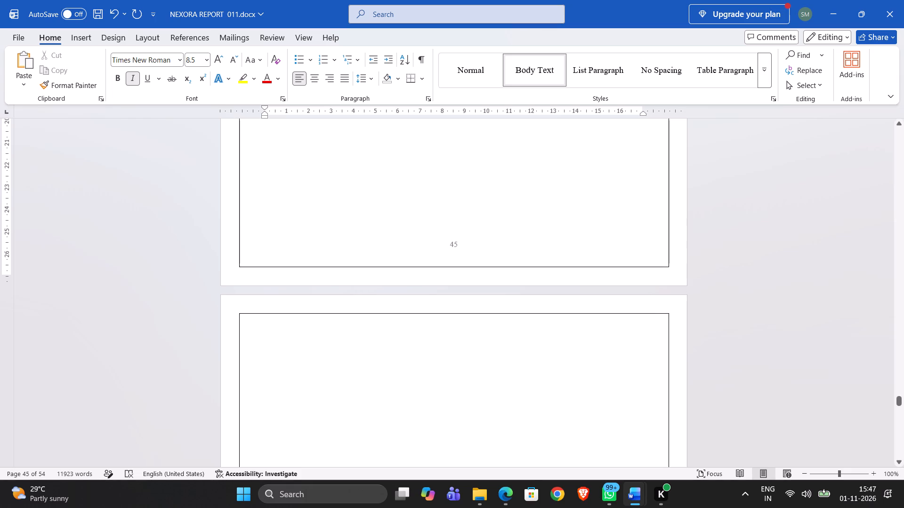
left_click(343, 387)
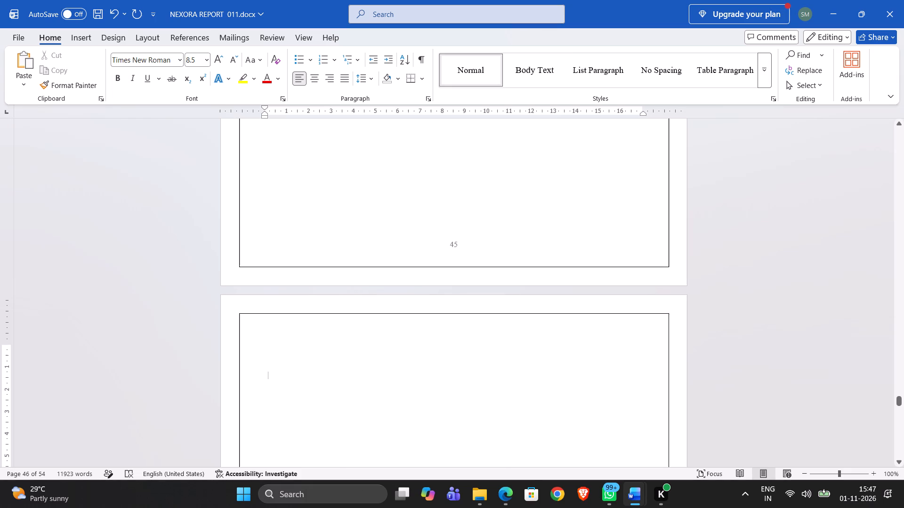
key("Delete")
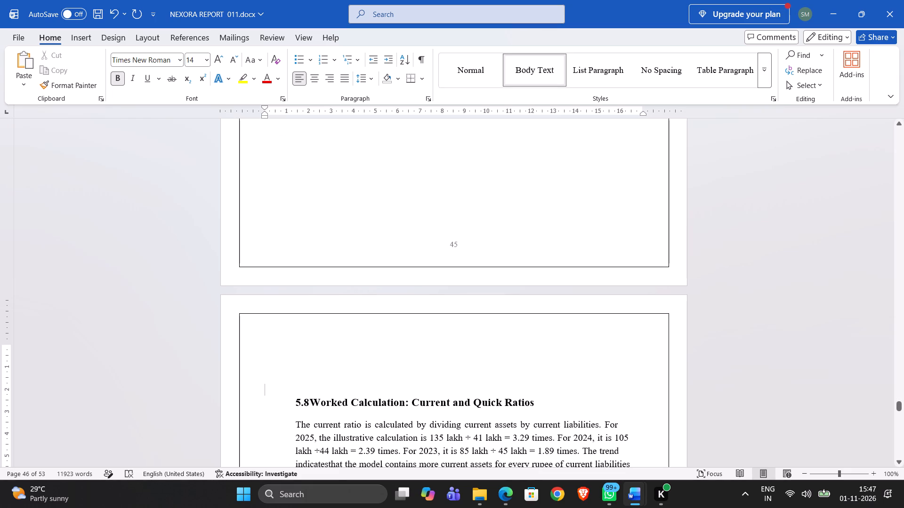
Delete the extra blank lines above the 5.8 Worked Calculation: Current and Quick Ratios heading on page 46.
left_click(316, 364)
key("BackSpace")
key("BackSpace")
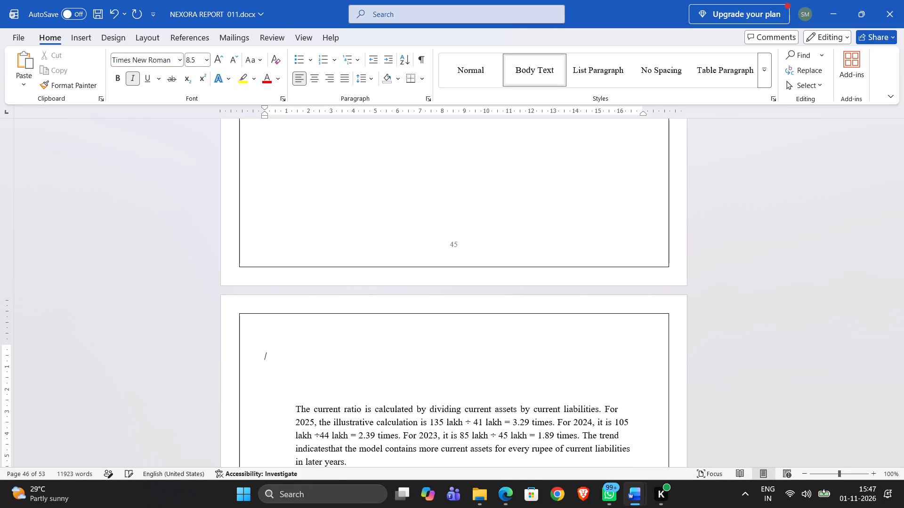
key("BackSpace")
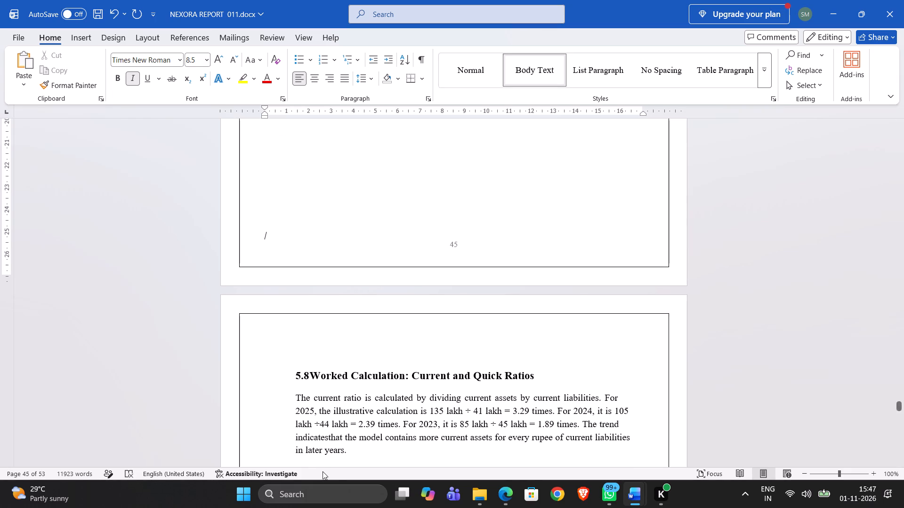
Reduce the blank space above the 5.9 Worked Calculation: Proprietary and Debt Ratios heading on page 47, adding one blank line back.
scroll(323, 472, "down", 2)
scroll(331, 416, "down", 2)
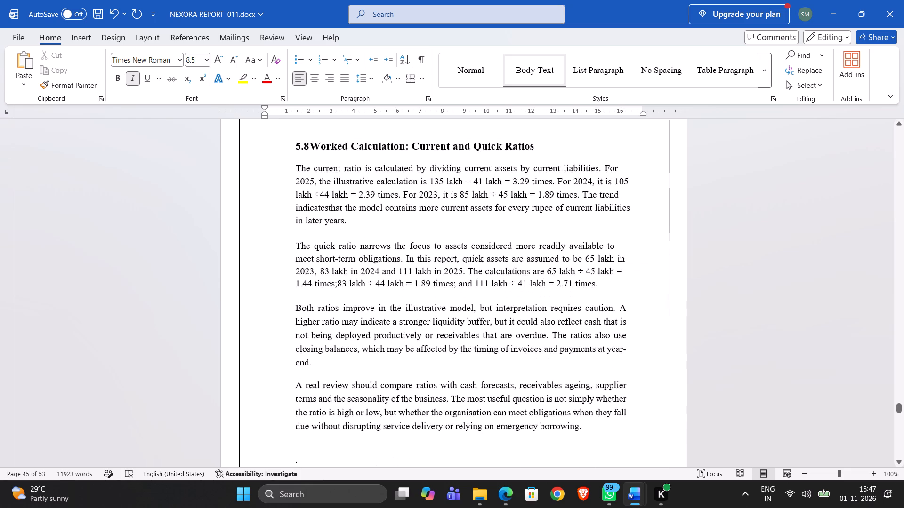
scroll(331, 416, "down", 5)
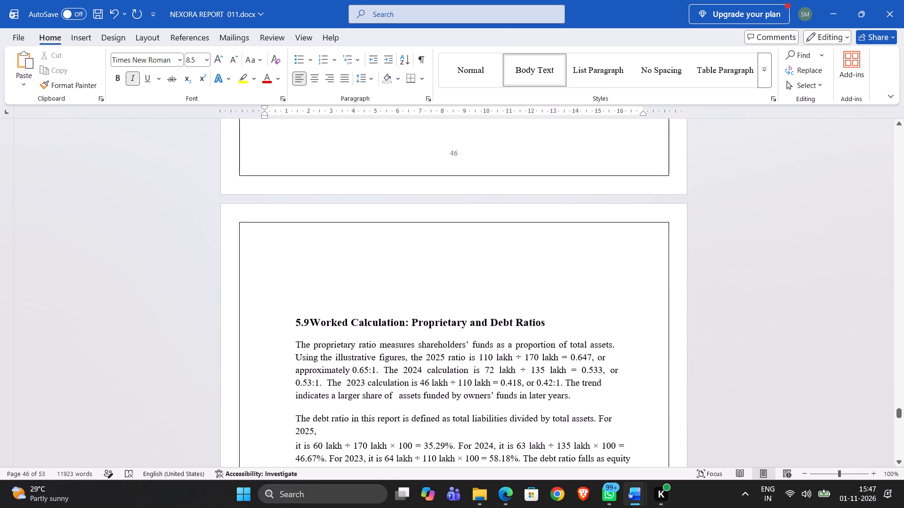
left_click(290, 304)
key("BackSpace")
key("BackSpace")
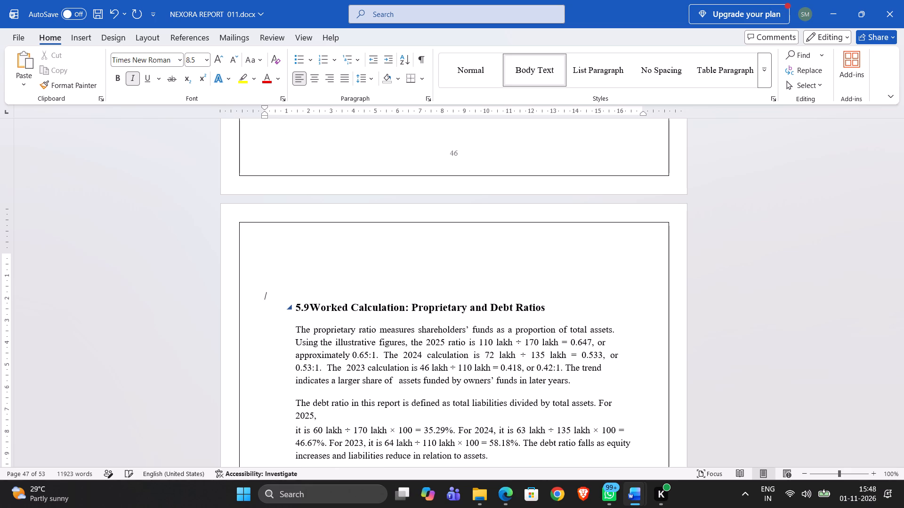
key("BackSpace")
key("BackSpace")
key("BackSpace")
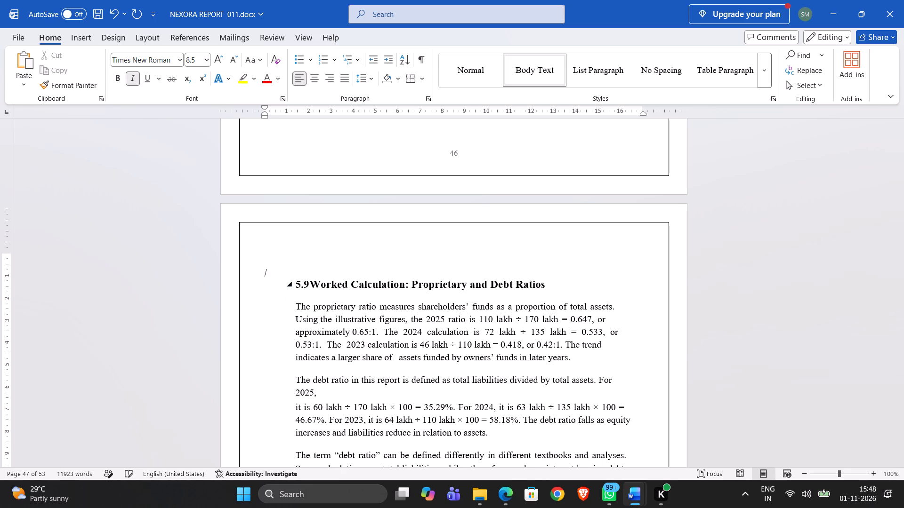
key("BackSpace")
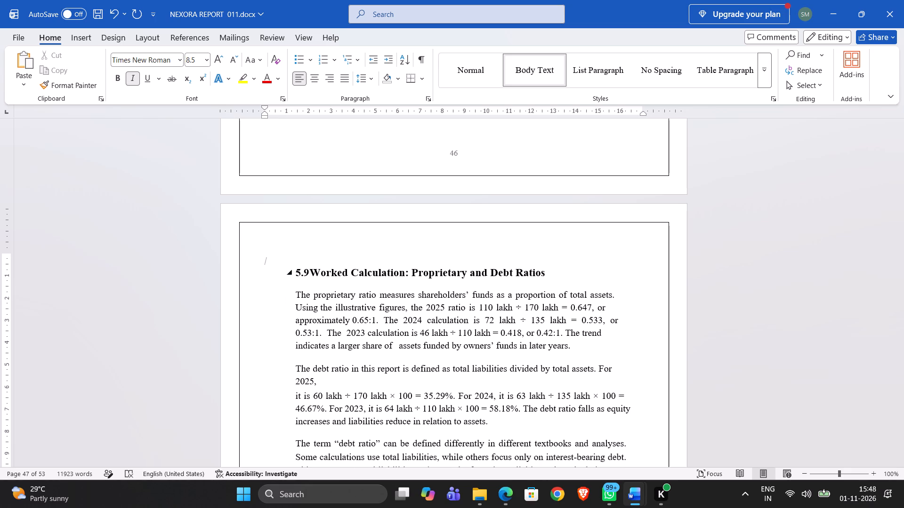
key("space")
key("Return")
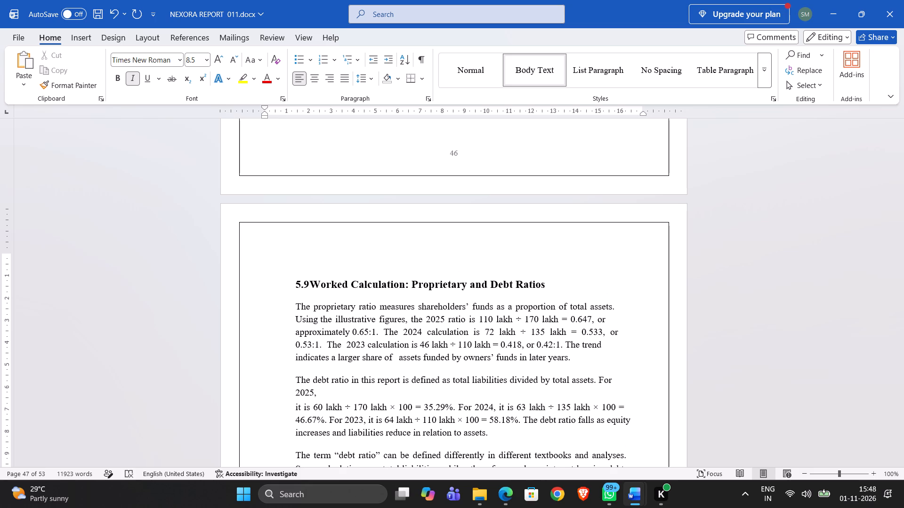
Delete the blank page 48 between the 5.9 section and the Chapter VI Learning Experience title.
scroll(290, 304, "down", 7)
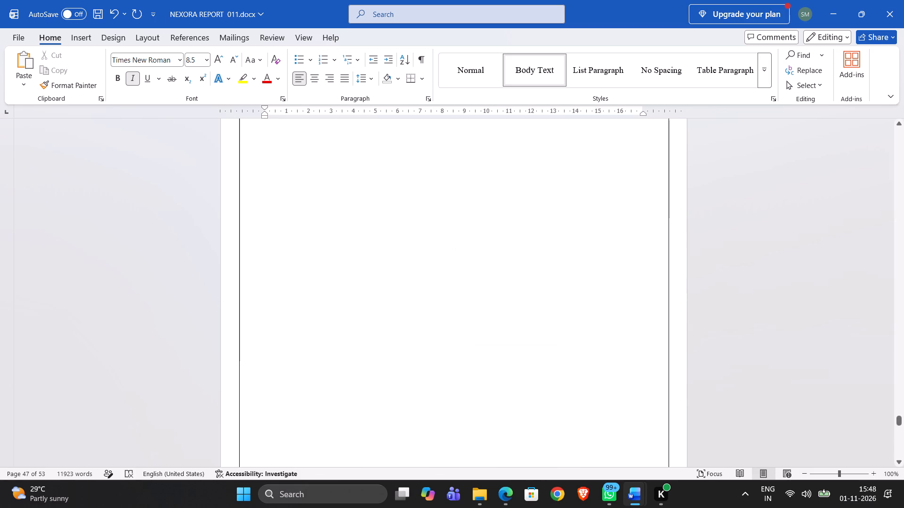
scroll(290, 304, "down", 1)
scroll(290, 304, "right", 1)
scroll(290, 304, "up", 1)
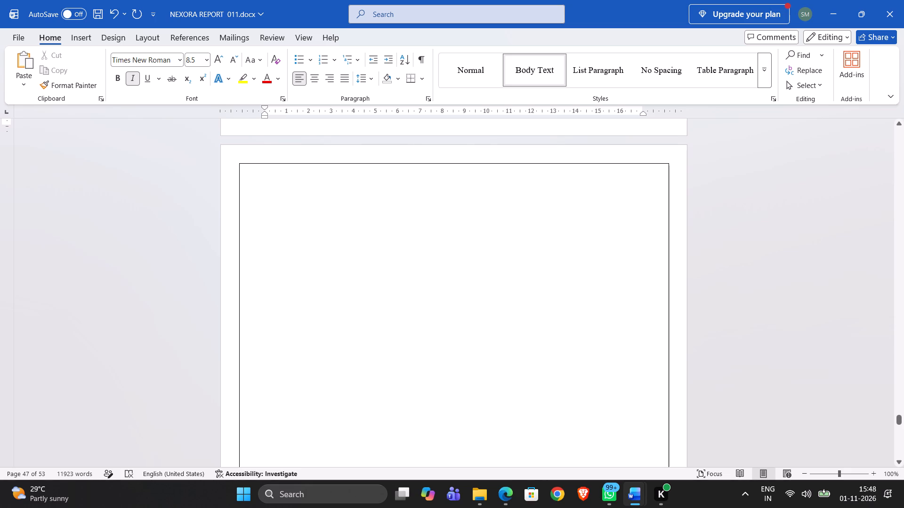
left_click(273, 192)
key("Delete")
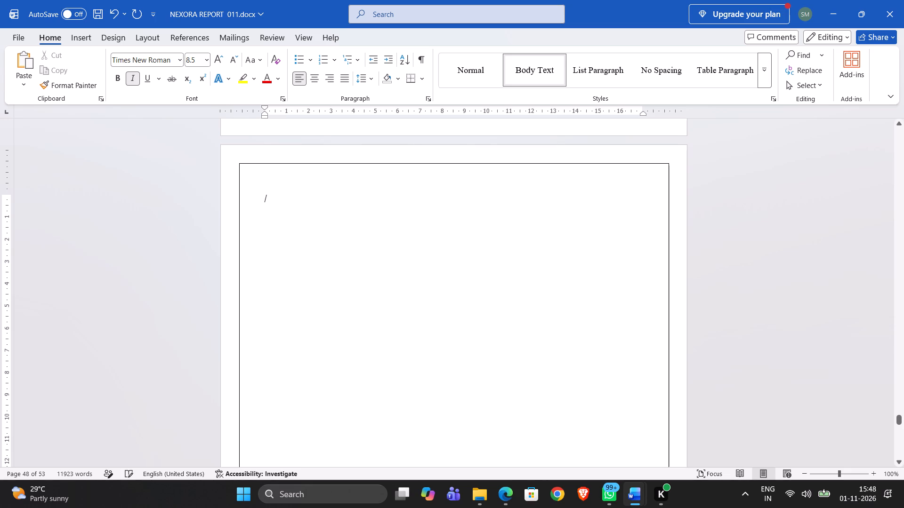
key("Delete")
key("Delete")
key("Delete")
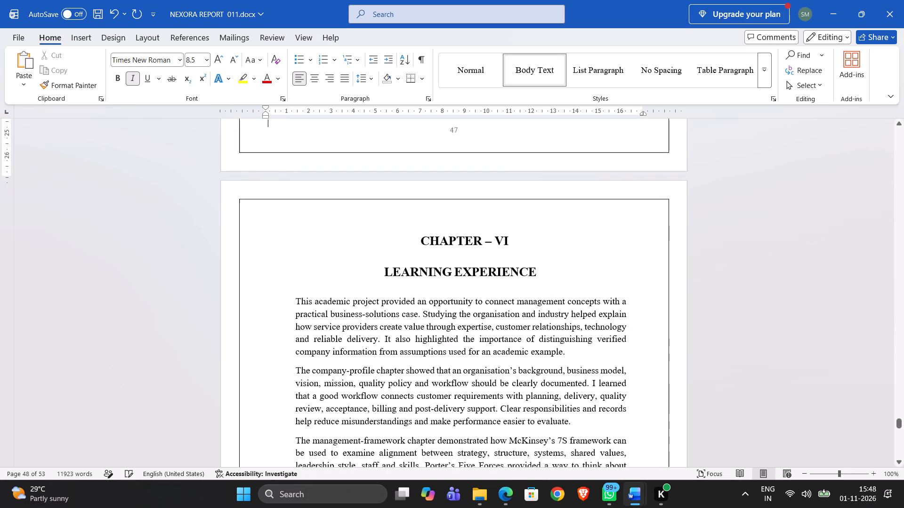
Examine the layout of Chapter VI Learning Experience on pages 48 and 49, including the text carried over the page break.
scroll(278, 239, "down", 1)
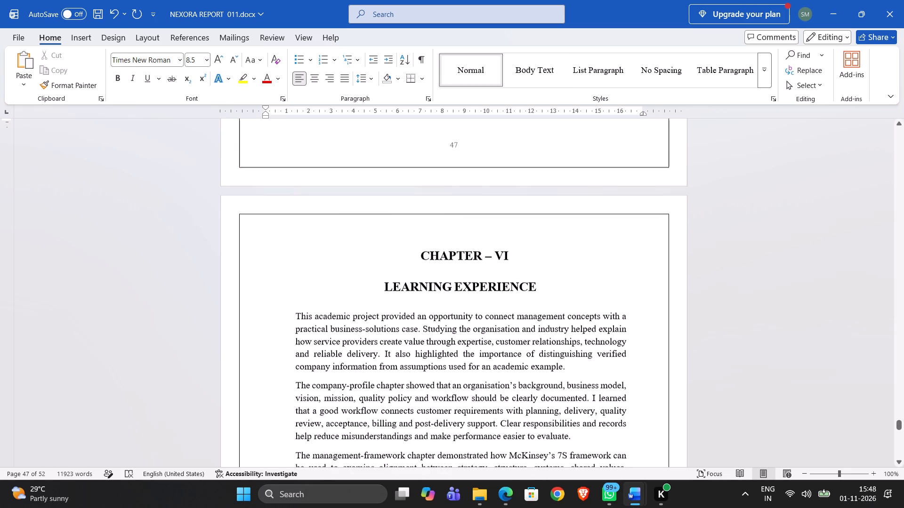
scroll(278, 239, "down", 5)
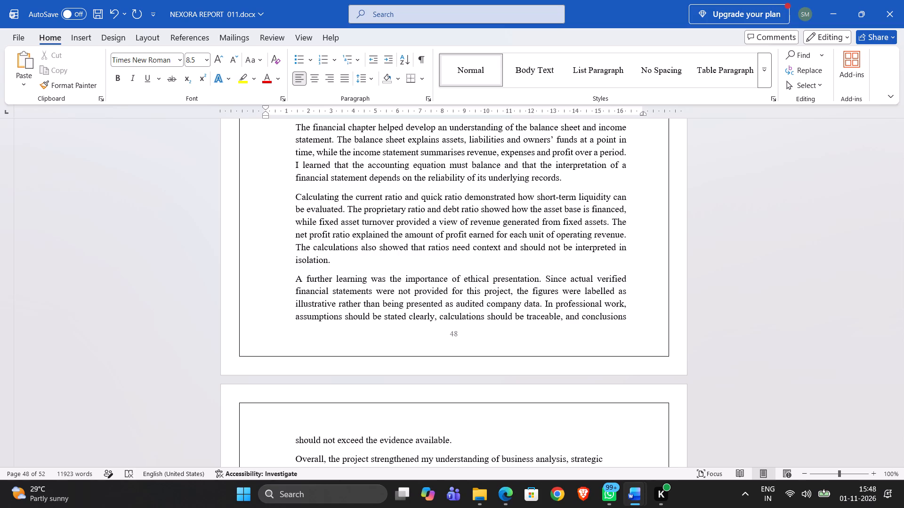
scroll(278, 239, "down", 1)
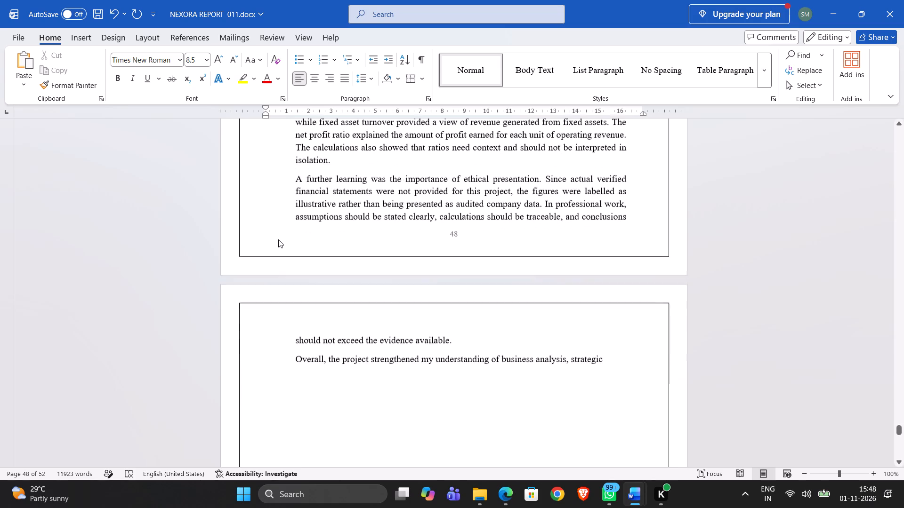
scroll(278, 239, "down", 1)
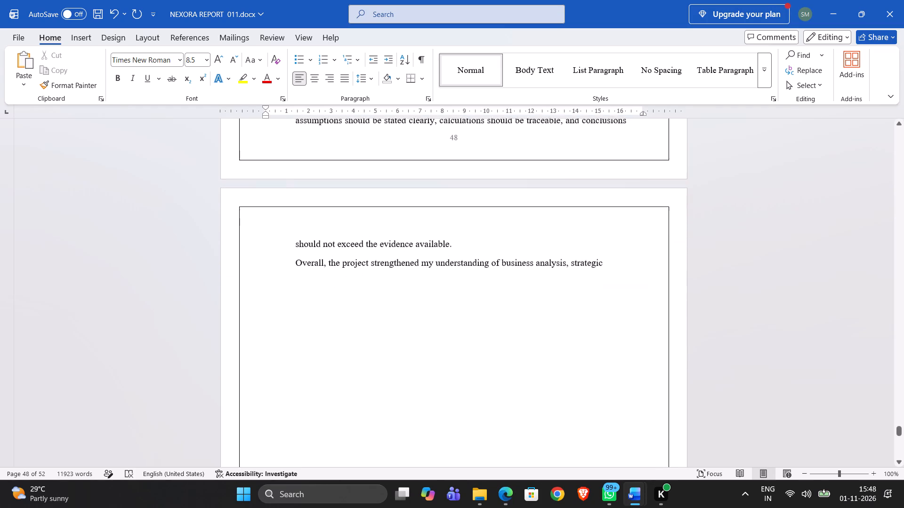
scroll(278, 239, "down", 1)
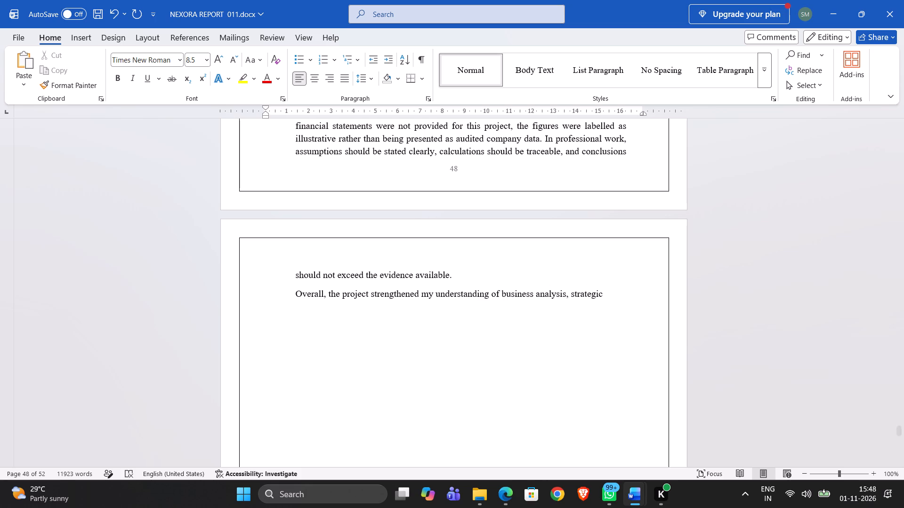
scroll(278, 239, "up", 2)
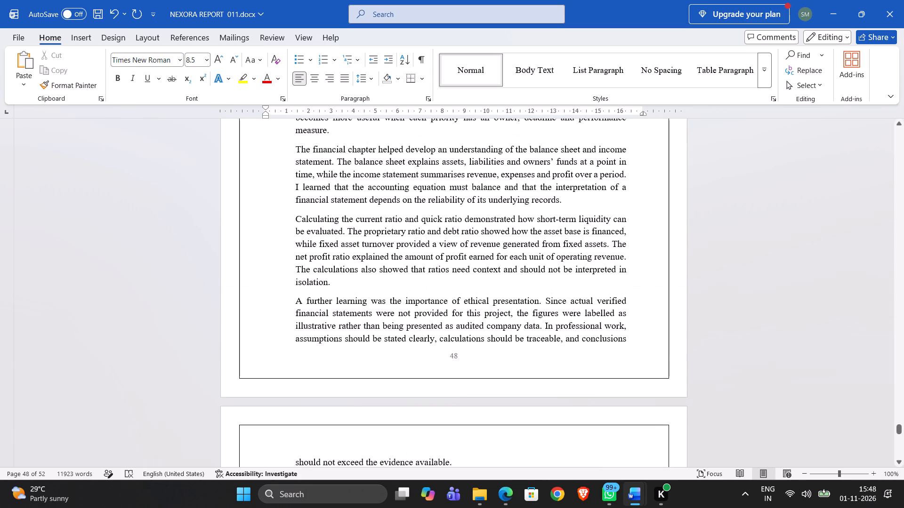
scroll(278, 239, "up", 4)
scroll(278, 239, "down", 1)
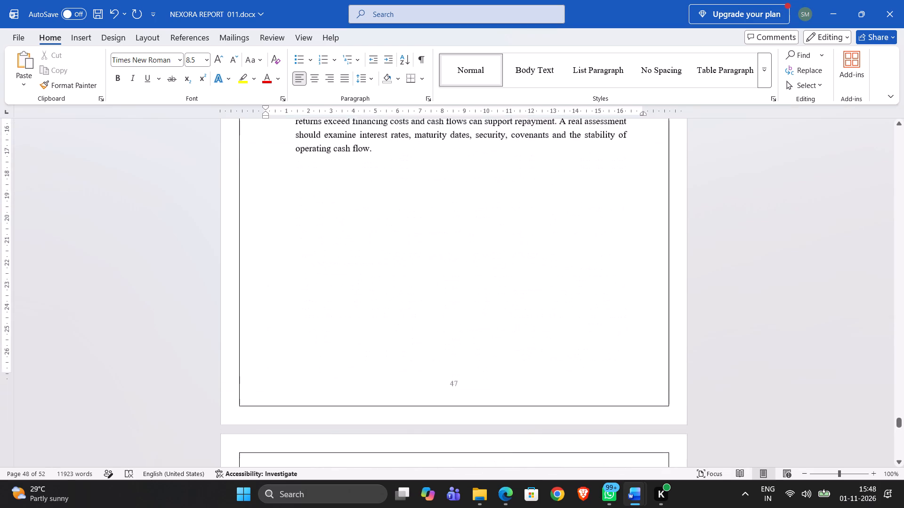
scroll(278, 239, "down", 2)
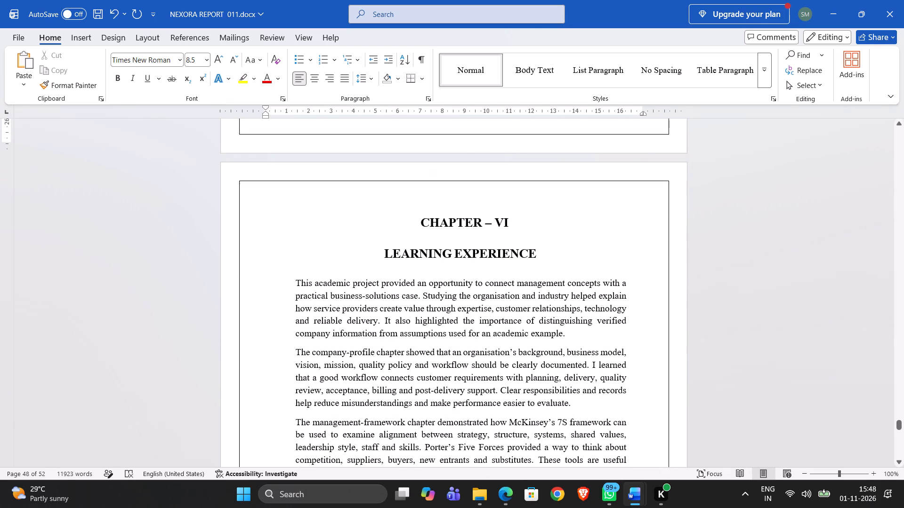
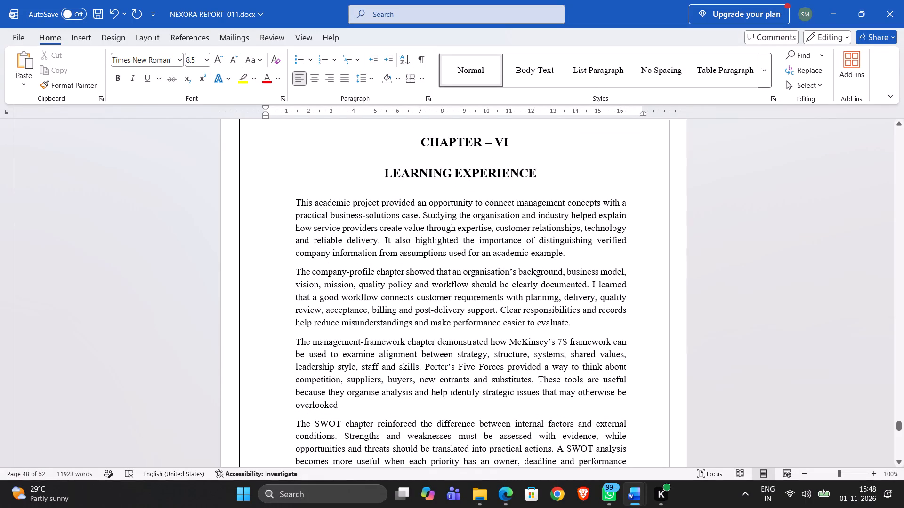
Delete the opening paragraph of Chapter VI Learning Experience, beginning "This academic project provided an opportunity".
left_click_drag(565, 254, 297, 203)
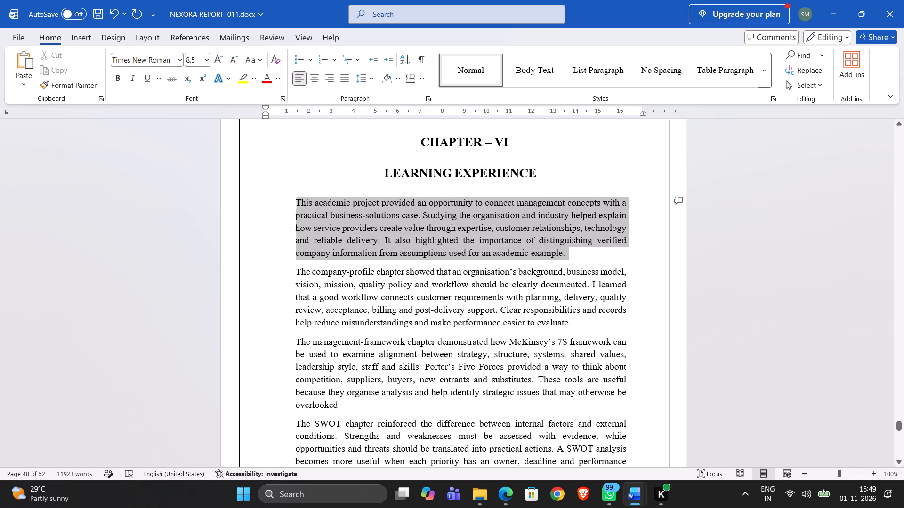
left_click_drag(297, 203, 297, 202)
key("BackSpace")
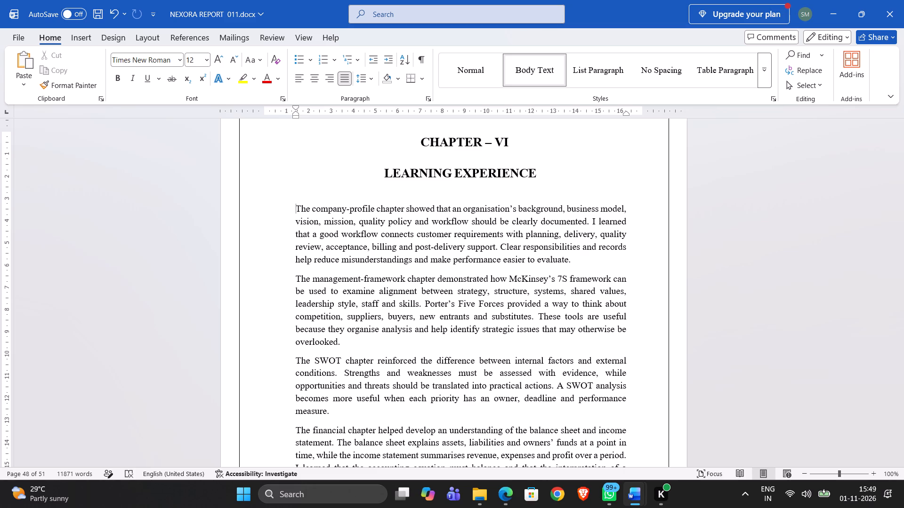
Examine the layout from the Chapter VI Learning Experience text through the bibliography, weekly report and annexure at the document's end.
scroll(297, 202, "down", 6)
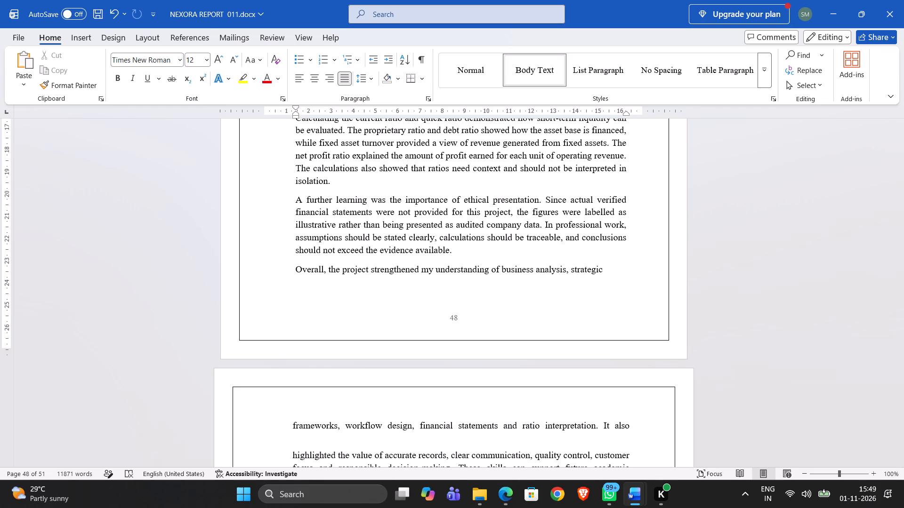
scroll(297, 202, "down", 1)
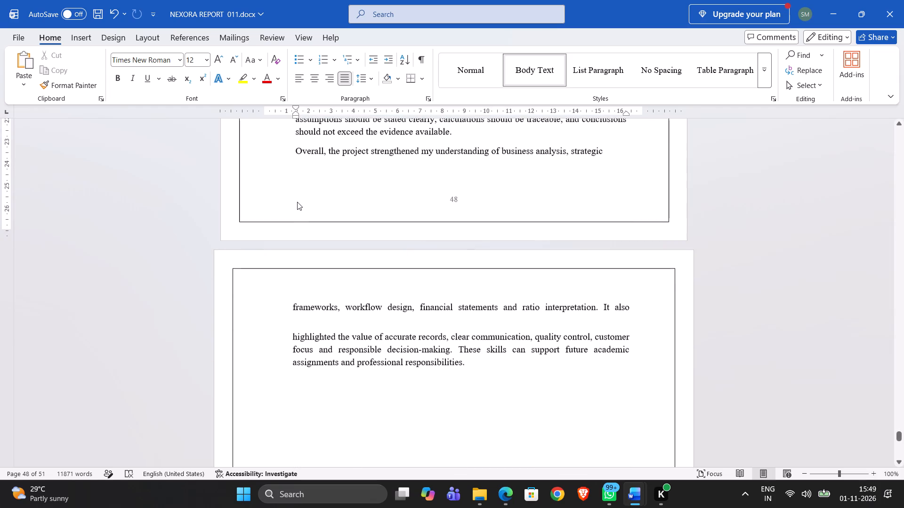
scroll(297, 202, "down", 7)
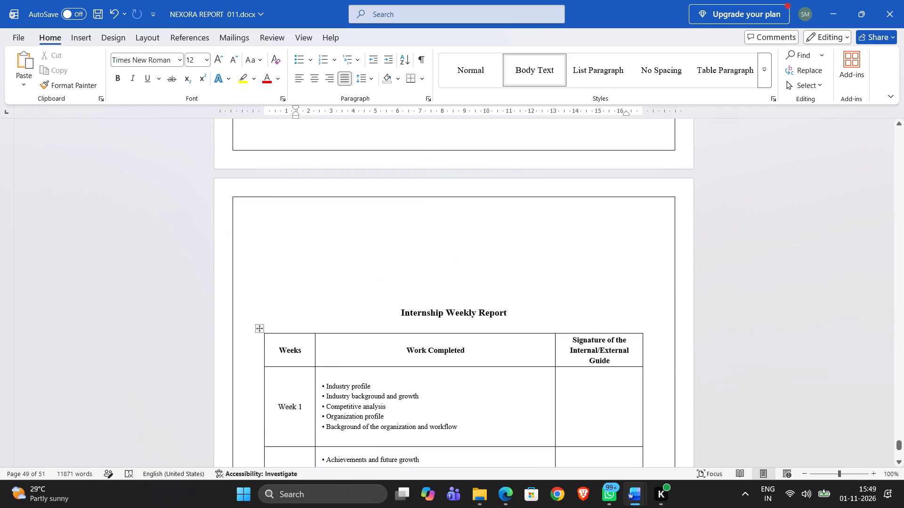
scroll(297, 202, "down", 2)
scroll(297, 202, "up", 2)
scroll(297, 202, "down", 3)
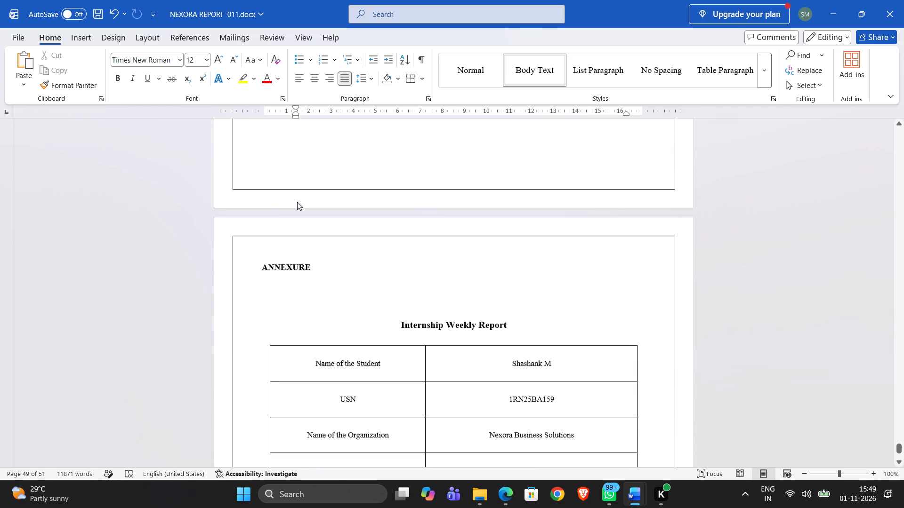
scroll(297, 202, "down", 4)
scroll(297, 202, "up", 1)
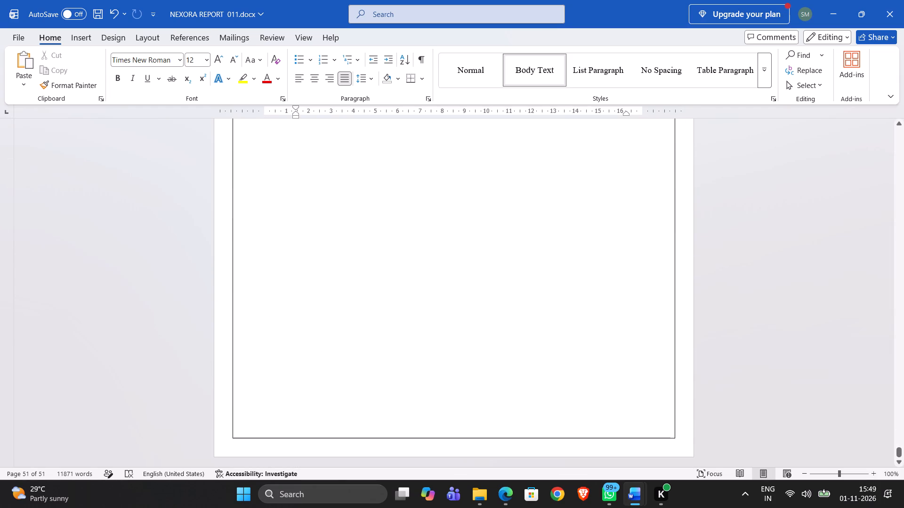
scroll(297, 202, "up", 4)
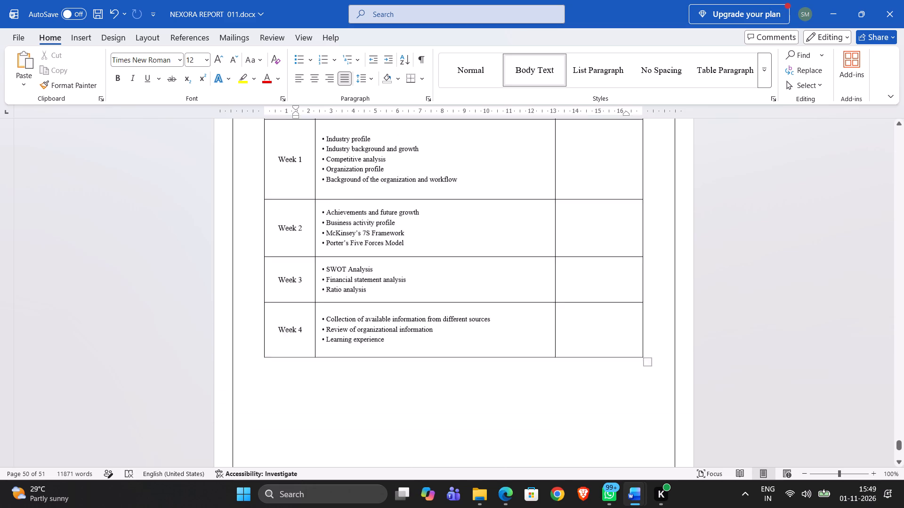
scroll(297, 202, "up", 4)
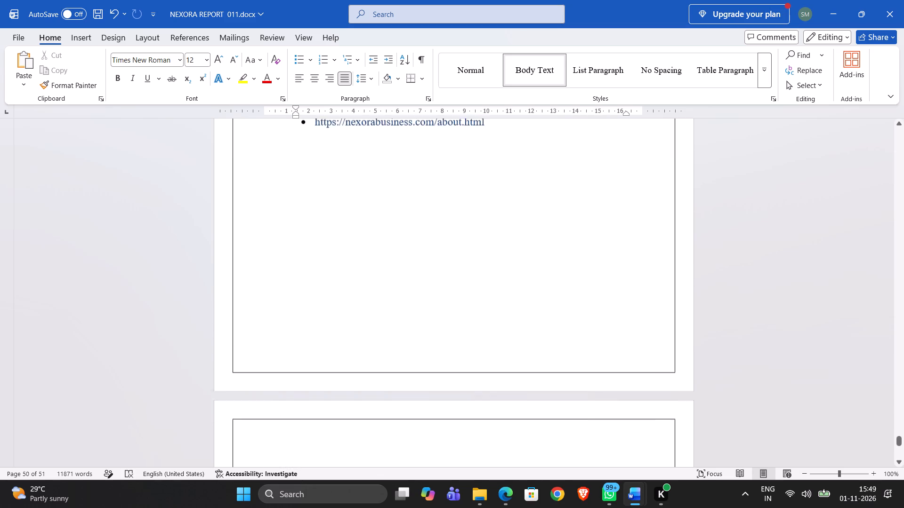
scroll(297, 202, "up", 4)
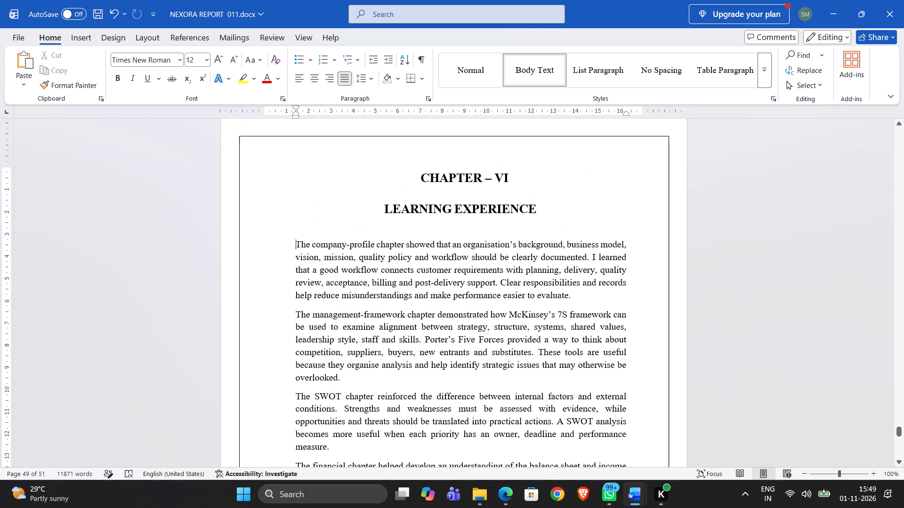
Recheck the page break in the Learning Experience closing paragraph, the bibliography placement, and the weekly report and annexure pages.
scroll(297, 202, "down", 4)
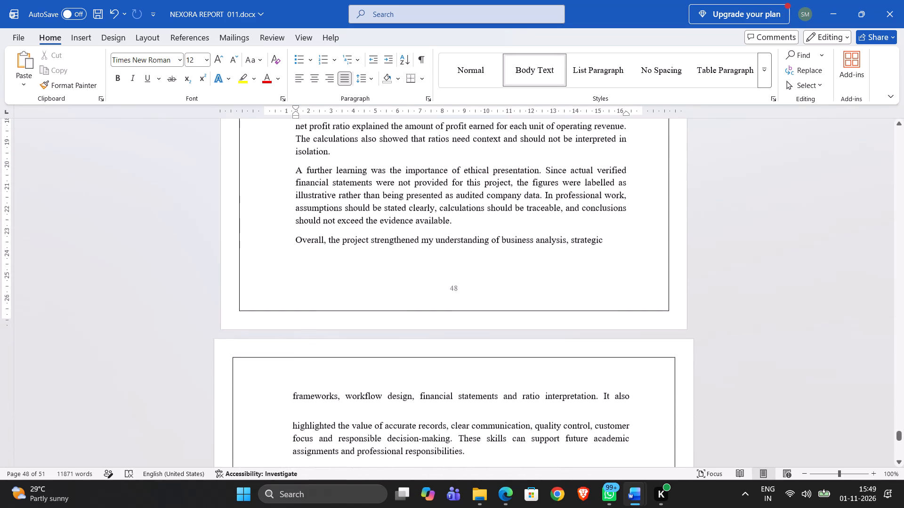
scroll(297, 202, "down", 2)
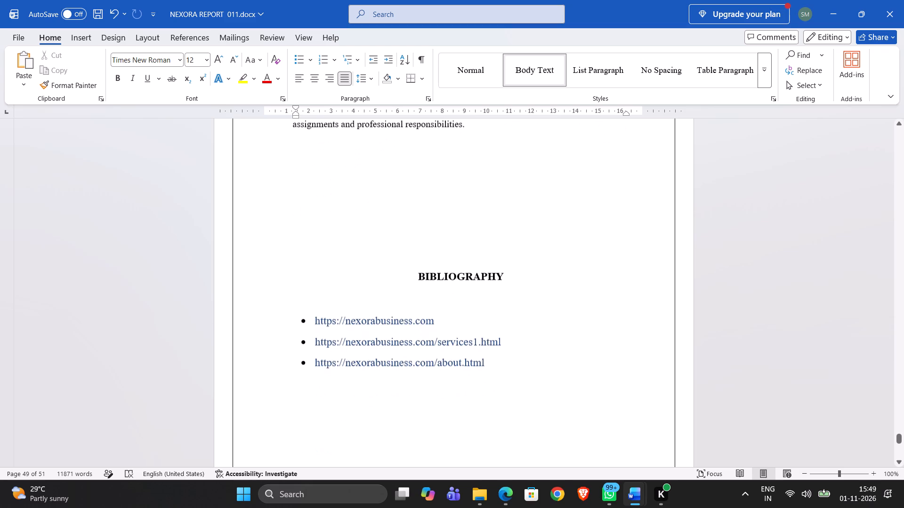
scroll(297, 202, "up", 2)
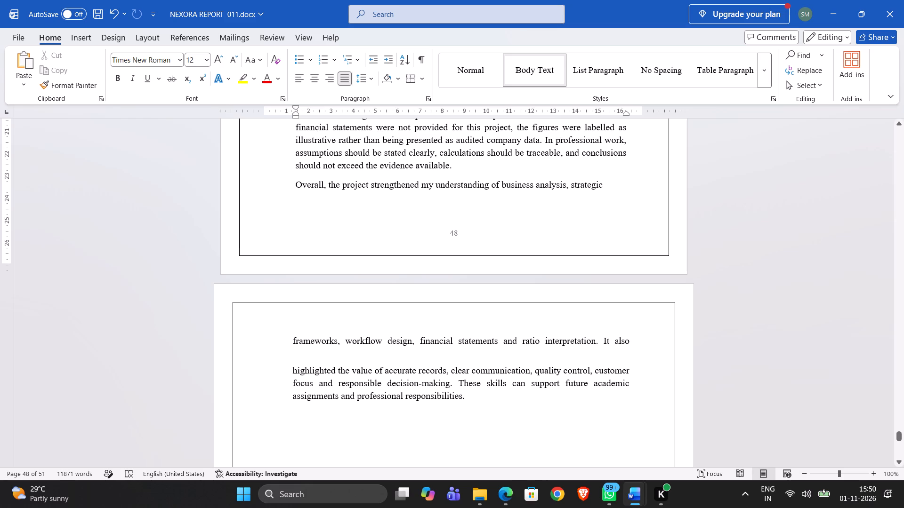
scroll(435, 401, "down", 4)
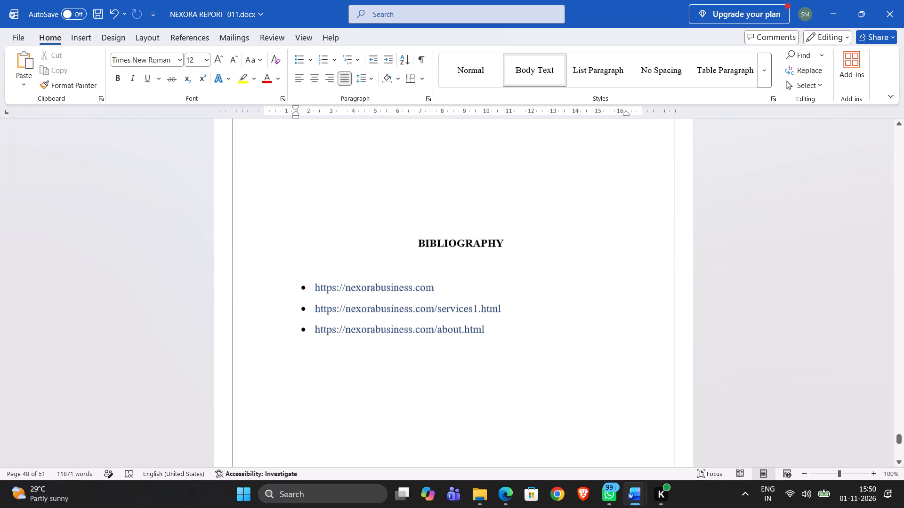
scroll(435, 401, "down", 4)
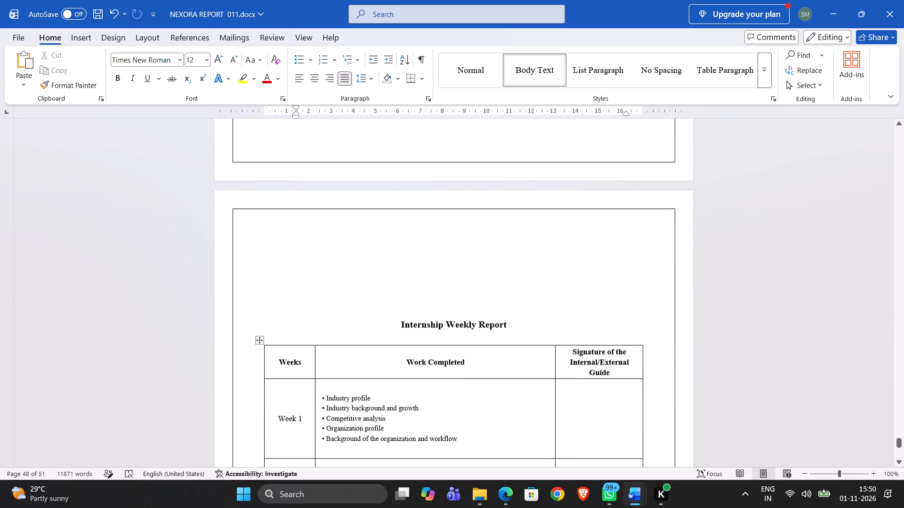
scroll(435, 401, "down", 12)
scroll(435, 401, "up", 2)
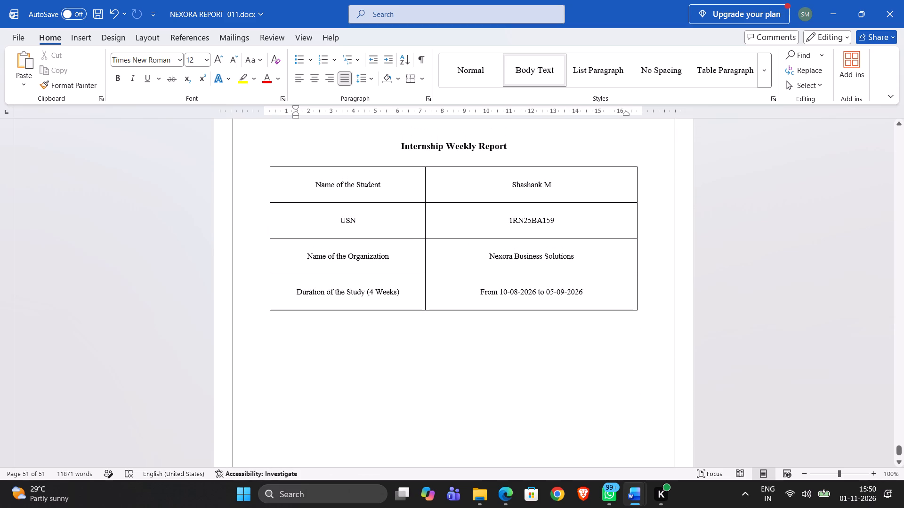
scroll(435, 401, "up", 5)
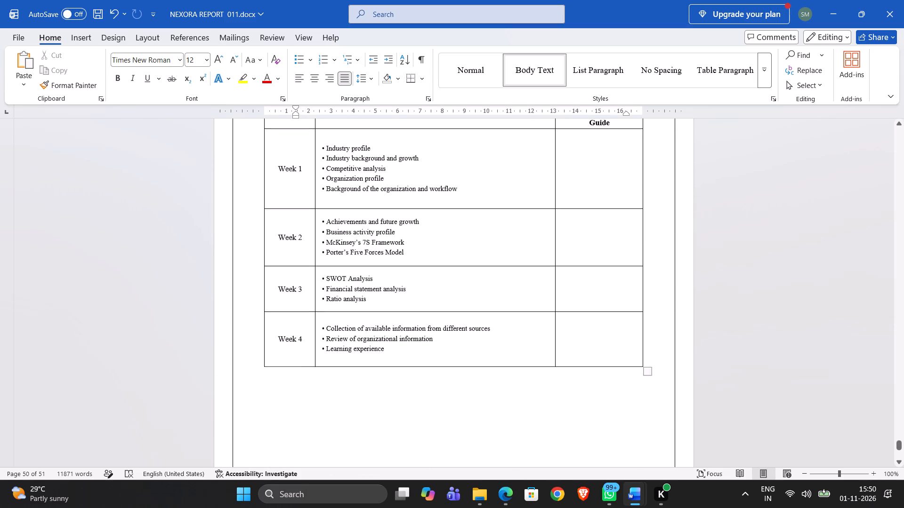
scroll(435, 401, "up", 5)
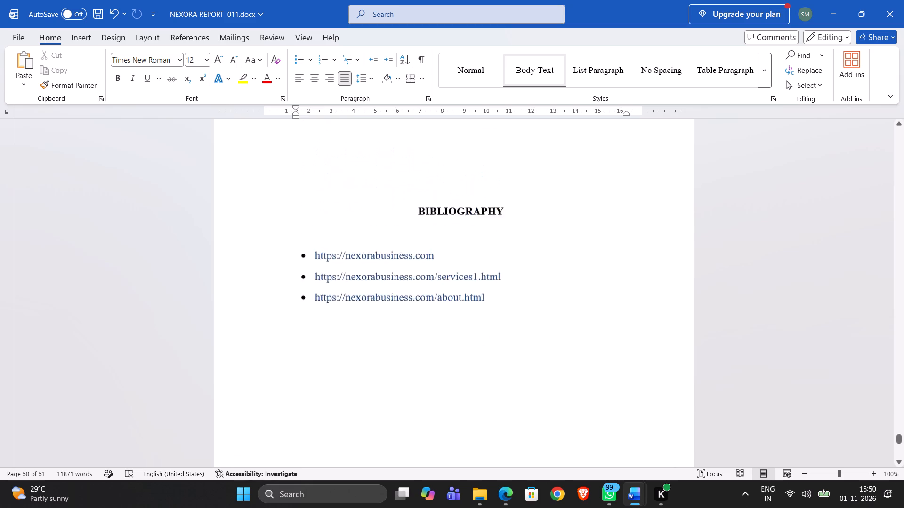
scroll(435, 401, "up", 4)
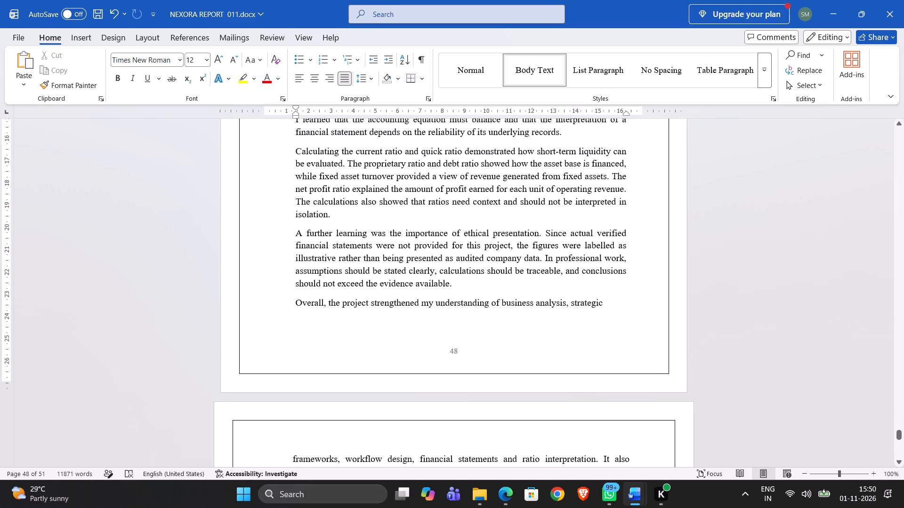
Review the earlier pages back to the Chapter I title page and section 1.1 on the organisation and industry.
scroll(485, 318, "up", 13)
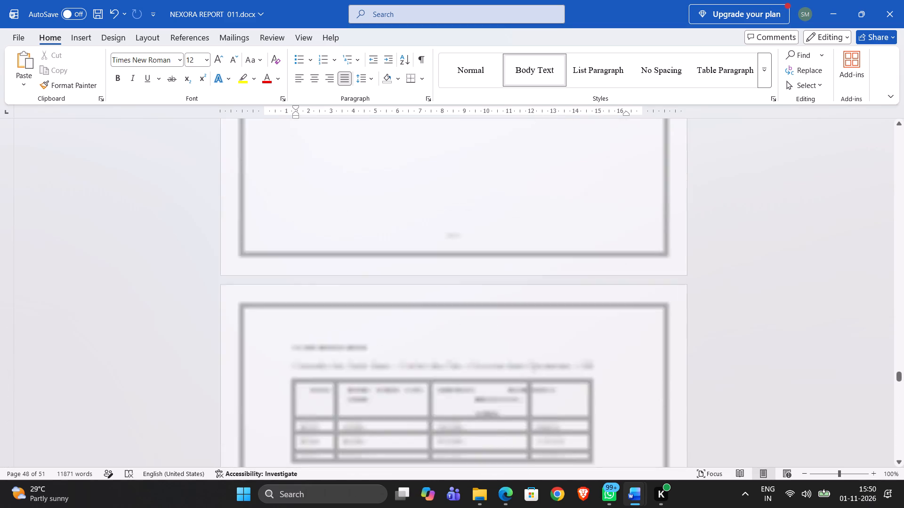
scroll(485, 318, "up", 20)
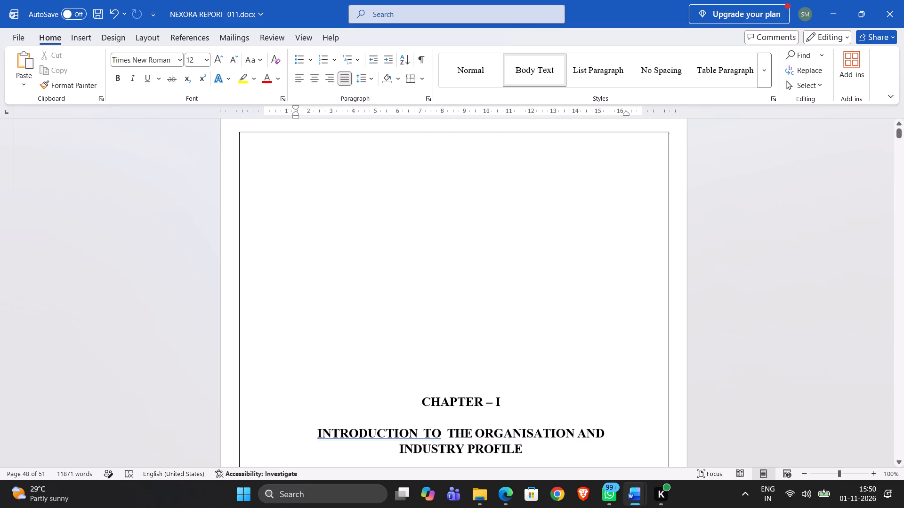
scroll(485, 318, "down", 8)
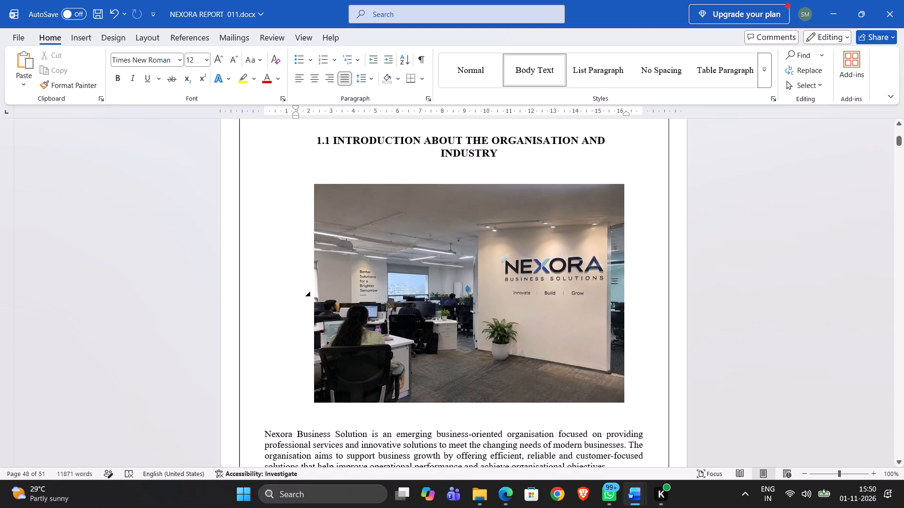
Switch to Microsoft Edge and close the page-number tutorial and the remaining new tab page.
key("alt+Tab")
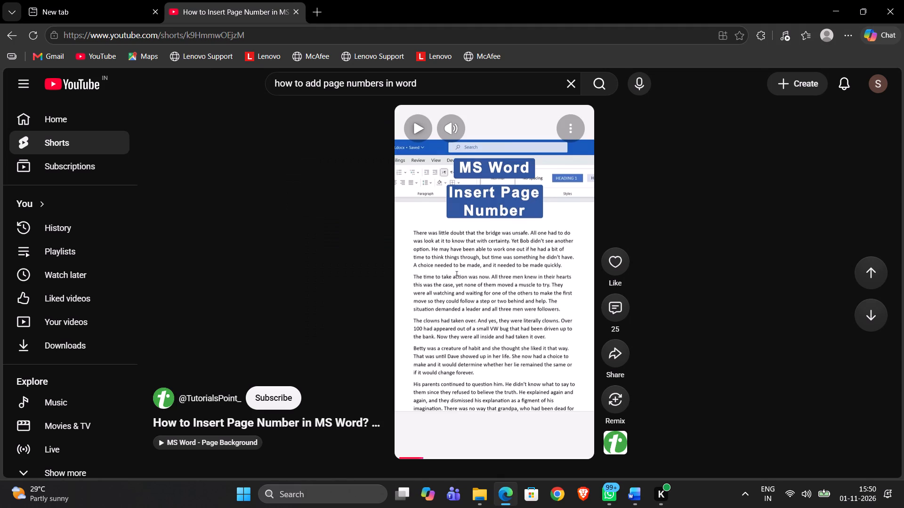
left_click(296, 11)
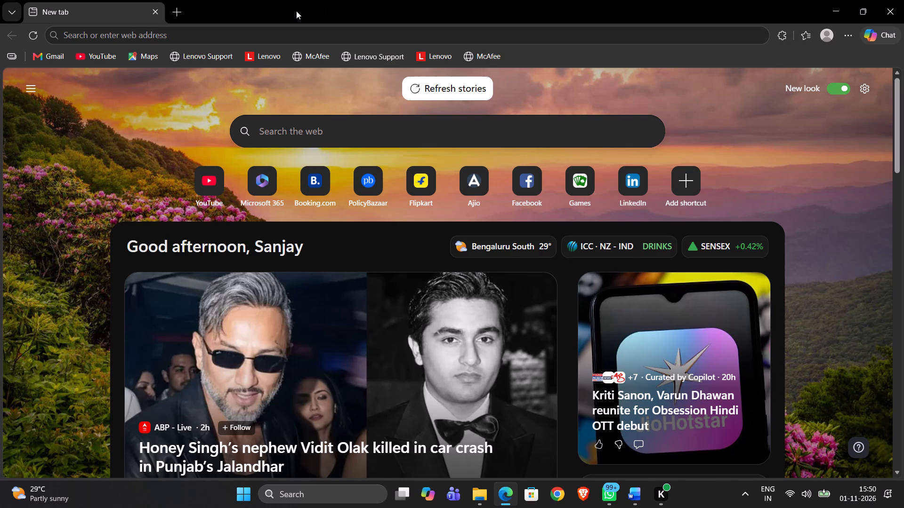
left_click(152, 11)
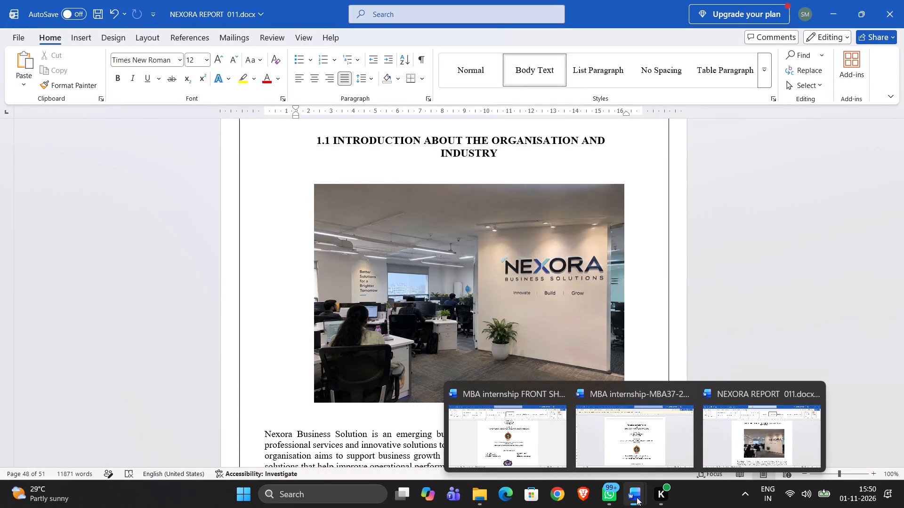
Switch to the Word document MBA internship-MBA37-2025-27 Batch 4.docx.
left_click(621, 440)
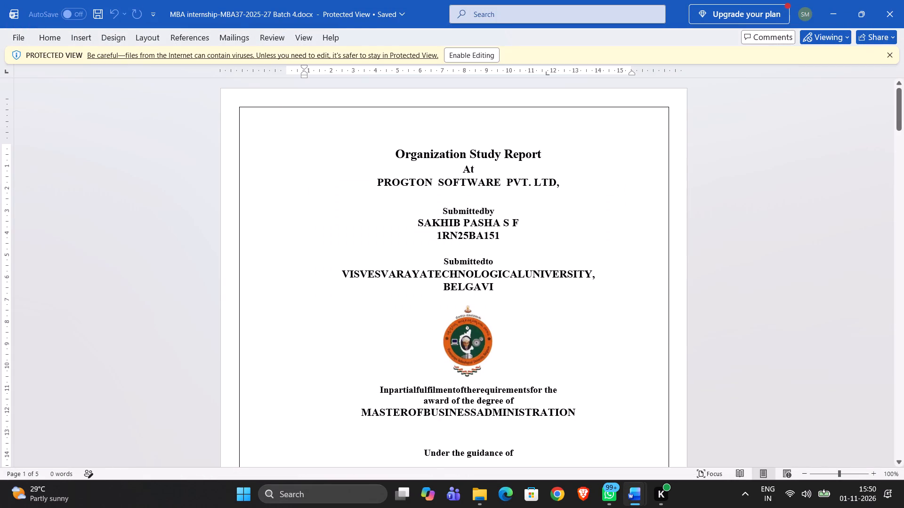
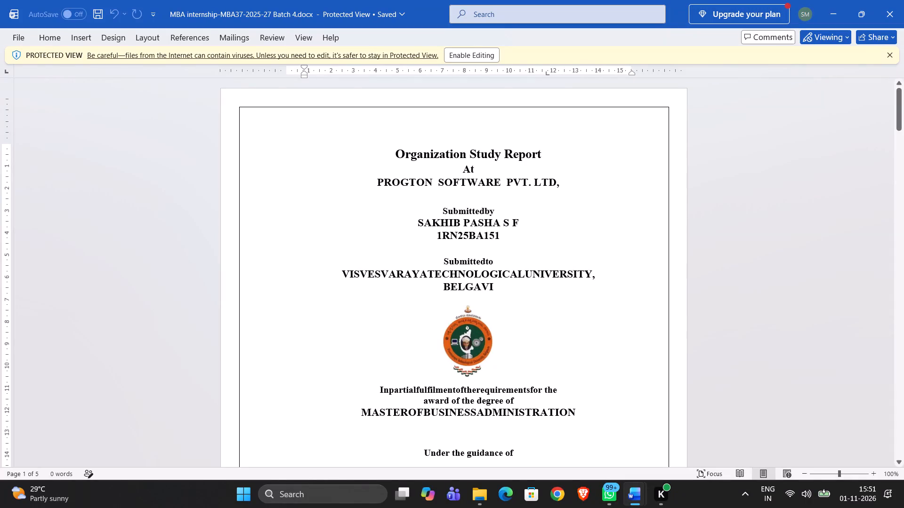
Review the title page of the Batch 4 internship document, including the guide details and institute block.
scroll(630, 328, "down", 1)
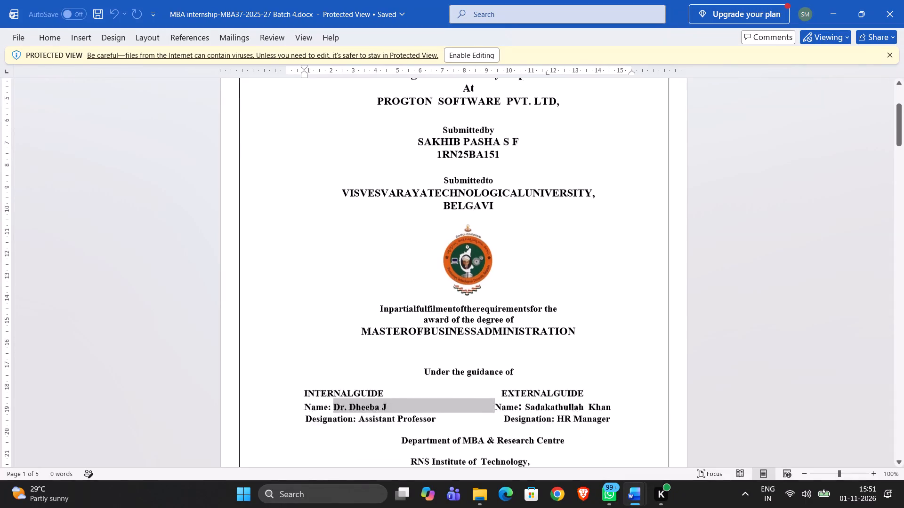
scroll(630, 328, "down", 1)
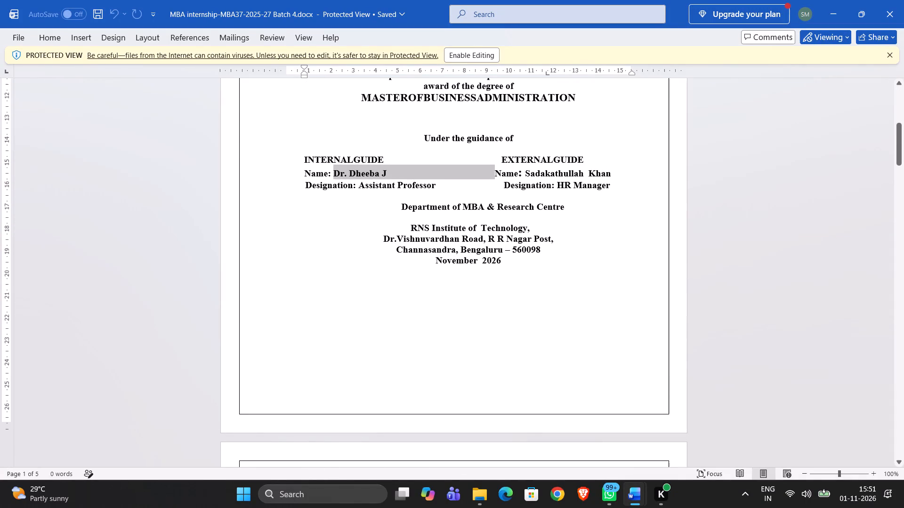
scroll(630, 328, "up", 3)
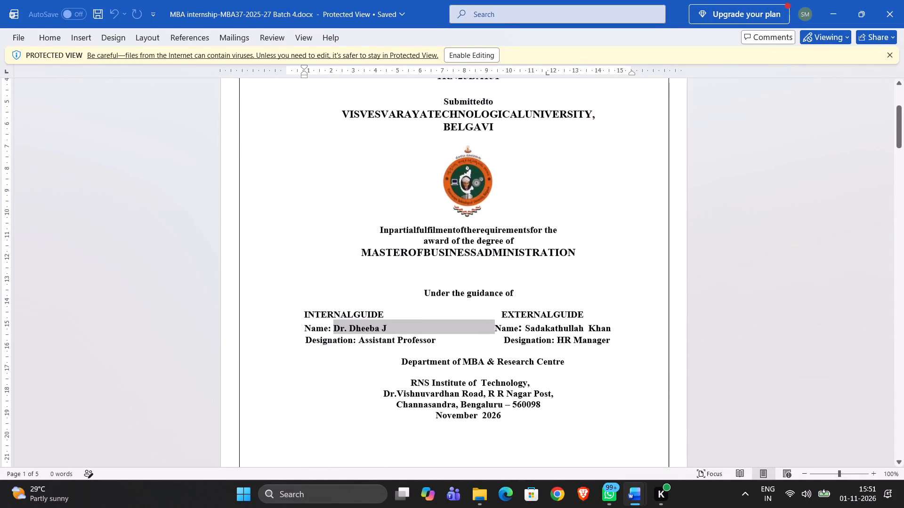
scroll(630, 328, "up", 1)
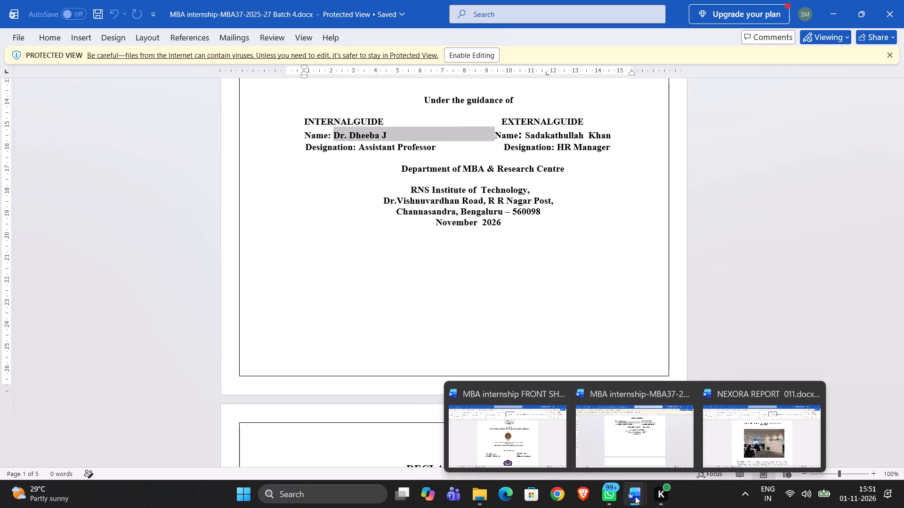
left_click(581, 452)
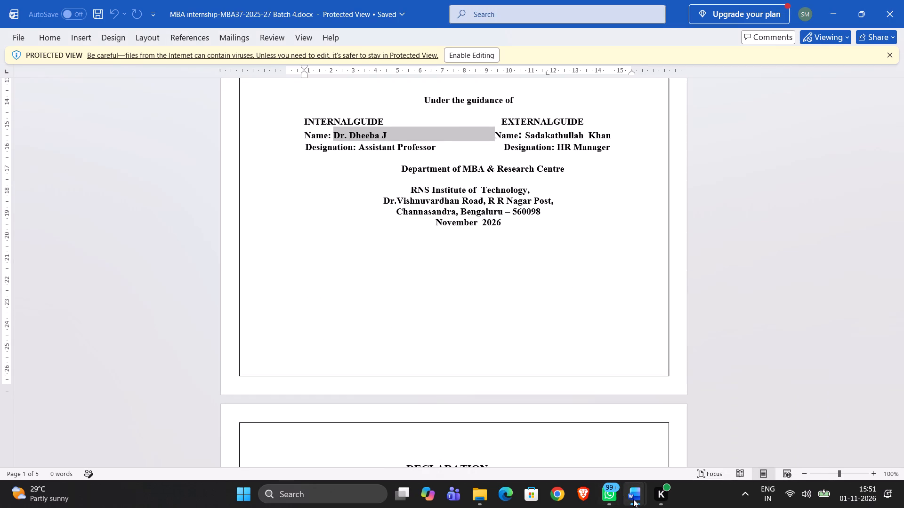
Switch to MBA internship FRONT SHEET.docx Shashu.docx and review its title page, mock viva-voce certificate, and certificate with the viva-voce examination table.
left_click(539, 443)
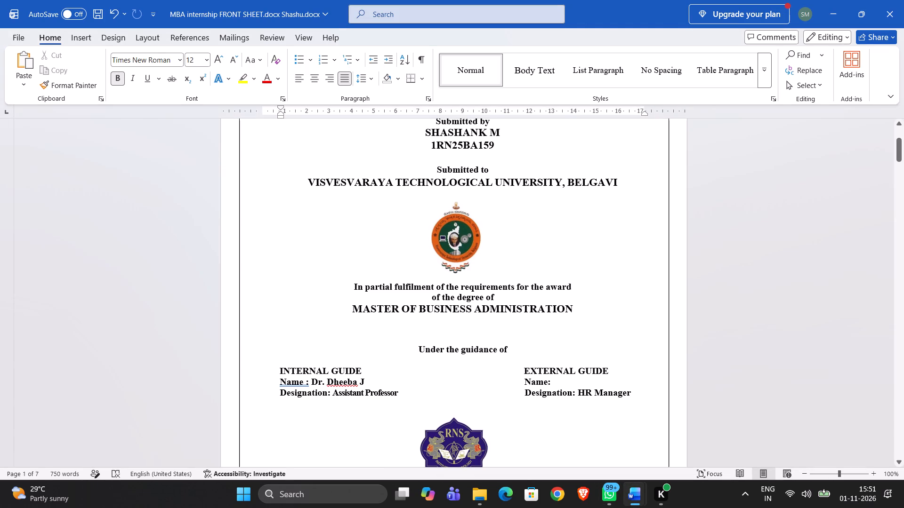
scroll(539, 443, "down", 2)
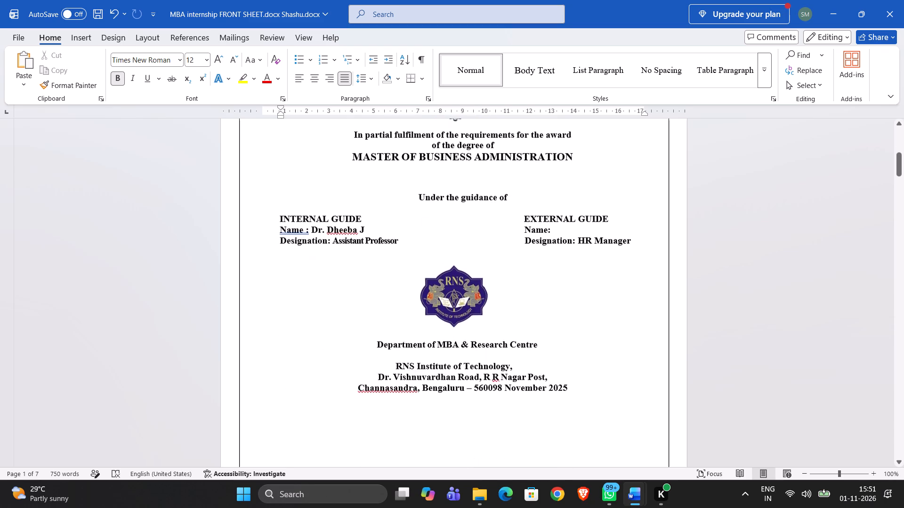
scroll(539, 443, "down", 1)
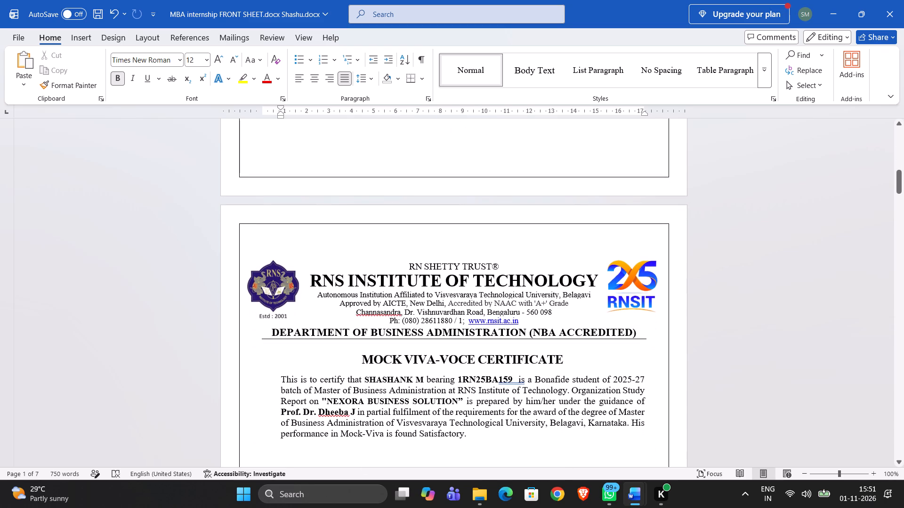
scroll(539, 443, "down", 2)
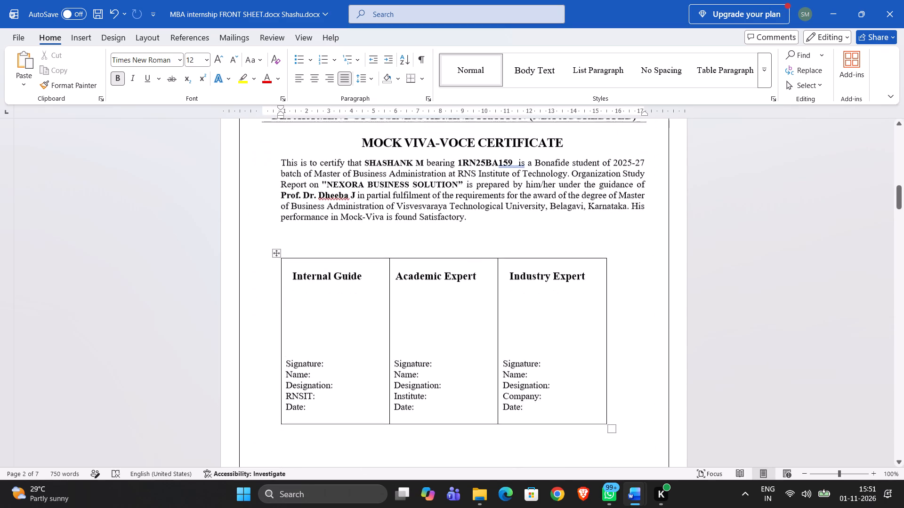
scroll(539, 443, "down", 5)
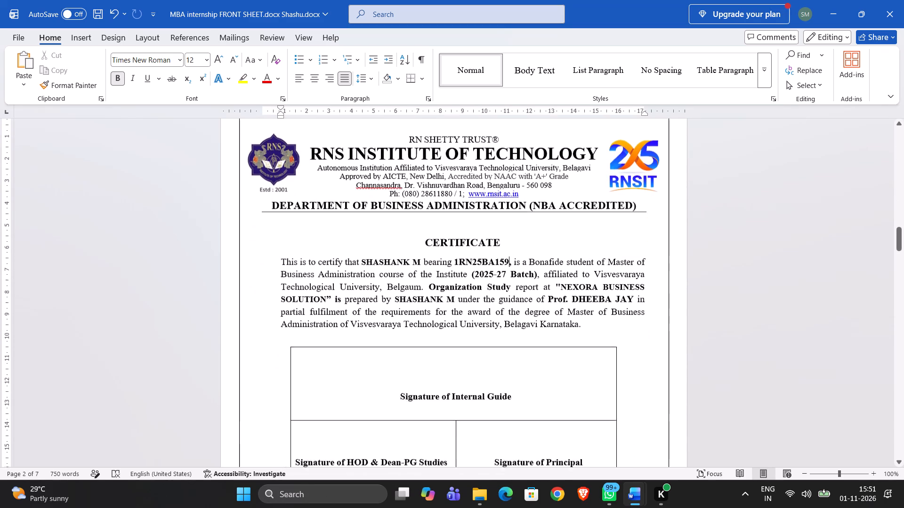
scroll(539, 443, "down", 2)
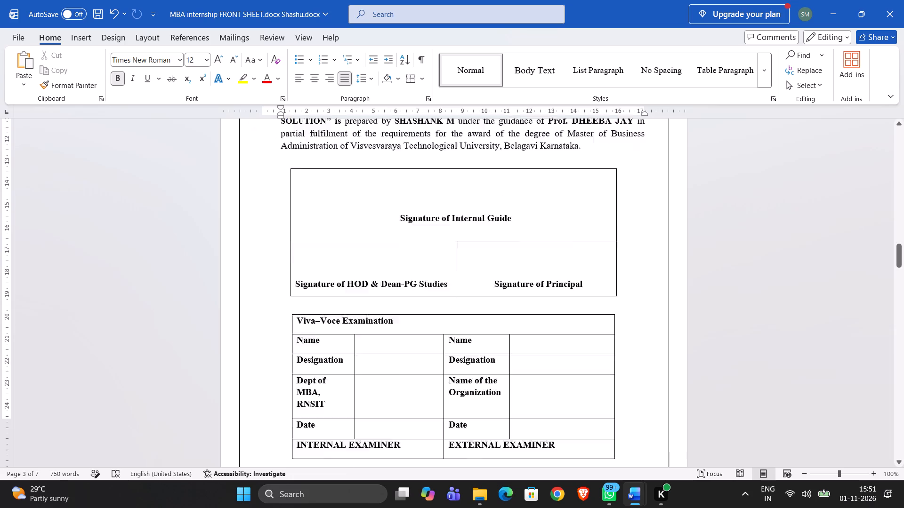
scroll(539, 443, "down", 3)
scroll(539, 443, "up", 2)
scroll(539, 443, "down", 2)
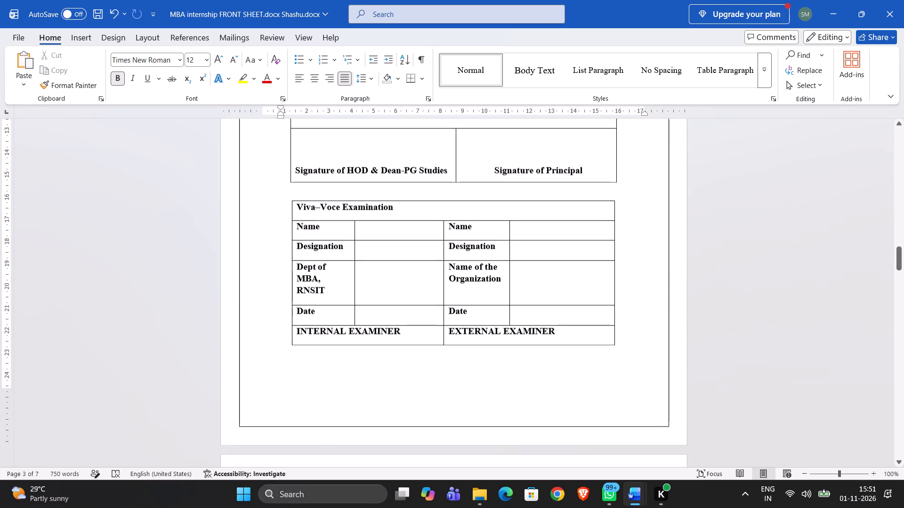
Review the front sheet's declaration, acknowledgement and table of content, and place the cursor in the Industry Profile page number cell.
scroll(539, 443, "down", 3)
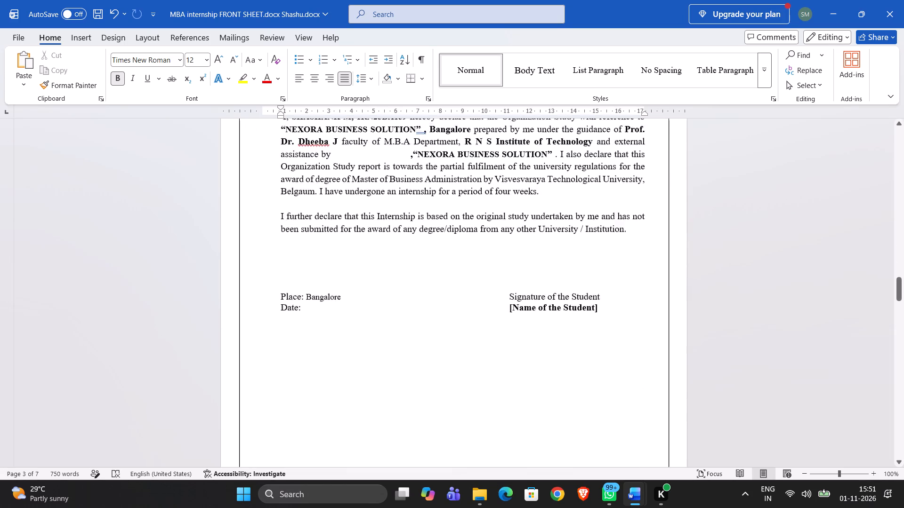
scroll(539, 443, "down", 2)
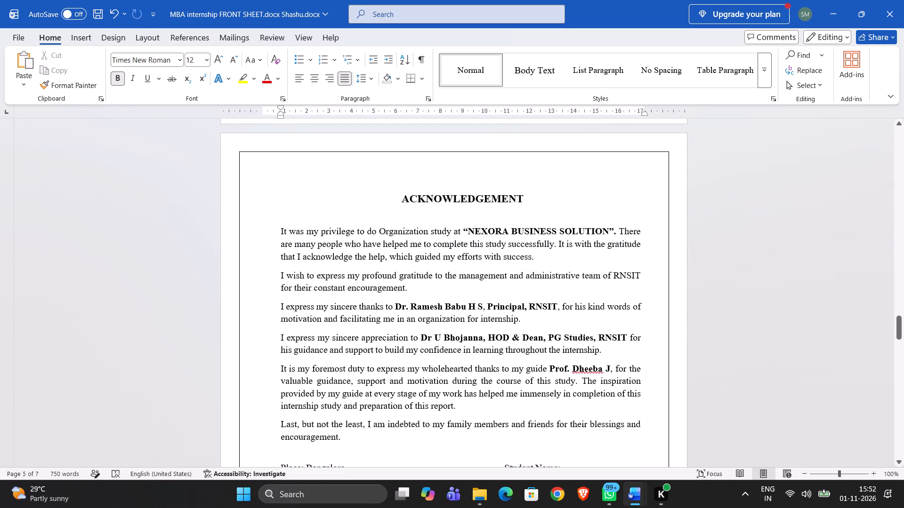
scroll(539, 443, "down", 1)
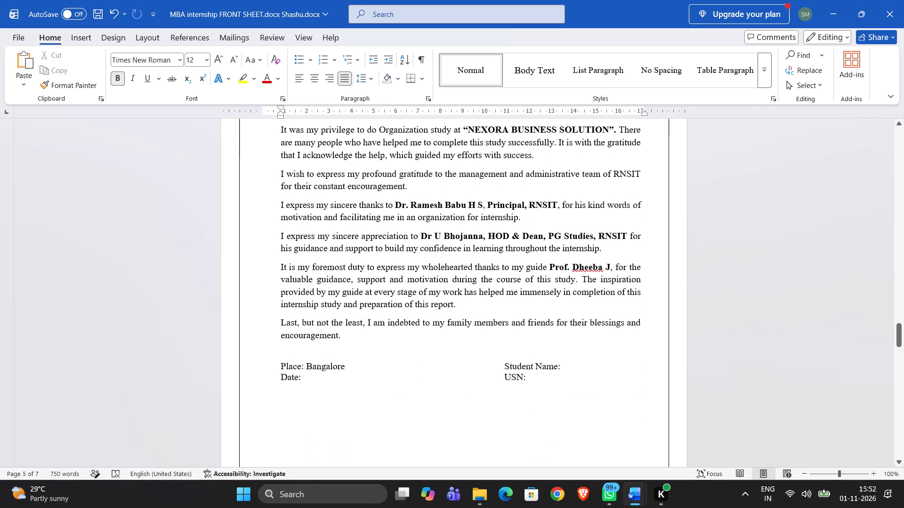
scroll(539, 443, "down", 3)
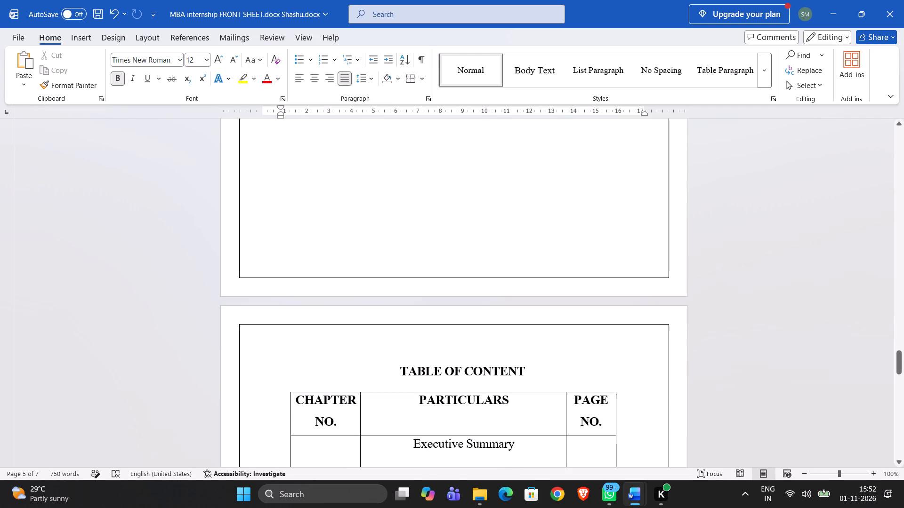
scroll(539, 443, "down", 2)
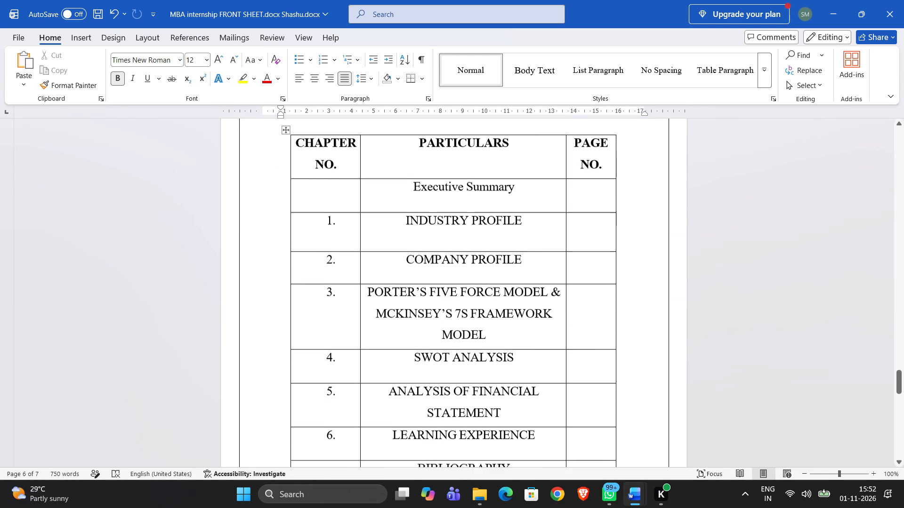
scroll(539, 443, "down", 1)
left_click(580, 199)
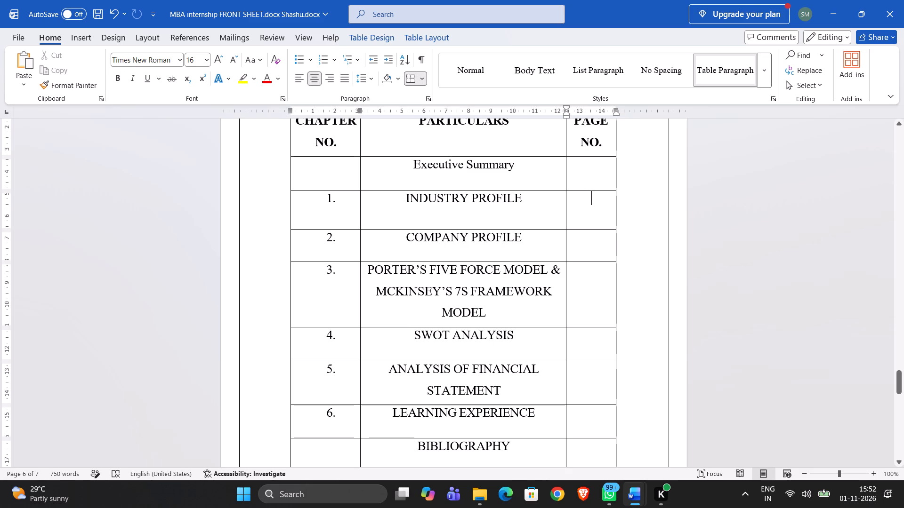
Switch to NEXORA REPORT 011.docx and check the section 1.1 text and its continuation page.
key("alt+Tab")
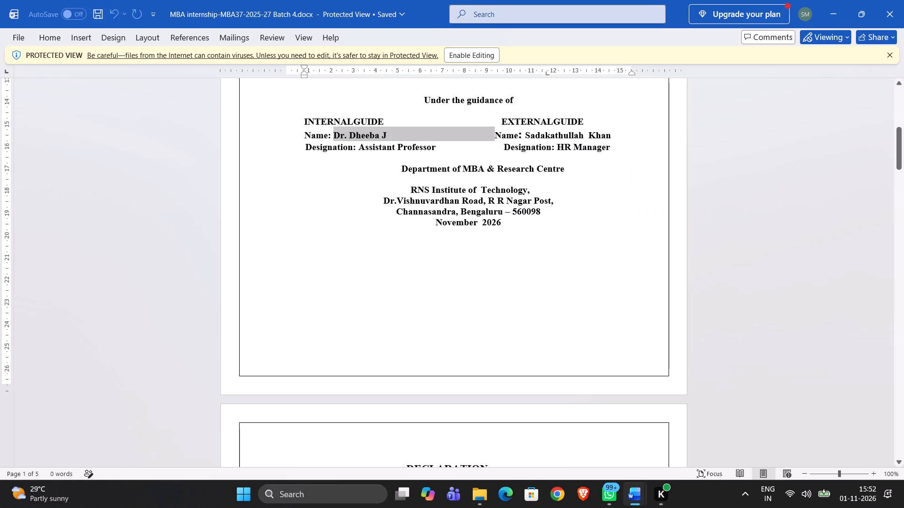
key("alt+Tab")
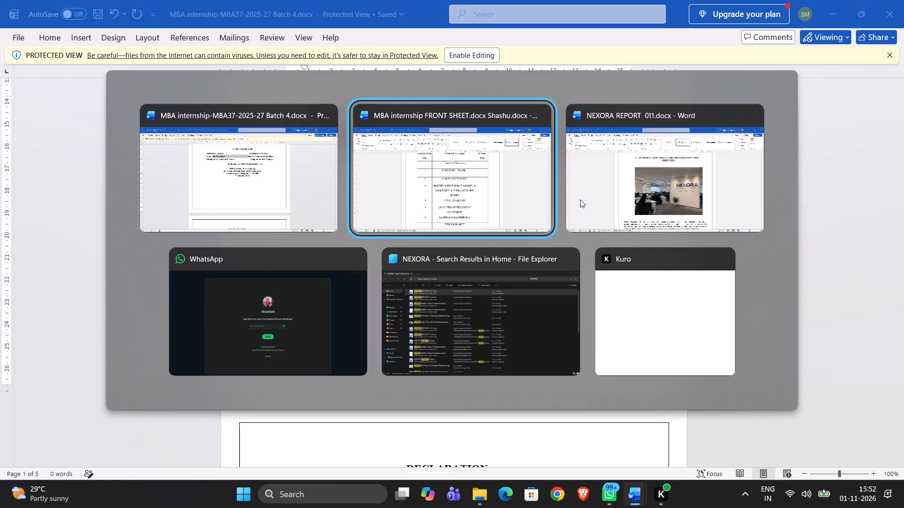
key("alt+Tab")
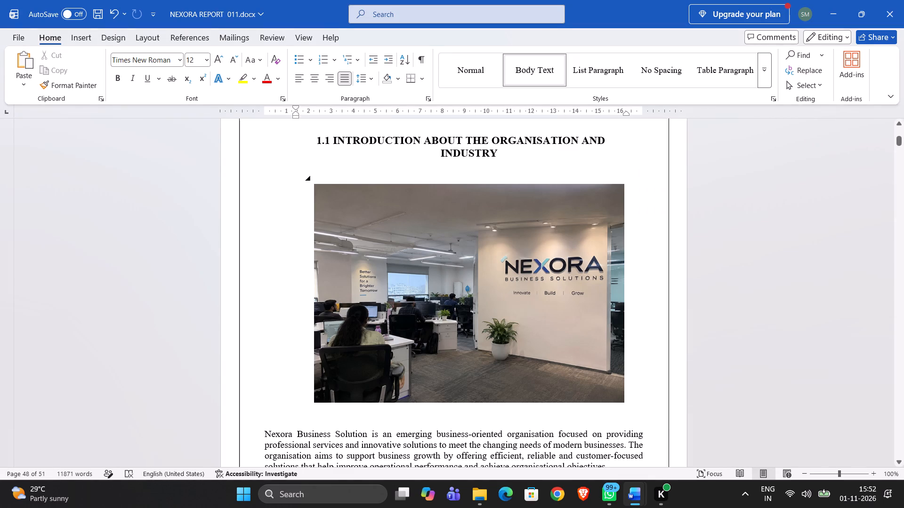
scroll(538, 265, "down", 7)
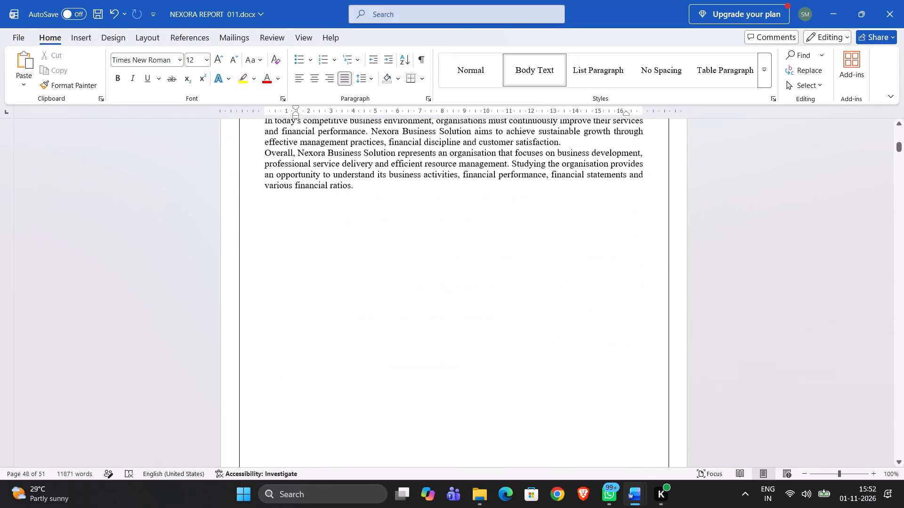
scroll(538, 265, "up", 6)
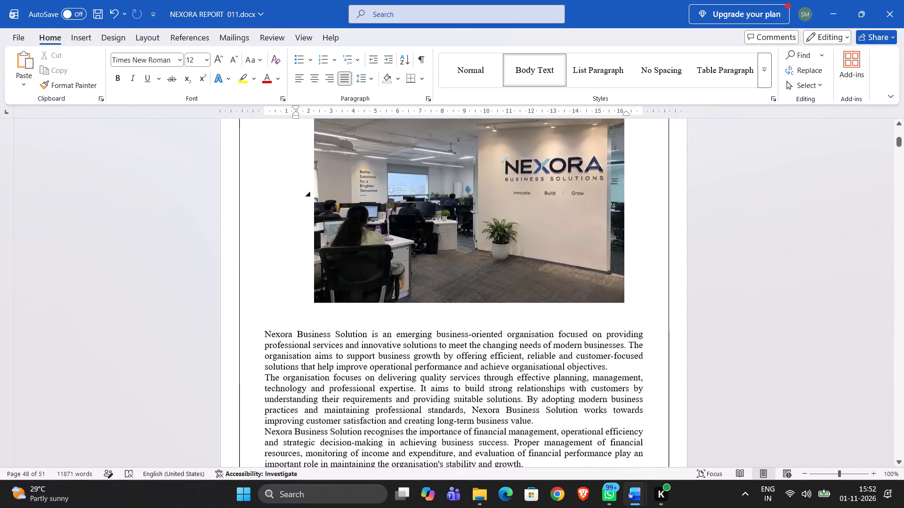
Switch to the Batch 4 internship document and examine its declaration, acknowledgement and the page ranges in its table of content.
key("alt+Tab")
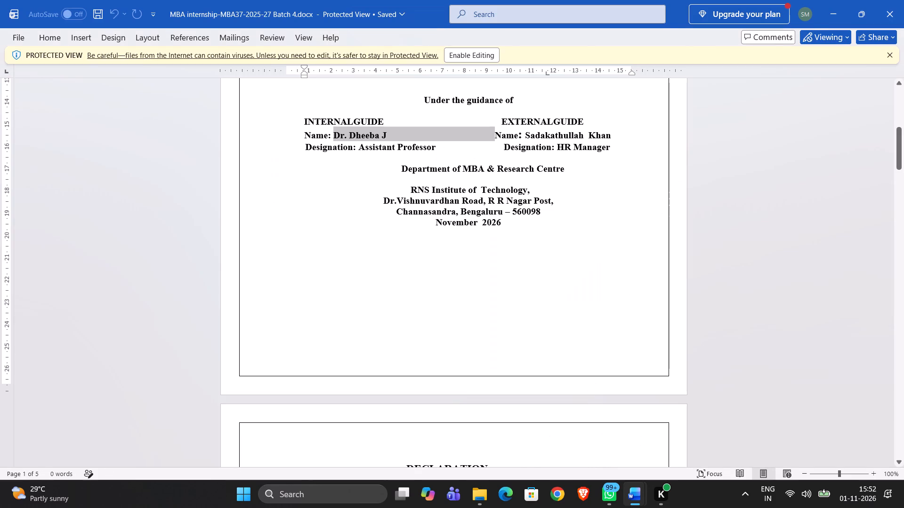
scroll(538, 265, "down", 3)
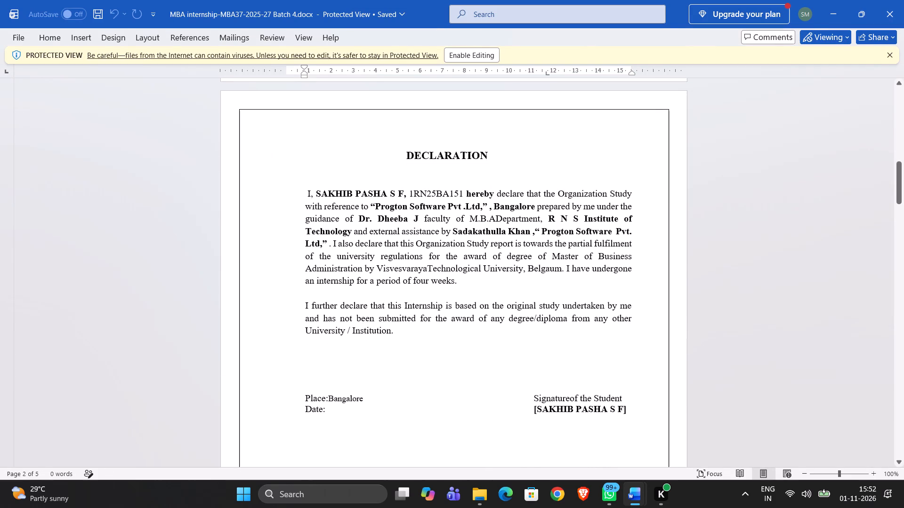
scroll(538, 265, "down", 4)
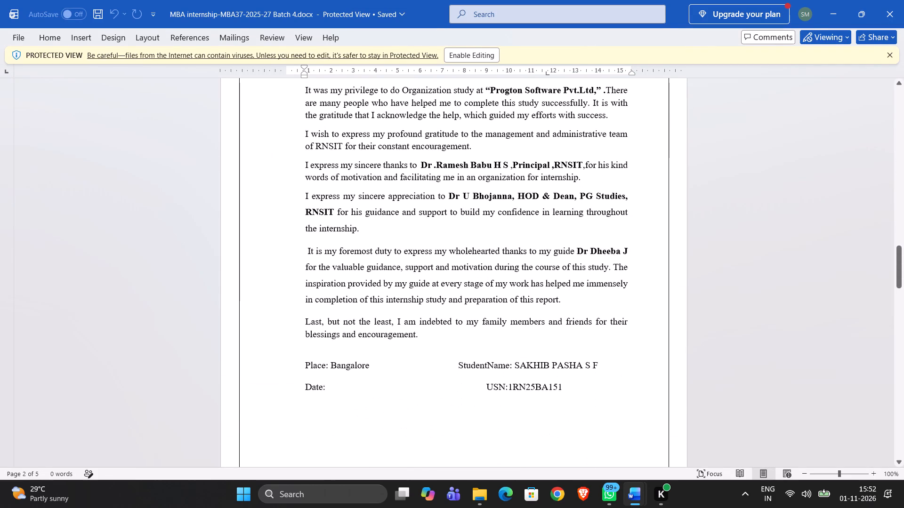
scroll(538, 265, "down", 4)
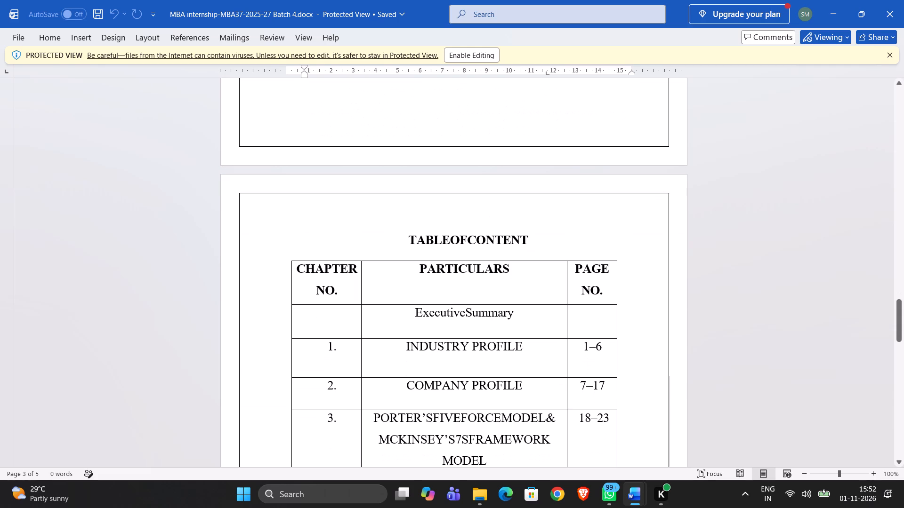
scroll(538, 265, "down", 4)
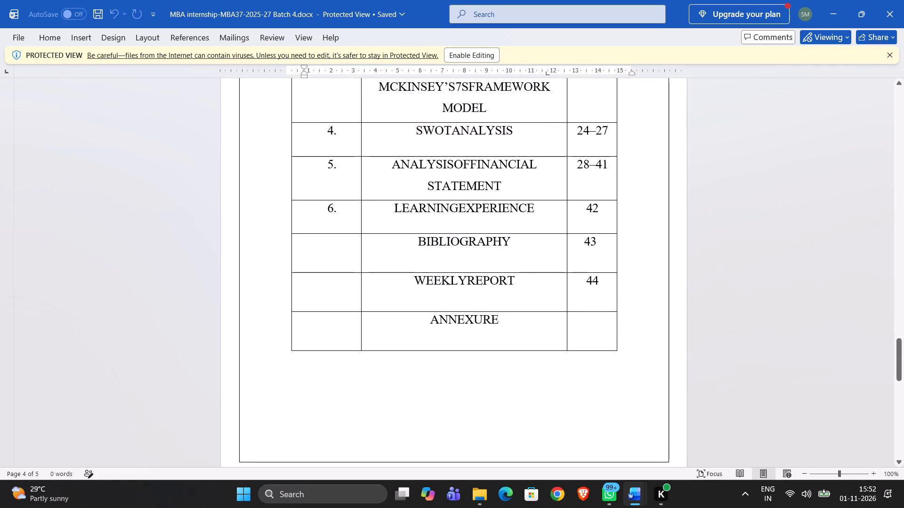
Switch to NEXORA REPORT 011.docx and replace ABOUT with OF in the section 1.1 heading.
key("alt+Tab")
scroll(538, 265, "down", 2)
scroll(538, 265, "up", 1)
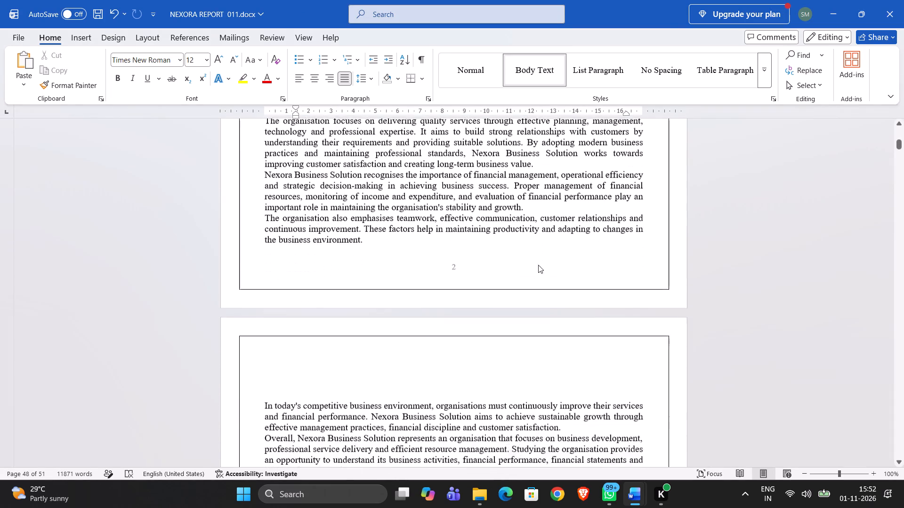
scroll(538, 265, "up", 1)
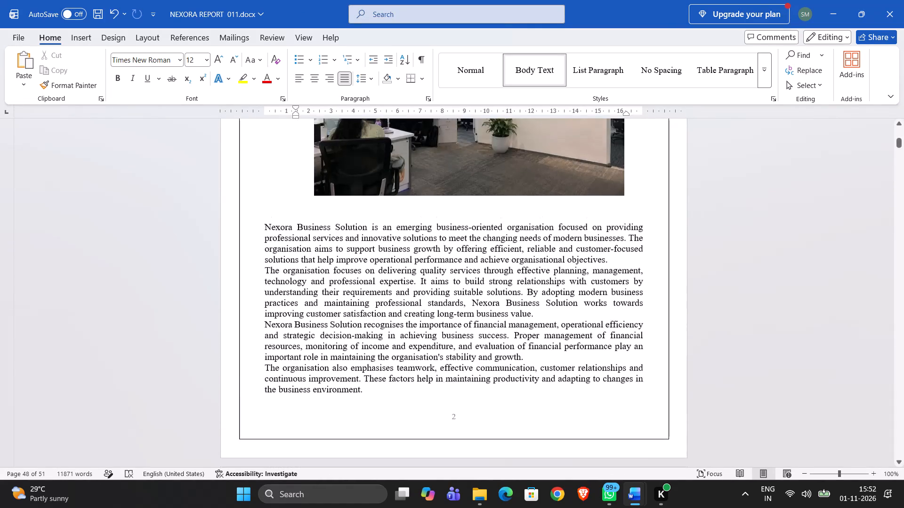
scroll(538, 265, "right", 1)
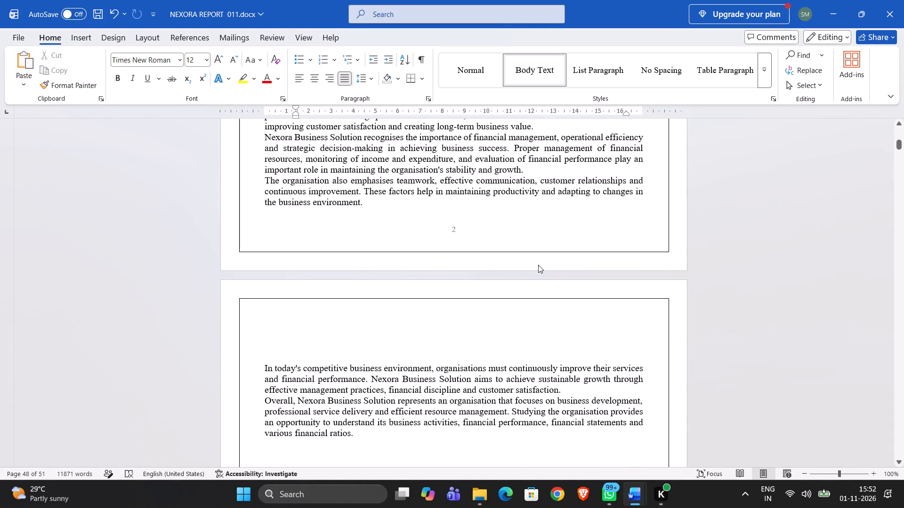
scroll(538, 265, "up", 3)
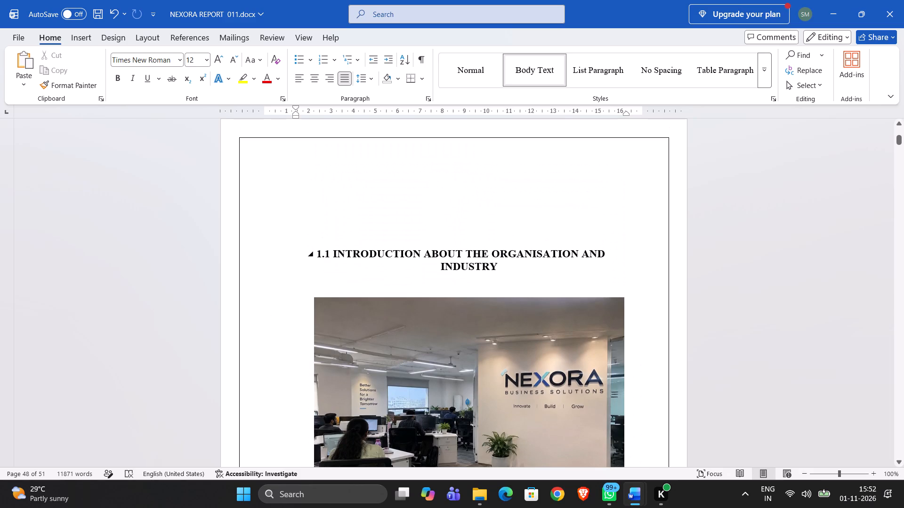
left_click_drag(464, 254, 460, 254)
left_click_drag(460, 254, 429, 256)
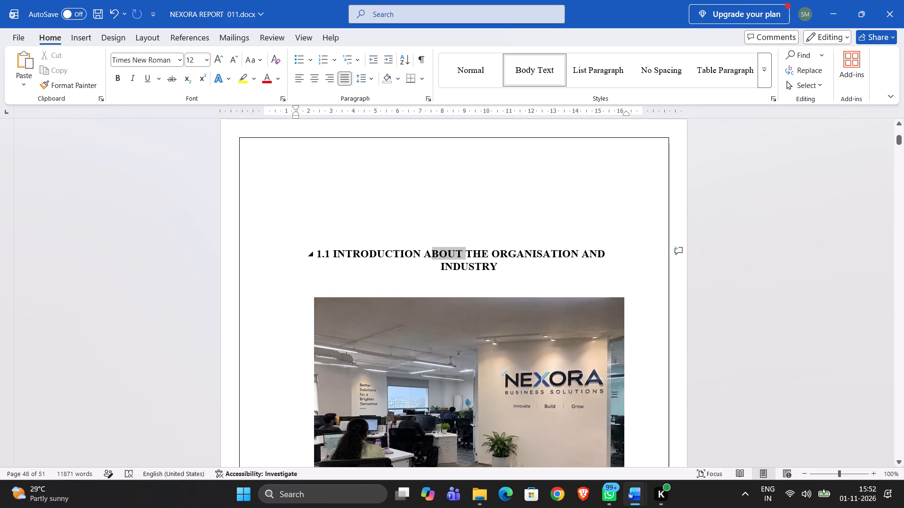
left_click_drag(429, 256, 423, 254)
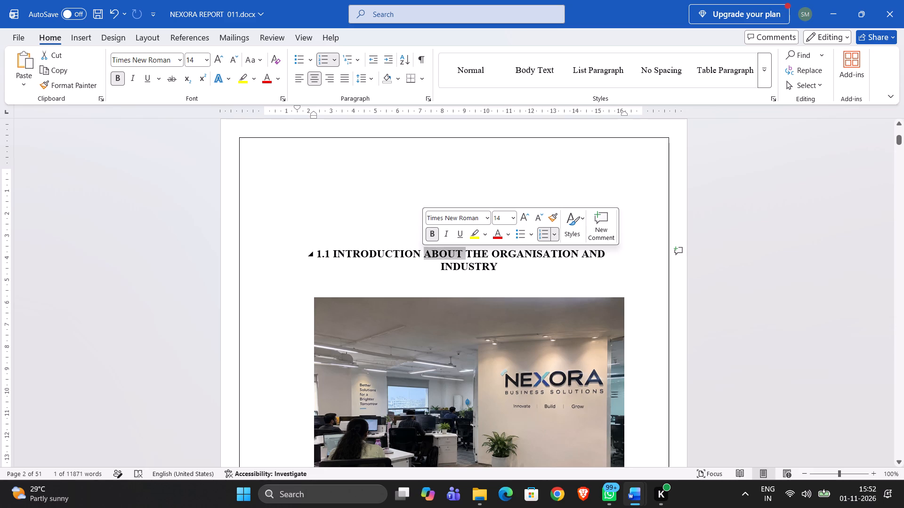
key("BackSpace")
type("OF")
key("space")
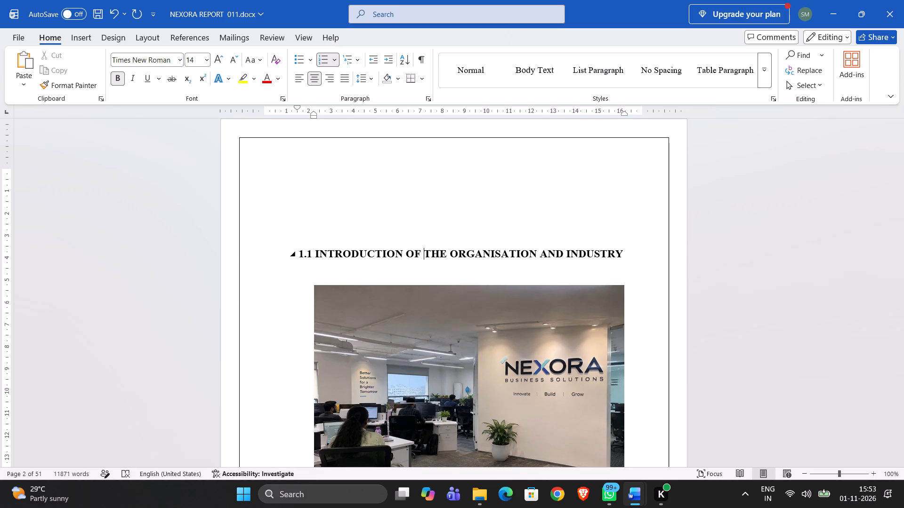
left_click(455, 207)
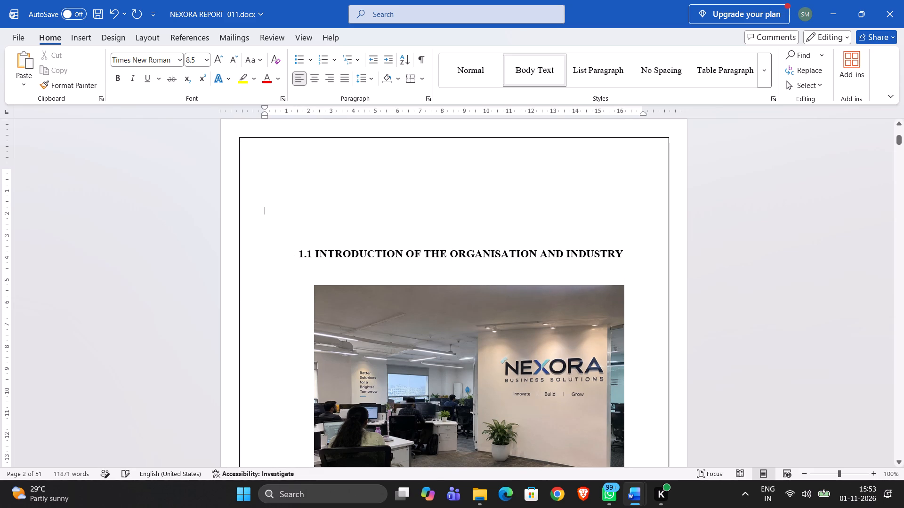
Review the section 1.1 heading and text, its continuation page, and section 1.2 Market Size and Segmentation with its table.
scroll(455, 207, "down", 2)
scroll(455, 207, "up", 1)
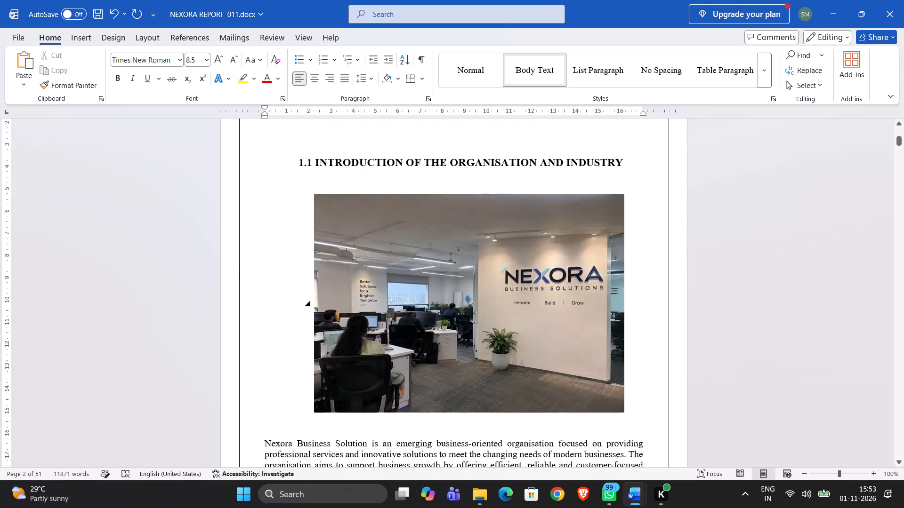
left_click_drag(625, 161, 327, 158)
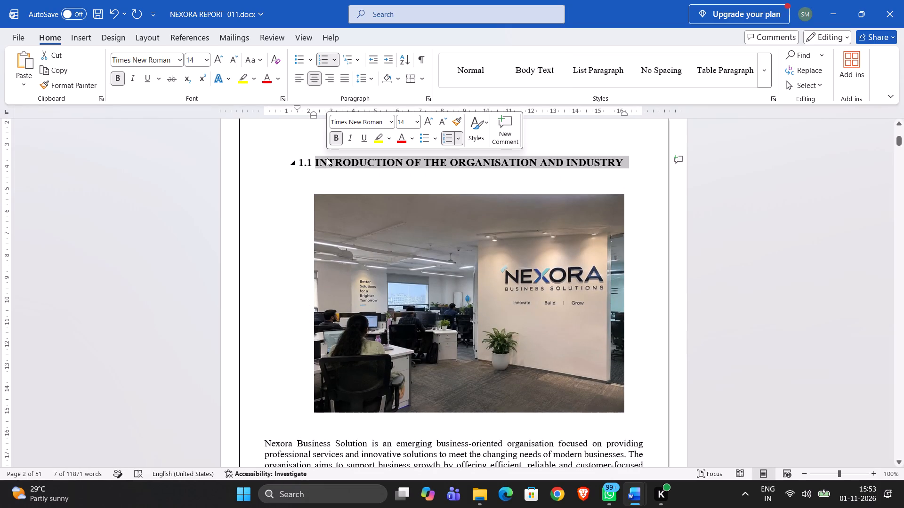
left_click(292, 200)
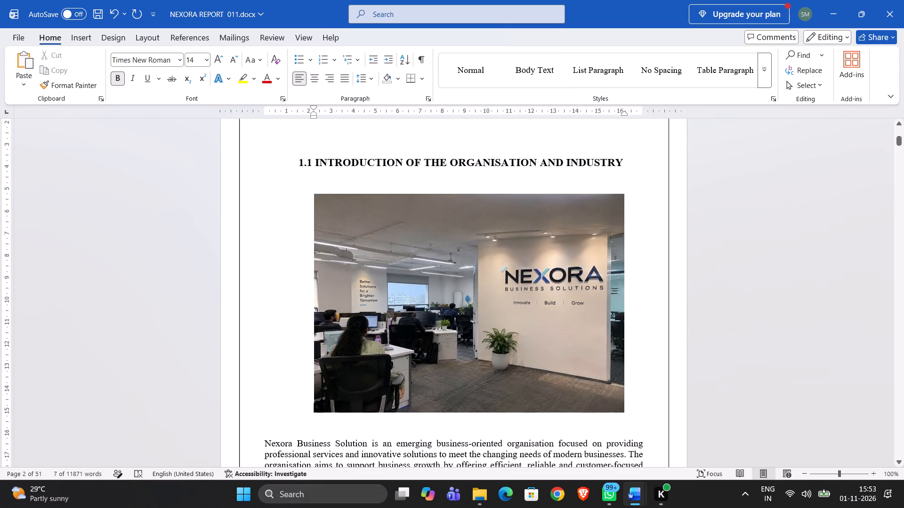
scroll(292, 200, "down", 3)
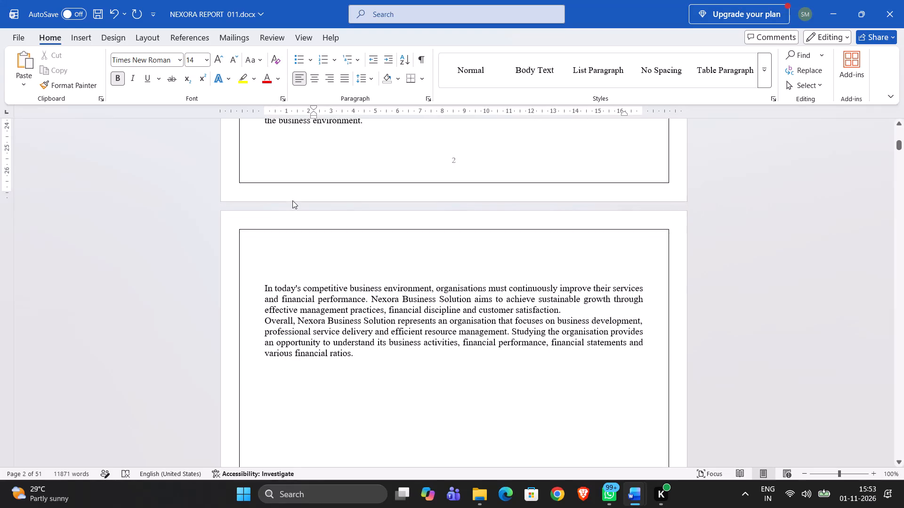
scroll(292, 200, "down", 3)
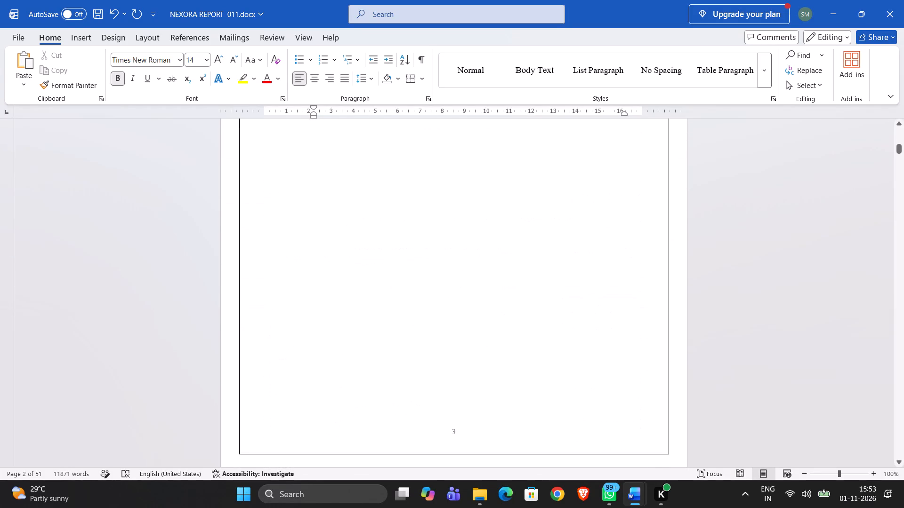
scroll(292, 200, "down", 2)
scroll(292, 200, "right", 1)
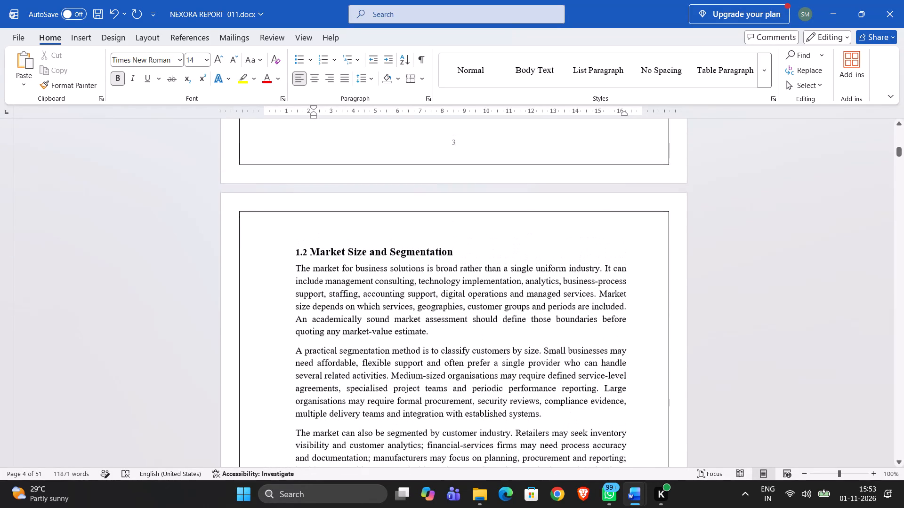
scroll(292, 200, "right", 1)
scroll(292, 200, "down", 5)
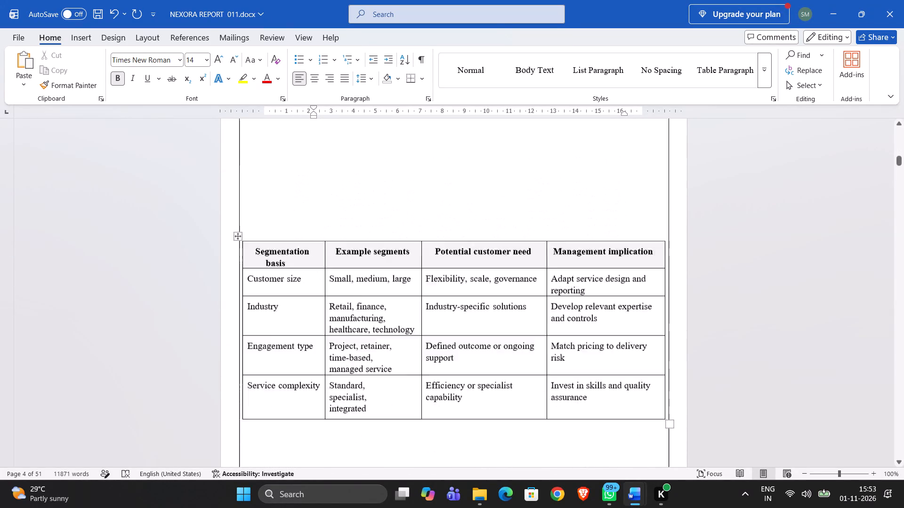
scroll(292, 200, "down", 1)
scroll(292, 200, "right", 1)
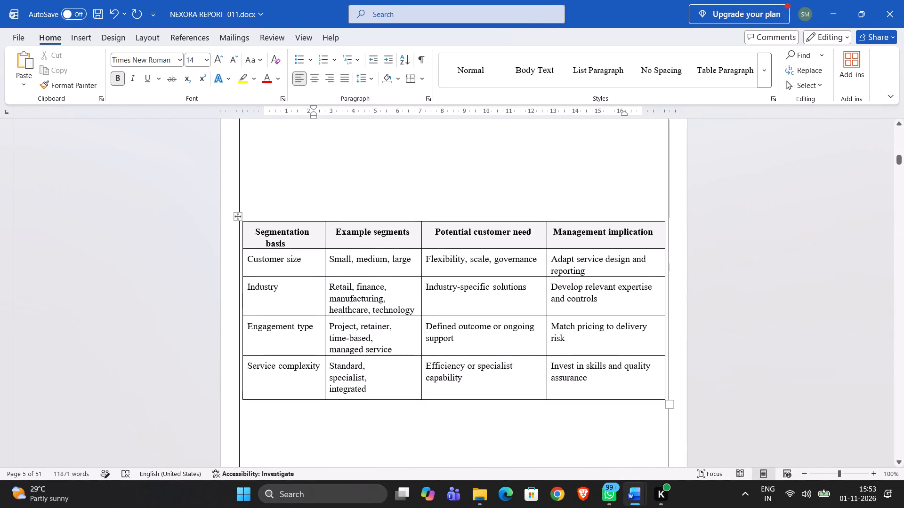
scroll(292, 200, "right", 1)
Examine the pages and page numbers of sections 1.3 and 1.4 up to the start of section 1.5 Industry Trends and Business Implications.
scroll(292, 200, "down", 5)
scroll(292, 200, "up", 1)
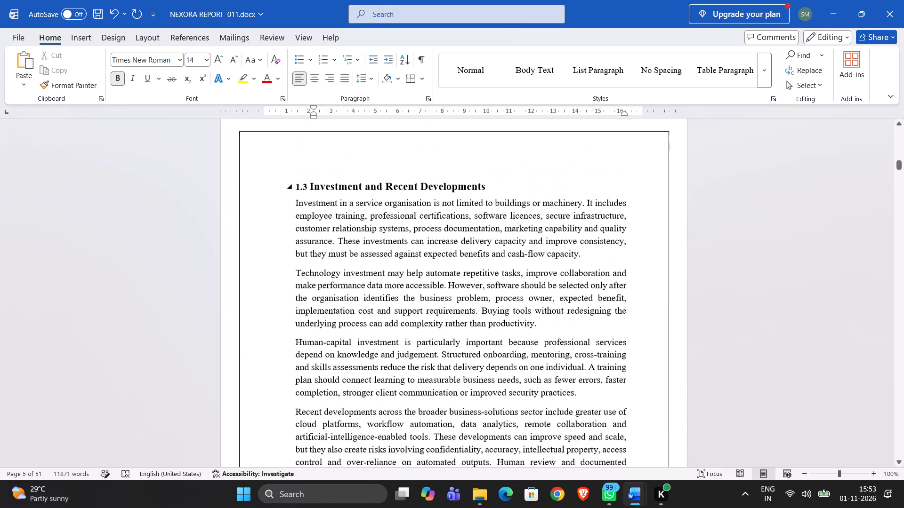
scroll(292, 200, "up", 1)
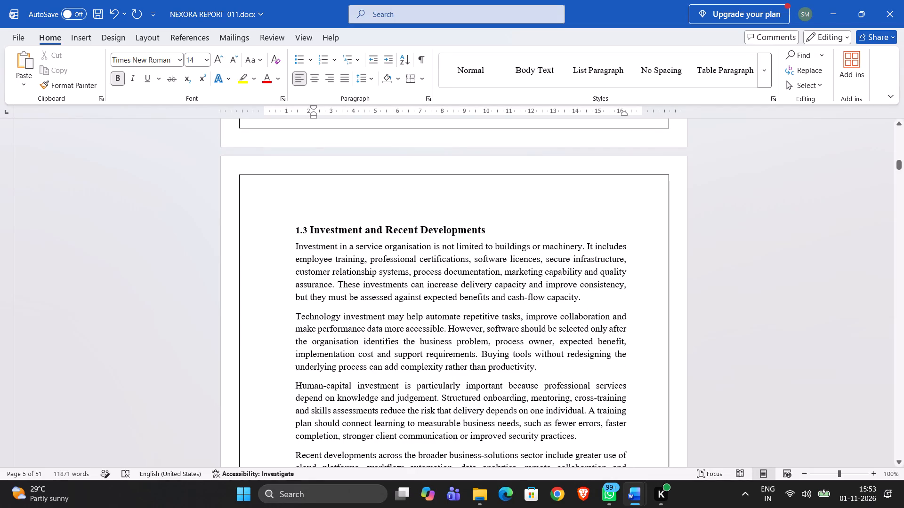
scroll(393, 217, "down", 5)
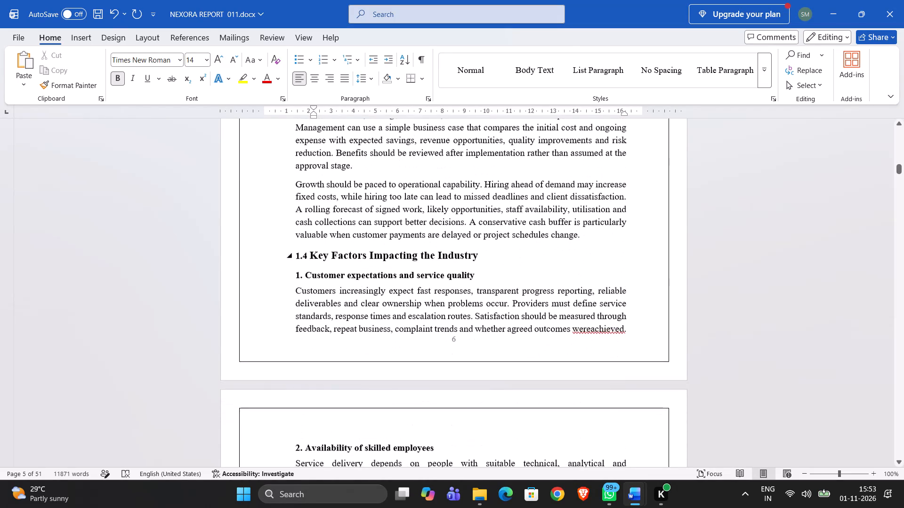
scroll(393, 217, "down", 6)
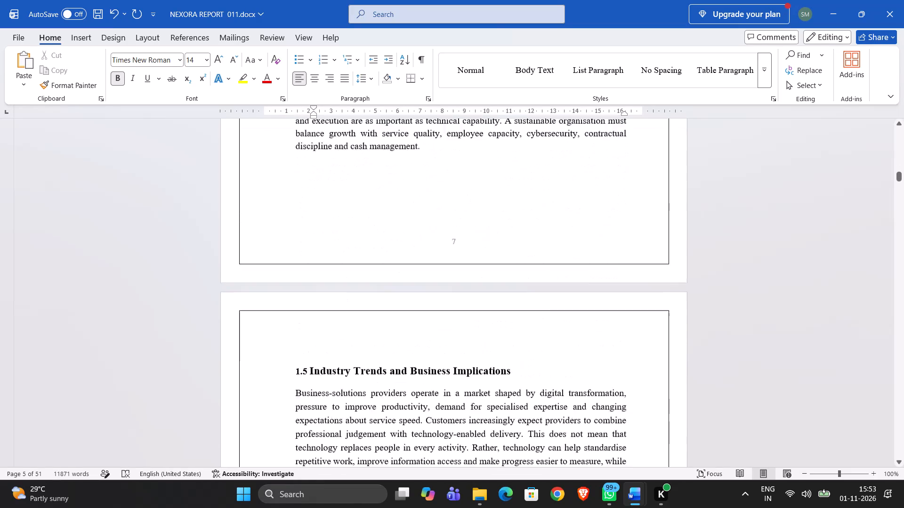
Check the chapter page ranges in the Batch 4 internship document's table of content, and return to NEXORA REPORT 011.docx.
key("alt+Tab")
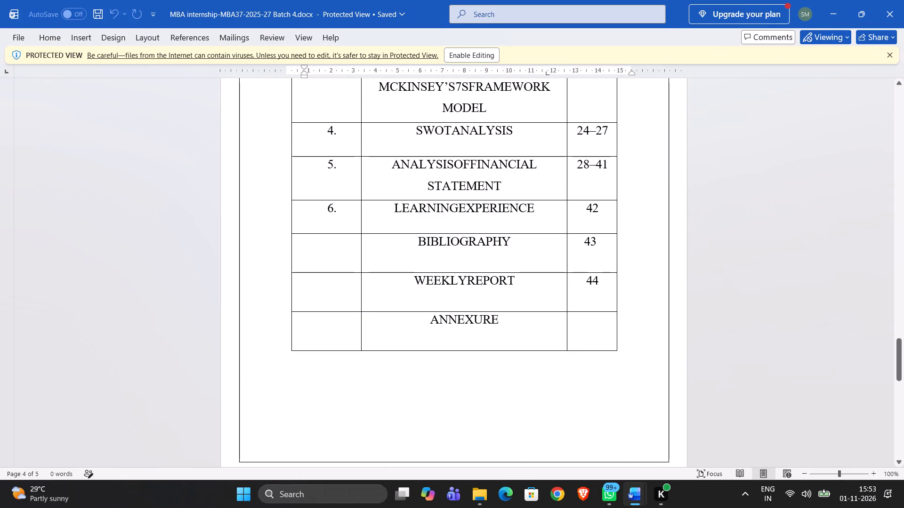
scroll(393, 217, "up", 1)
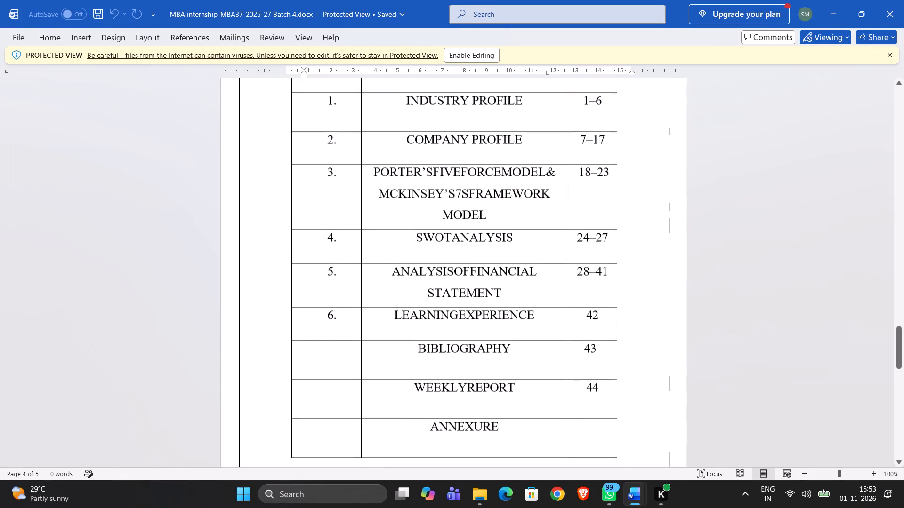
scroll(393, 217, "up", 2)
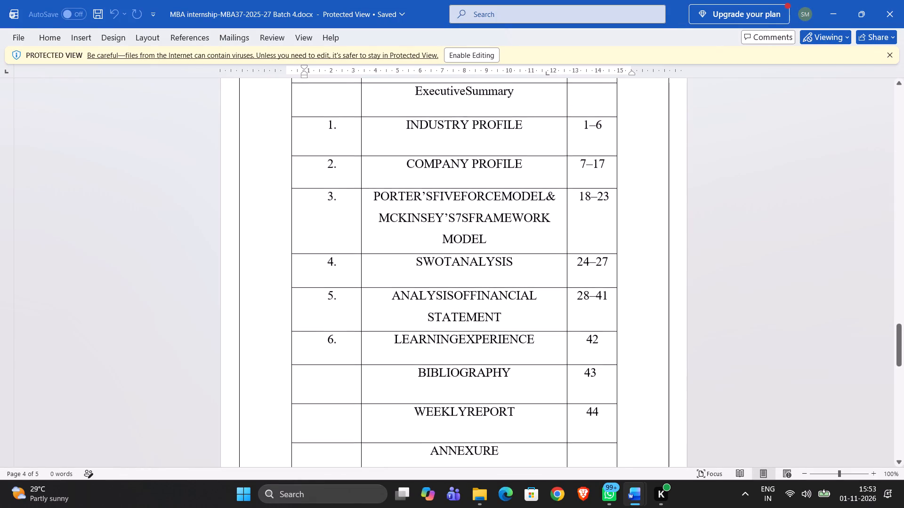
key("alt+Tab")
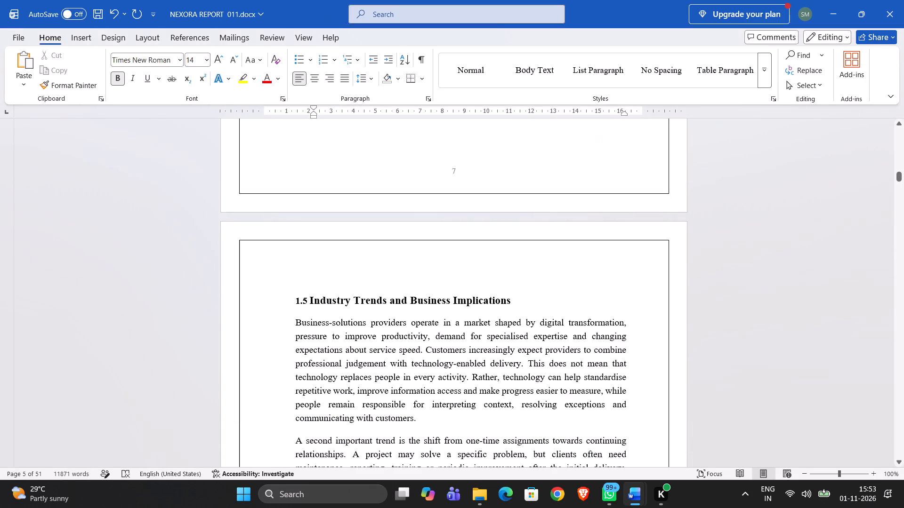
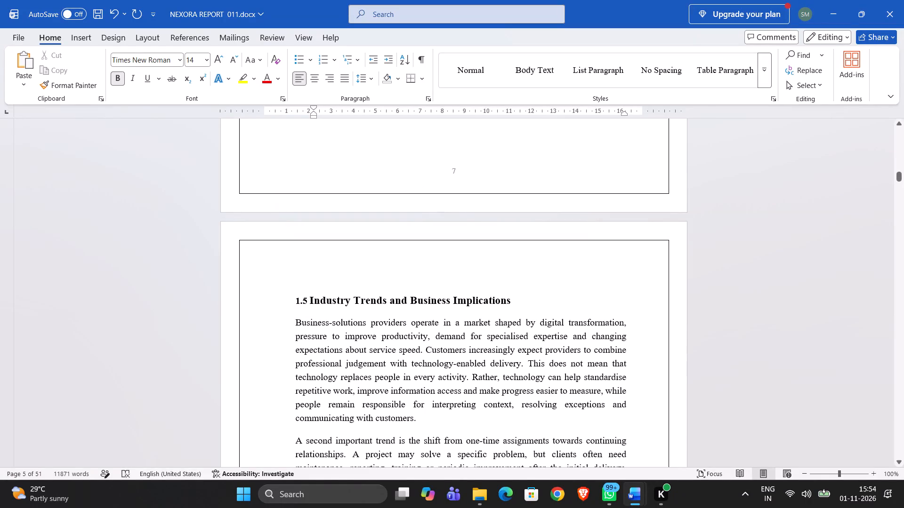
Examine the pages and page numbers from section 1.5 through the end of Chapter IV SWOT Analysis.
scroll(492, 251, "down", 1)
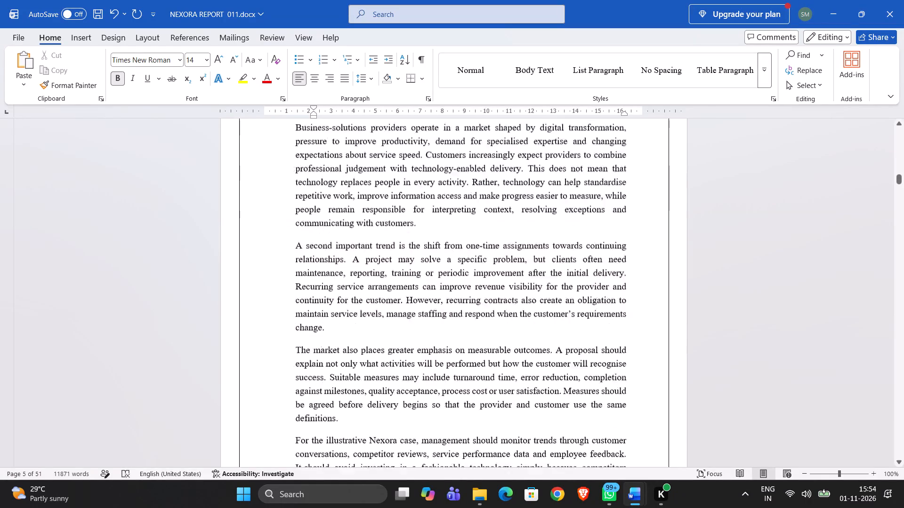
scroll(492, 251, "down", 18)
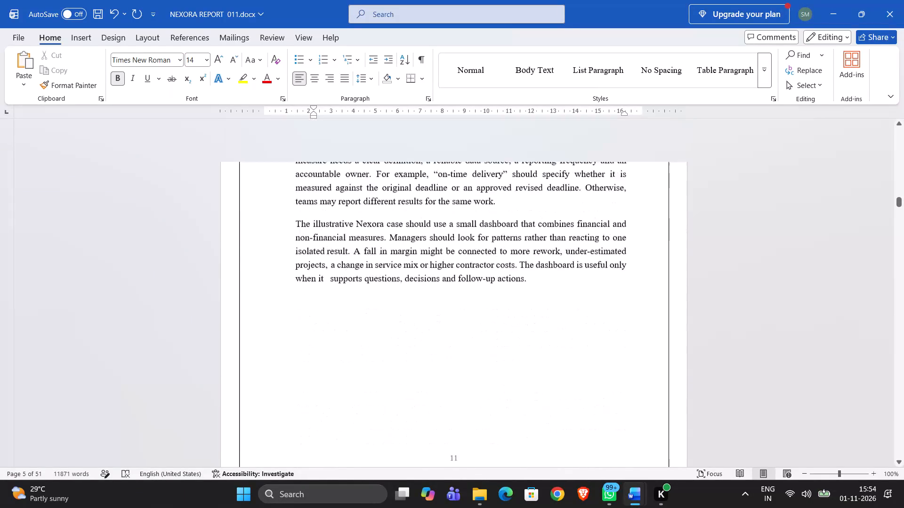
scroll(492, 251, "down", 10)
scroll(492, 251, "down", 19)
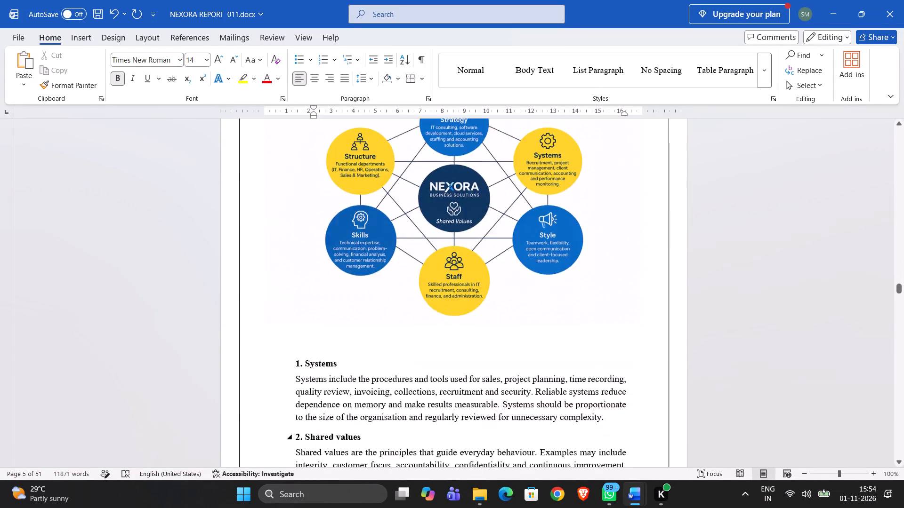
scroll(492, 251, "down", 10)
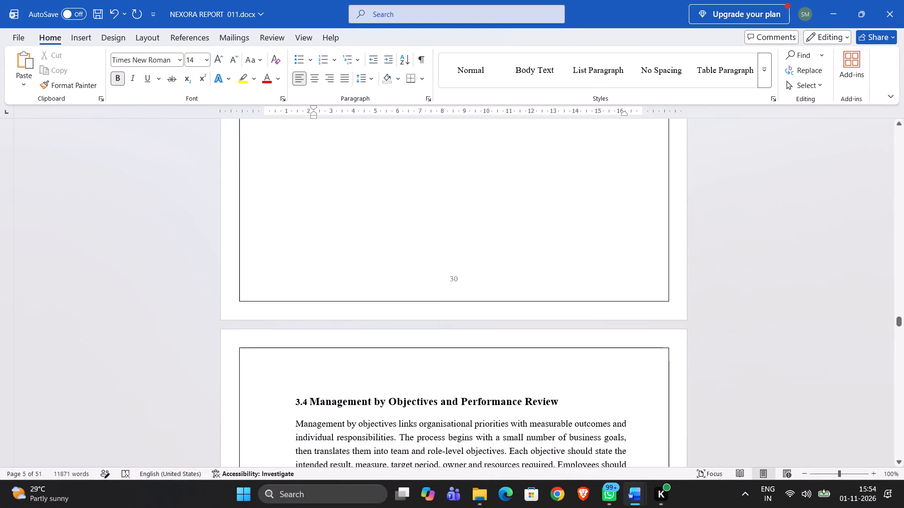
scroll(492, 251, "down", 7)
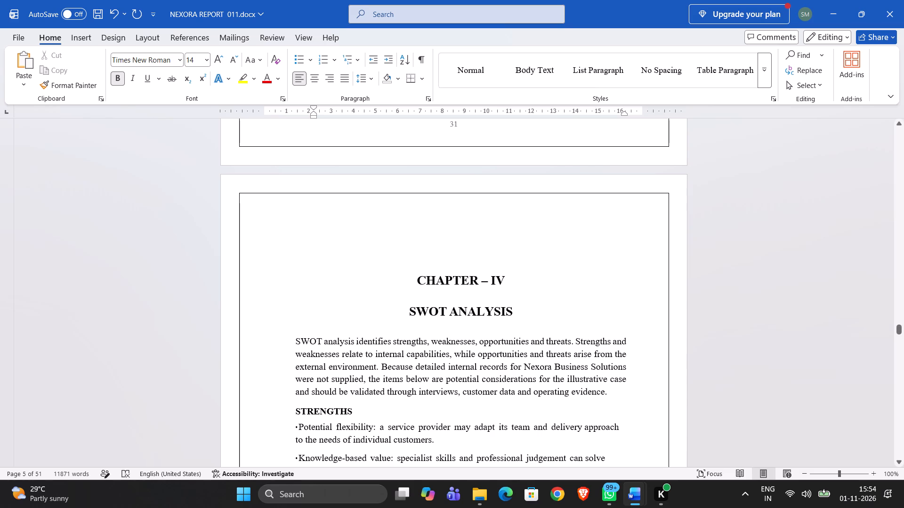
scroll(492, 251, "down", 2)
scroll(492, 251, "up", 1)
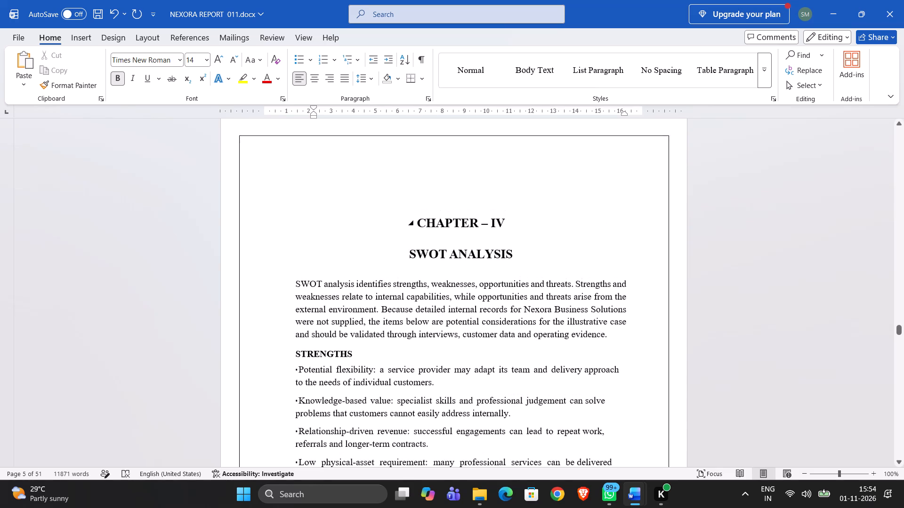
scroll(492, 251, "down", 1)
scroll(492, 251, "right", 1)
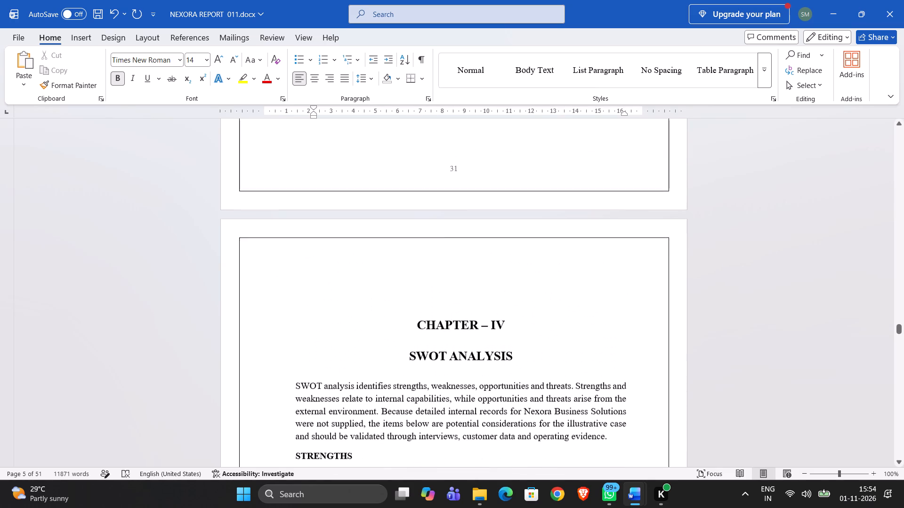
scroll(492, 251, "right", 1)
scroll(492, 251, "down", 4)
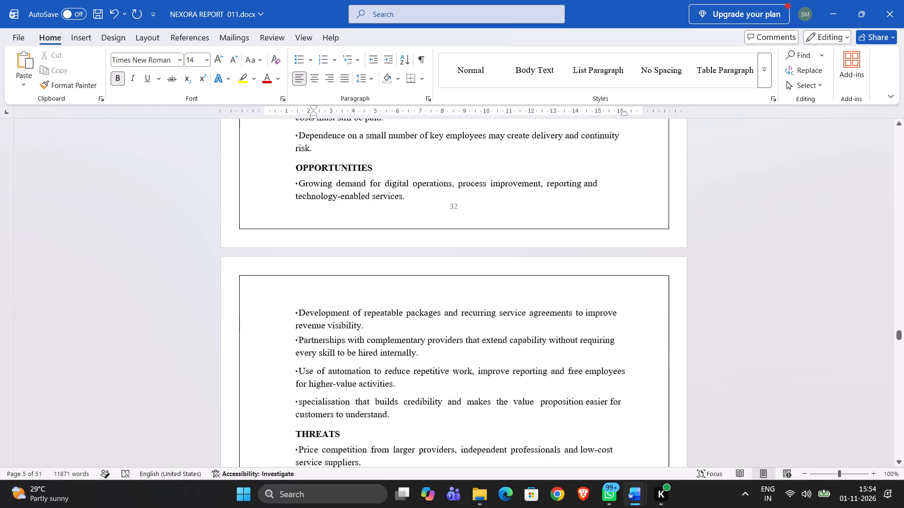
scroll(492, 251, "down", 13)
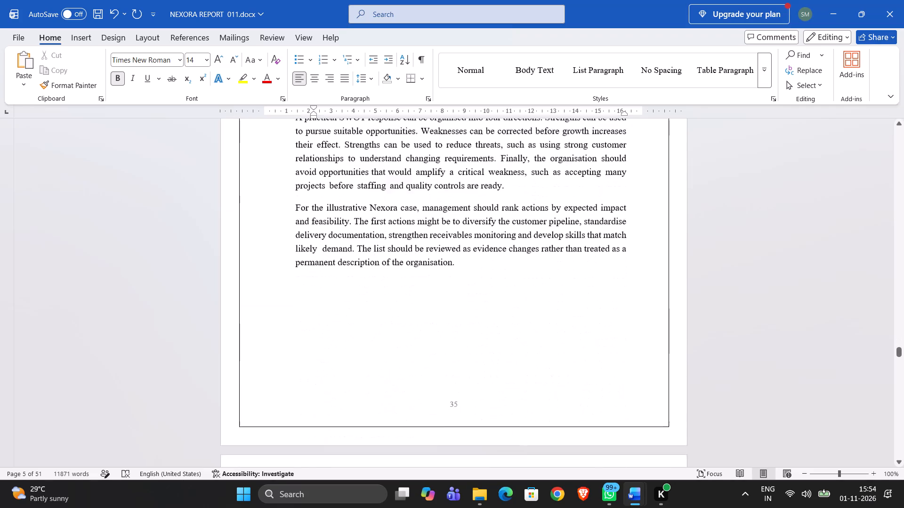
scroll(492, 251, "down", 12)
Zoom out to 30% and review the layout of the report's pages from Chapter V back to the Chapter I title page.
scroll(492, 251, "down", 7, "ctrl")
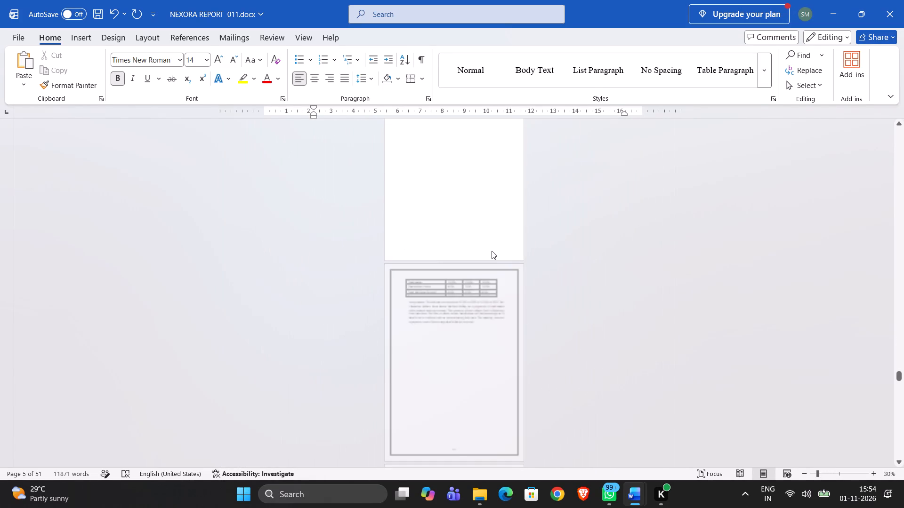
scroll(492, 251, "up", 2)
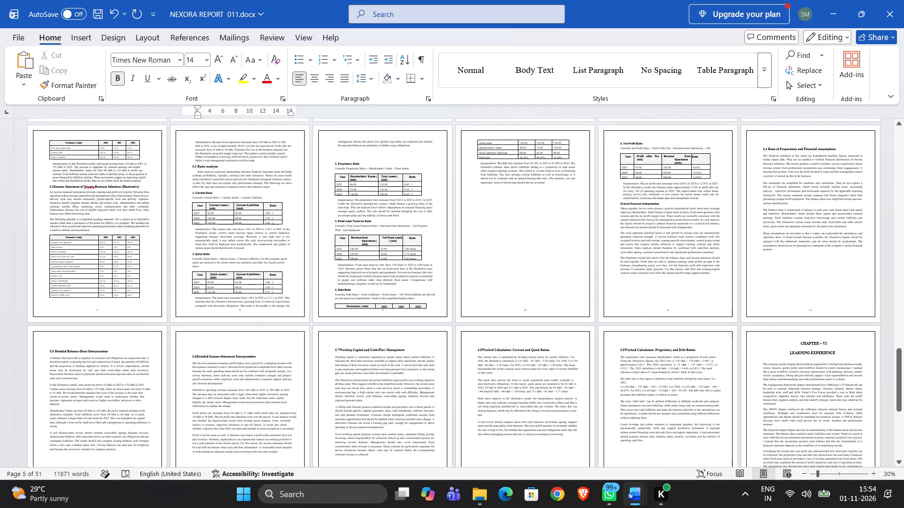
scroll(492, 251, "up", 7)
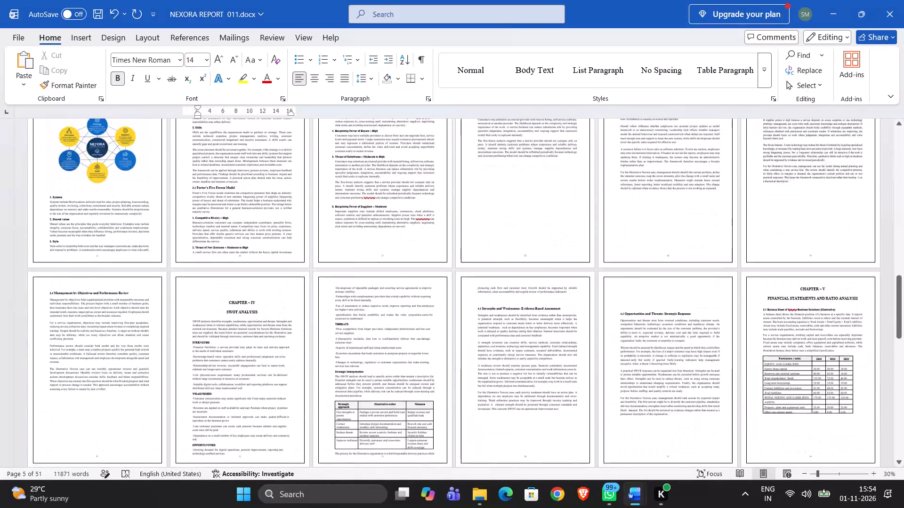
scroll(492, 251, "up", 9)
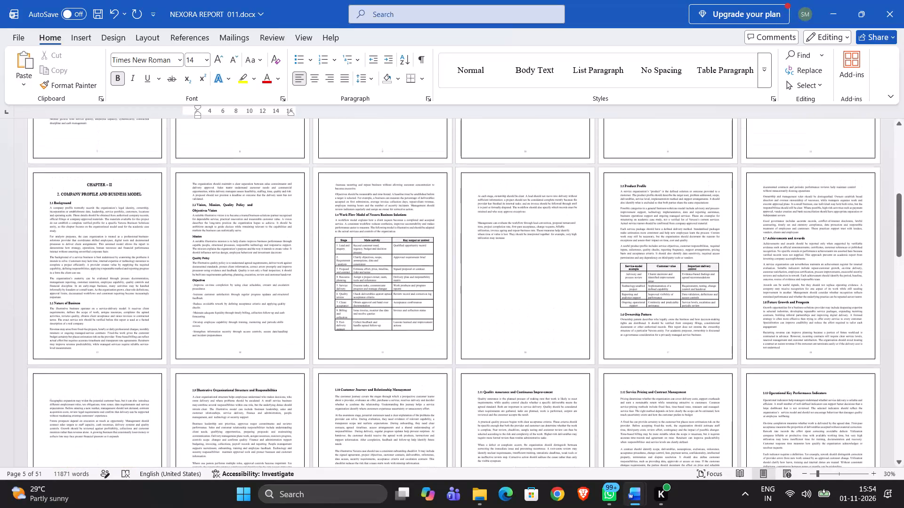
scroll(492, 251, "up", 13)
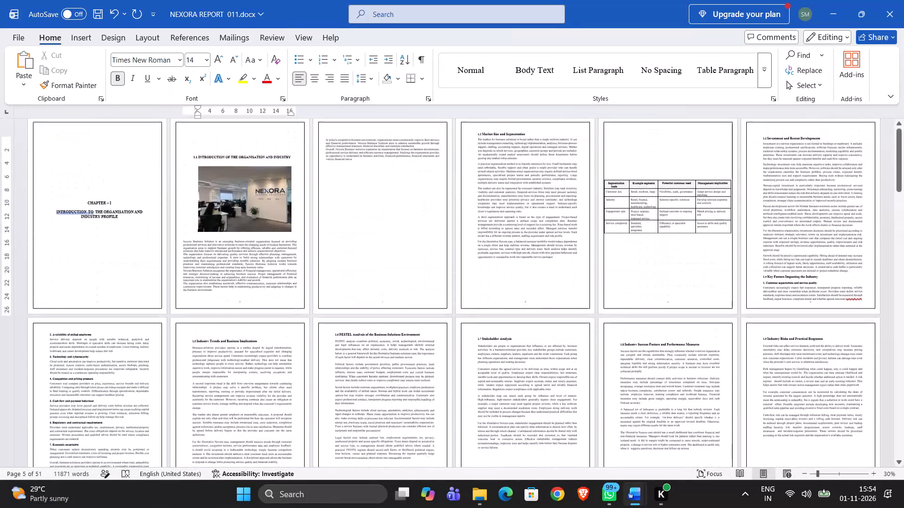
scroll(492, 251, "up", 3)
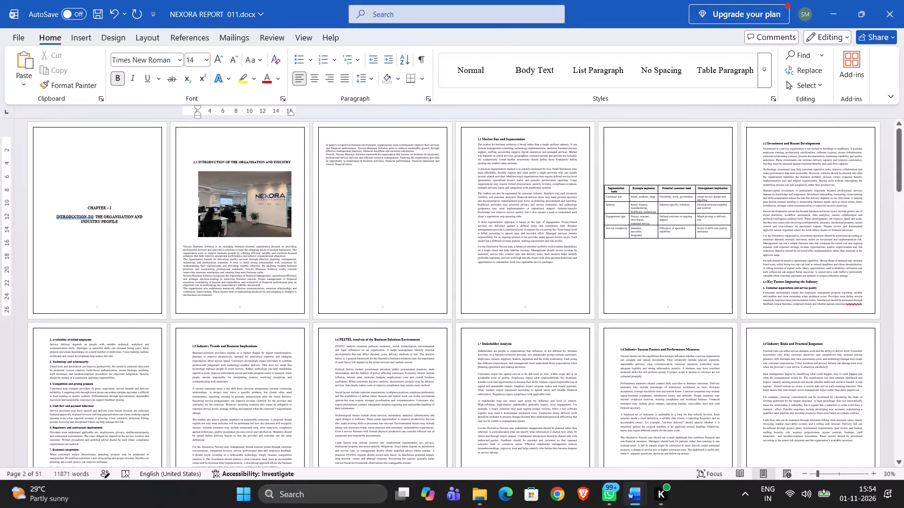
Examine the multi-page layout from the Chapter I title page through all chapters to the bibliography, weekly report and annexure.
scroll(492, 251, "down", 12)
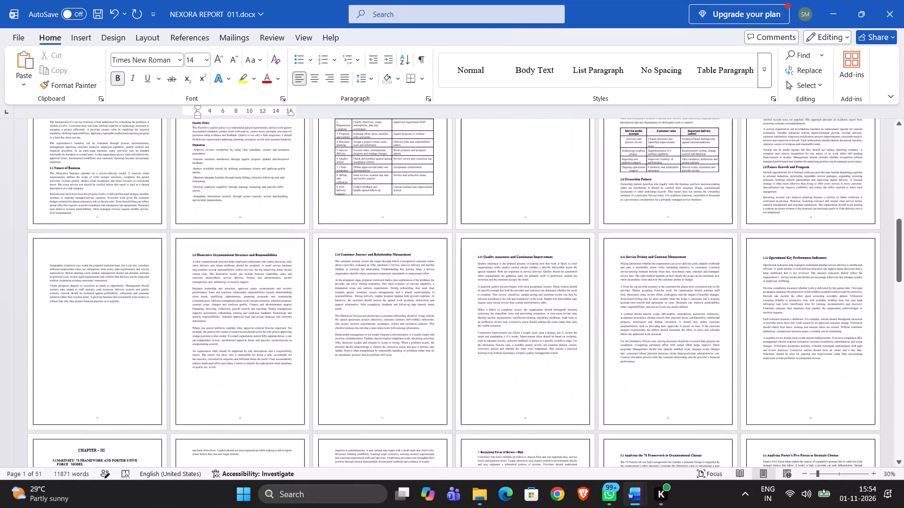
scroll(492, 251, "down", 11)
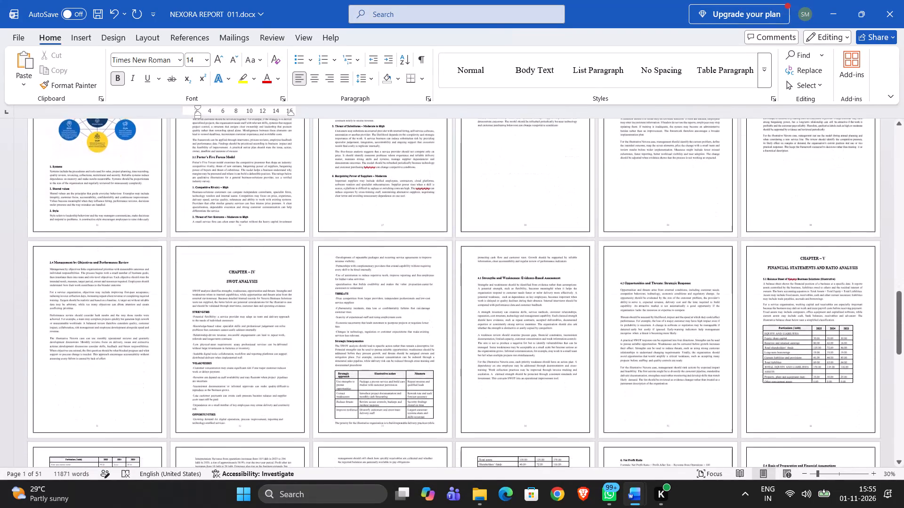
scroll(492, 251, "down", 9)
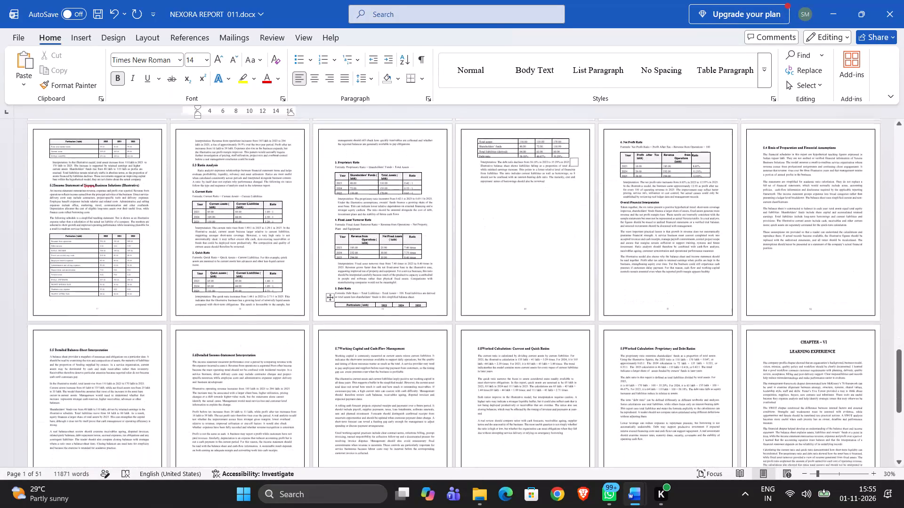
scroll(492, 251, "down", 10)
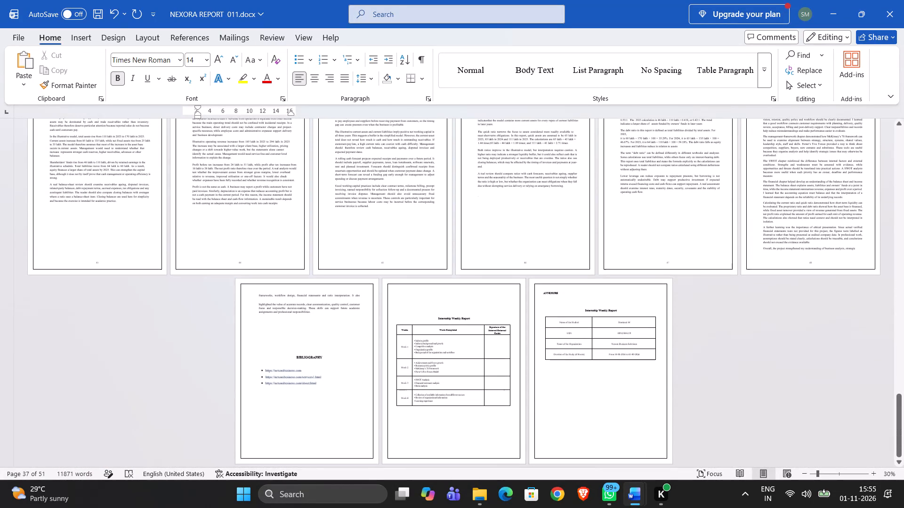
scroll(492, 251, "down", 3)
scroll(492, 251, "up", 7)
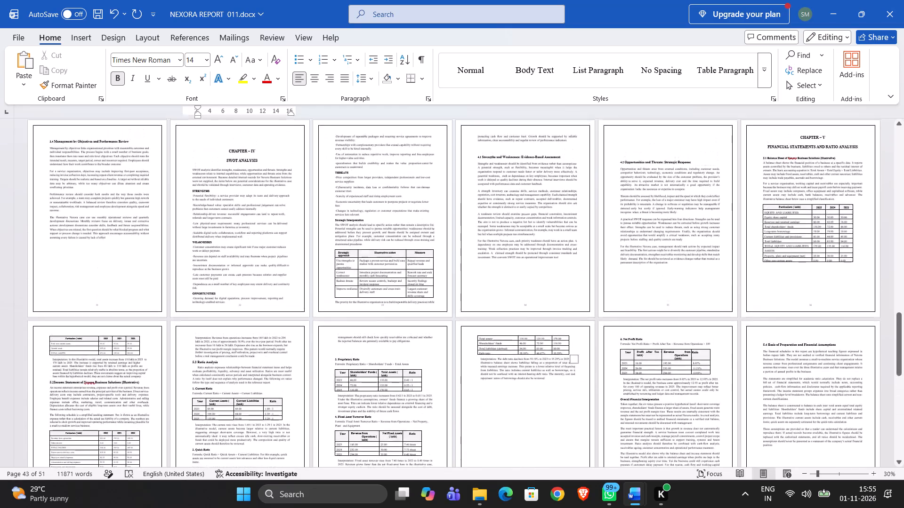
scroll(492, 251, "down", 16)
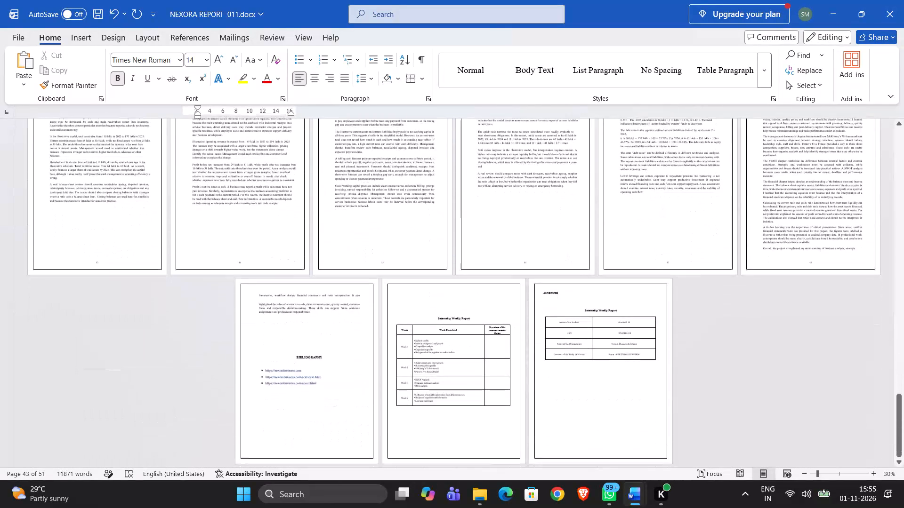
scroll(492, 251, "down", 6)
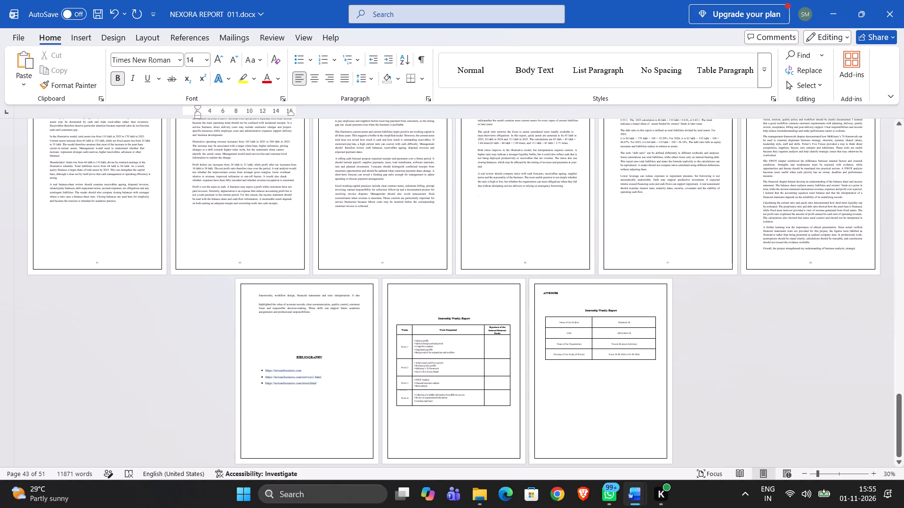
Check the pages of Chapters III to V against the Batch 4 internship document's table of content, and return to NEXORA REPORT 011.docx.
scroll(461, 245, "up", 8)
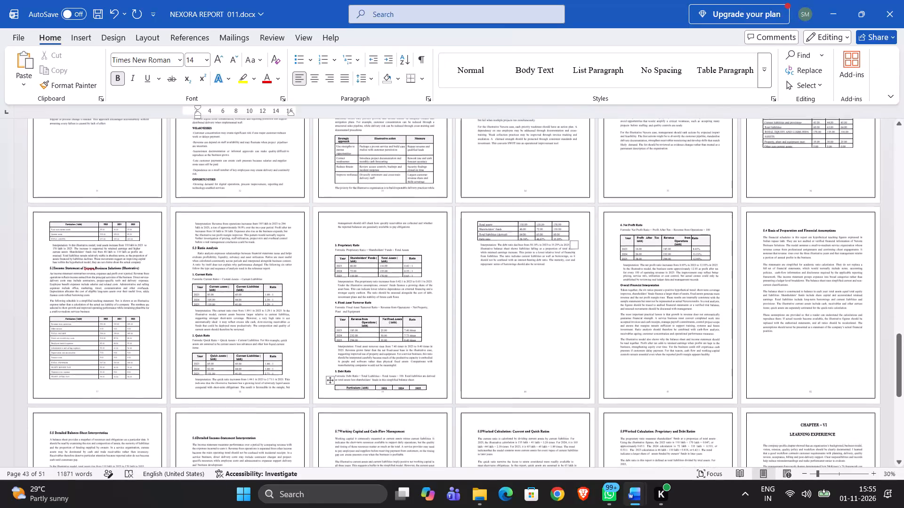
scroll(461, 245, "up", 3)
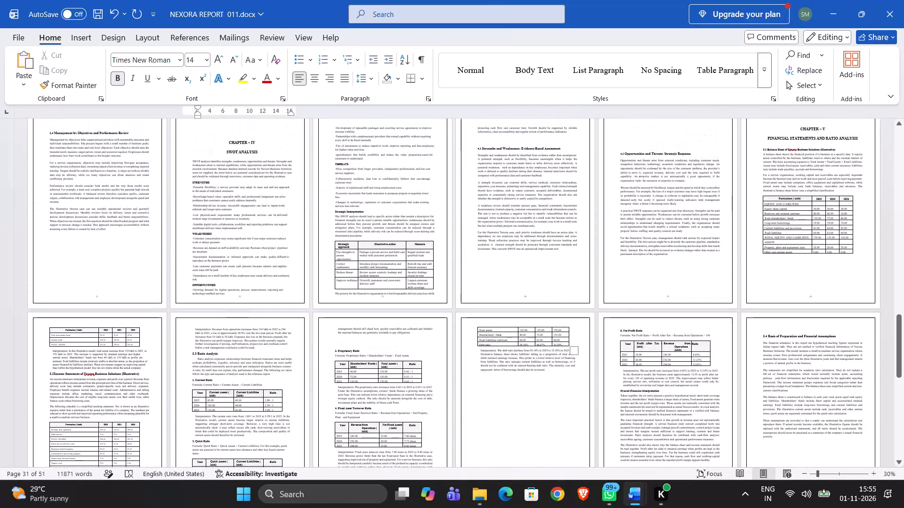
scroll(461, 245, "up", 2)
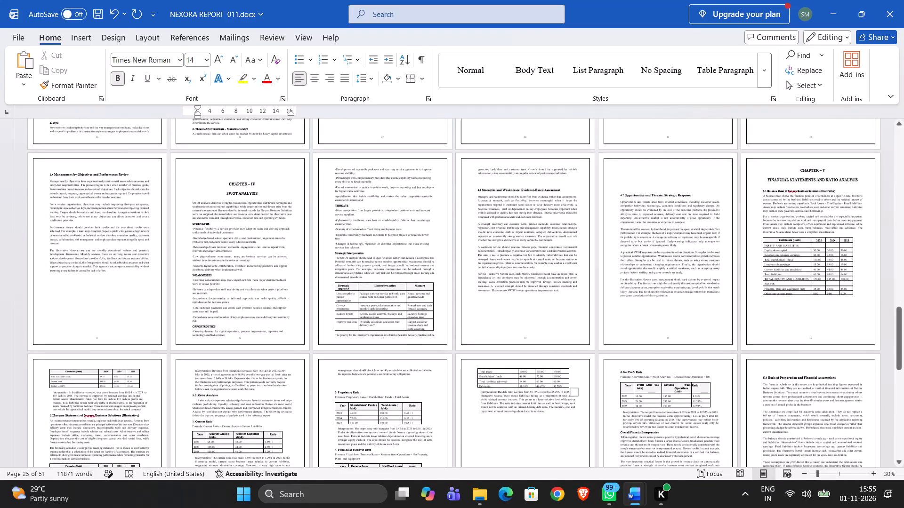
scroll(461, 245, "up", 2)
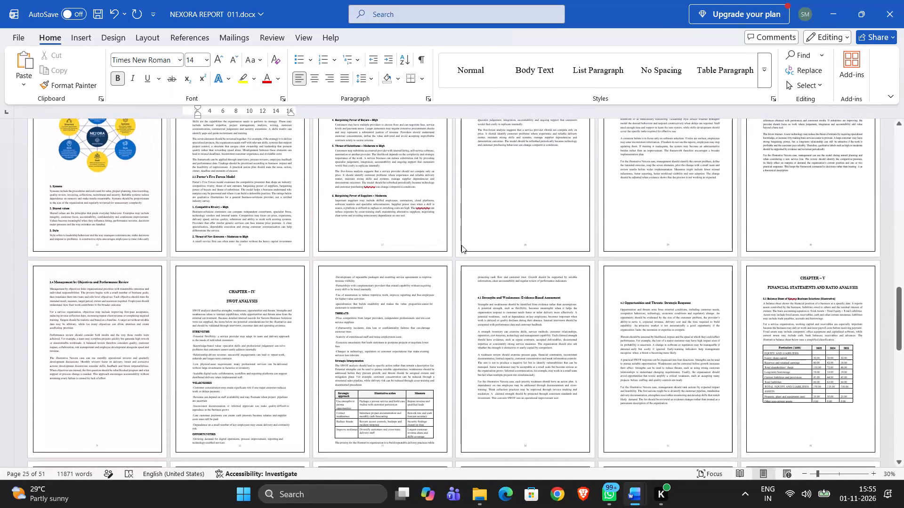
key("alt+Tab")
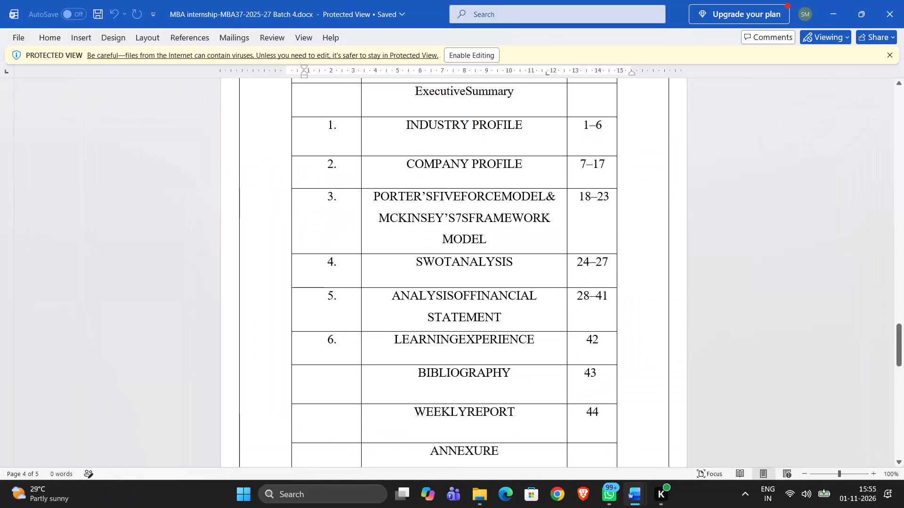
scroll(461, 245, "up", 5)
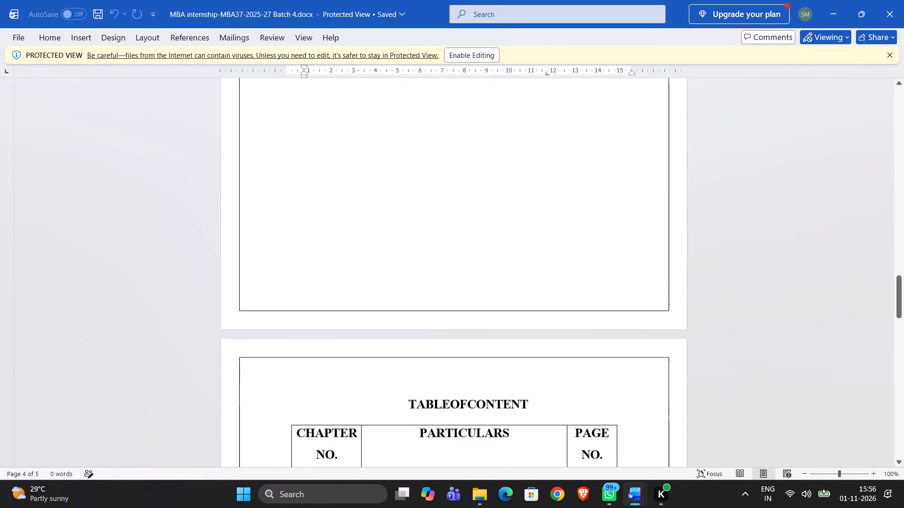
scroll(461, 245, "down", 1)
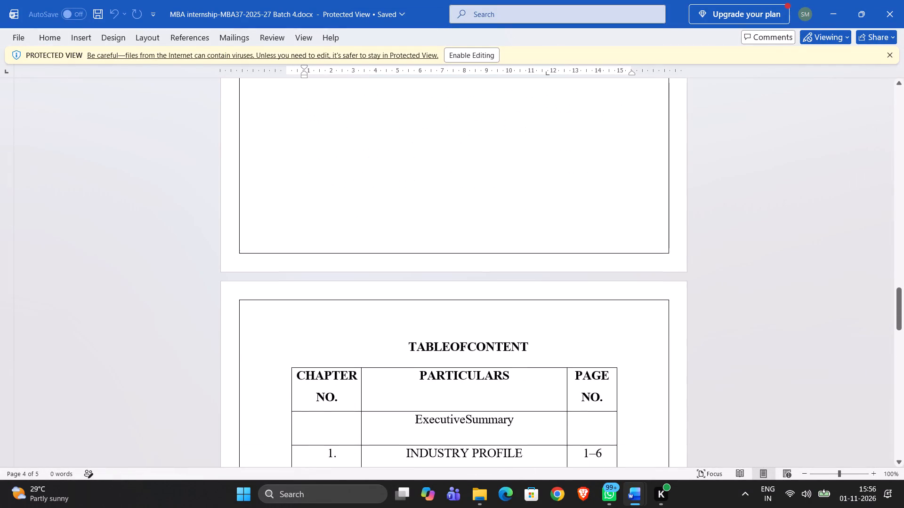
scroll(461, 245, "down", 1)
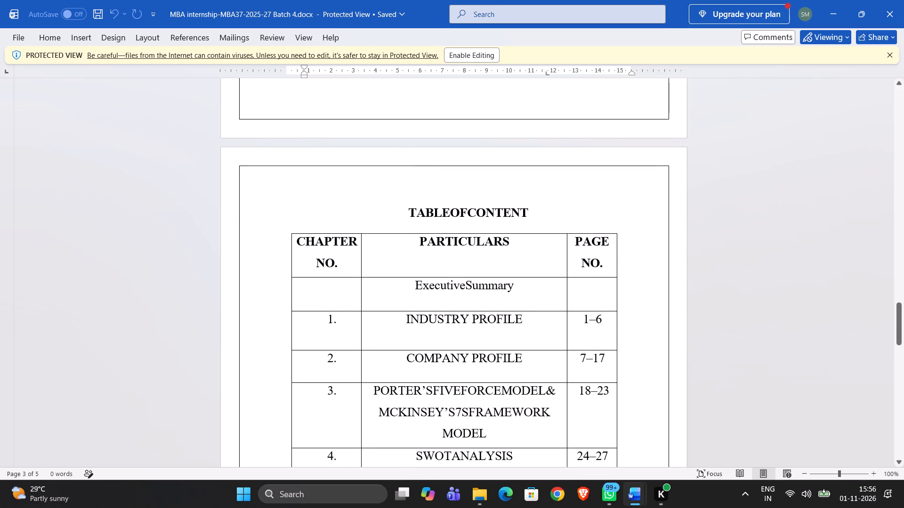
key("alt+Tab")
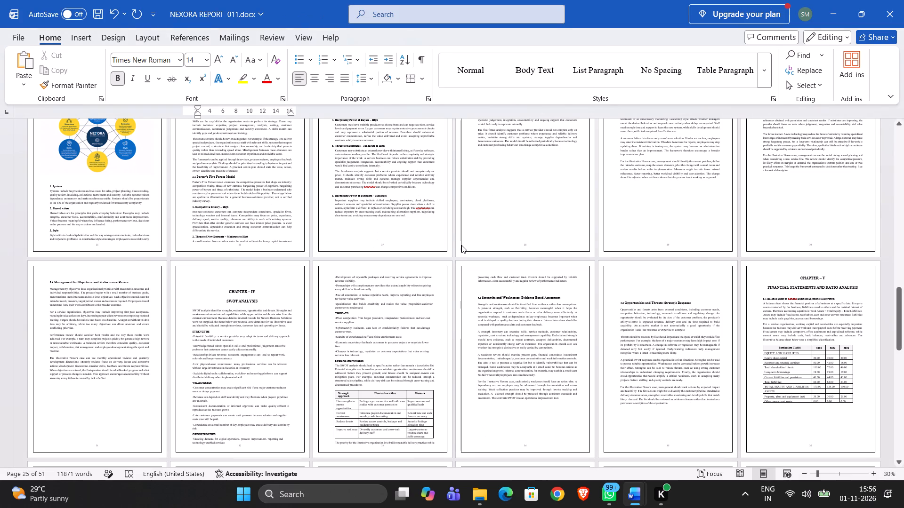
Review the multi-page layout of Chapters II and III up to the start of Chapter IV.
scroll(461, 245, "up", 8)
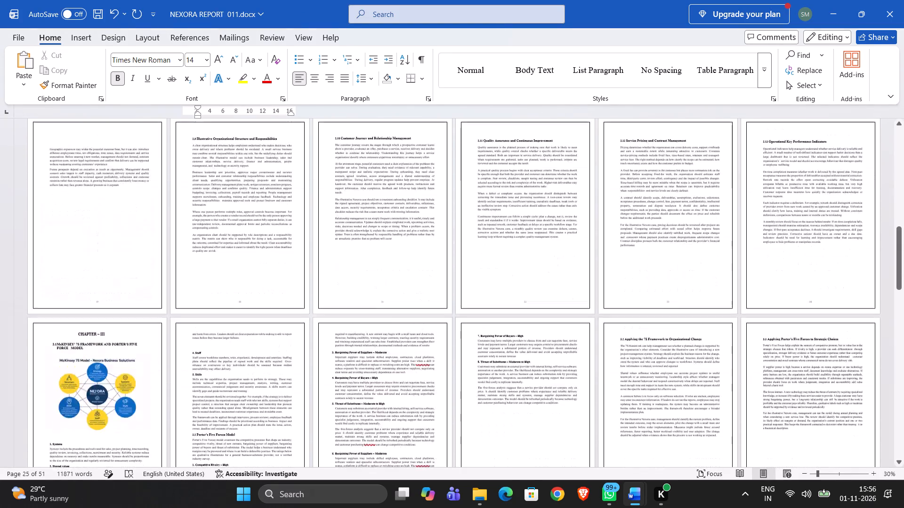
scroll(461, 245, "up", 3)
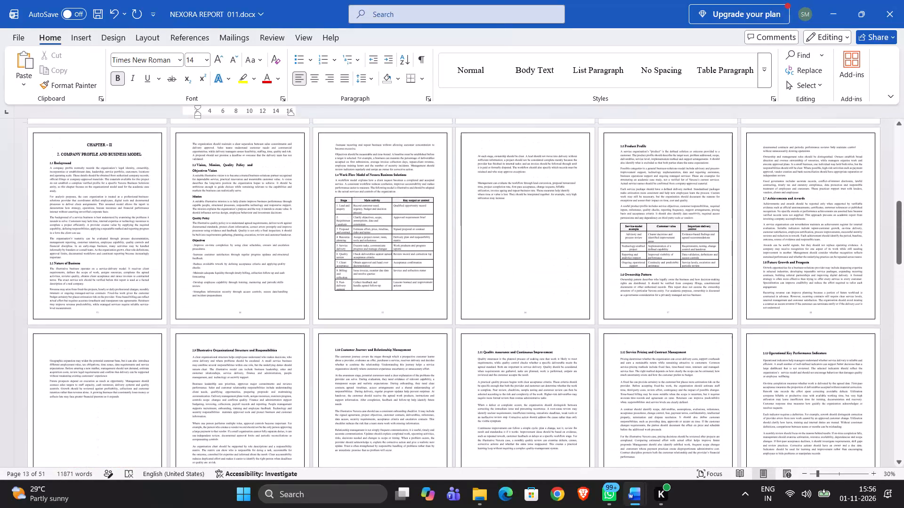
scroll(461, 245, "down", 5)
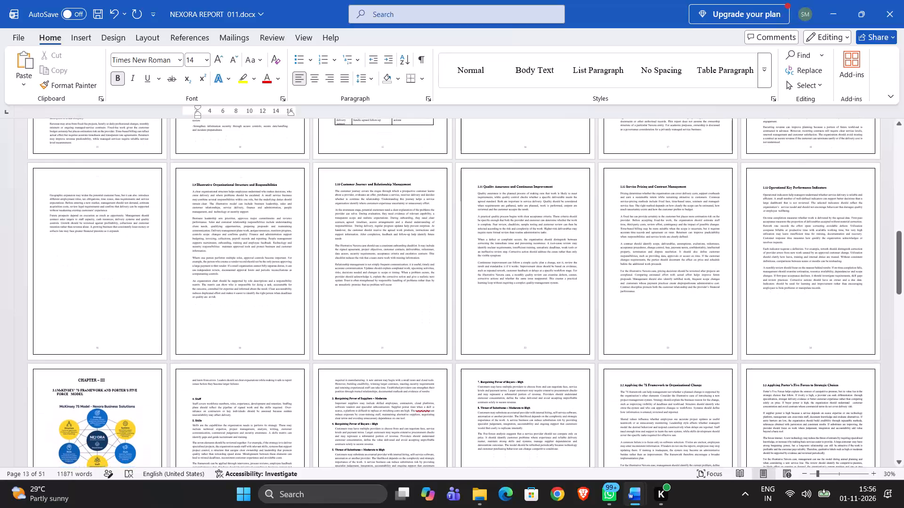
scroll(461, 245, "down", 1)
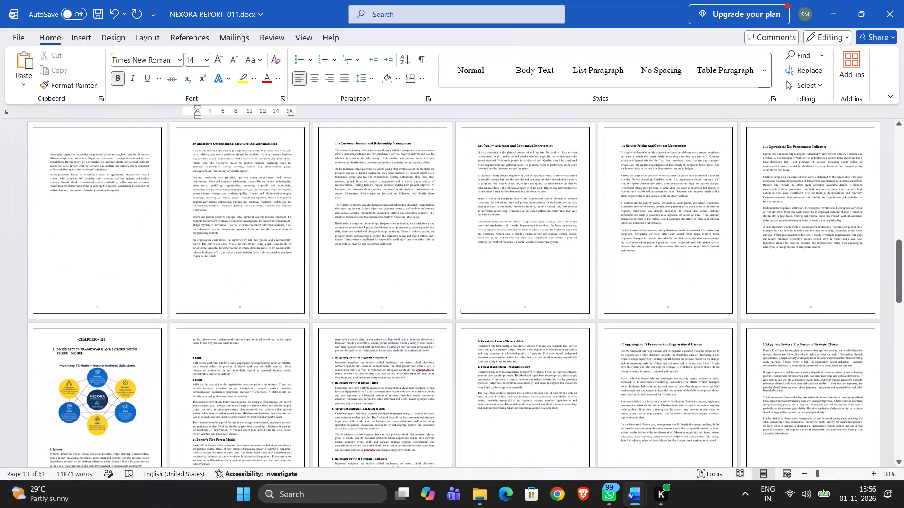
scroll(461, 245, "down", 4)
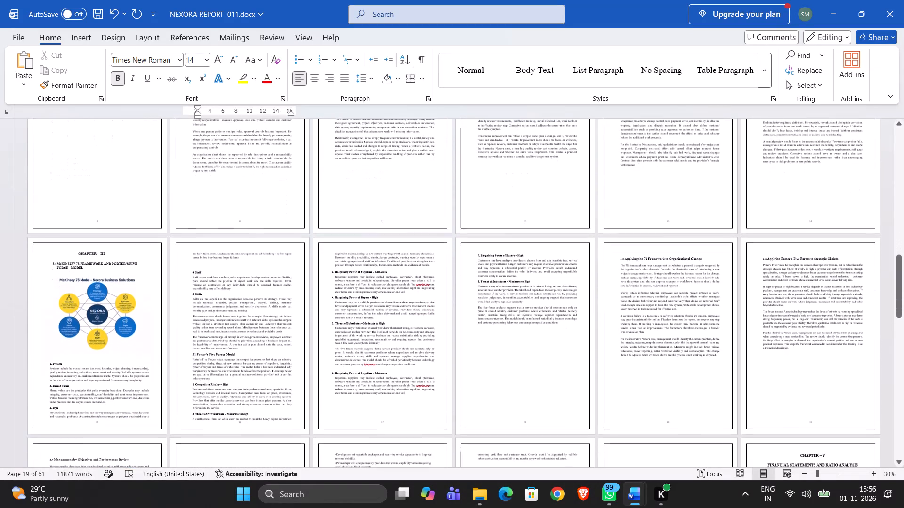
scroll(461, 245, "down", 4)
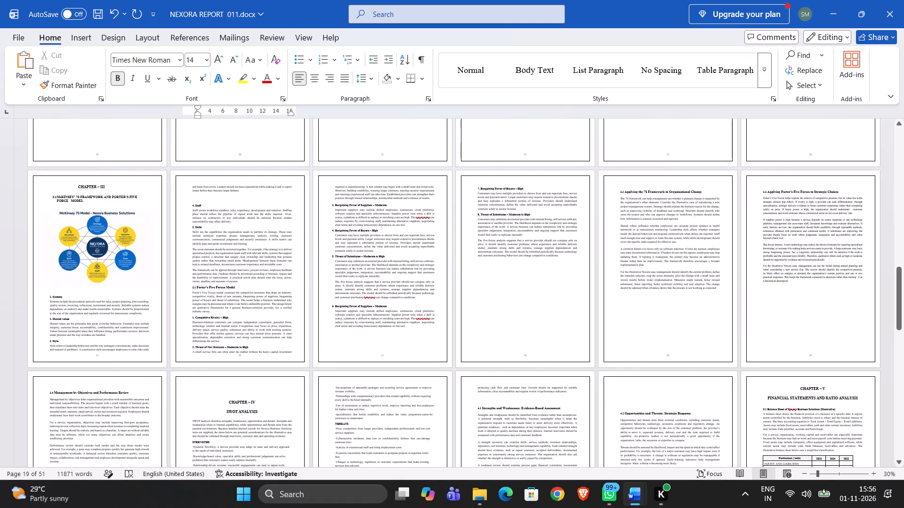
Zoom in to 70% and examine the page numbers where Chapters III, IV and V start and end.
scroll(117, 291, "up", 4, "ctrl")
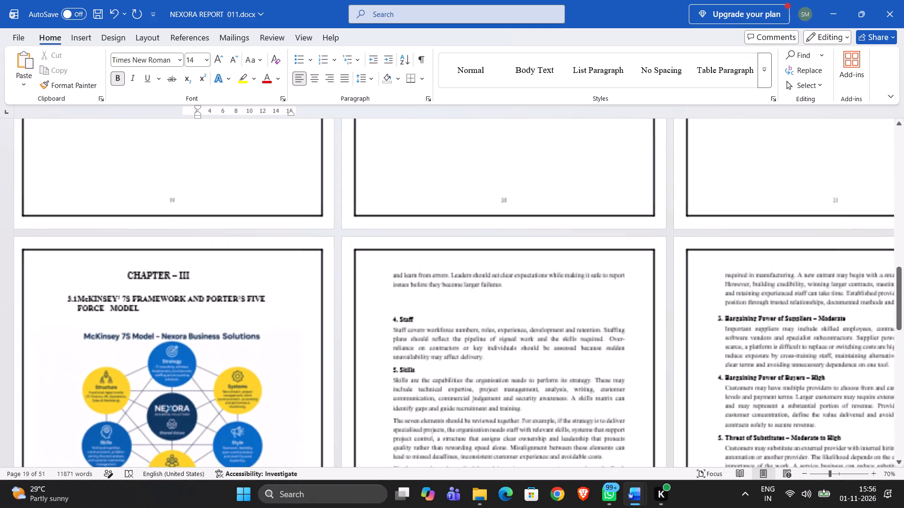
scroll(117, 291, "right", 2)
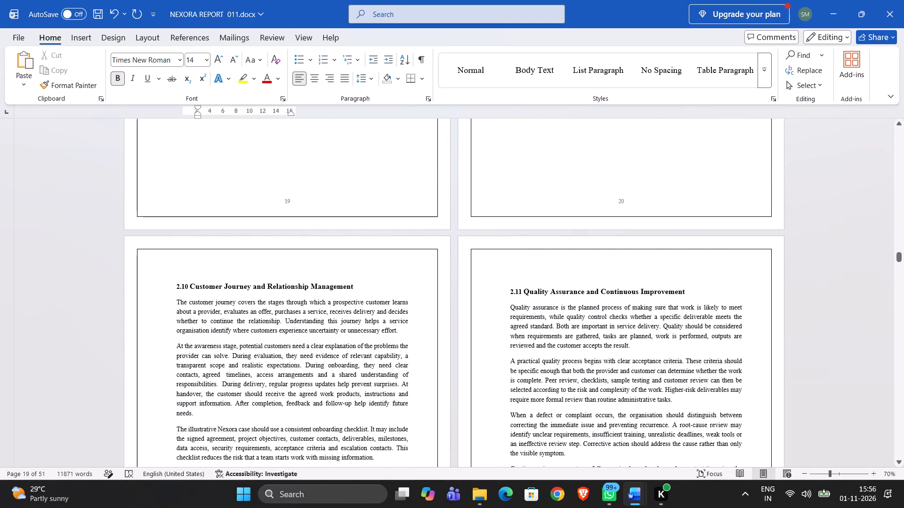
scroll(776, 265, "down", 9)
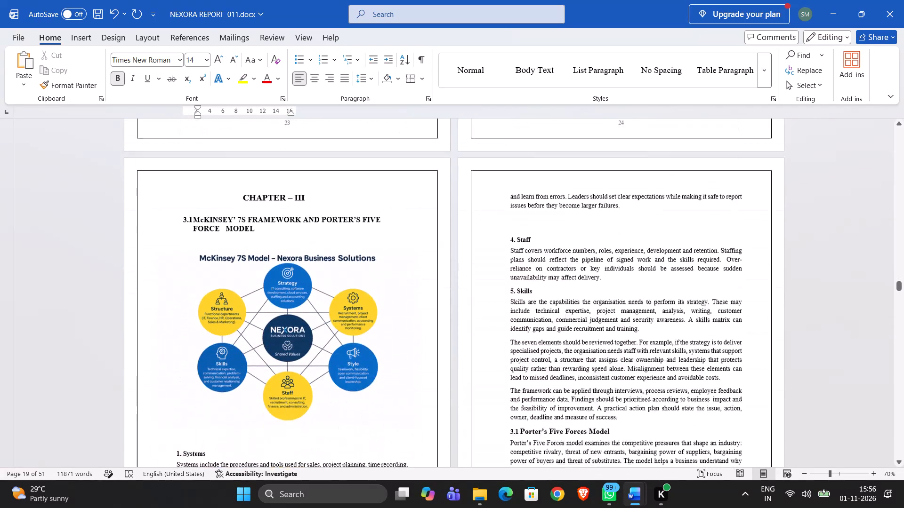
scroll(776, 265, "down", 4)
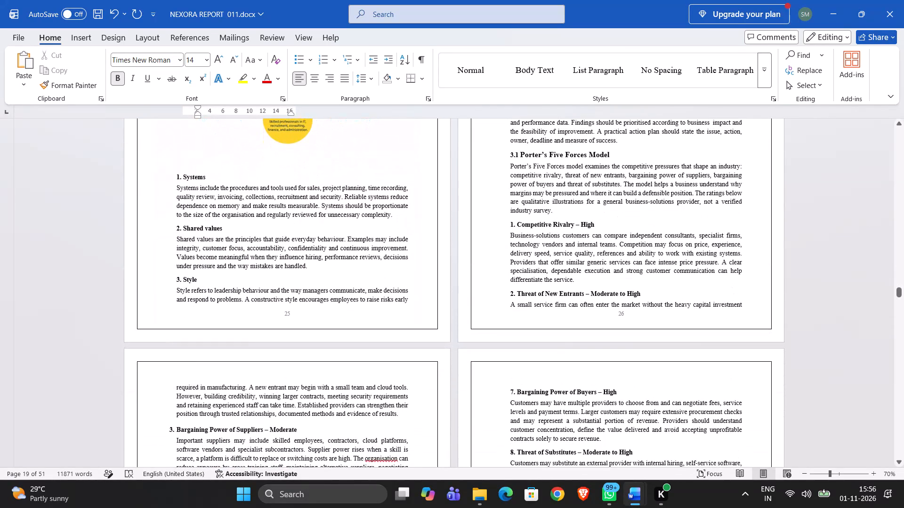
scroll(776, 265, "down", 10)
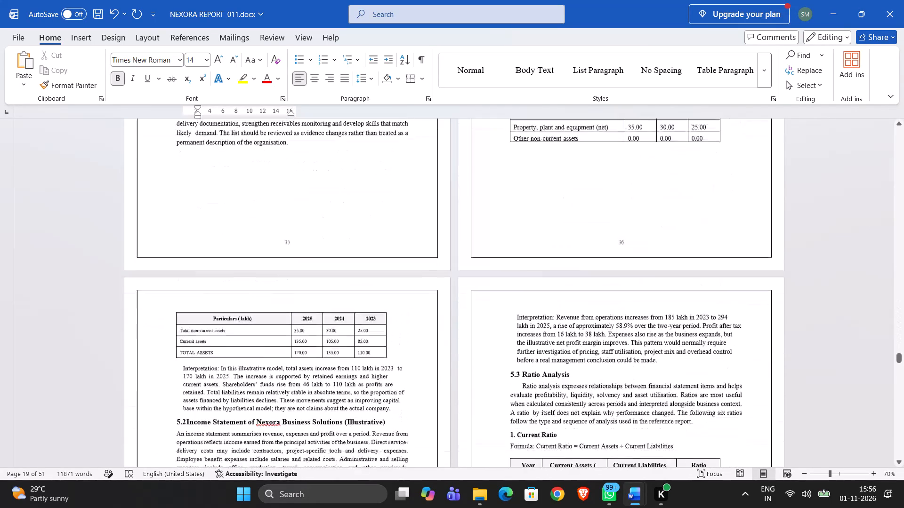
scroll(776, 265, "down", 5)
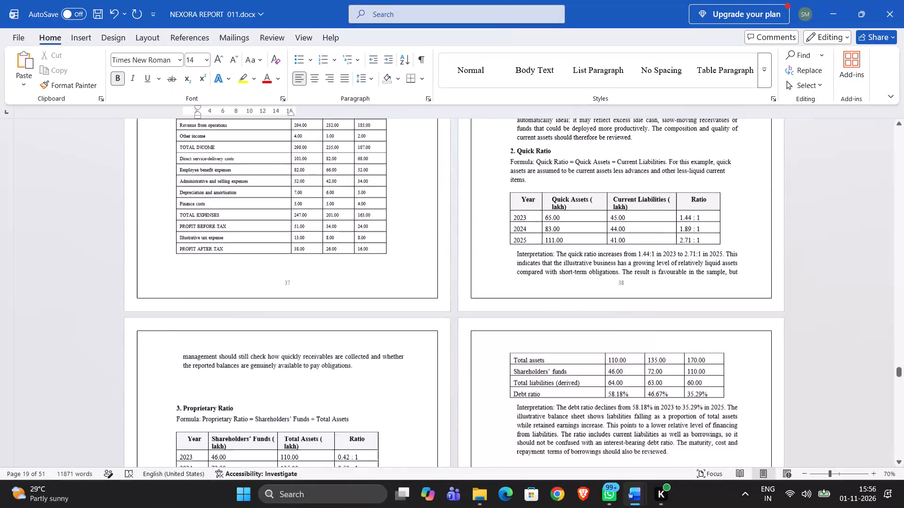
scroll(776, 265, "down", 4)
scroll(776, 265, "up", 9)
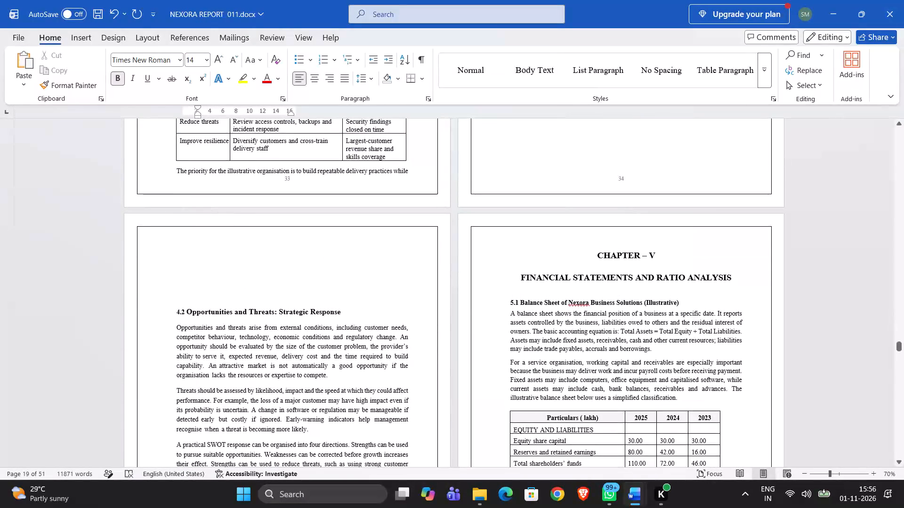
scroll(776, 265, "up", 6)
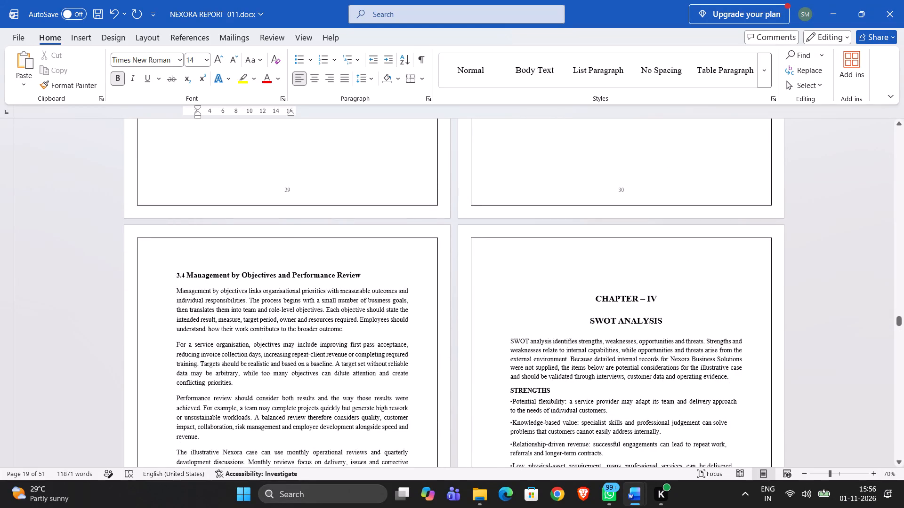
scroll(431, 329, "down", 3)
scroll(431, 329, "right", 1)
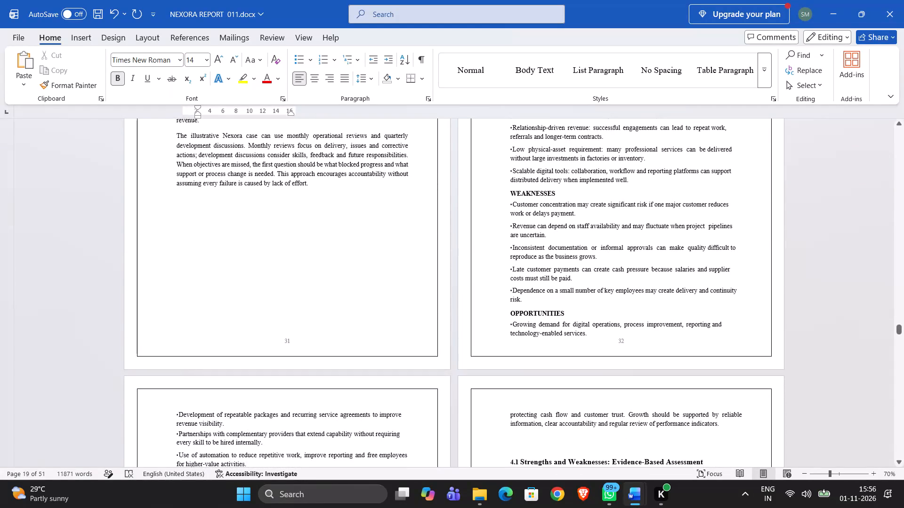
scroll(431, 329, "right", 1)
scroll(431, 329, "up", 2)
scroll(431, 329, "right", 1)
In the MBA internship FRONT SHEET table of content, enter 25-31 as the page range for chapter 3, Porter's Five Force Model & McKinsey's 7S Framework.
key("alt+Tab")
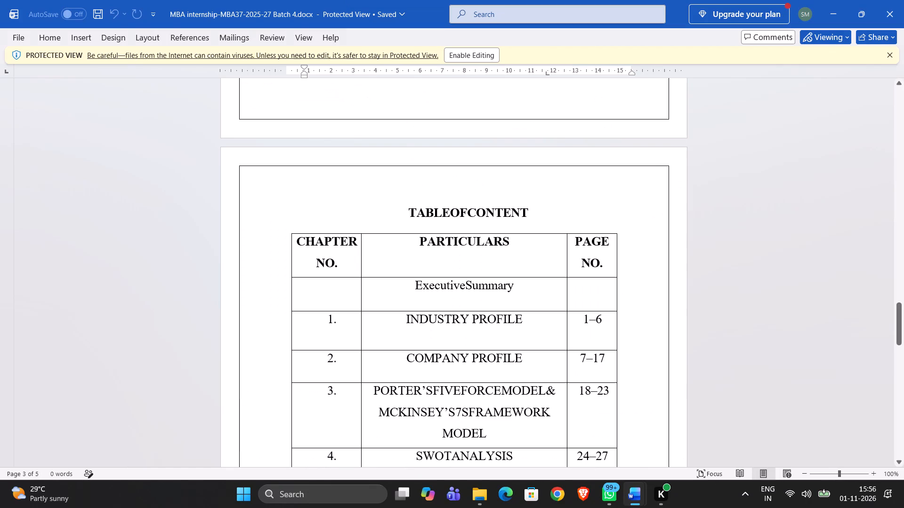
key("alt+Tab")
key("alt+Tab")
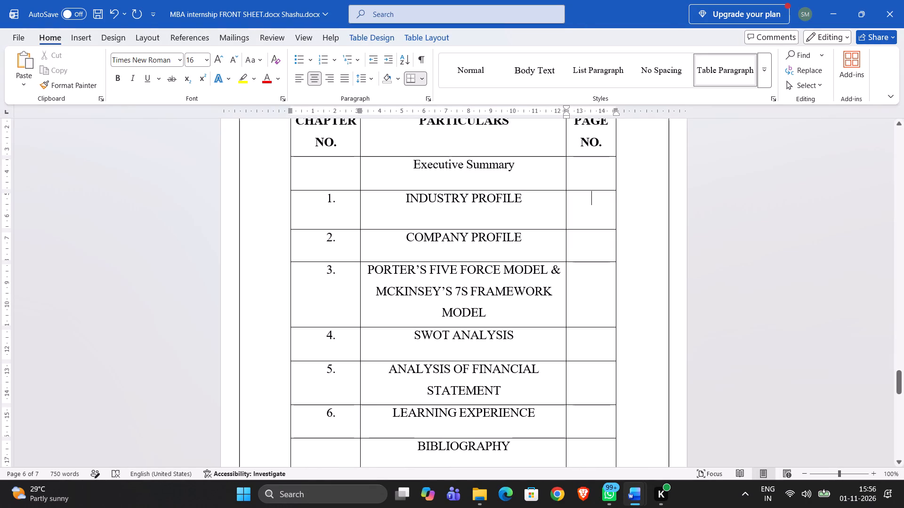
left_click(569, 277)
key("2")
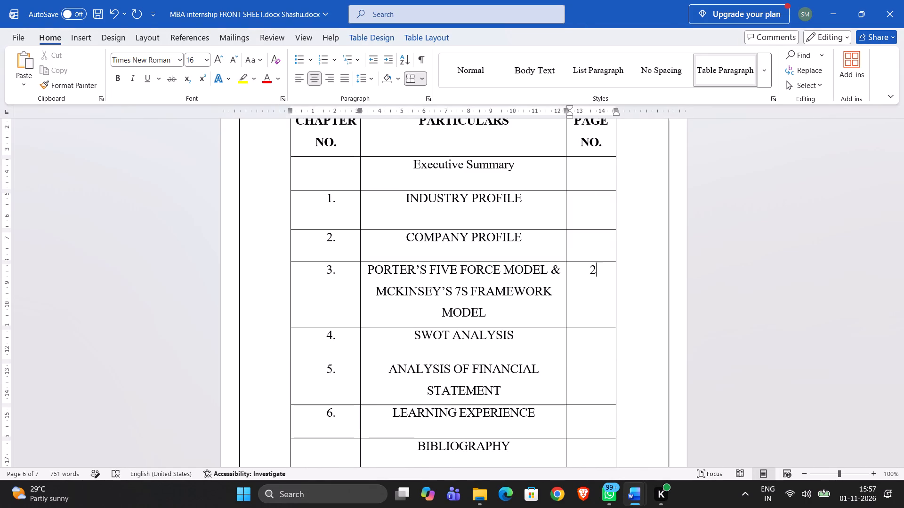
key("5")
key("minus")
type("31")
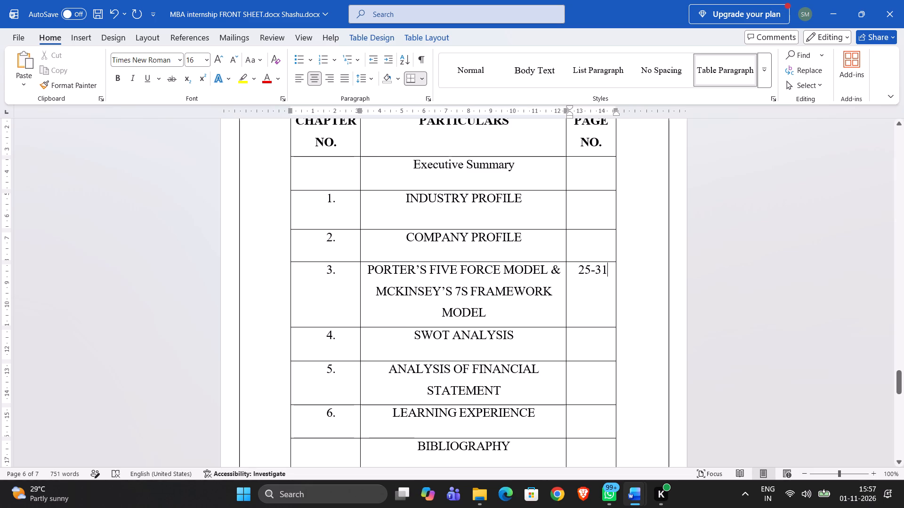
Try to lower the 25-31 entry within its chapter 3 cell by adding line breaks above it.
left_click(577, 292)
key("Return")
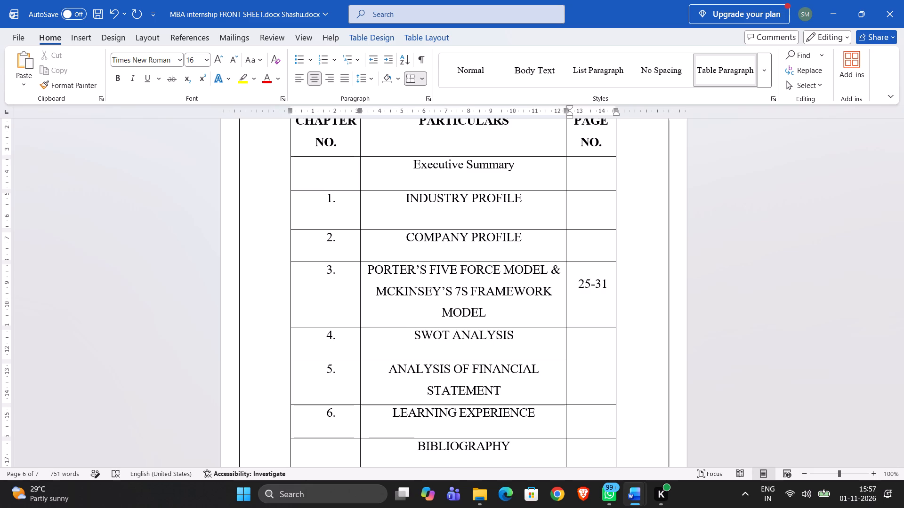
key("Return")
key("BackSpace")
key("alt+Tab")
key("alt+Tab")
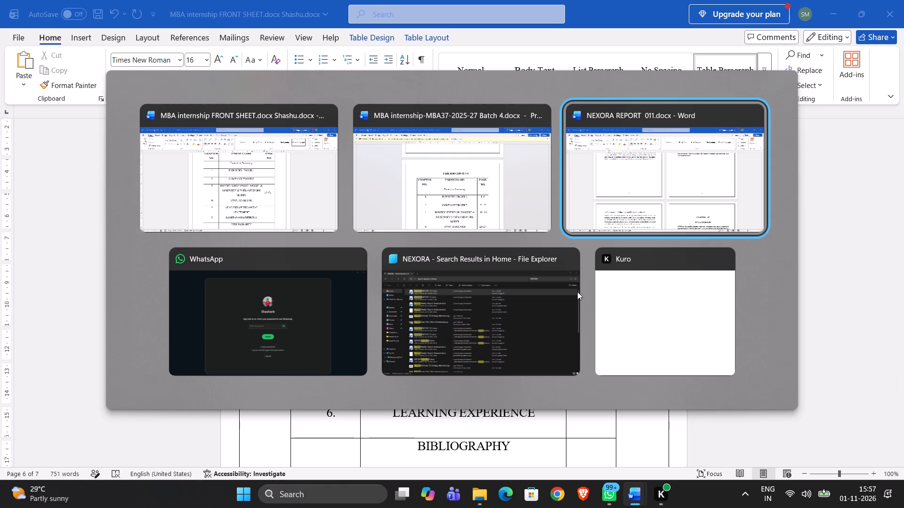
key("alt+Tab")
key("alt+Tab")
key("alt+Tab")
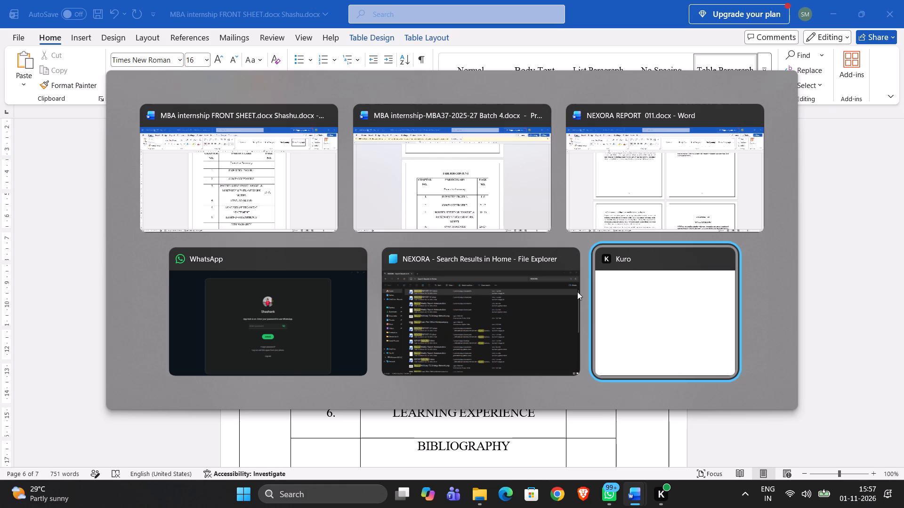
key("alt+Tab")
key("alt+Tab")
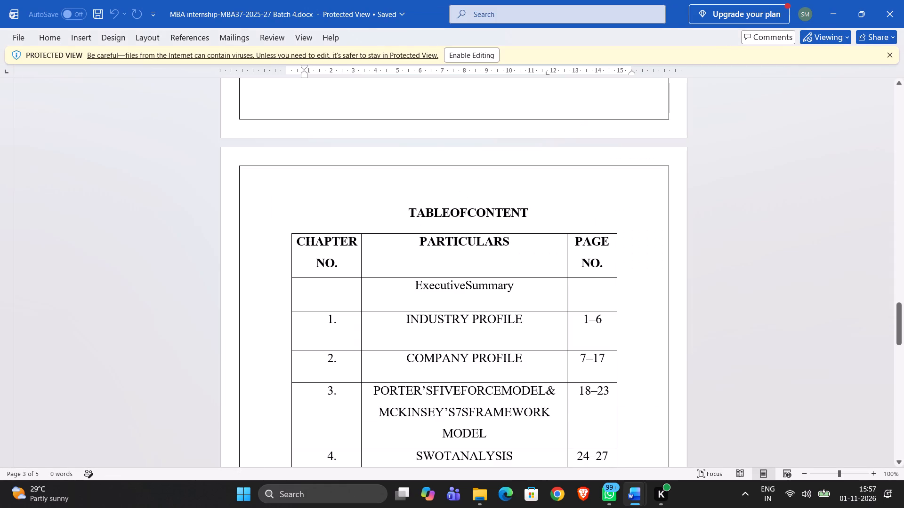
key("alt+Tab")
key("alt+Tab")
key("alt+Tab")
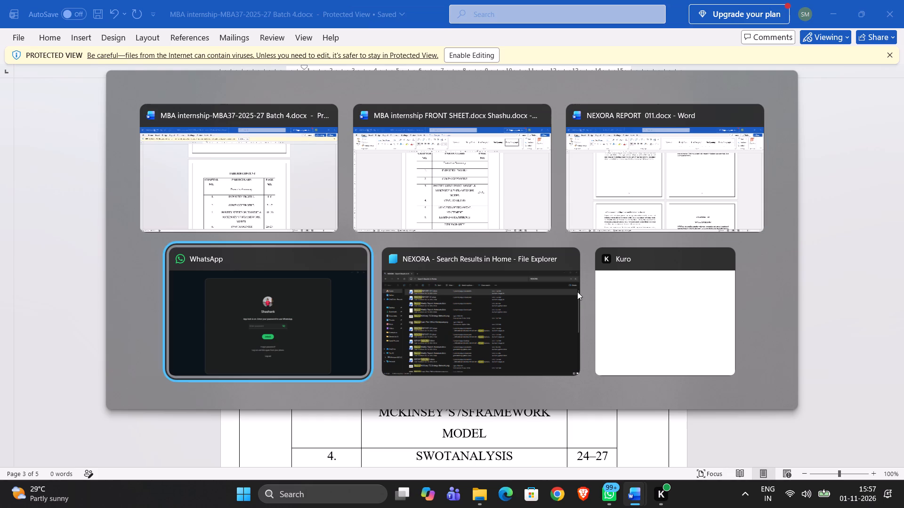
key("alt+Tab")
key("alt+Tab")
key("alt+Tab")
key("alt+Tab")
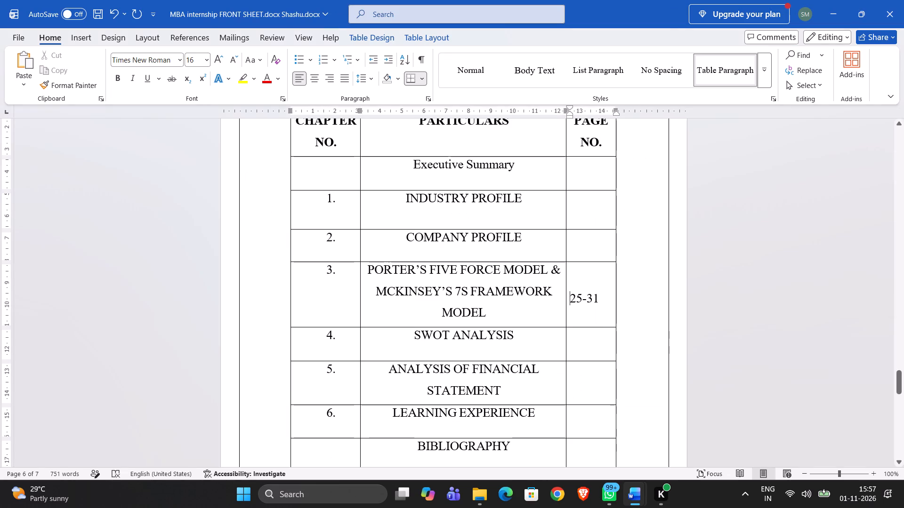
Remove the blank lines above the 25-31 entry and indent it slightly with spaces on the first line of its cell.
key("BackSpace")
key("BackSpace")
key("BackSpace")
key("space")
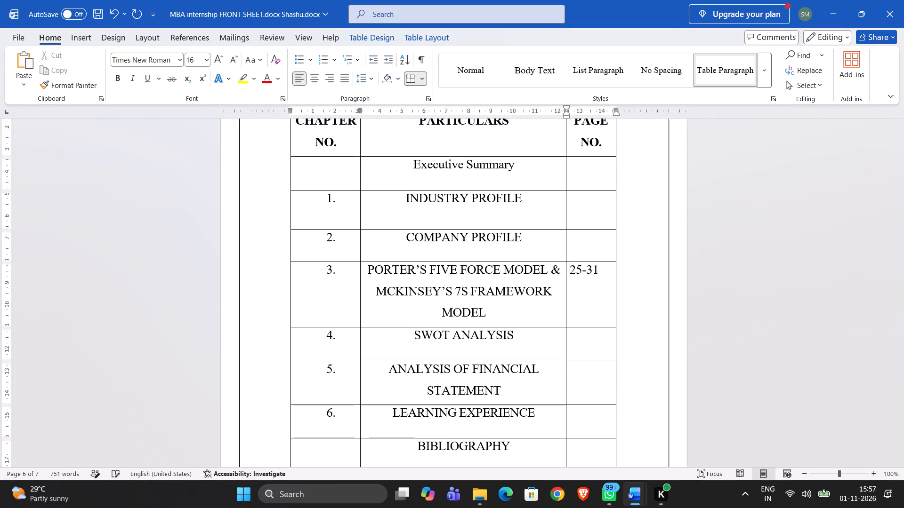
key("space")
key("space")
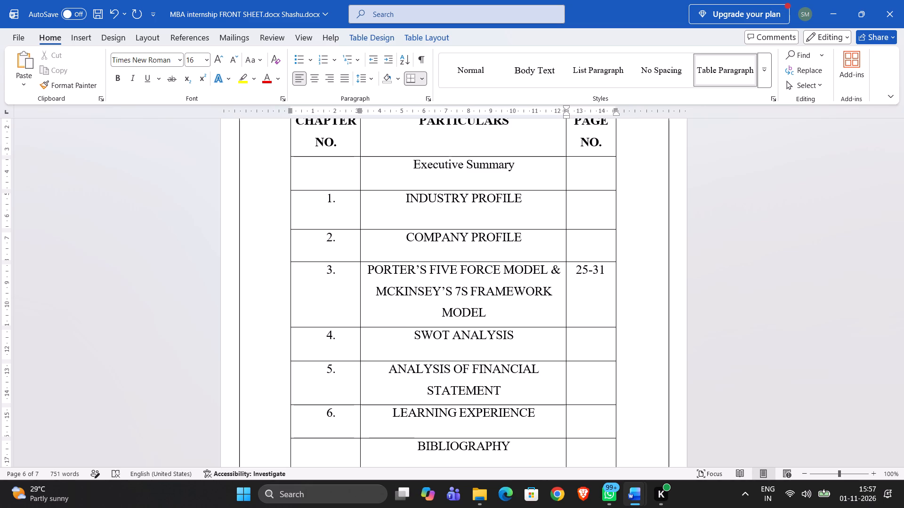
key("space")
key("BackSpace")
Enter 32-35 as the page range for SWOT ANALYSIS in the table of contents.
left_click(574, 341)
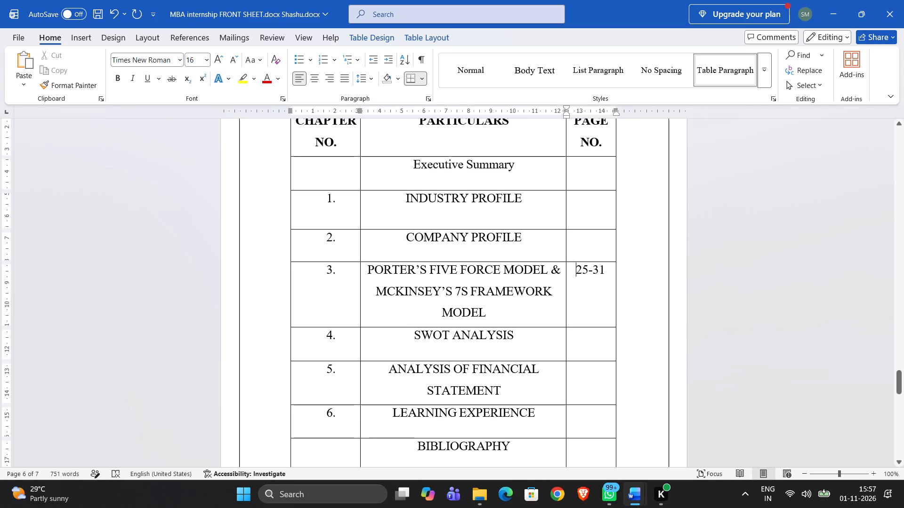
Check Chapter IV's first and last pages in NEXORA REPORT 011.docx, and enter 32-35 as the SWOT Analysis page range in the front sheet.
key("alt+Tab")
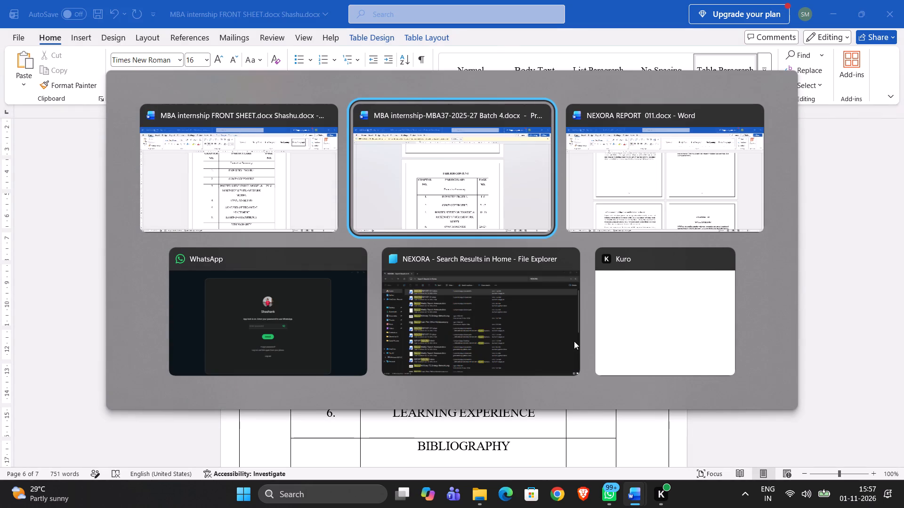
key("alt+Tab")
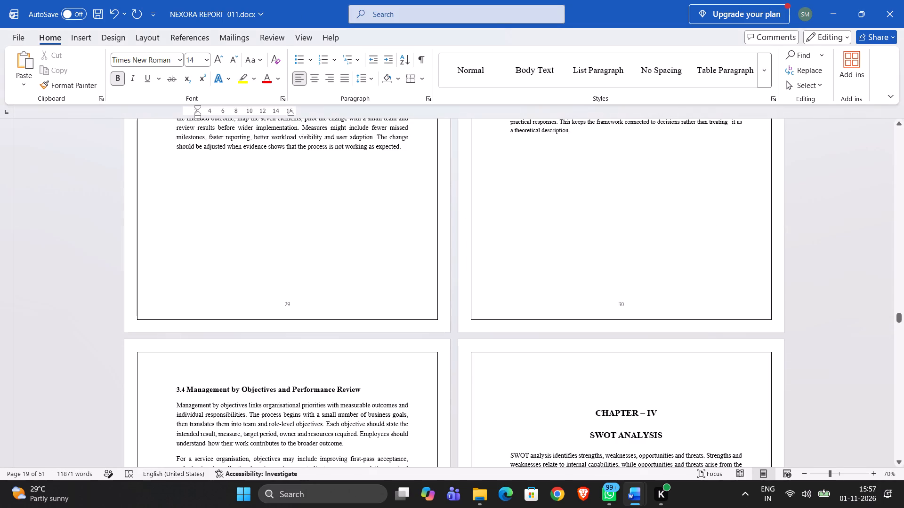
scroll(574, 393, "down", 4)
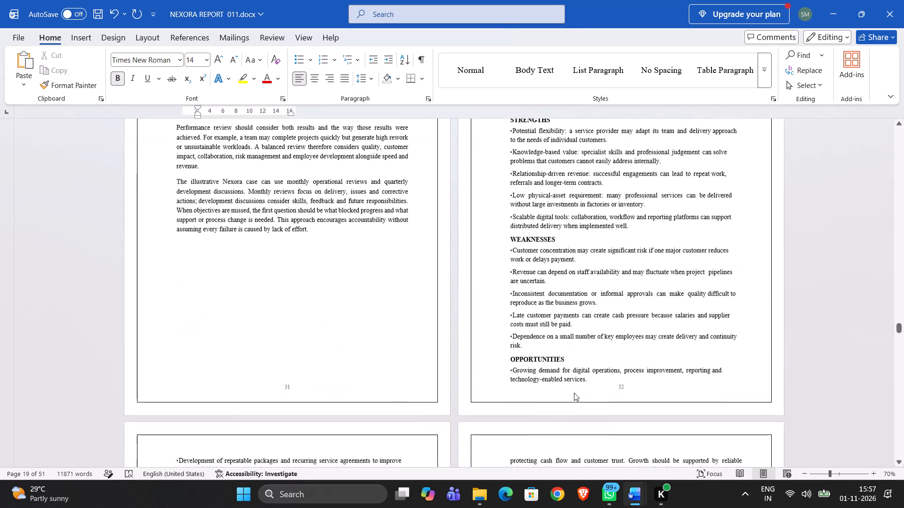
scroll(574, 393, "down", 4)
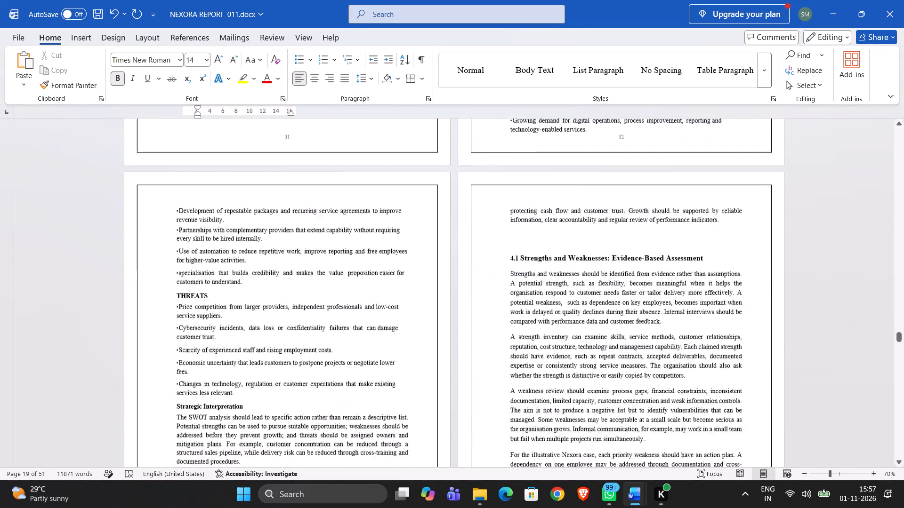
scroll(574, 393, "down", 6)
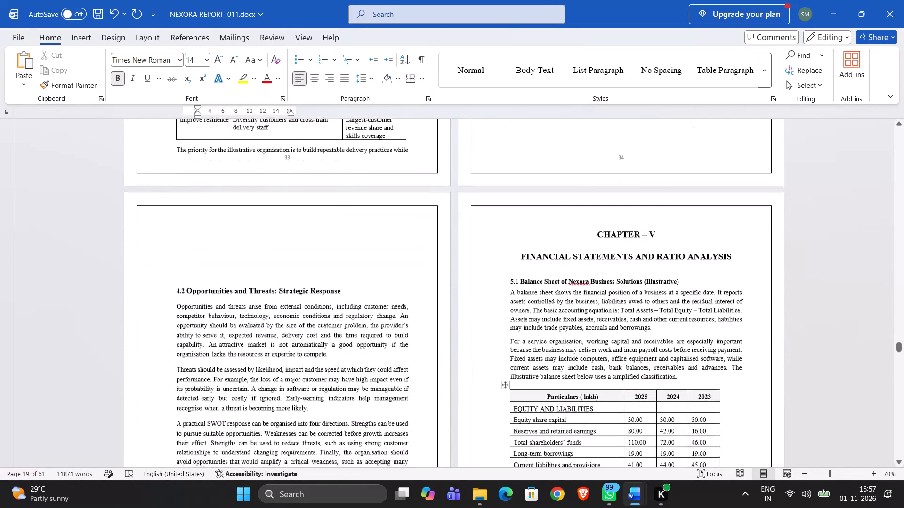
scroll(574, 393, "down", 6)
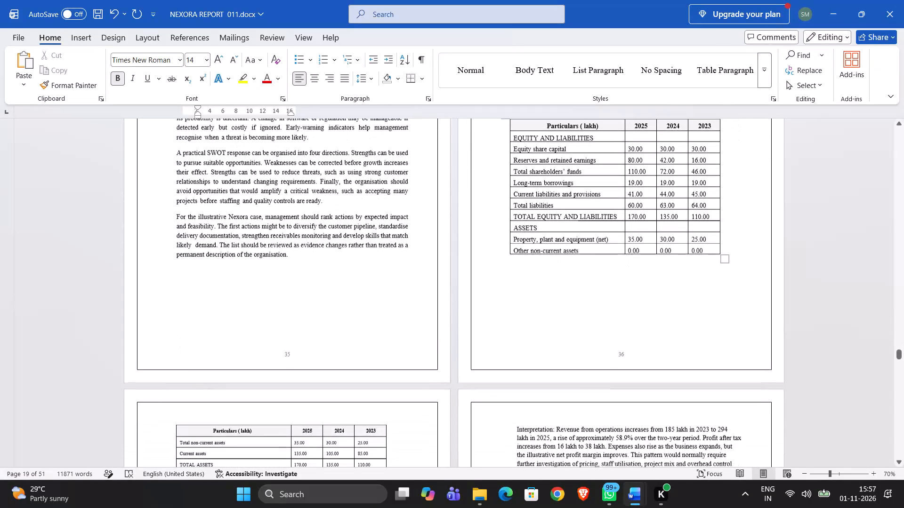
scroll(574, 393, "down", 1)
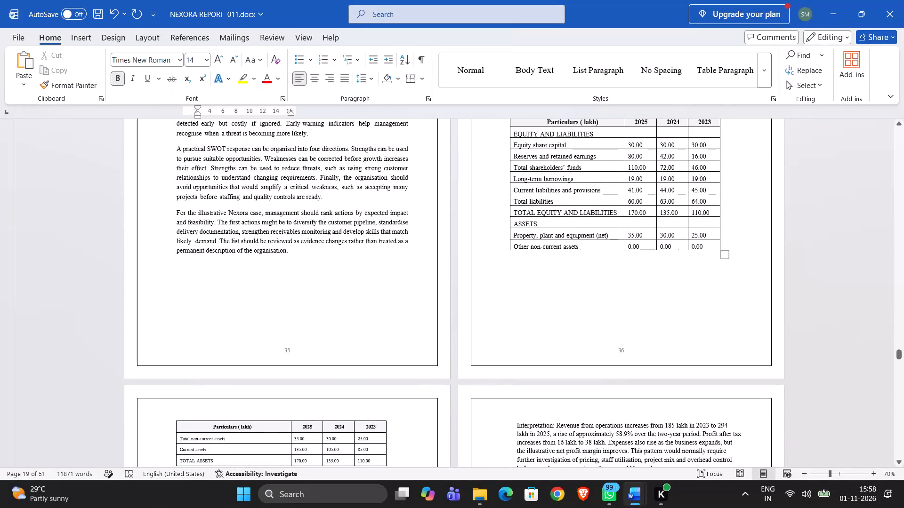
key("alt+Tab")
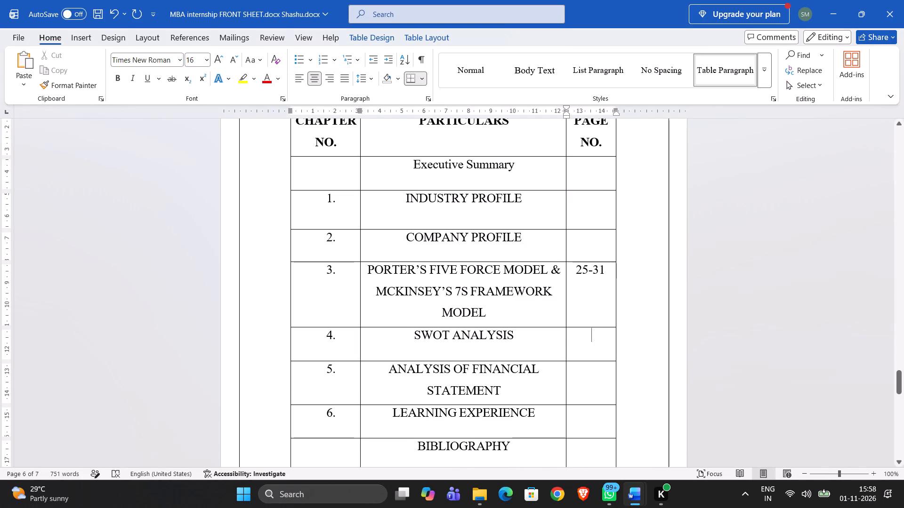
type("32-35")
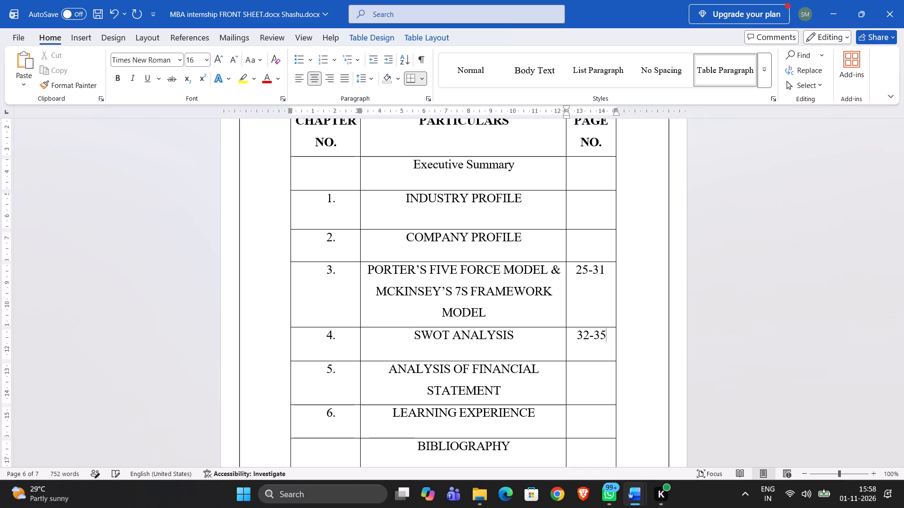
Select the chapter 5 page number cell and check in NEXORA REPORT 011.docx where Chapter V starts and ends and Chapter VI begins.
left_click(583, 375)
key("alt+Tab")
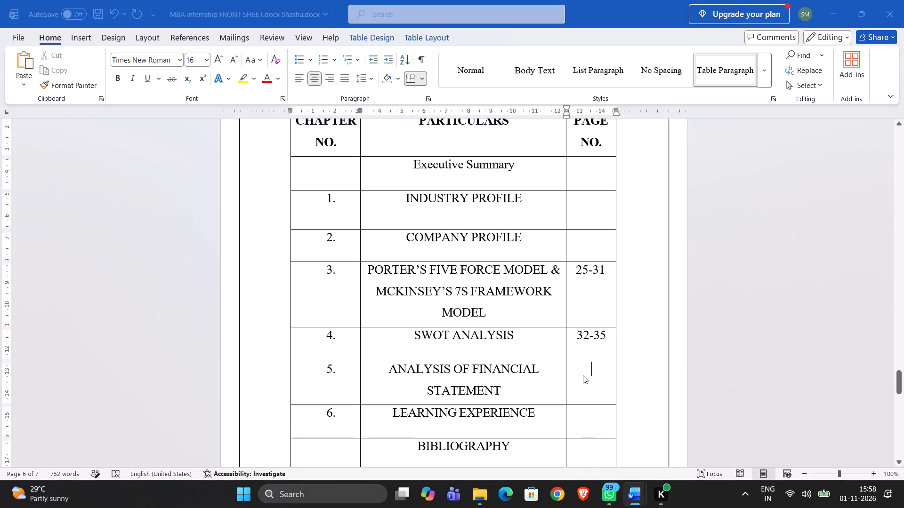
scroll(583, 375, "up", 1)
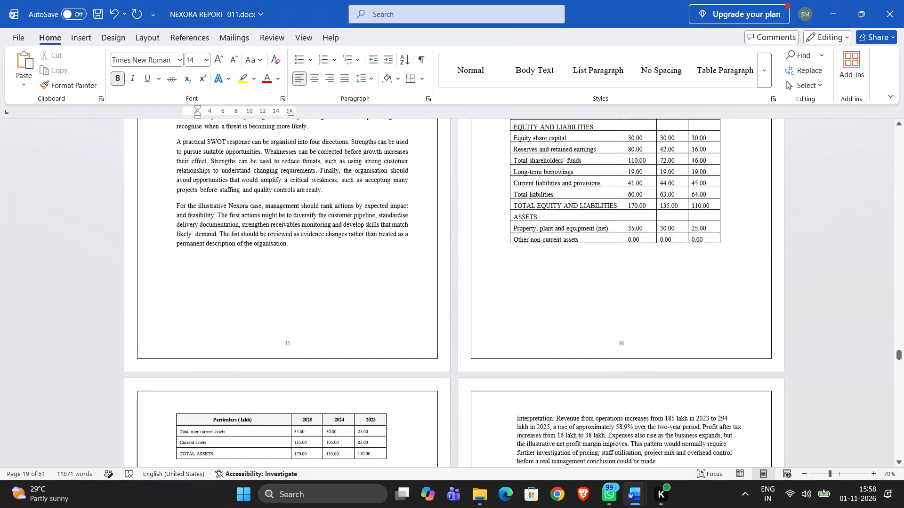
scroll(583, 375, "up", 1)
scroll(583, 375, "down", 1)
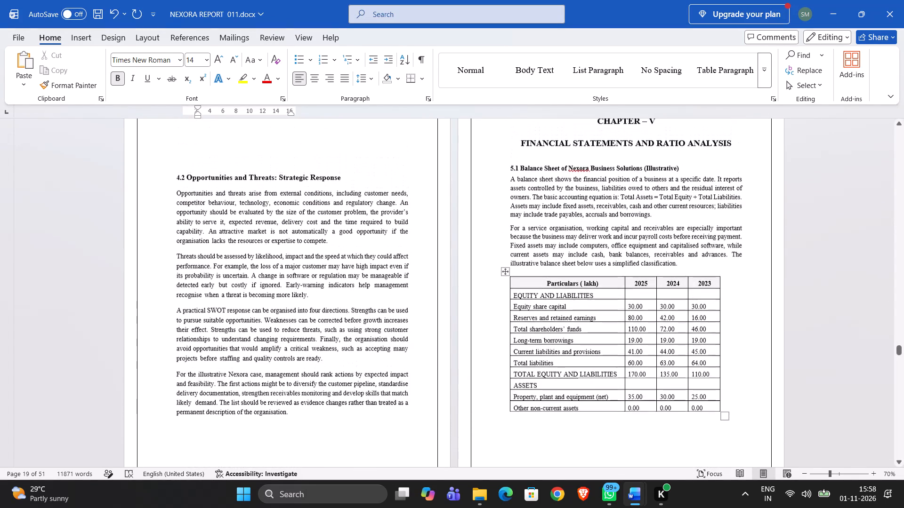
scroll(583, 375, "down", 3)
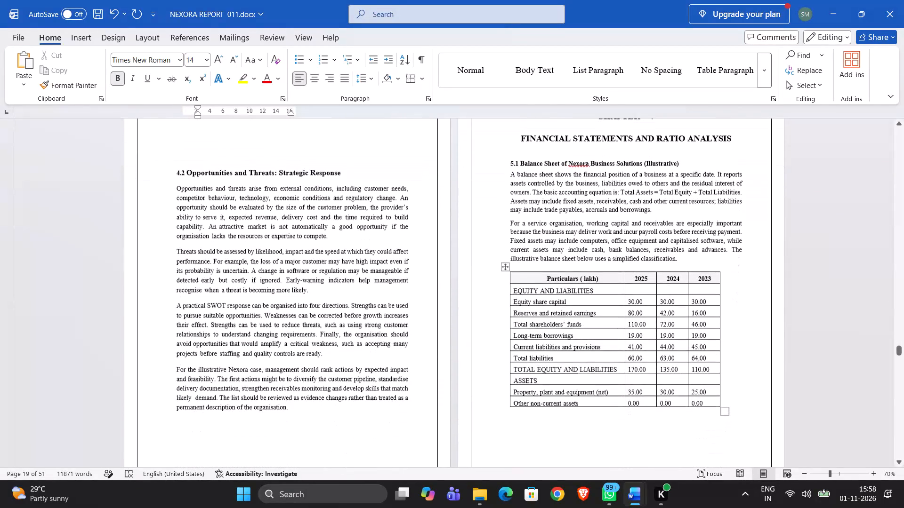
scroll(583, 375, "down", 5)
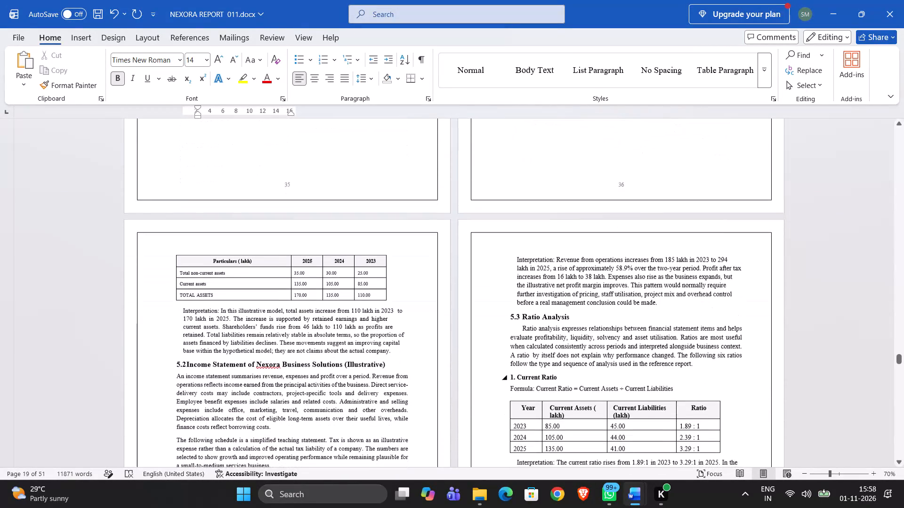
scroll(583, 375, "down", 3)
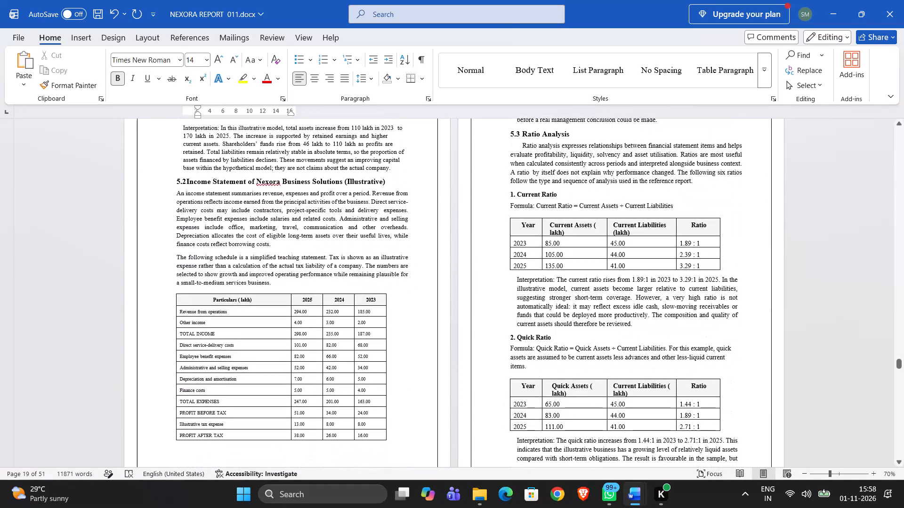
scroll(583, 375, "down", 5)
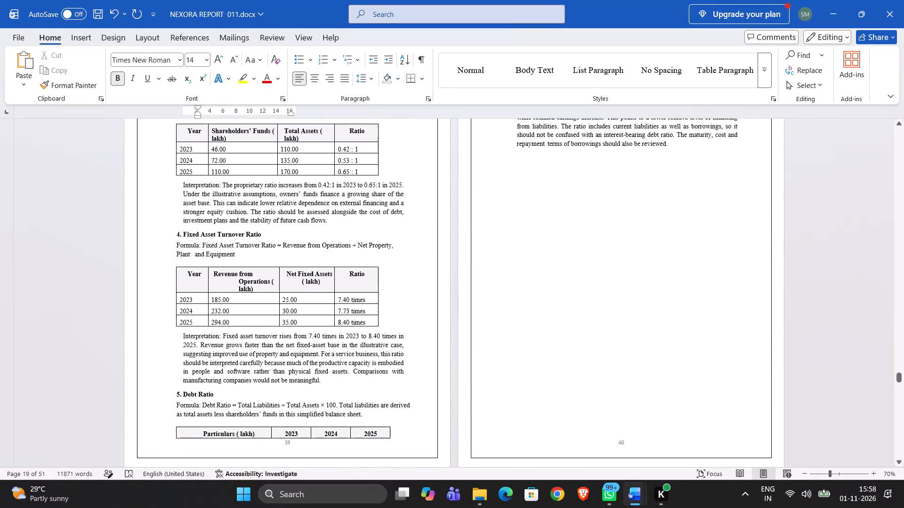
scroll(583, 375, "down", 5)
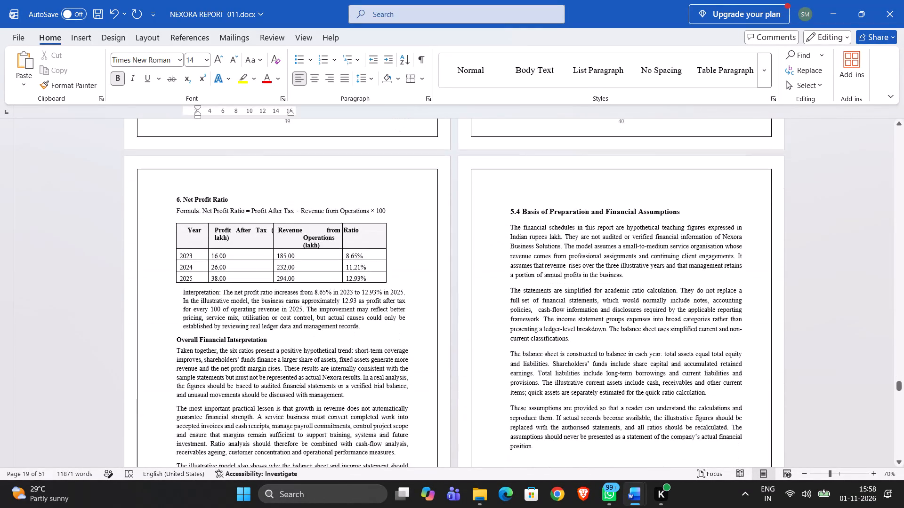
scroll(583, 375, "down", 10)
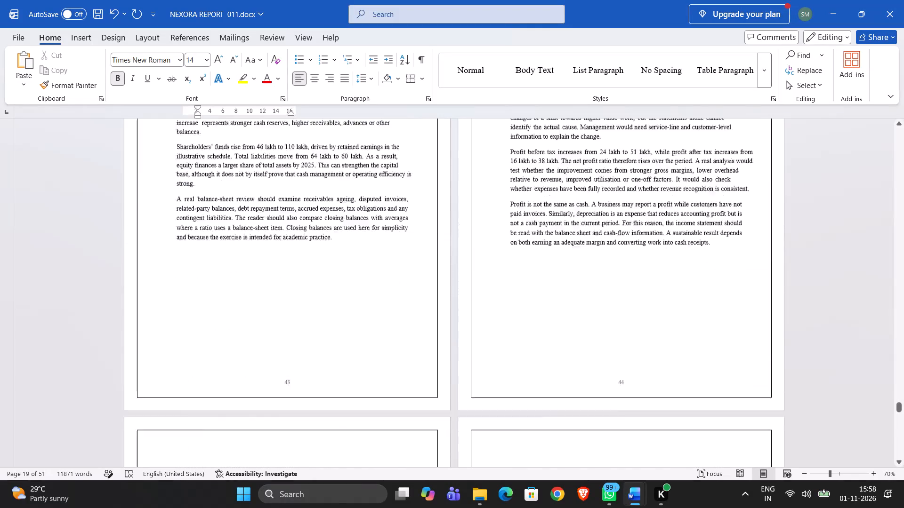
scroll(583, 375, "down", 6)
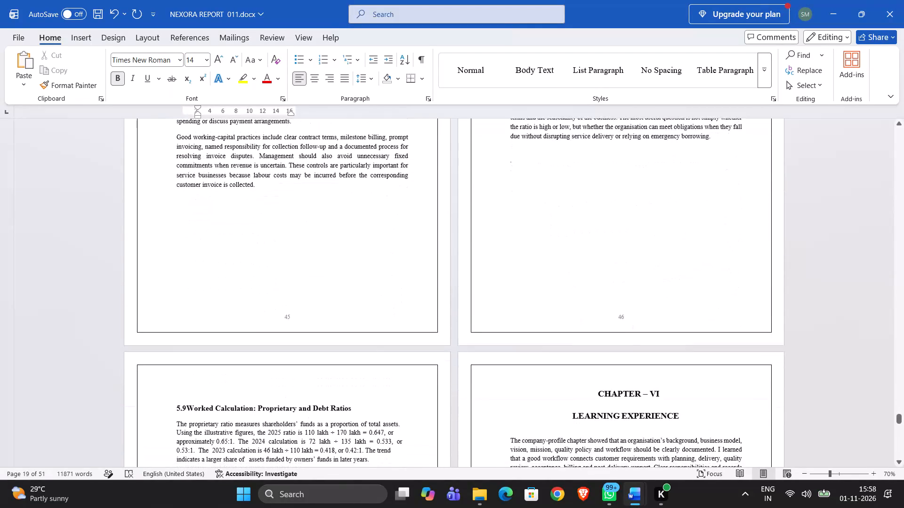
scroll(583, 375, "down", 5)
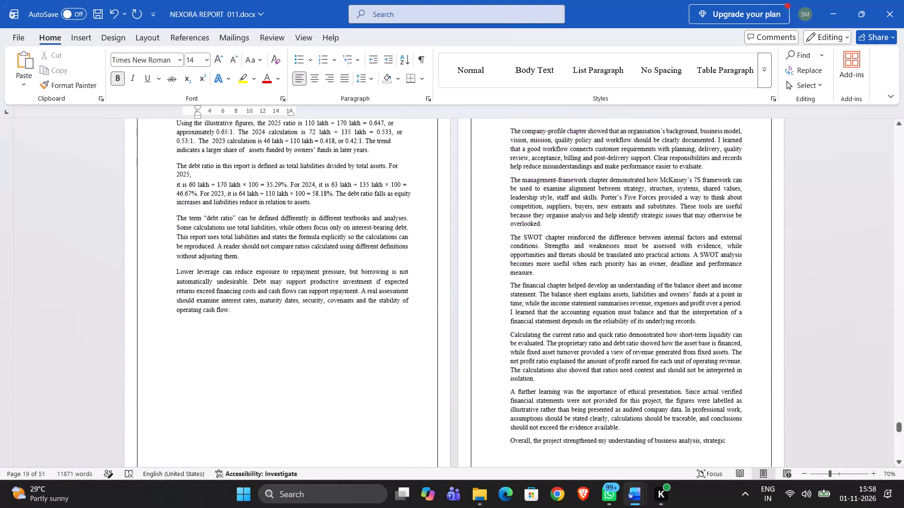
scroll(583, 375, "down", 3)
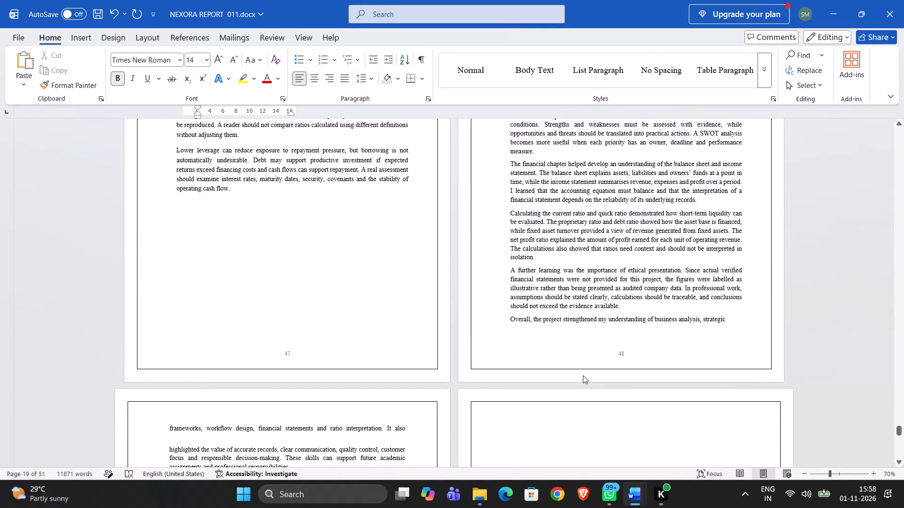
Return to the FRONT SHEET document and enter 36-47 as the page range for ANALYSIS OF FINANCIAL STATEMENT.
key("alt+Tab")
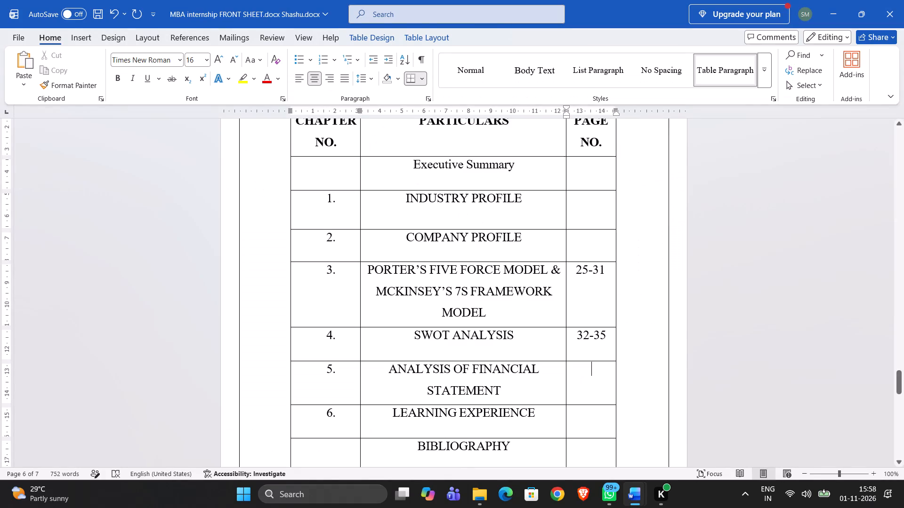
type("36-47")
Check the report's pages from Chapter VI onward, and enter 48 as the front sheet's page number for LEARNING EXPERIENCE.
key("alt+Tab")
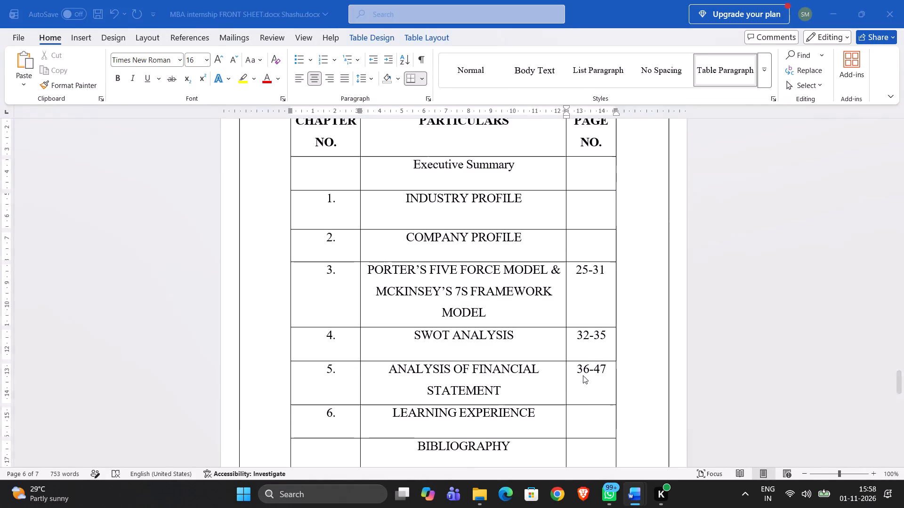
scroll(583, 375, "down", 1)
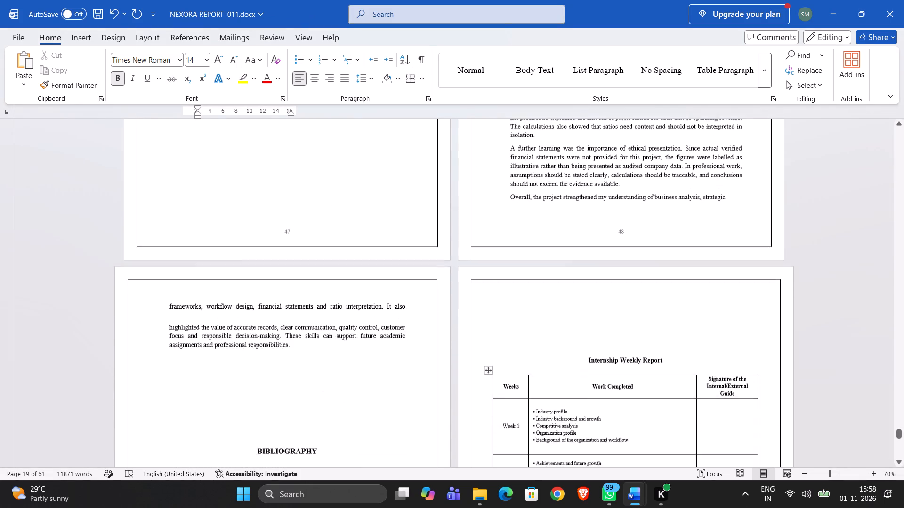
scroll(583, 375, "down", 1)
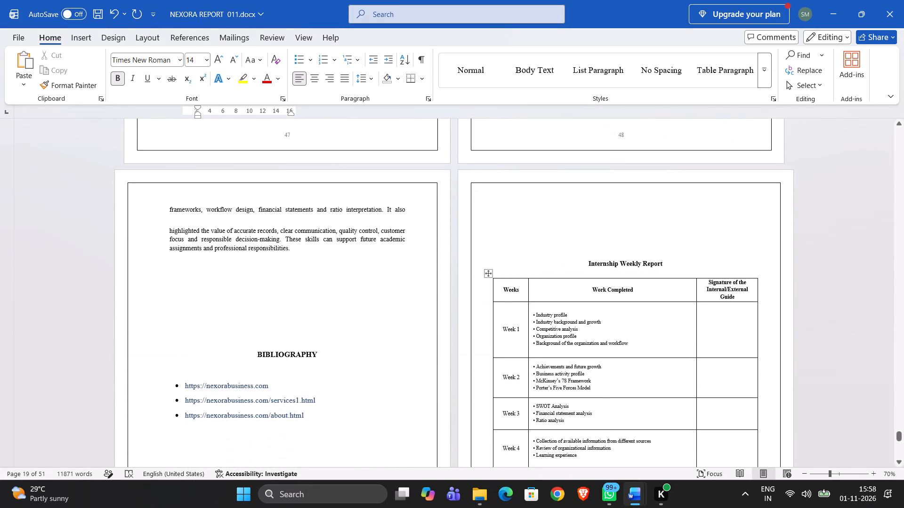
scroll(583, 375, "down", 2)
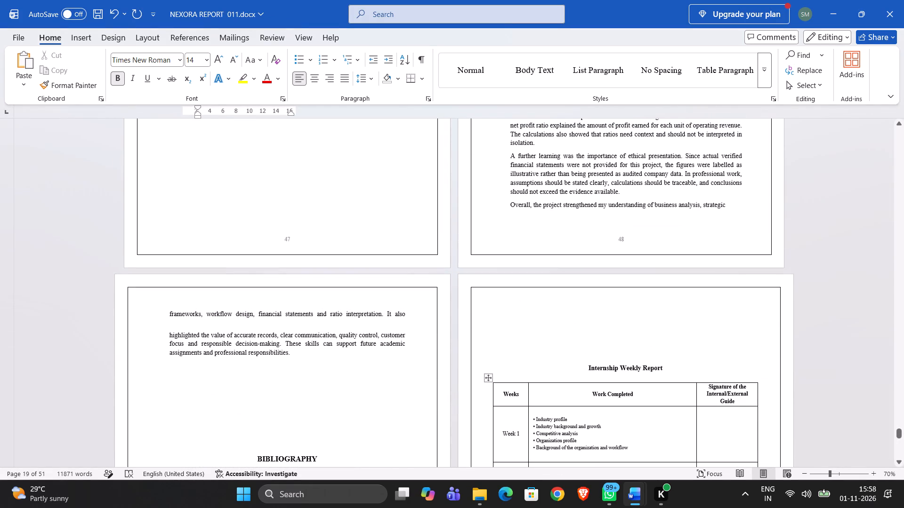
scroll(583, 375, "down", 1)
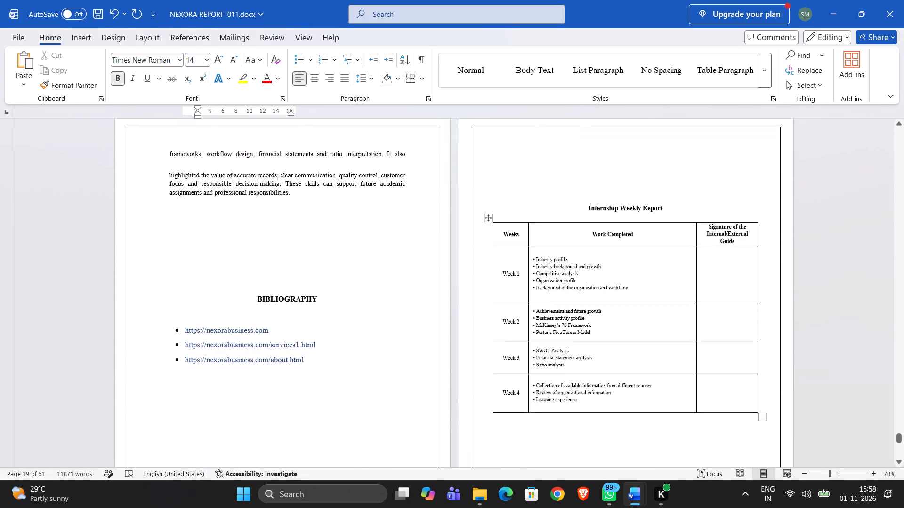
scroll(583, 375, "down", 3)
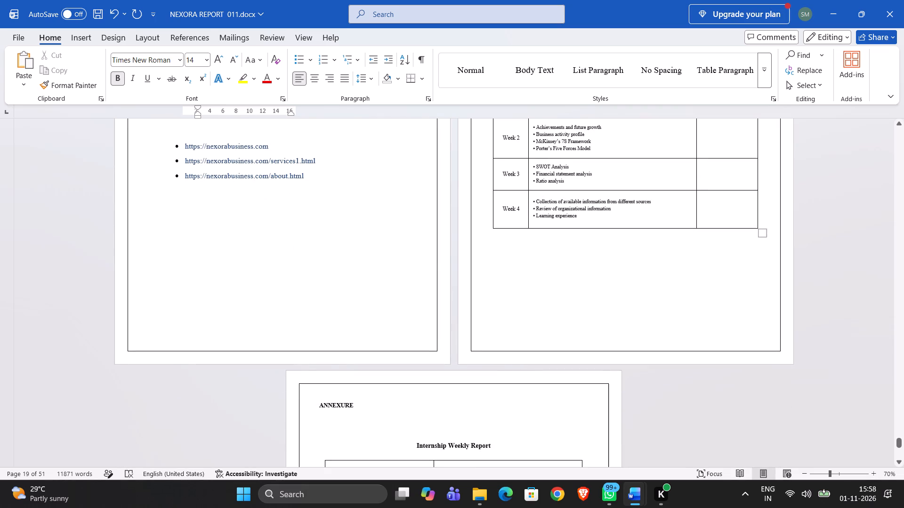
key("alt+Tab")
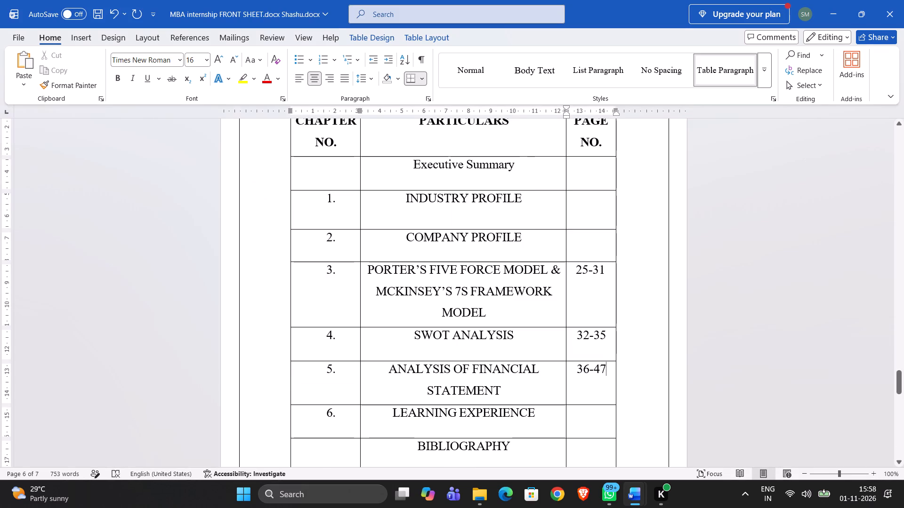
left_click(586, 418)
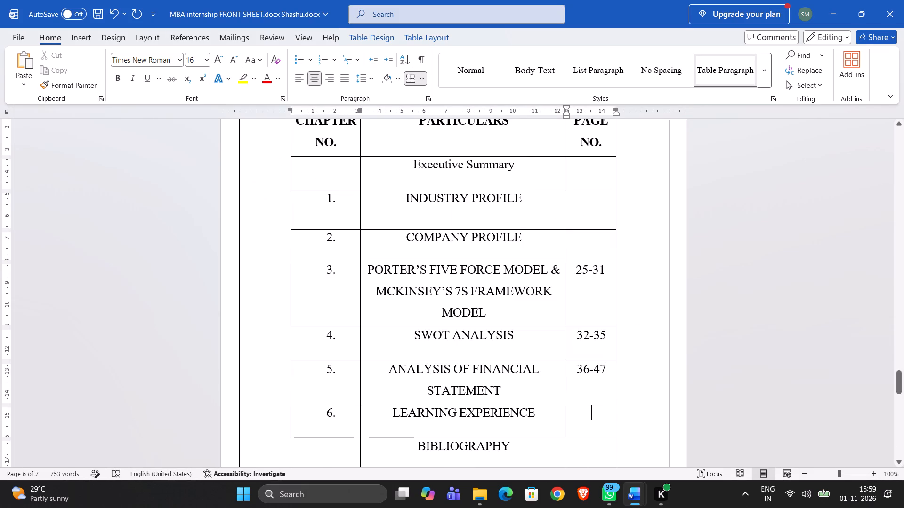
type("48")
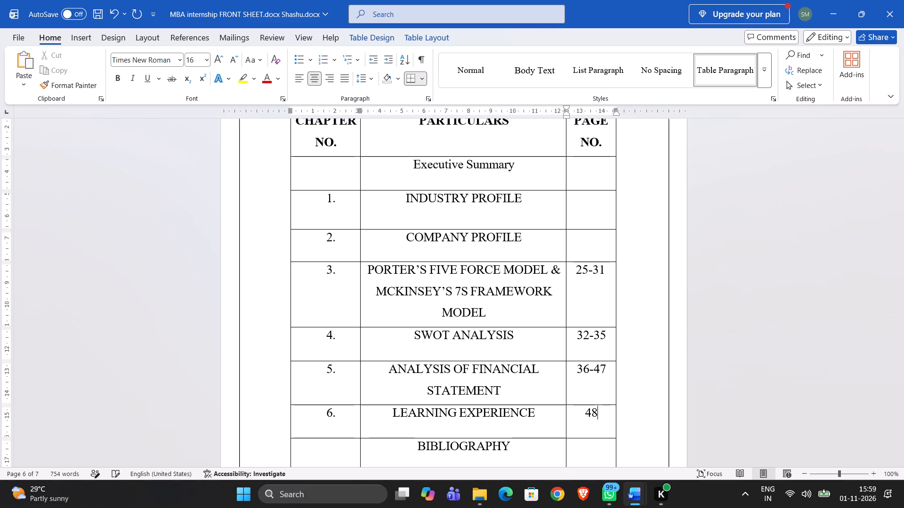
Enter 49 as the page number for BIBLIOGRAPHY in the table of contents.
left_click(579, 455)
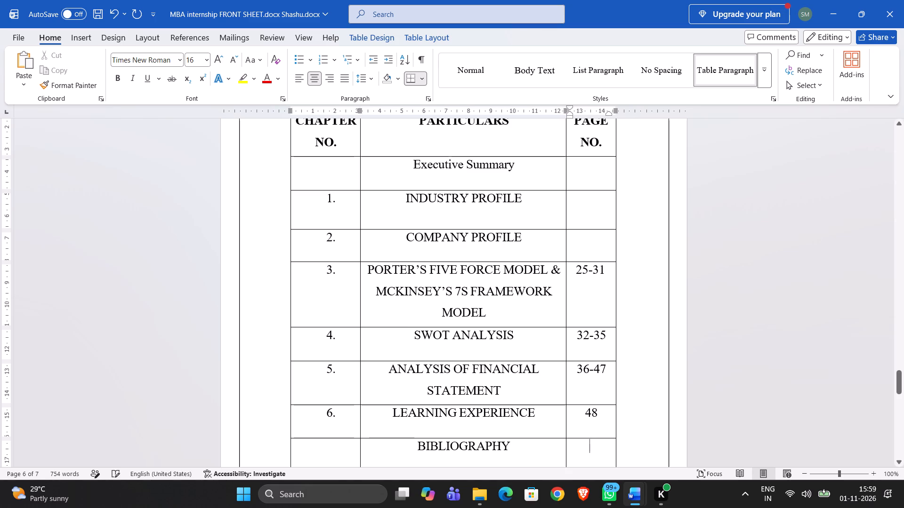
type("49")
Place the cursor in the WEEKLY REPORT page number cell, and examine the weekly report and annexure pages in NEXORA REPORT 011.docx.
scroll(579, 455, "down", 2)
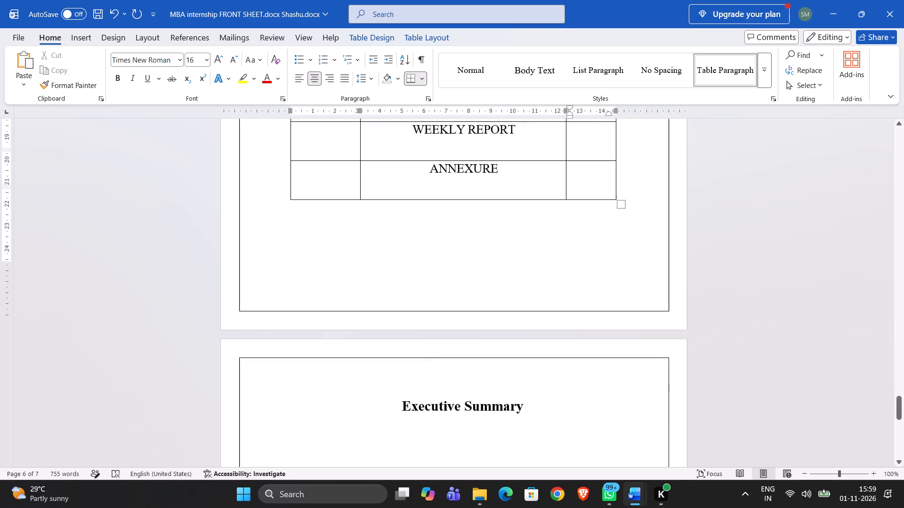
scroll(579, 455, "down", 1)
scroll(579, 455, "up", 1)
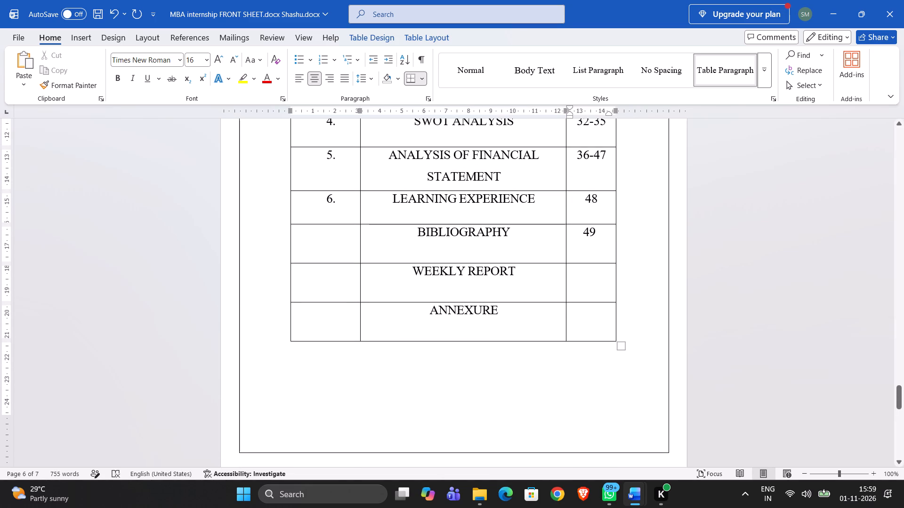
left_click(579, 277)
key("alt+Tab")
scroll(579, 277, "up", 3)
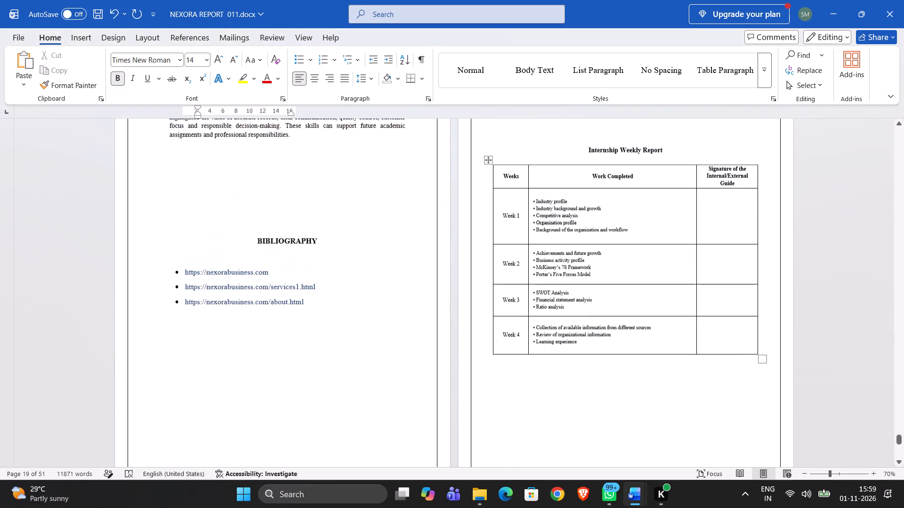
scroll(579, 277, "down", 1)
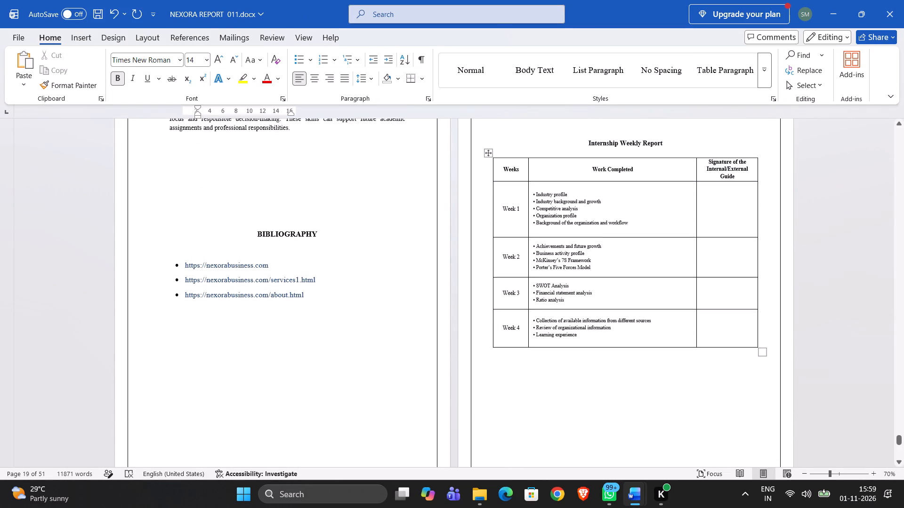
scroll(579, 277, "down", 2)
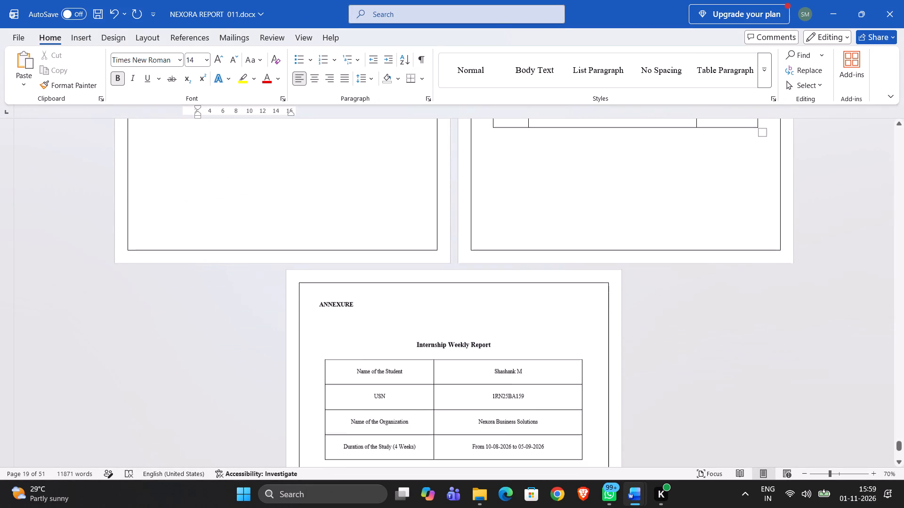
scroll(579, 277, "down", 1)
Switch to MBA internship-MBA37-2025-27 Batch 4.docx and check how its table of contents numbers WEEKLY REPORT and ANNEXURE.
key("alt+Tab")
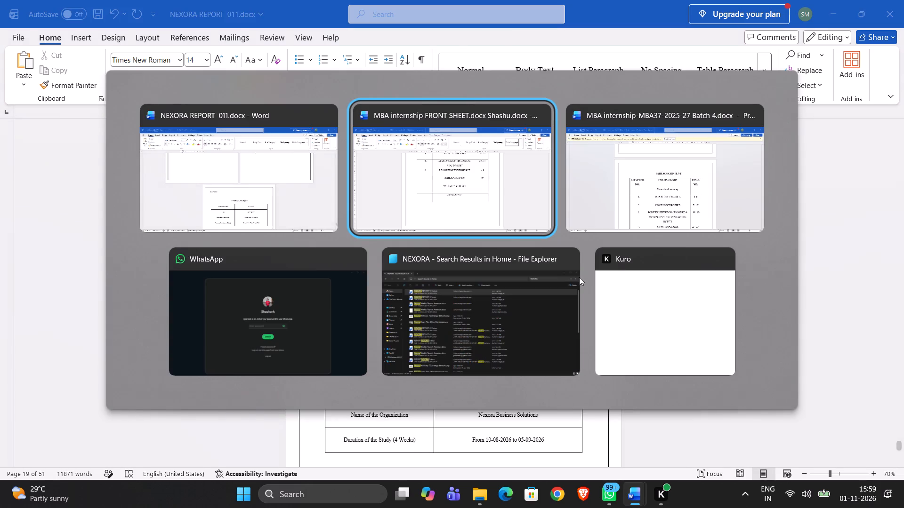
key("alt+Tab")
scroll(579, 277, "down", 3)
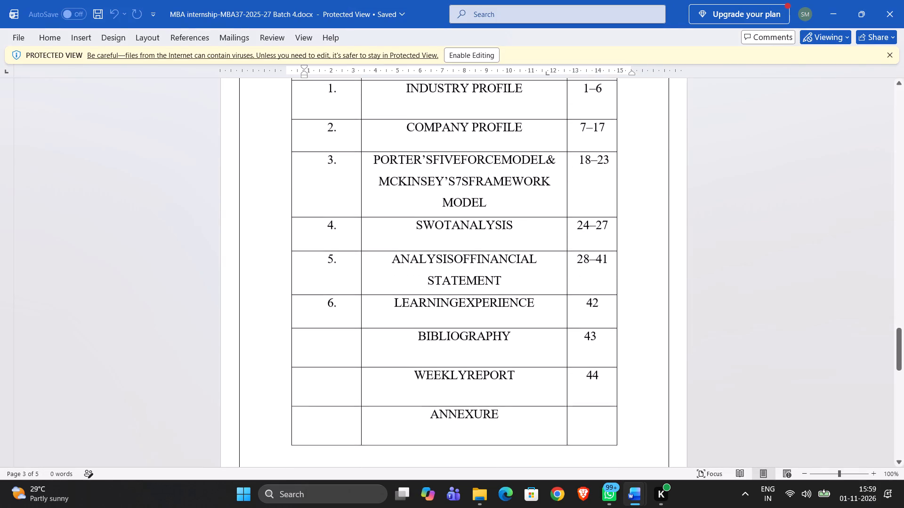
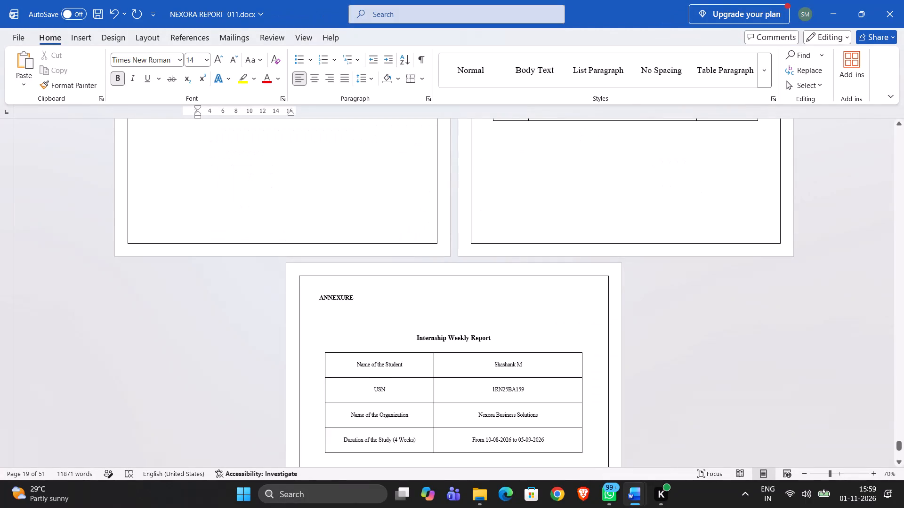
Check the report's bibliography, weekly report and annexure pages against the contents table in the MBA internship reference document.
scroll(579, 277, "down", 2)
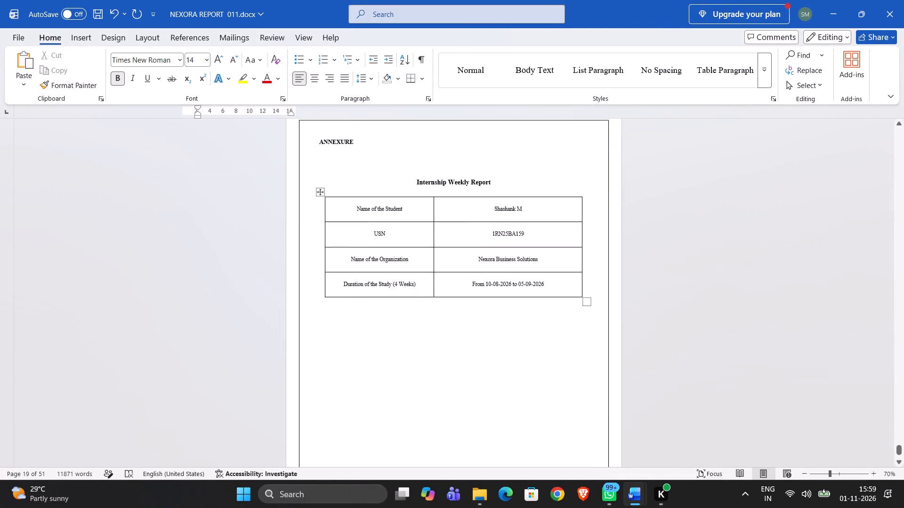
scroll(579, 277, "down", 2)
scroll(579, 277, "up", 1)
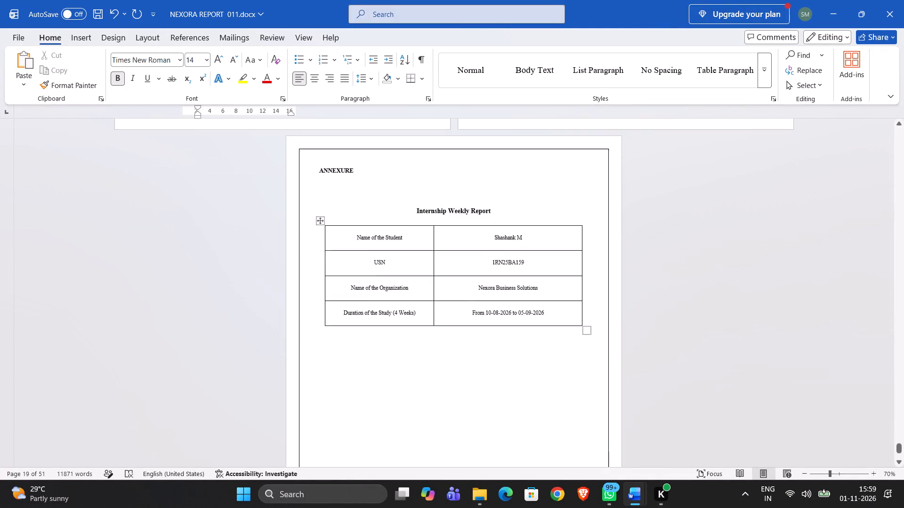
scroll(579, 277, "up", 5)
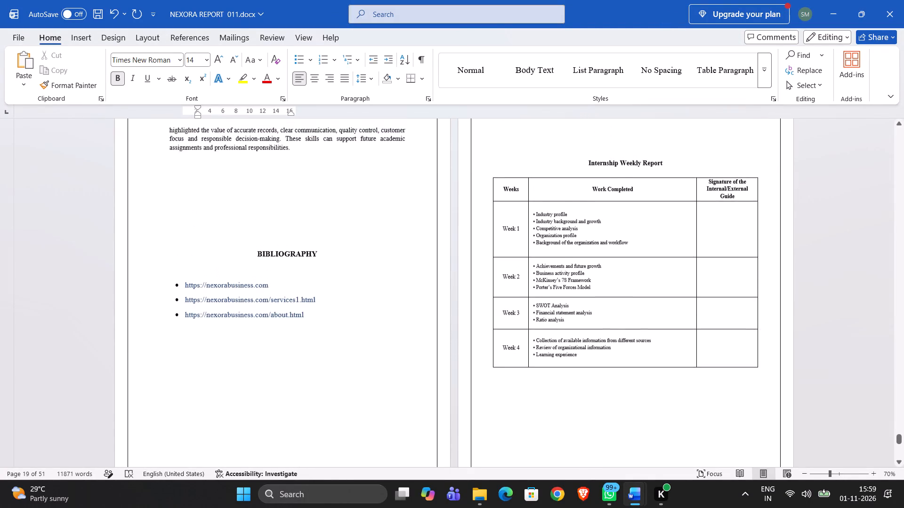
scroll(579, 277, "up", 2)
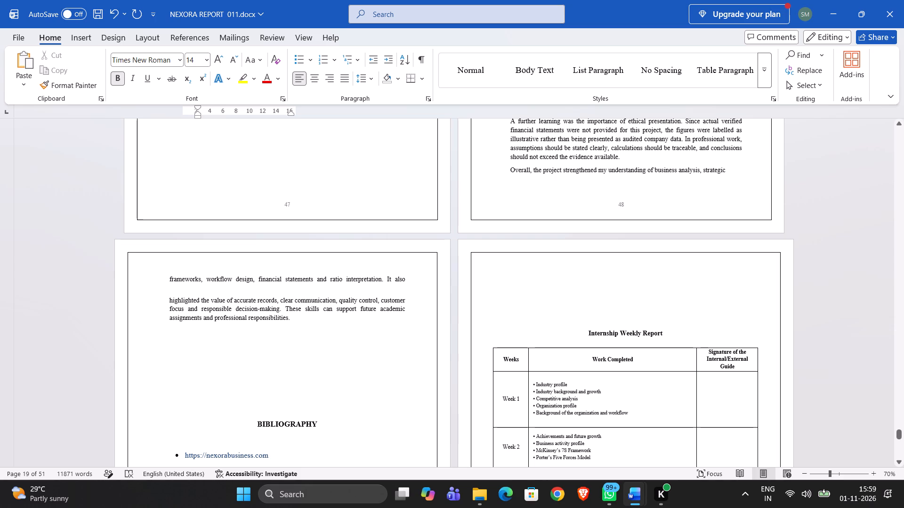
scroll(579, 277, "down", 2)
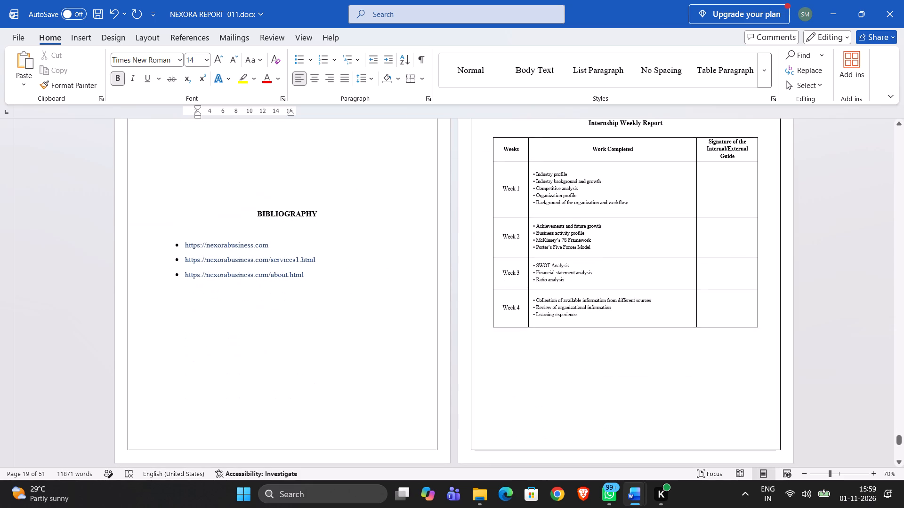
key("alt+Tab")
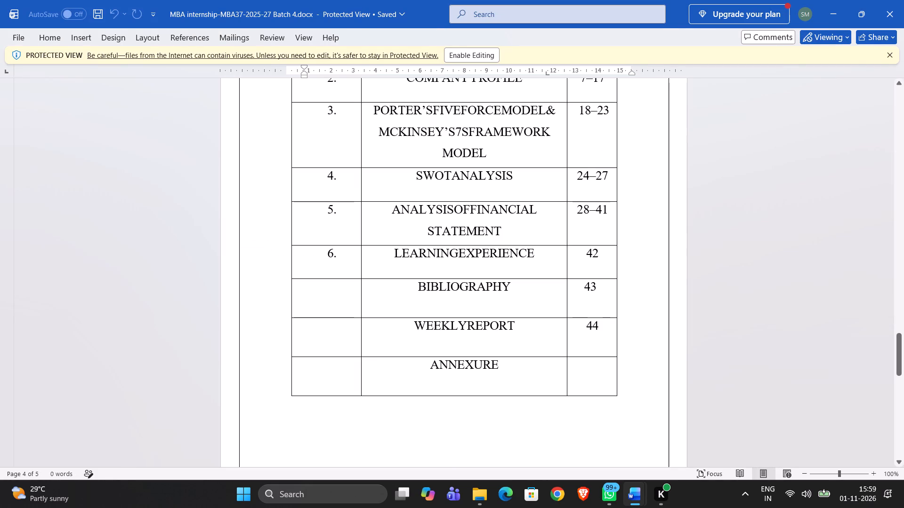
key("alt+Tab")
Review the pages from the end of the ratio calculations through Chapter VI, Learning Experience, and compare their order with the reference contents table.
scroll(602, 290, "up", 3)
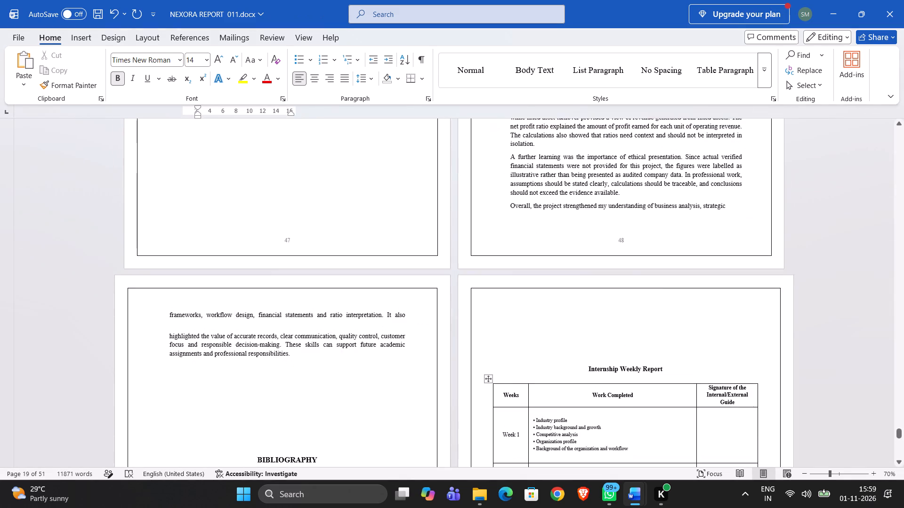
scroll(602, 290, "up", 5)
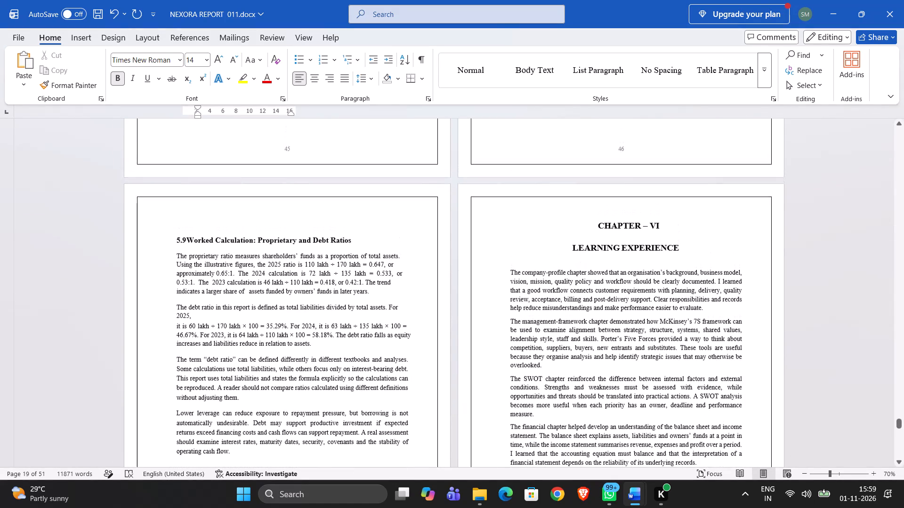
scroll(602, 290, "up", 4)
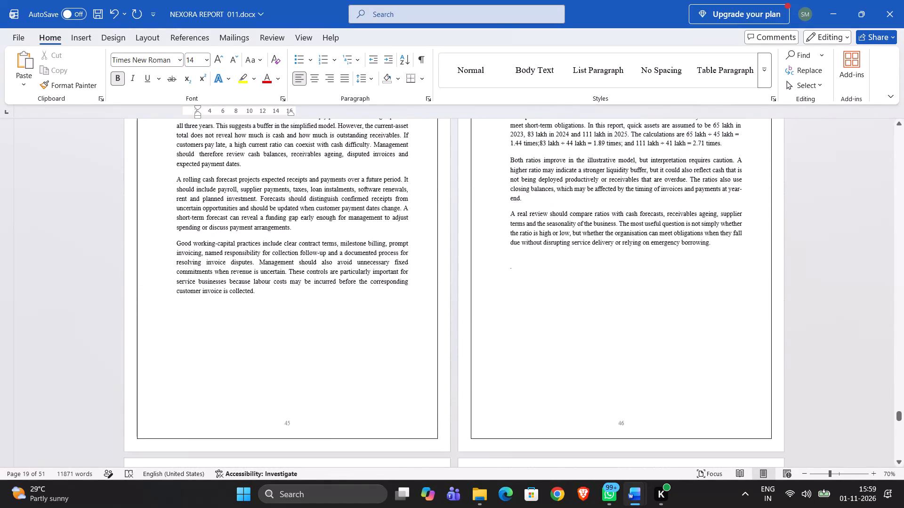
scroll(602, 290, "up", 2)
scroll(602, 290, "down", 3)
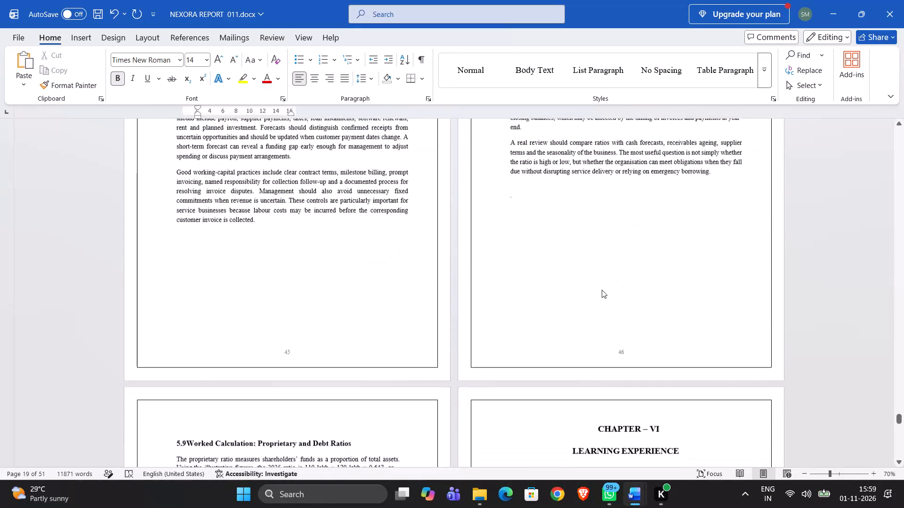
scroll(602, 290, "down", 2)
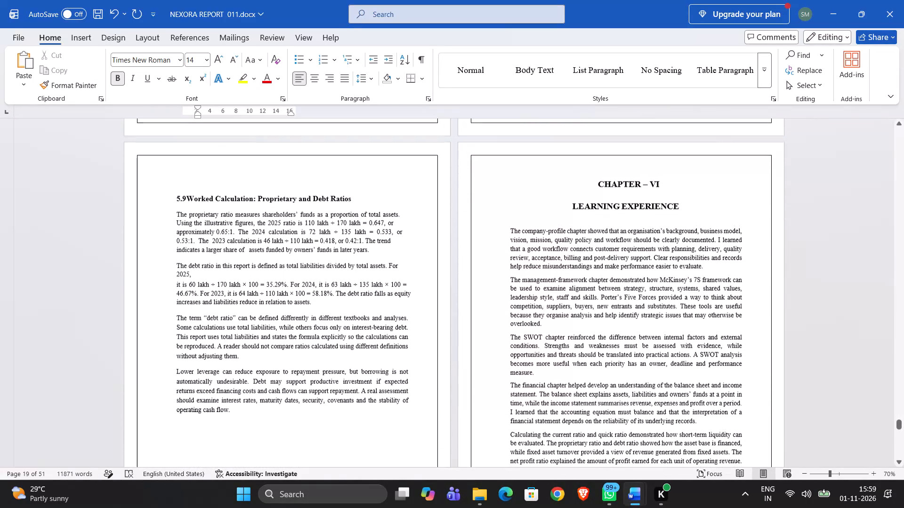
scroll(602, 290, "down", 2)
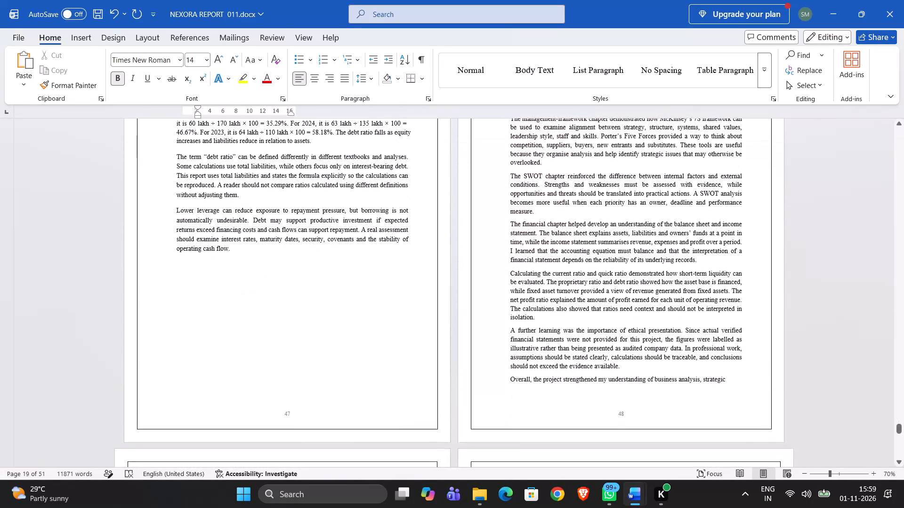
scroll(602, 290, "down", 2)
scroll(602, 290, "up", 1)
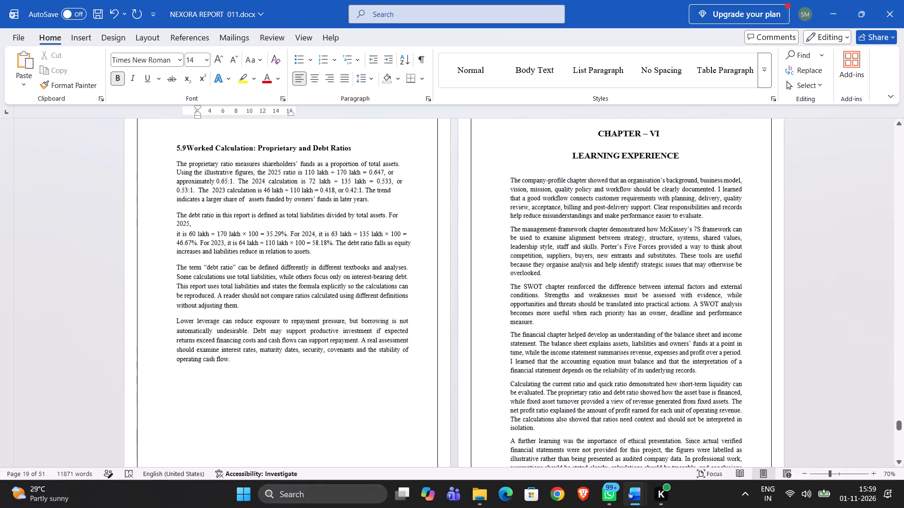
scroll(602, 290, "up", 1)
key("alt+Tab")
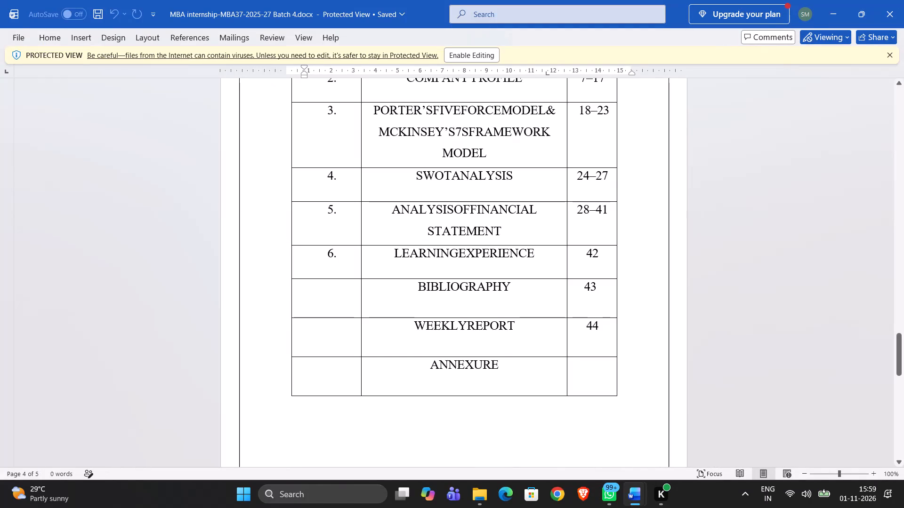
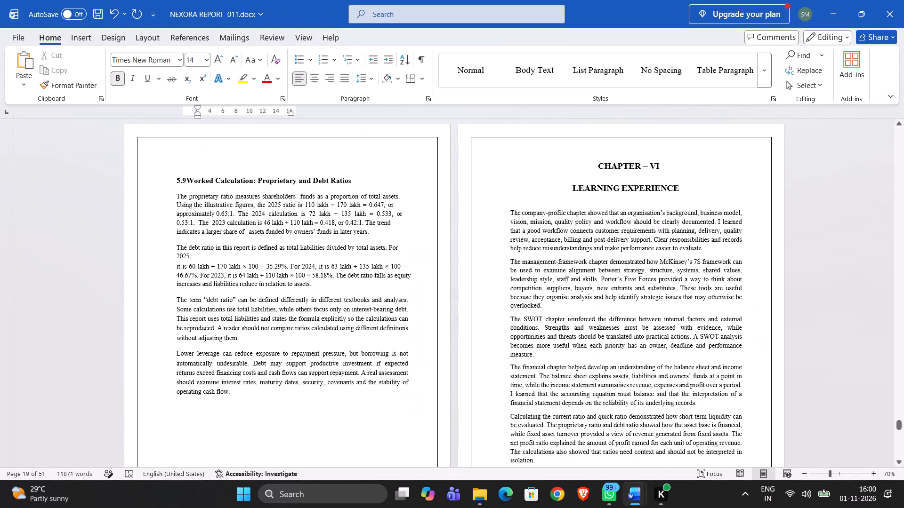
Switch to the MBA internship front sheet document and enter page number 50 for the Weekly Report row of the contents table.
key("alt+Tab")
key("alt+Tab")
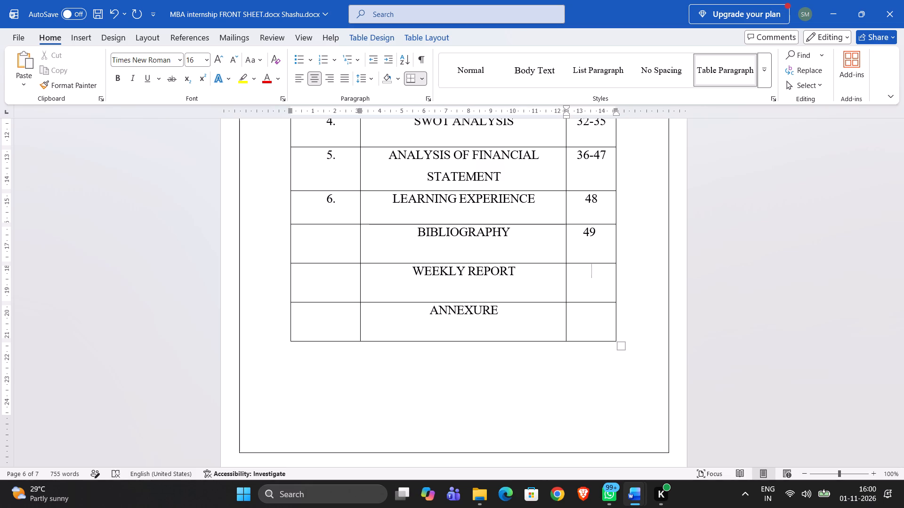
key("5")
key("0")
Enter page number 51 for the Annexure row and pad it with leading spaces to line up under the page numbers above.
left_click(589, 320)
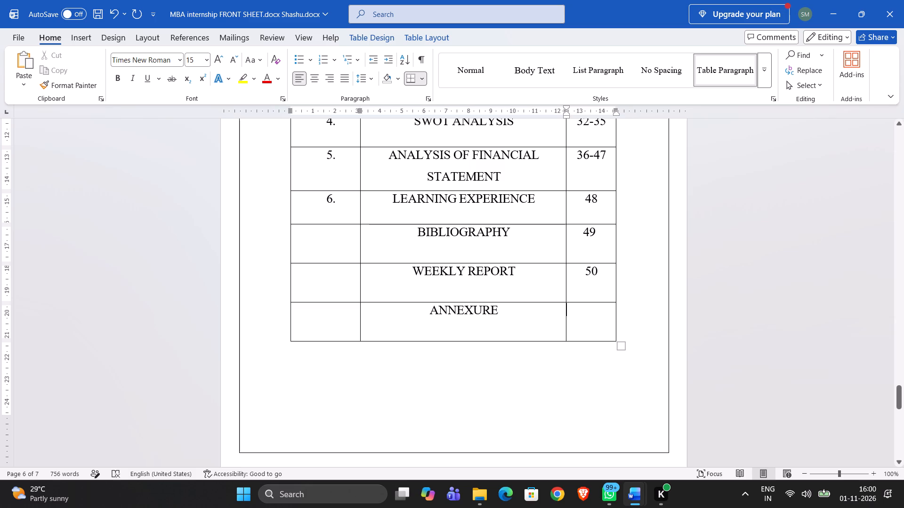
left_click(594, 314)
type("21")
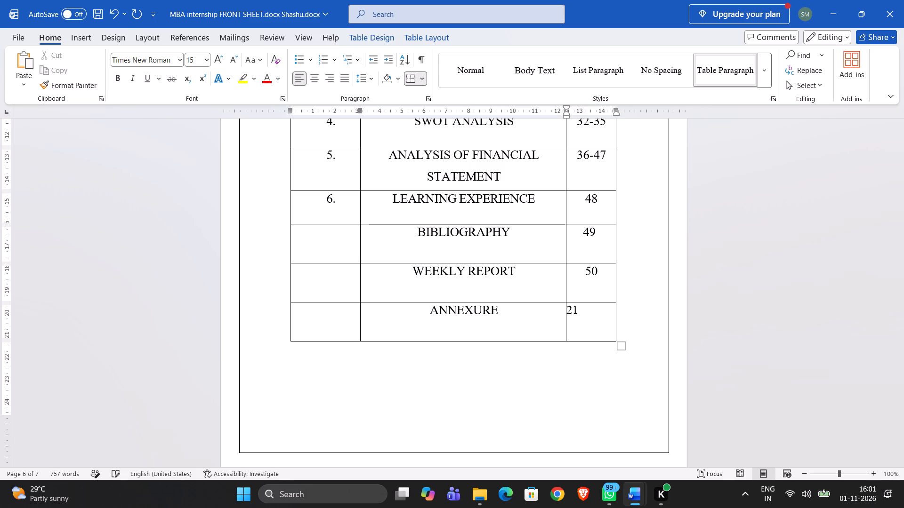
key("BackSpace")
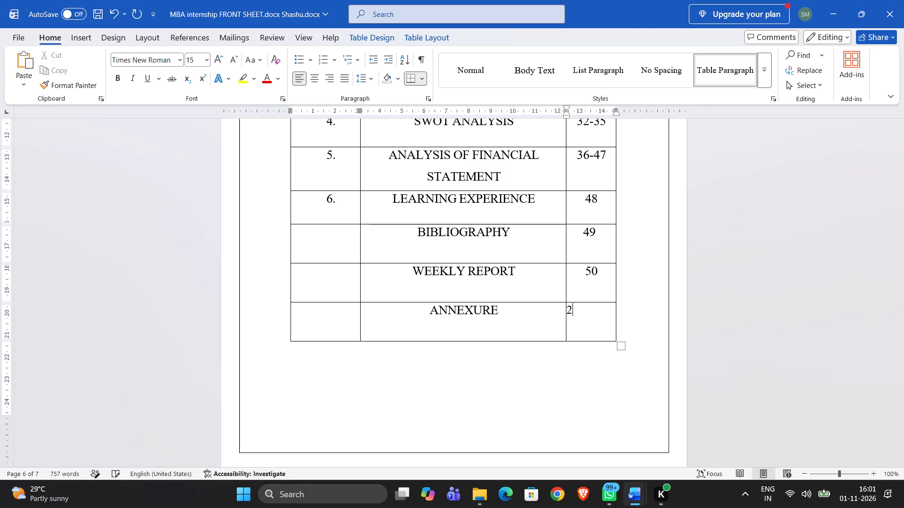
key("BackSpace")
type("51")
key("Left")
key("Left")
key("space")
key("space")
key("space")
key("space")
key("space")
key("space")
key("space")
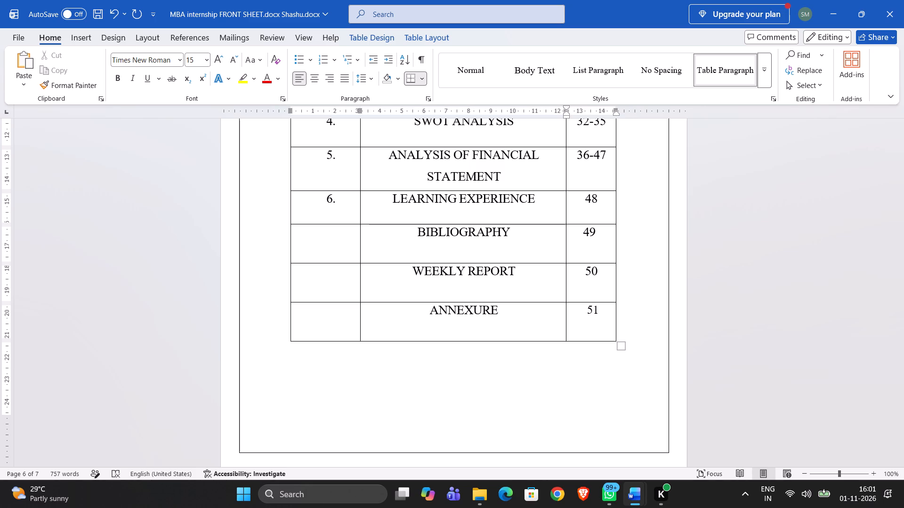
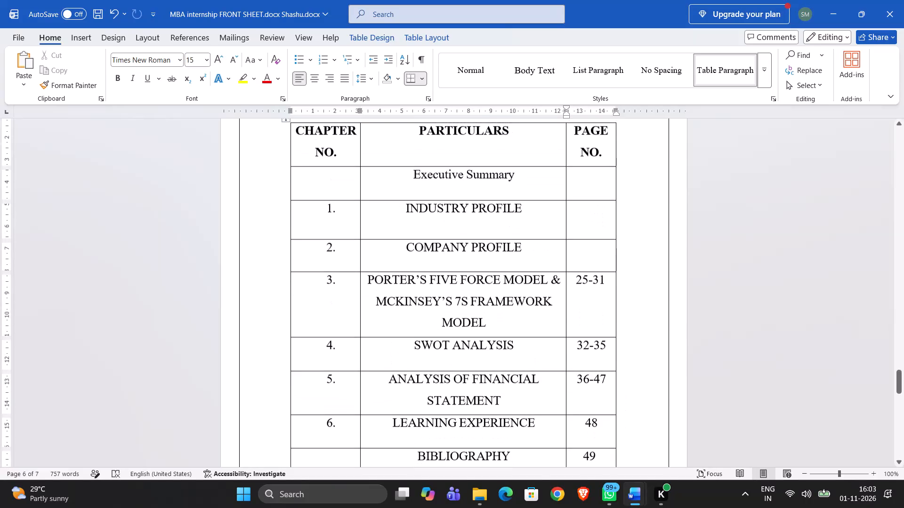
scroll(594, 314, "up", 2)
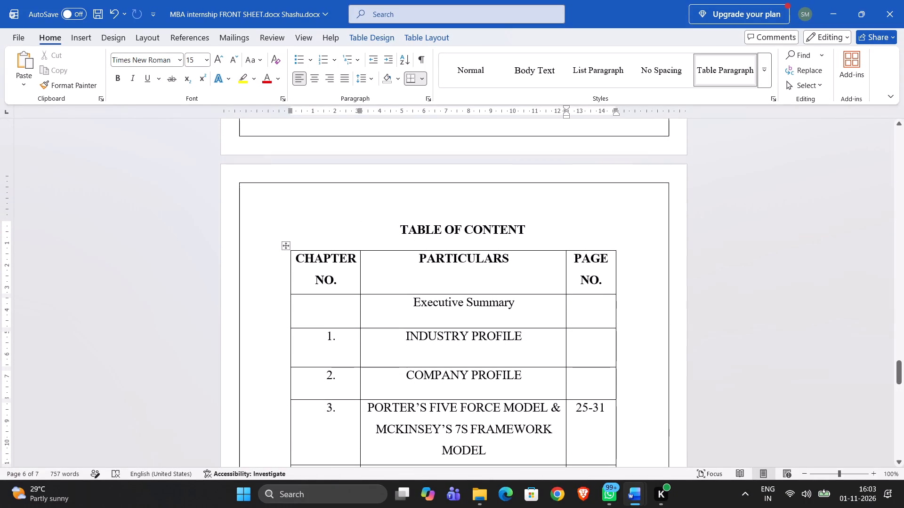
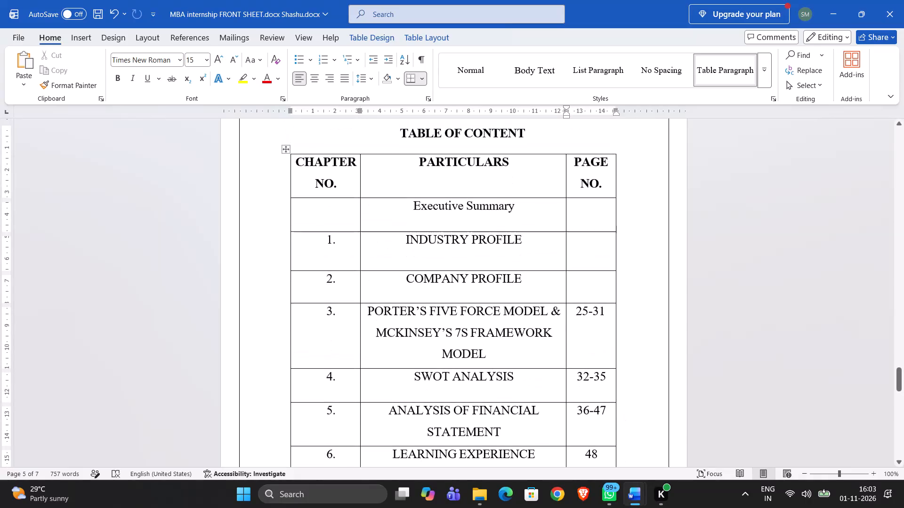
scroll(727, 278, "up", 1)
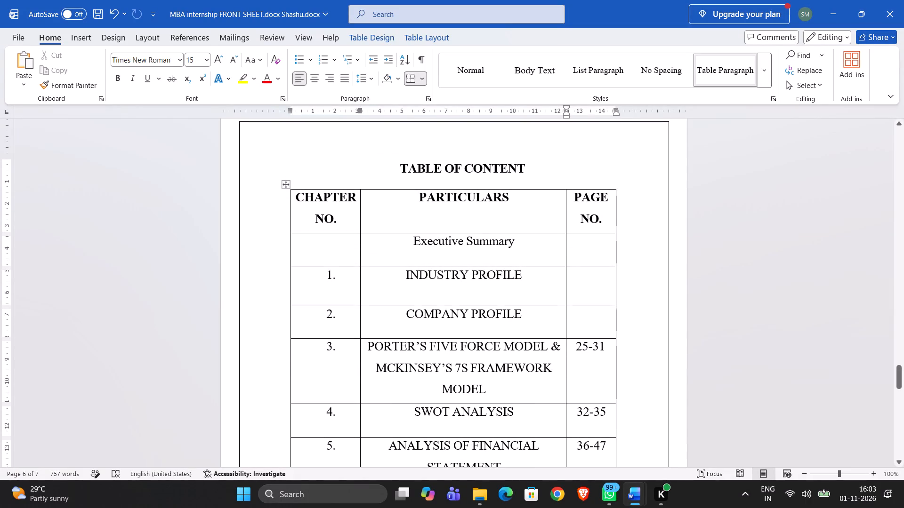
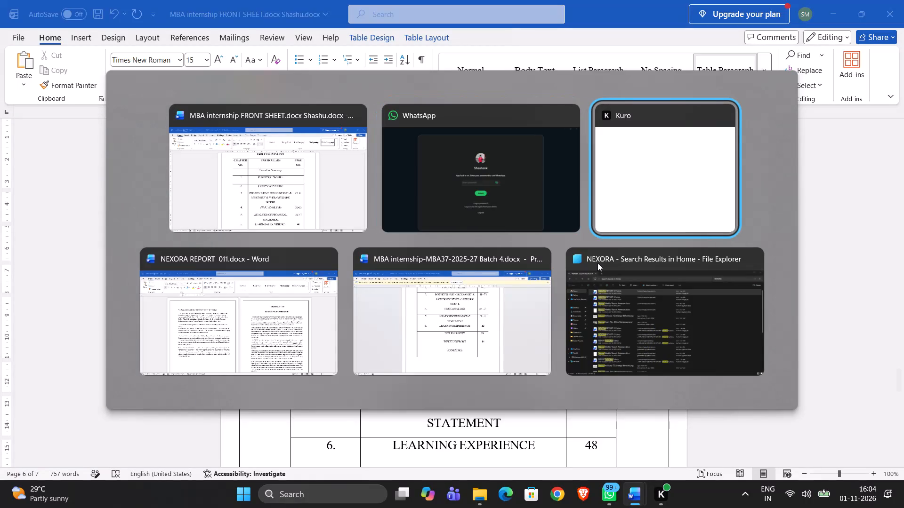
Switch to the NEXORA REPORT 011 document and review the page numbering of its closing chapters and of Chapter I's opening sections.
key("alt+Tab")
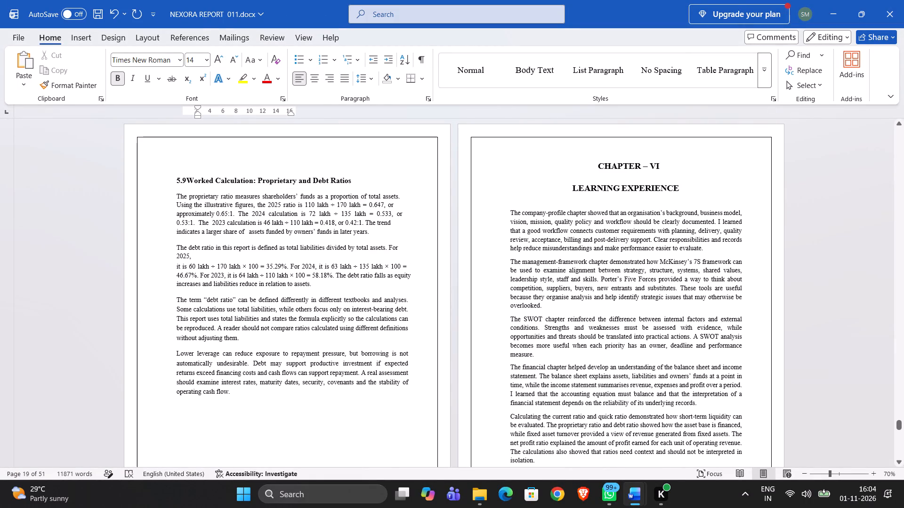
left_click_drag(896, 430, 864, 206)
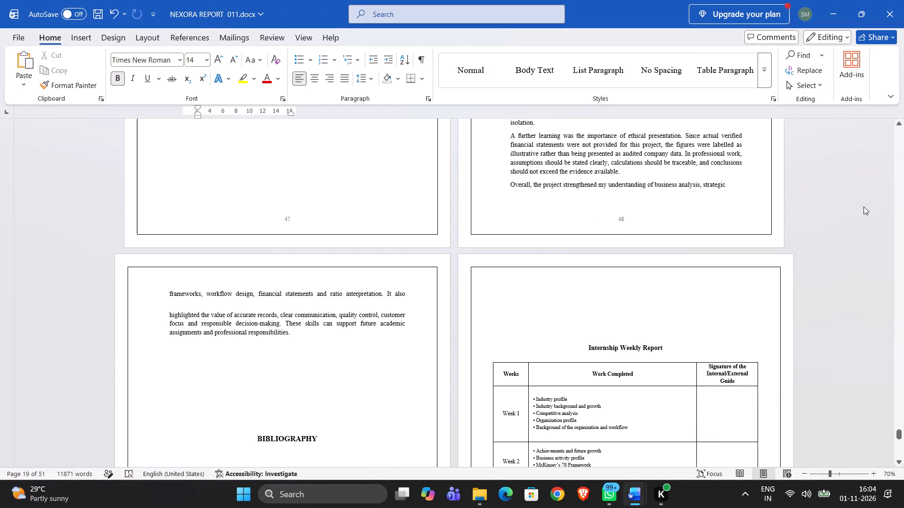
left_click_drag(864, 206, 887, 456)
left_click_drag(899, 432, 881, 119)
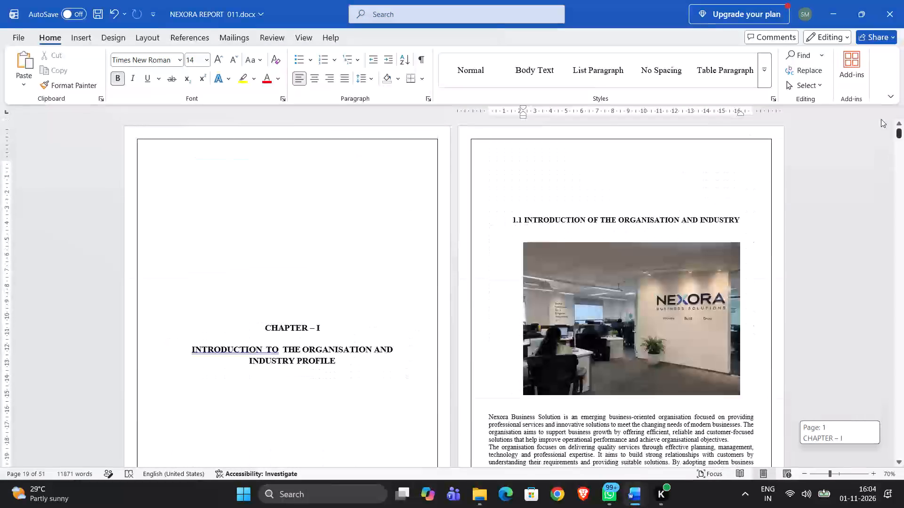
left_click_drag(881, 119, 891, 159)
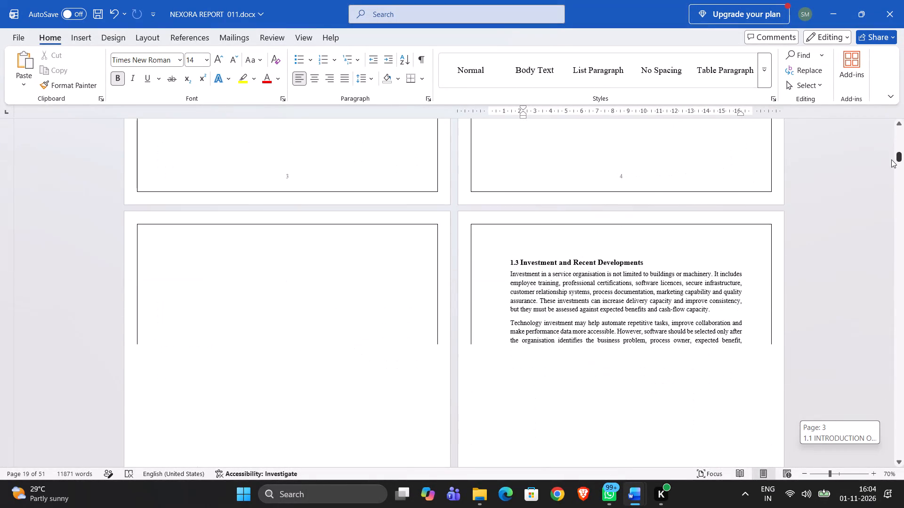
left_click_drag(891, 159, 879, 192)
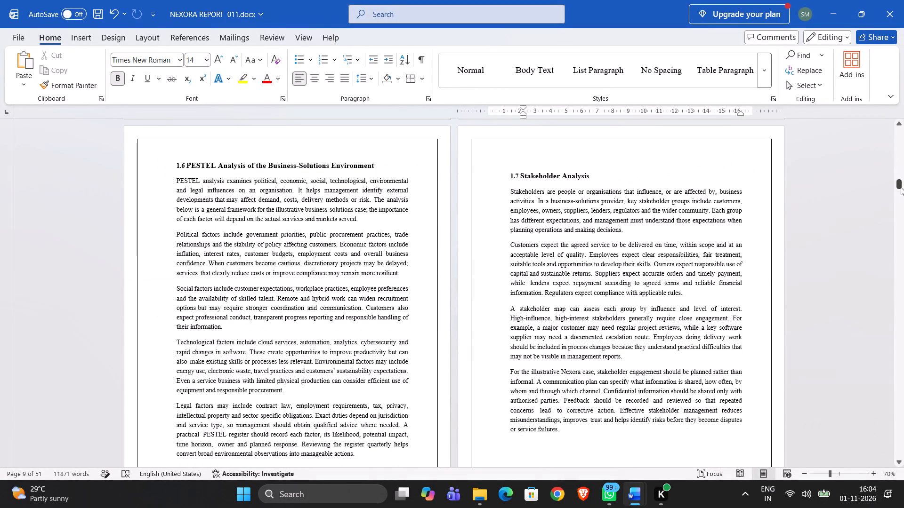
left_click_drag(899, 184, 901, 170)
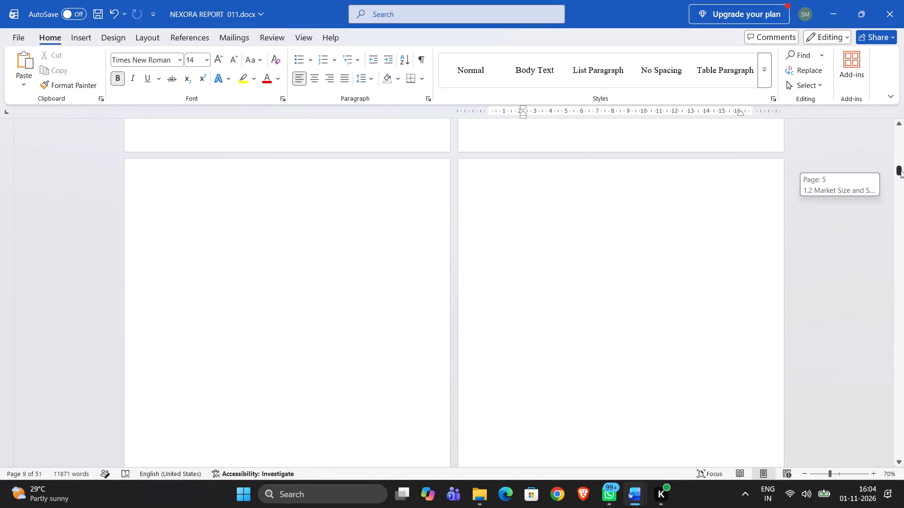
left_click_drag(901, 170, 898, 133)
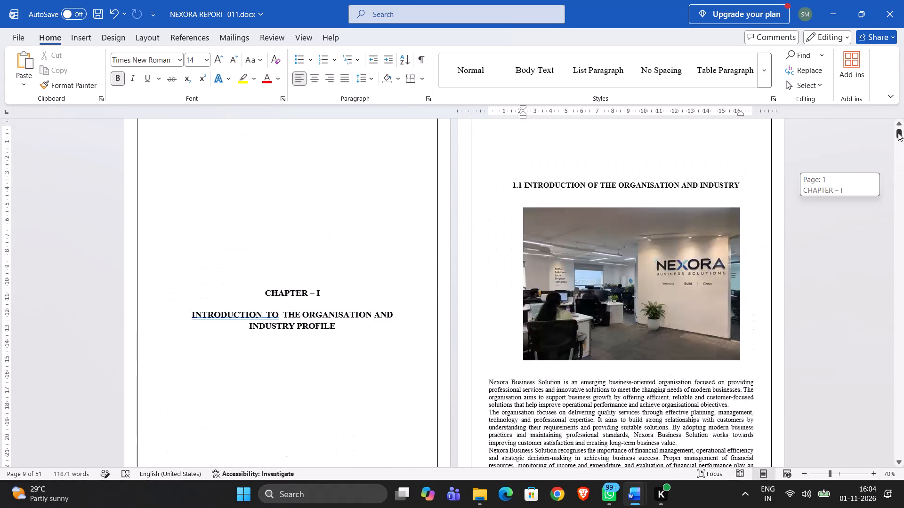
left_click_drag(898, 133, 898, 135)
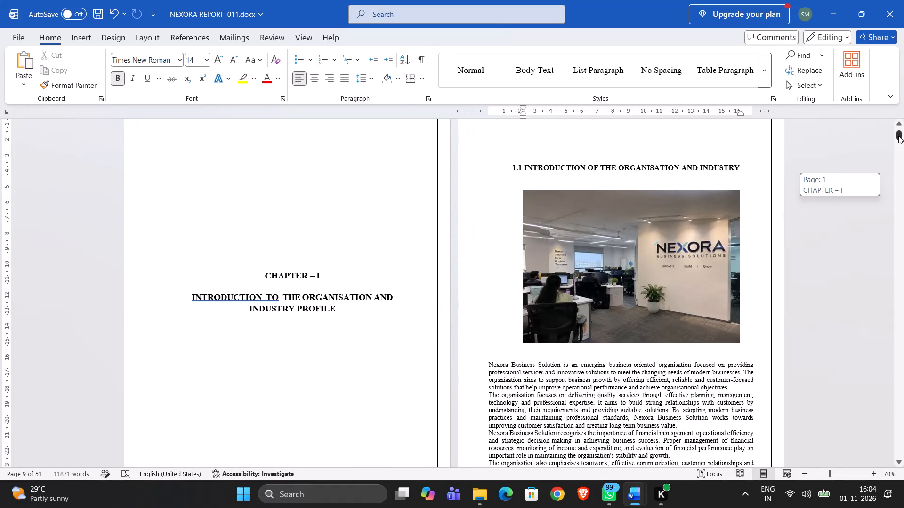
left_click_drag(898, 135, 899, 135)
left_click_drag(899, 135, 901, 137)
scroll(829, 256, "down", 1)
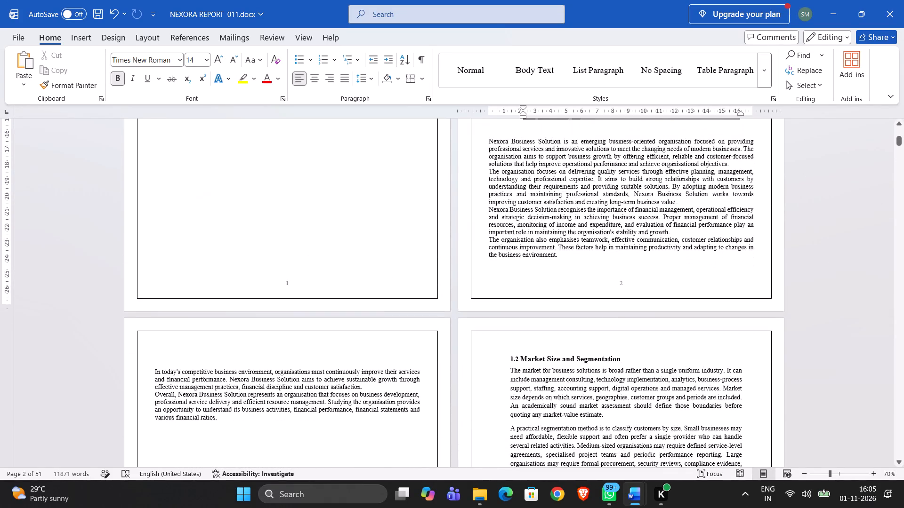
scroll(829, 256, "down", 6)
scroll(829, 256, "up", 2)
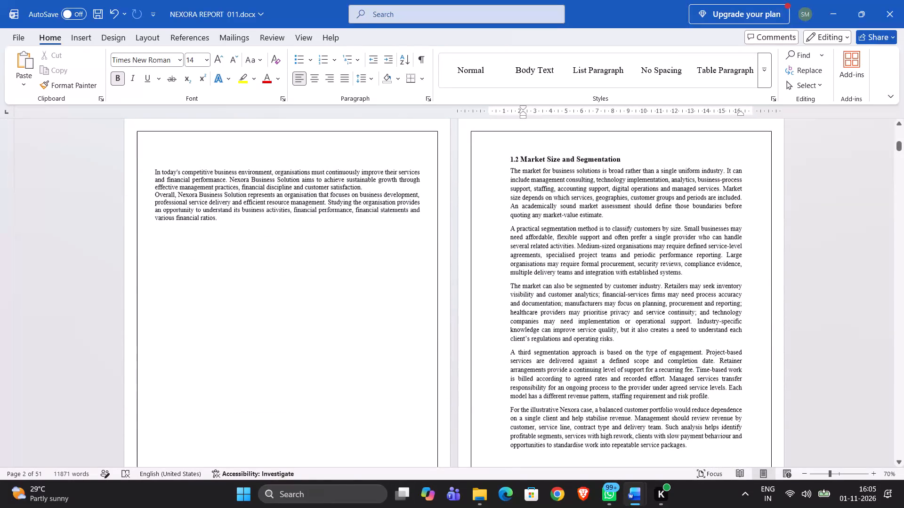
Review Chapter I of the report from its title page through section 1.5, Industry Trends and Business Implications, checking section order and page numbers.
scroll(829, 256, "up", 4)
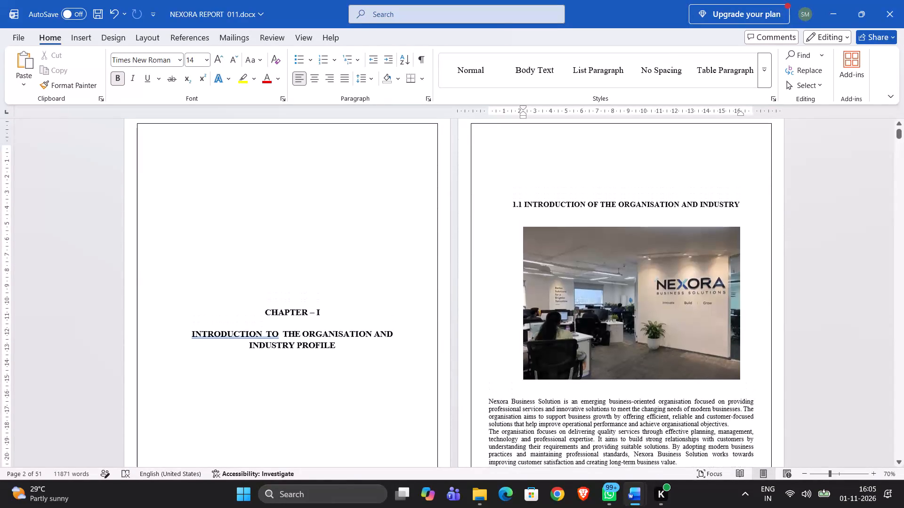
scroll(829, 256, "down", 5)
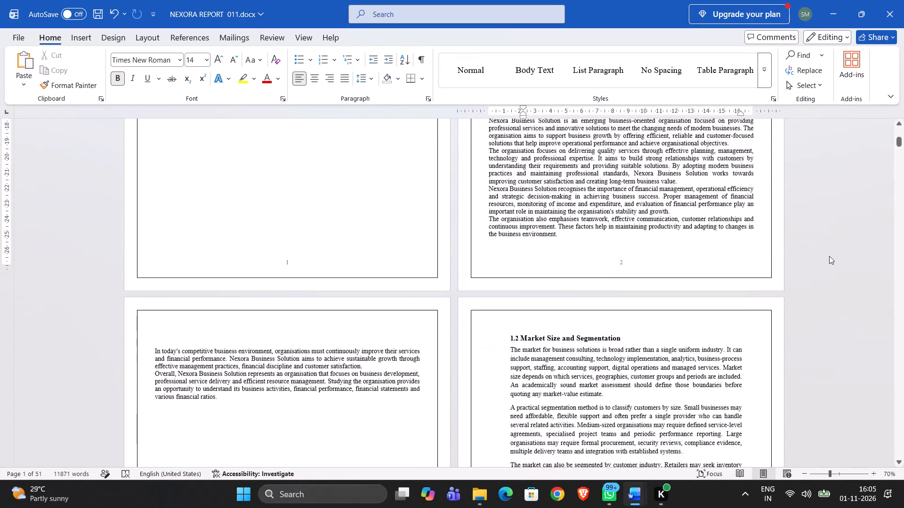
scroll(829, 256, "down", 7)
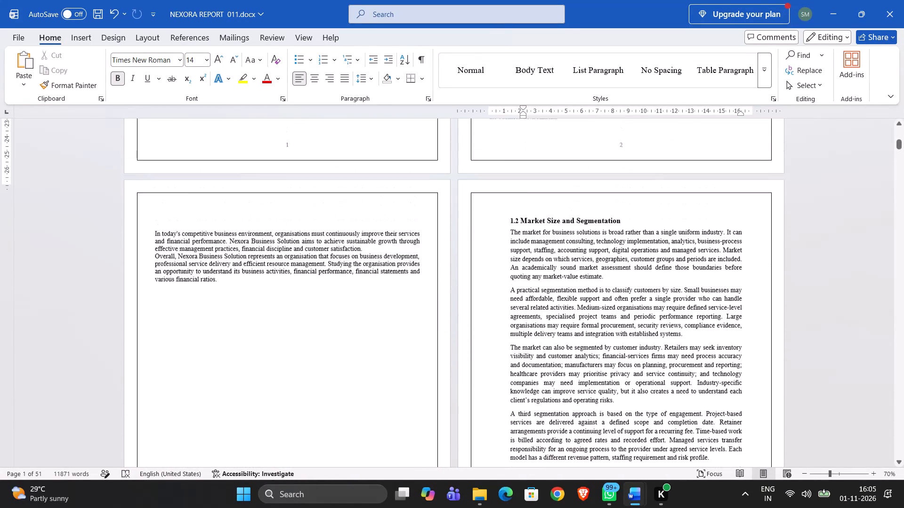
scroll(829, 256, "down", 3)
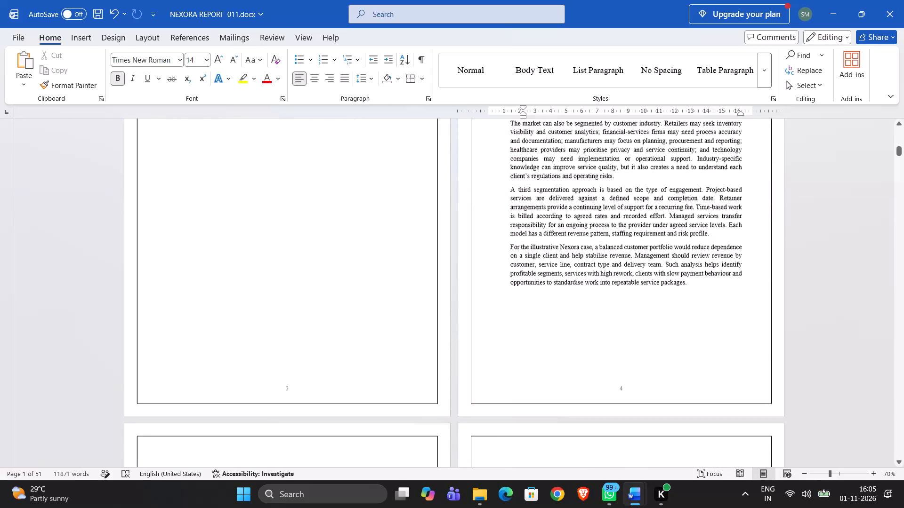
scroll(829, 256, "down", 1)
scroll(829, 256, "up", 4)
scroll(829, 256, "down", 1)
scroll(829, 256, "up", 1)
scroll(829, 256, "down", 4)
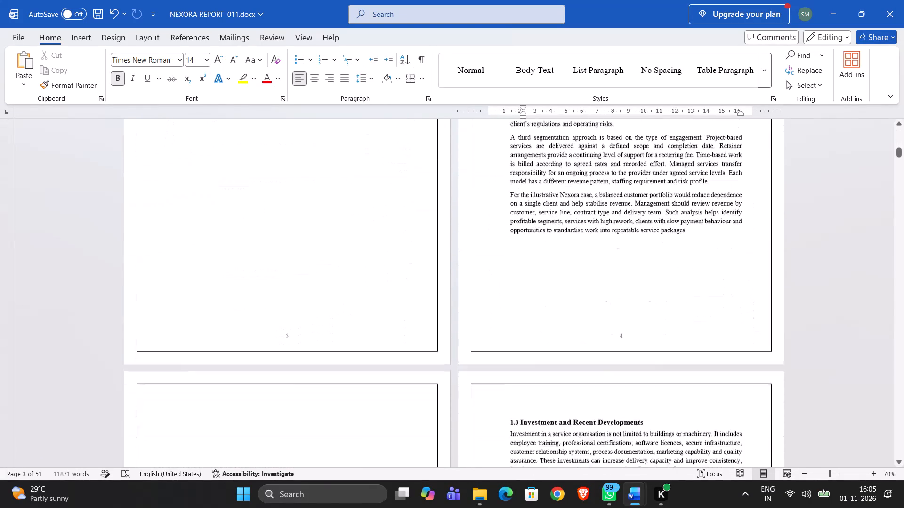
scroll(829, 256, "down", 6)
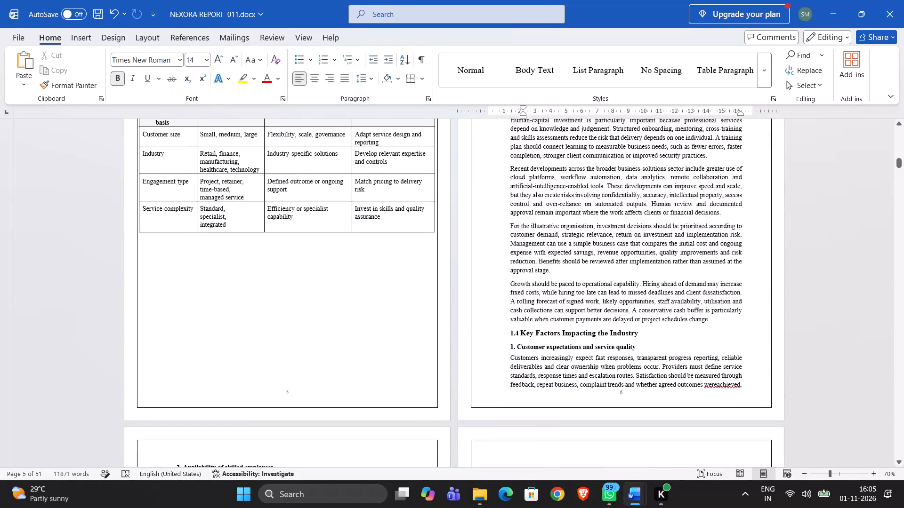
scroll(829, 256, "right", 3)
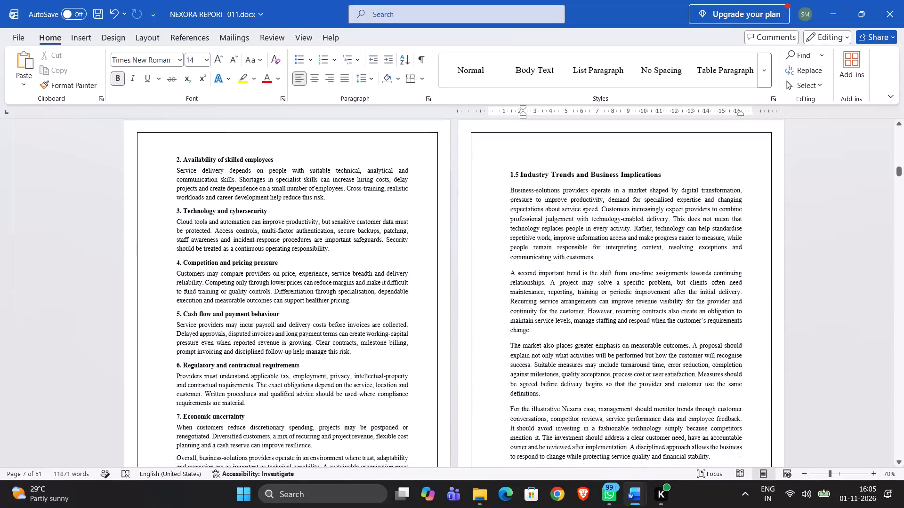
scroll(829, 256, "down", 3)
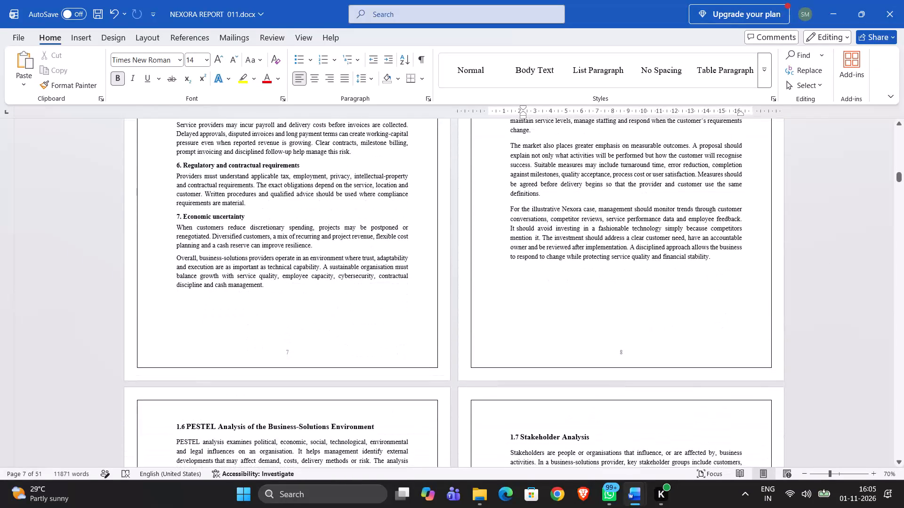
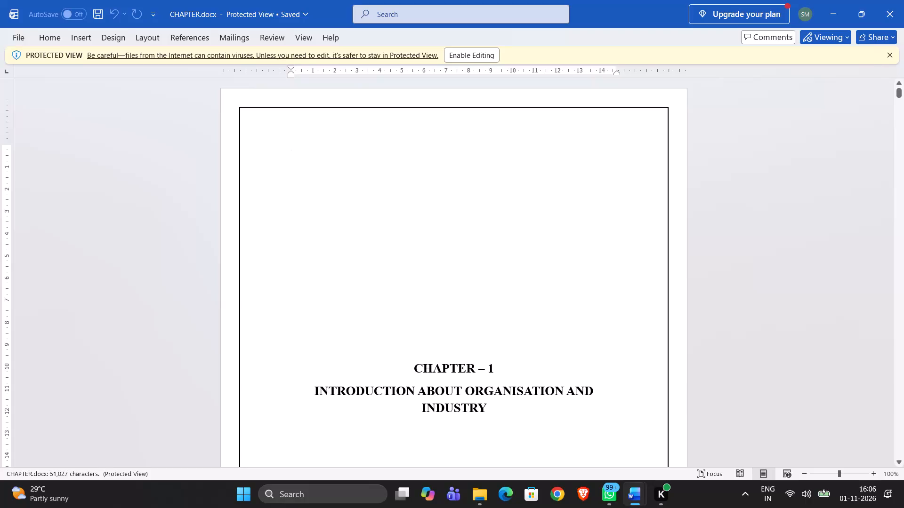
Review Chapter 1 of the CHAPTER reference document, from its title page to the Chapter 2 title page, for section order and page numbering.
scroll(453, 255, "down", 4)
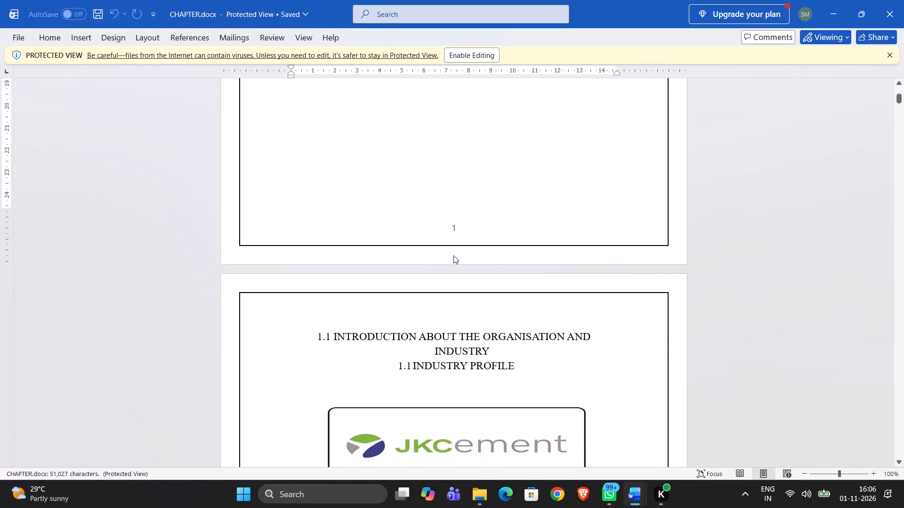
scroll(453, 255, "down", 8)
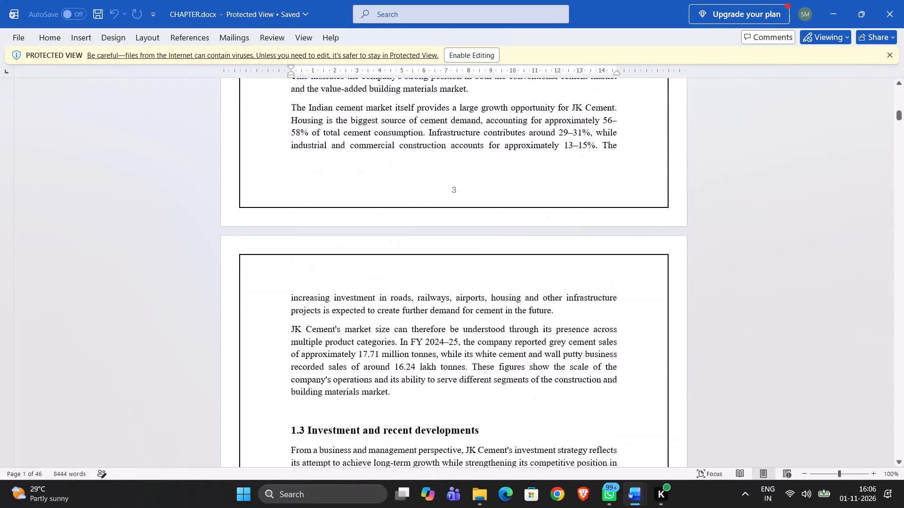
scroll(453, 255, "down", 6)
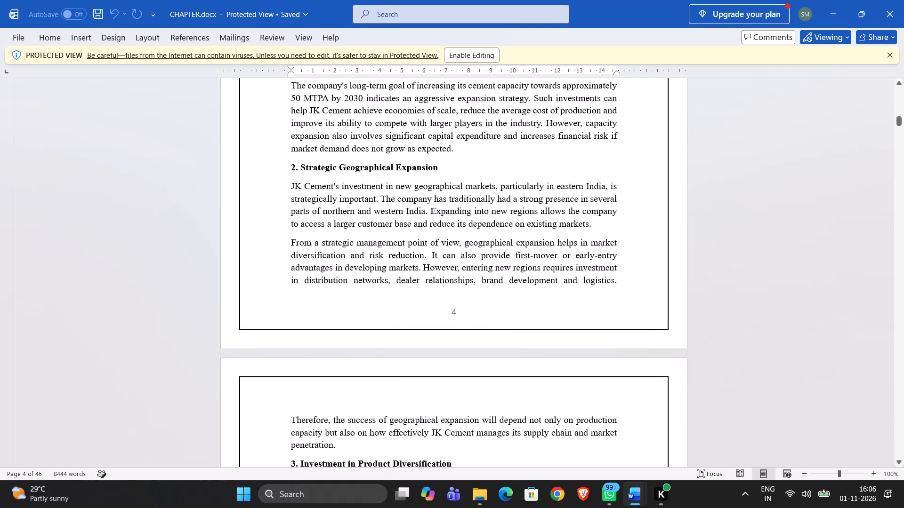
scroll(453, 255, "down", 11)
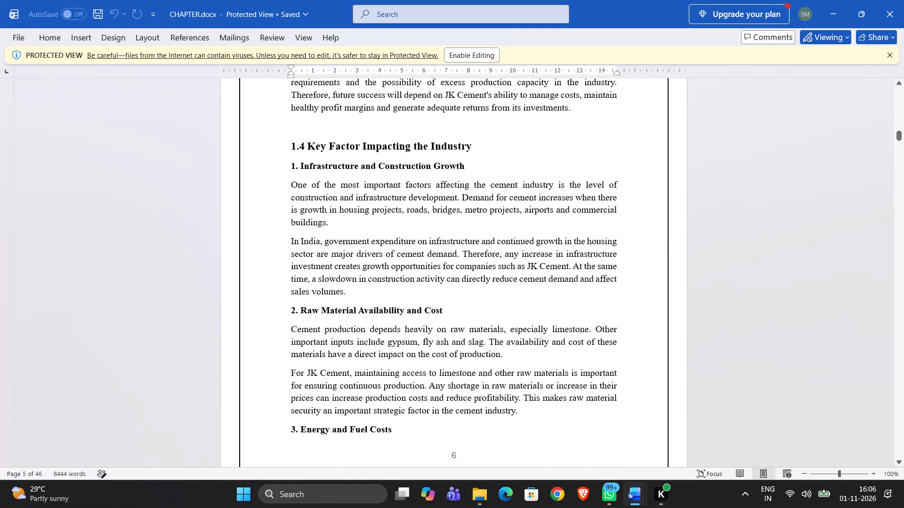
scroll(453, 255, "down", 6)
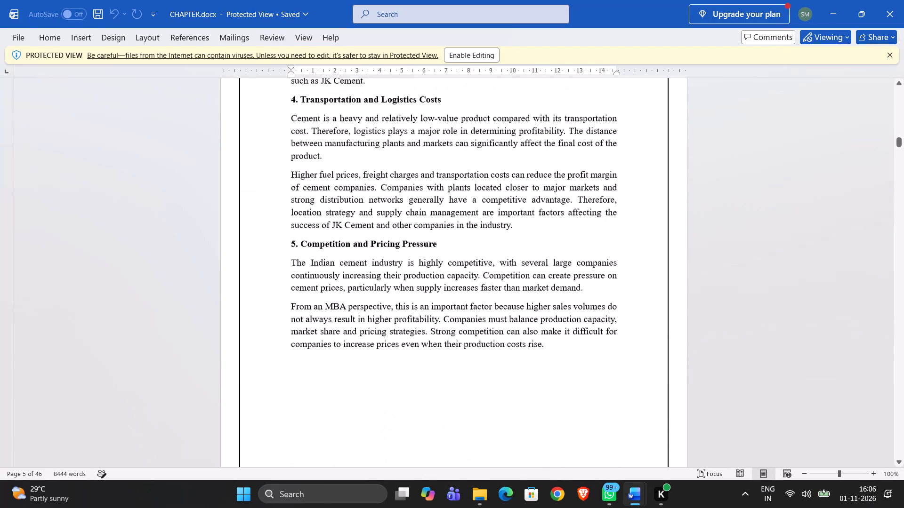
scroll(453, 255, "down", 6)
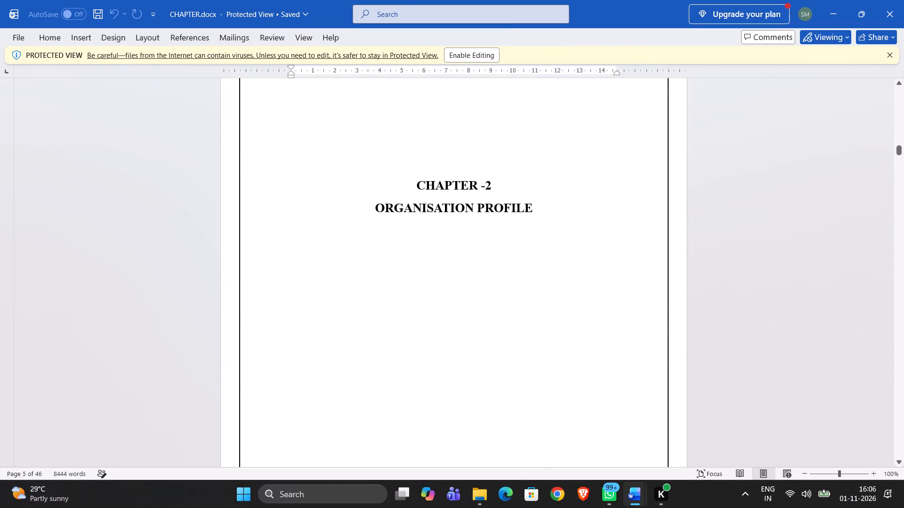
scroll(453, 255, "up", 1)
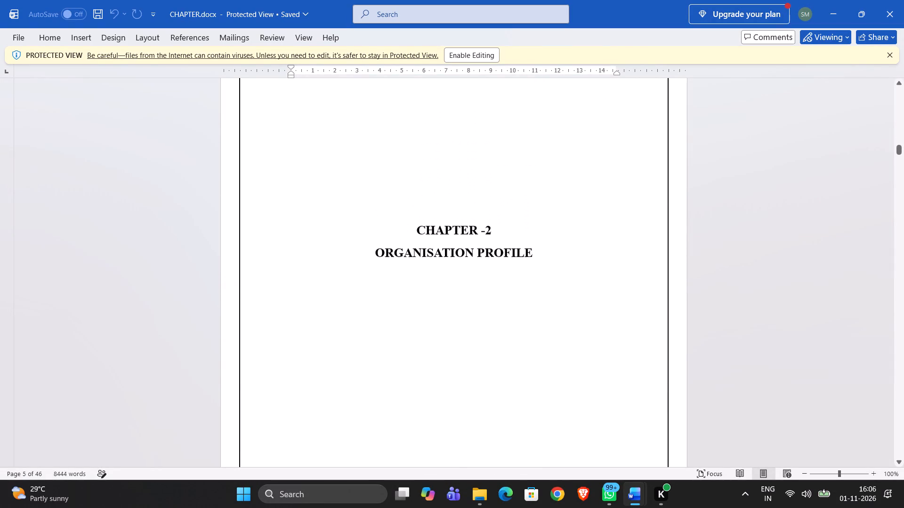
Switch back to the NEXORA REPORT 011 document to compare its Chapter I sections with the reference.
key("alt+Tab")
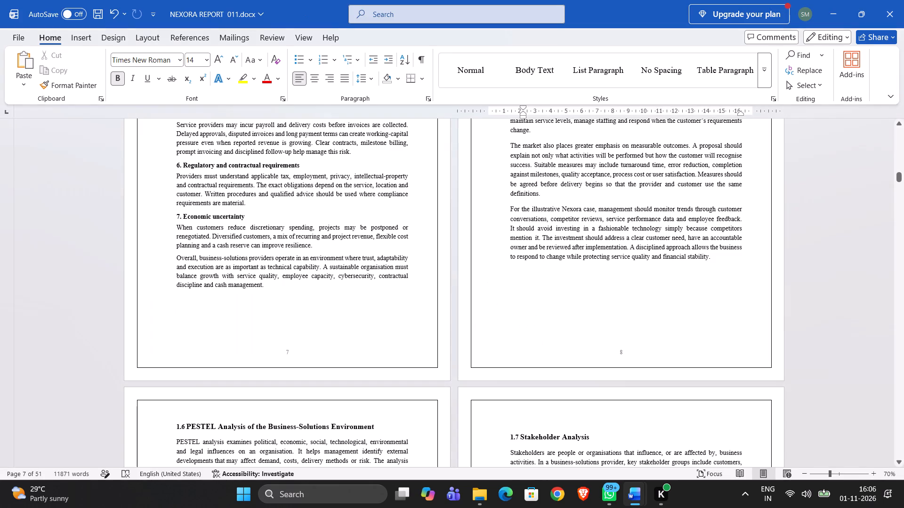
Review the page numbering of Chapter I's remaining sections up to the page where Chapter II begins.
scroll(453, 255, "up", 6)
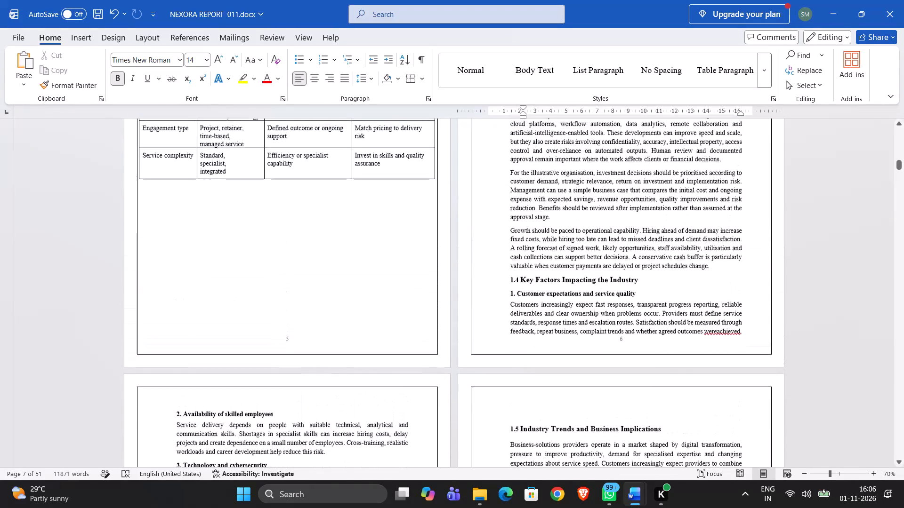
scroll(453, 255, "up", 4)
scroll(453, 255, "down", 10)
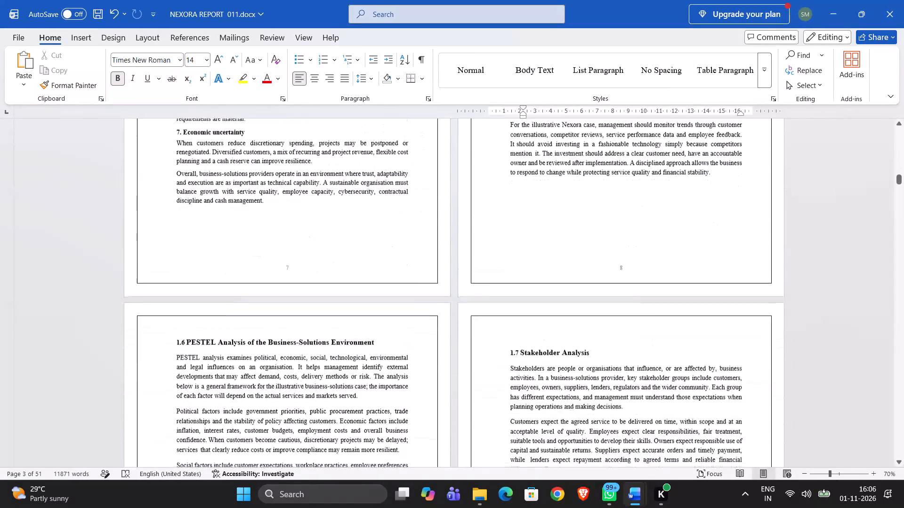
scroll(453, 255, "down", 5)
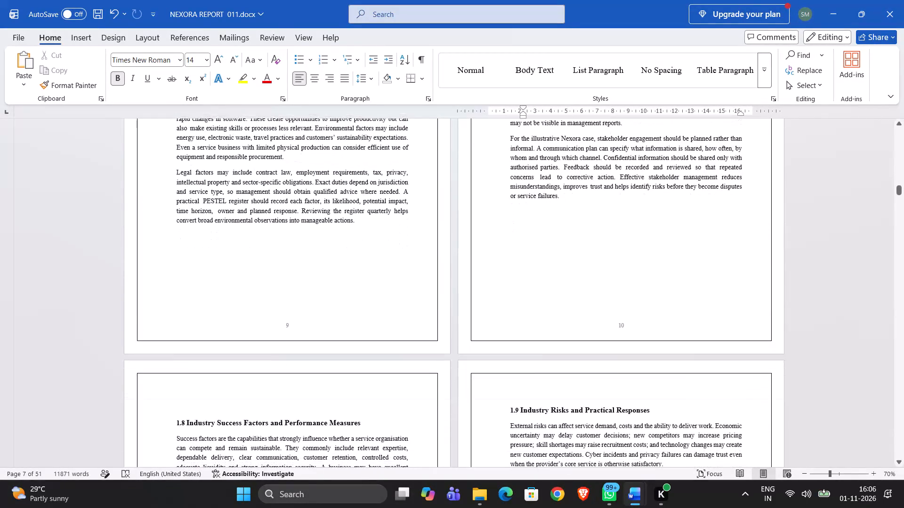
scroll(453, 255, "down", 6)
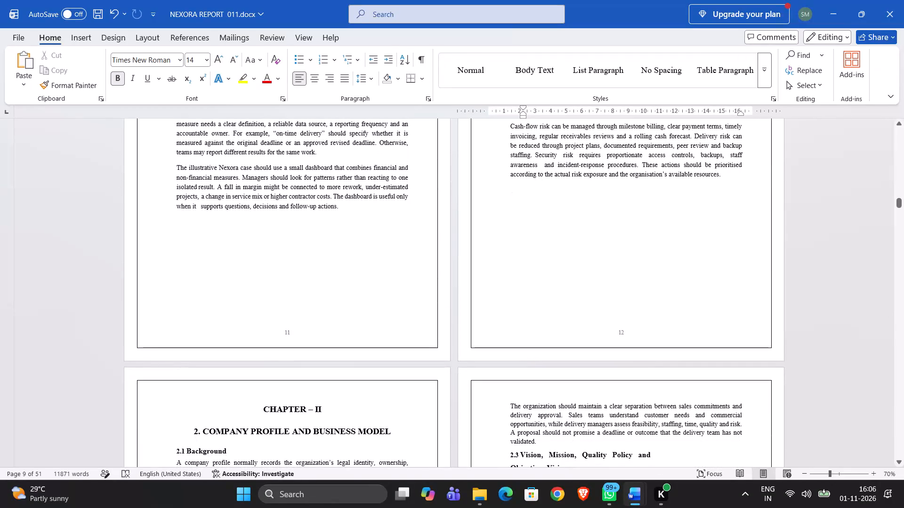
scroll(453, 255, "down", 1)
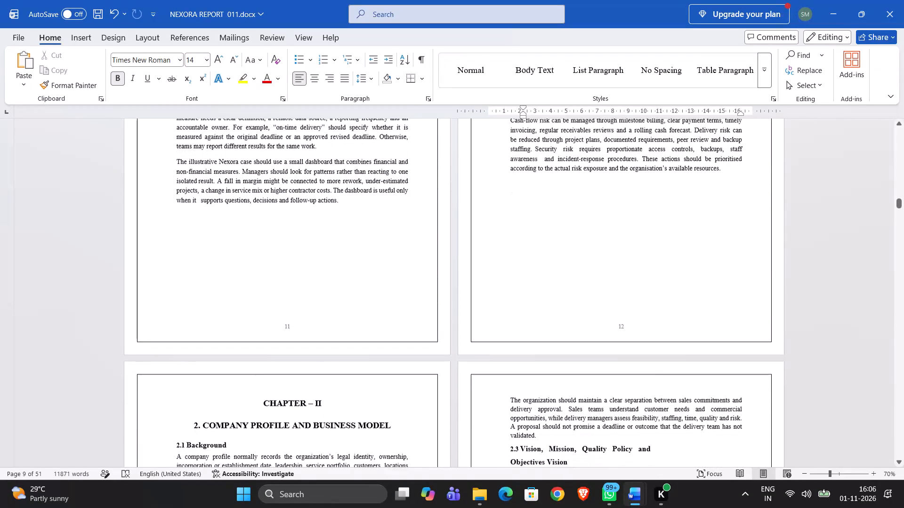
scroll(453, 255, "down", 1)
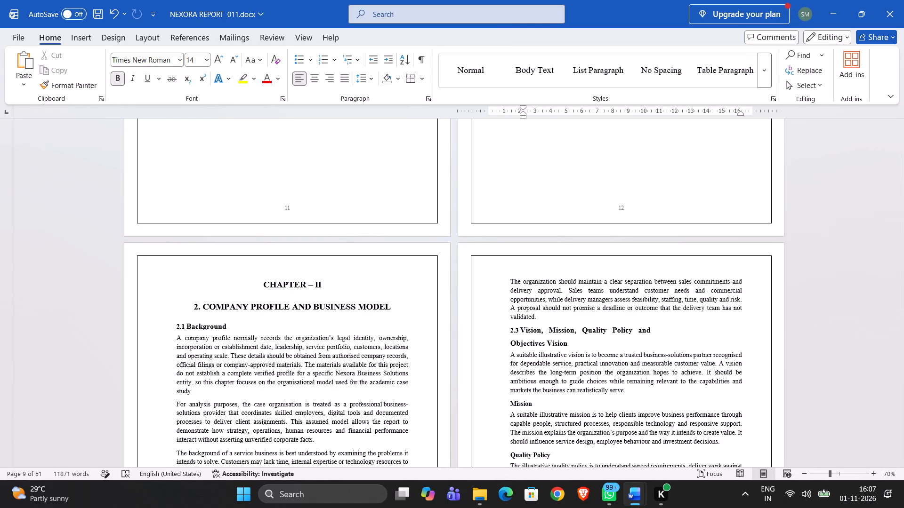
Examine the page numbers throughout Chapter II, Company Profile and Business Model, up to the start of Chapter III.
scroll(453, 255, "down", 1)
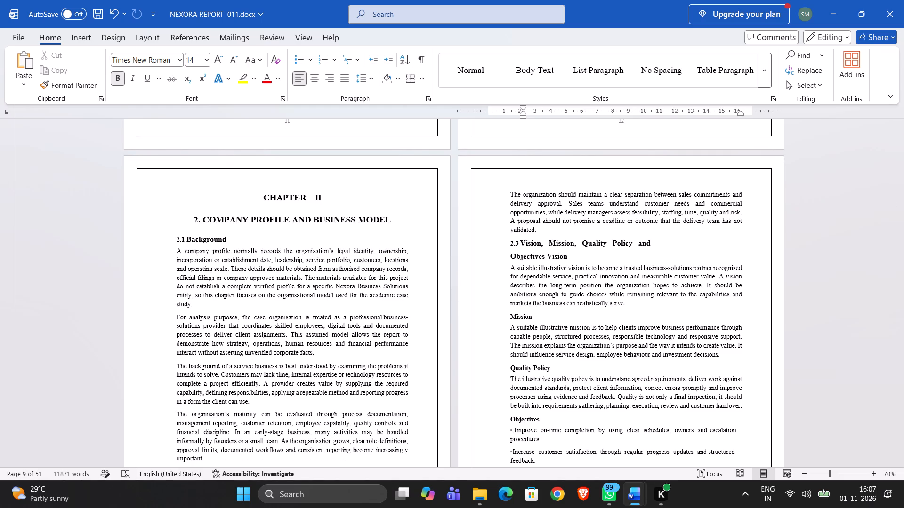
scroll(453, 255, "down", 4)
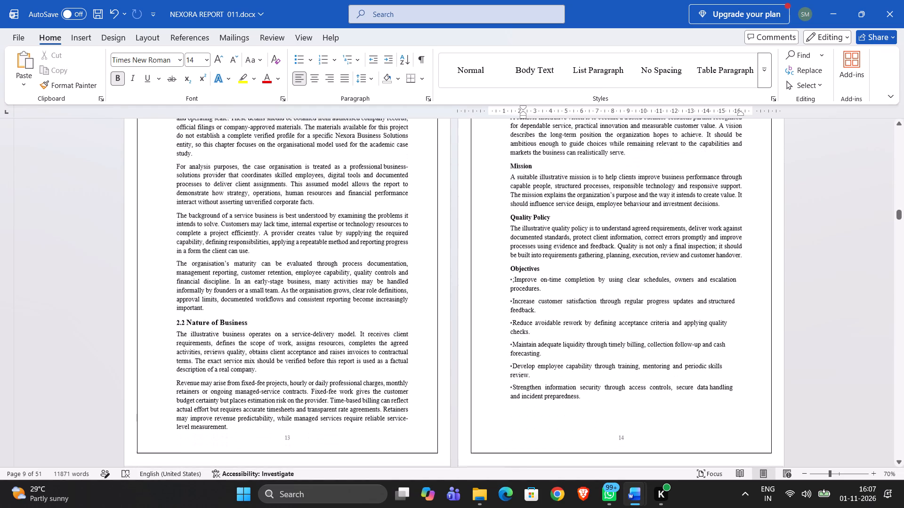
scroll(453, 255, "down", 7)
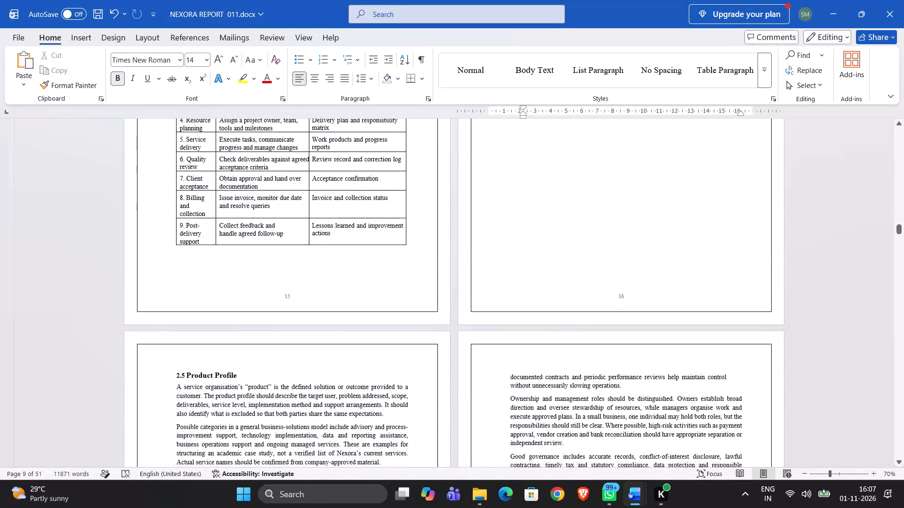
scroll(453, 255, "down", 6)
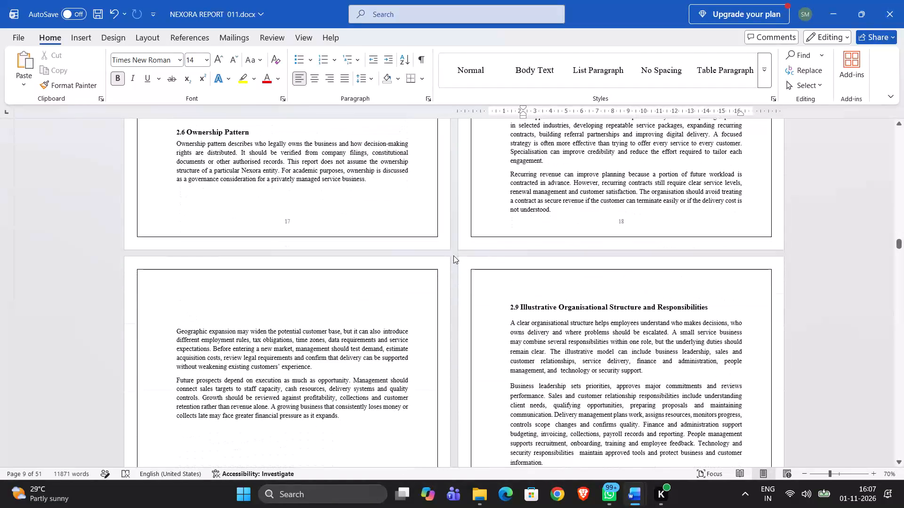
scroll(453, 255, "down", 8)
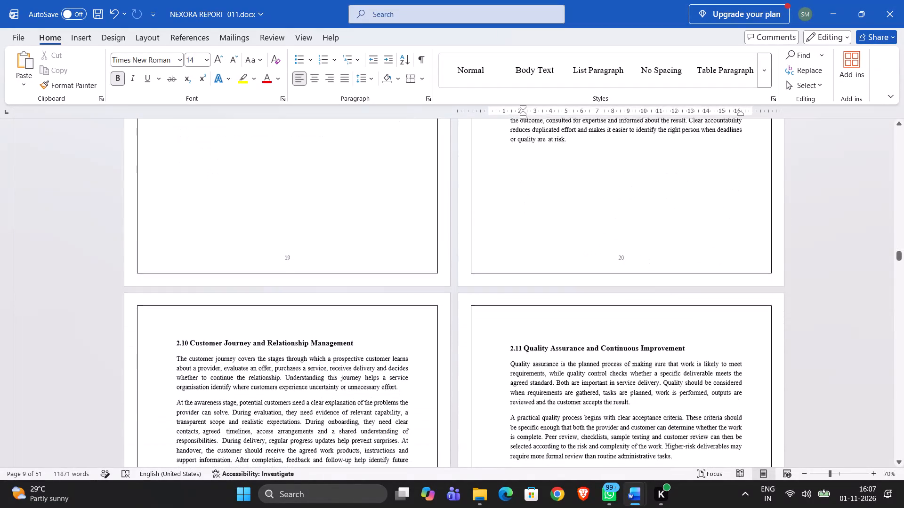
scroll(453, 255, "down", 6)
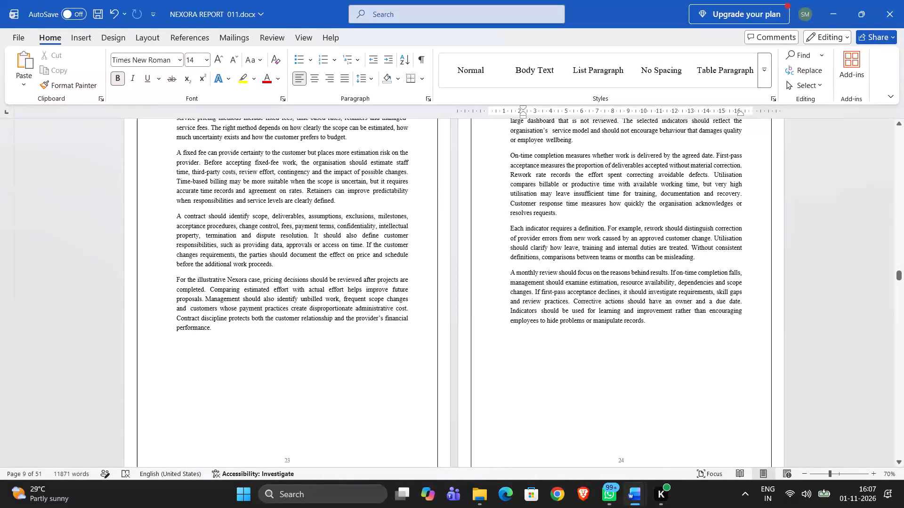
scroll(453, 255, "down", 1)
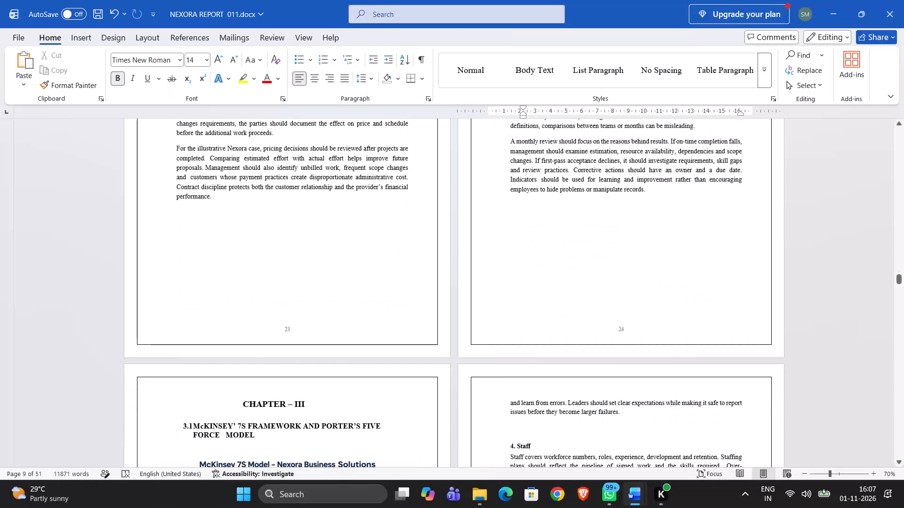
Switch to the MBA internship FRONT SHEET document and enter 13-24 as the page range for COMPANY PROFILE in the contents table.
key("alt+Tab")
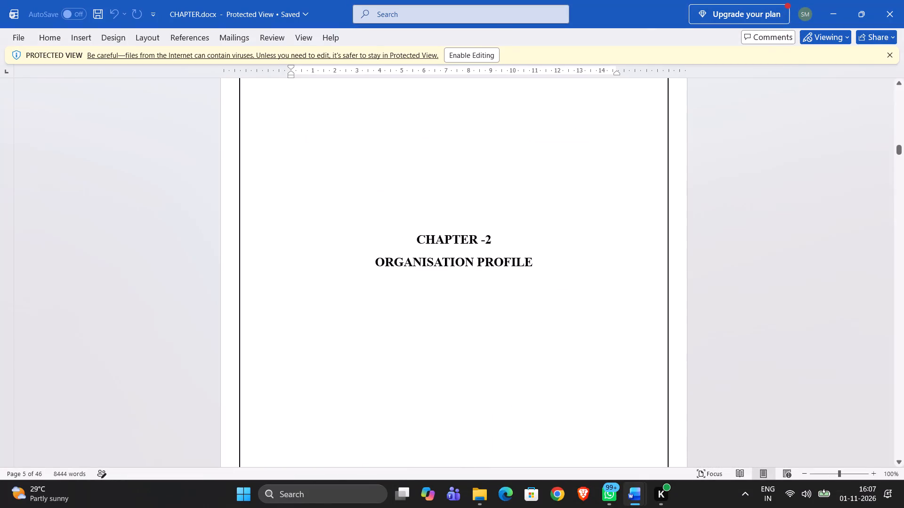
key("alt+Tab")
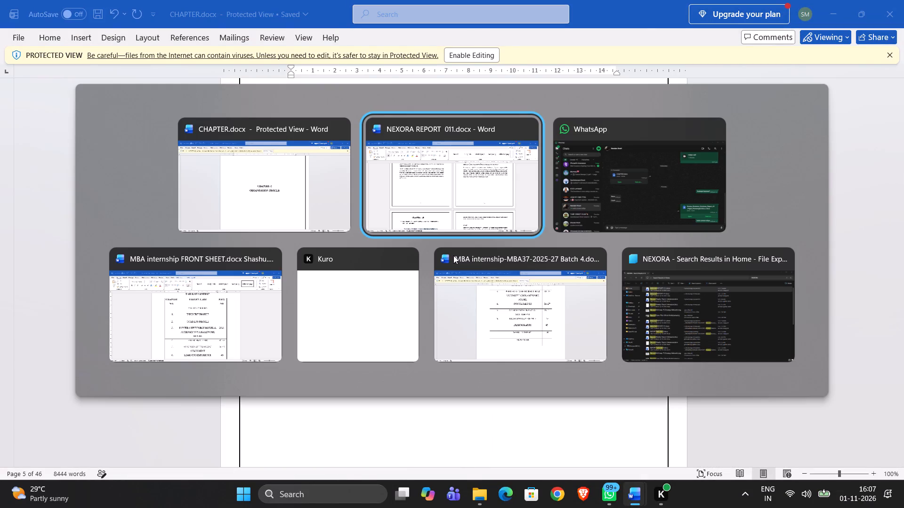
key("alt+Tab")
key("alt+Tab")
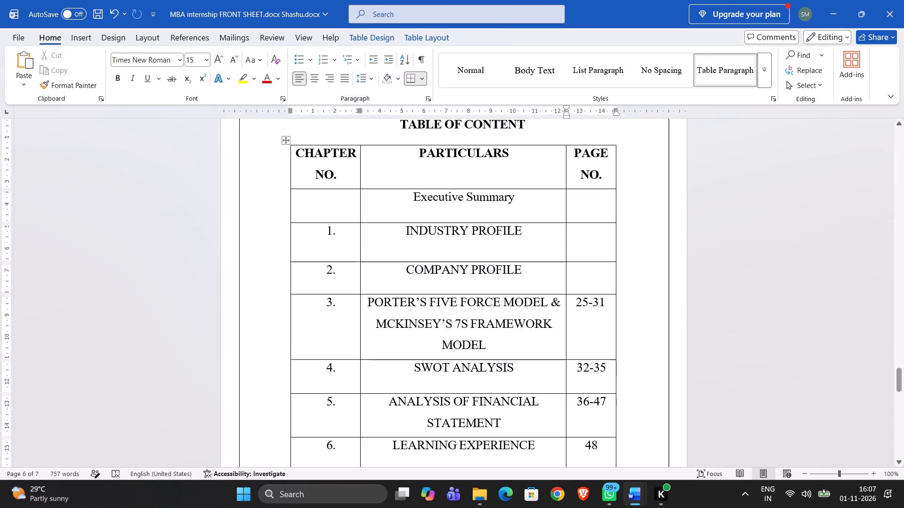
left_click(579, 278)
type("13")
type("-24")
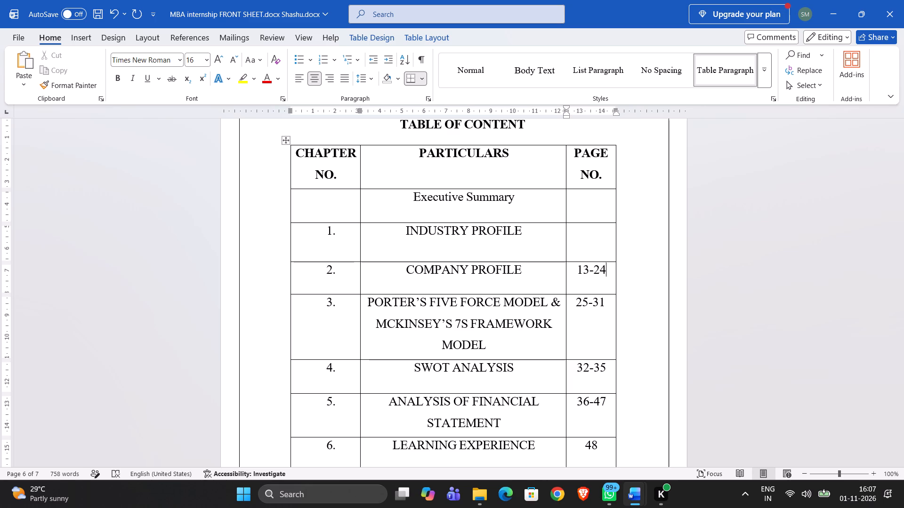
Switch back to the NEXORA REPORT 011 document and check Chapter I's first and last page numbers.
key("alt+Tab")
key("alt+Tab")
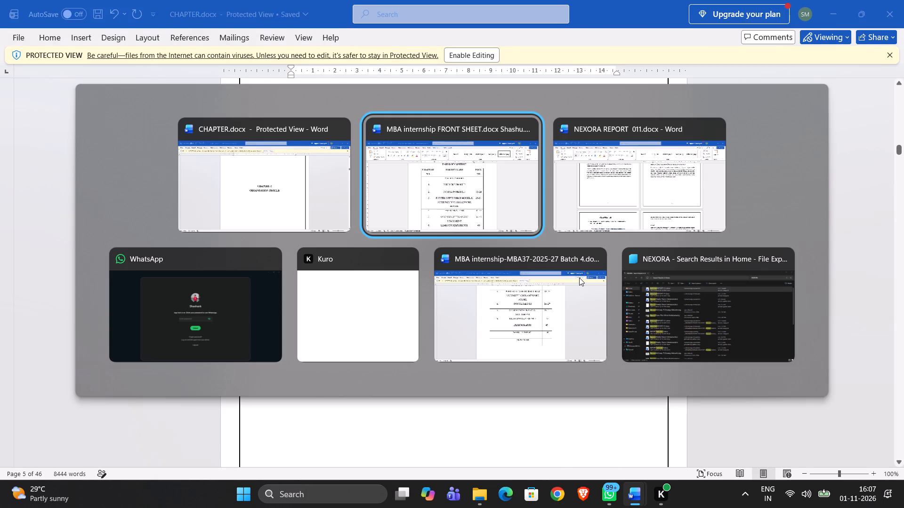
key("alt+Tab")
scroll(579, 278, "up", 3)
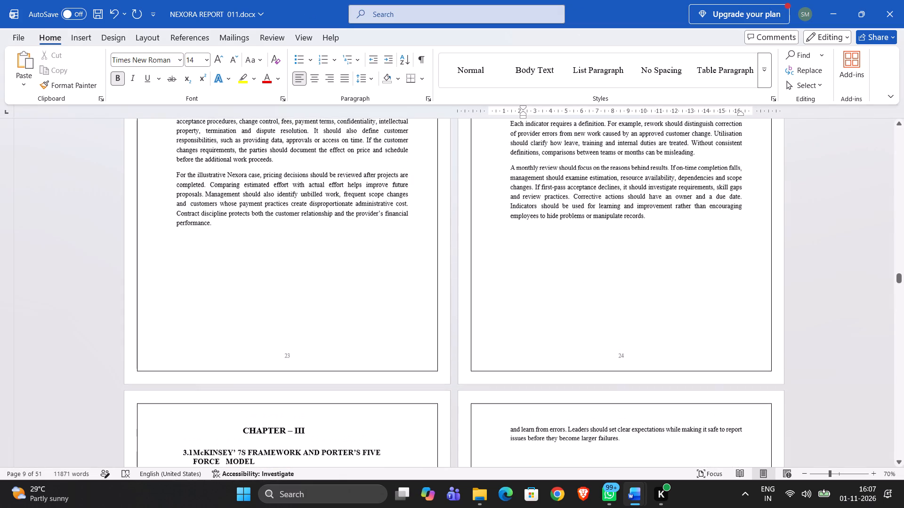
scroll(579, 278, "up", 14)
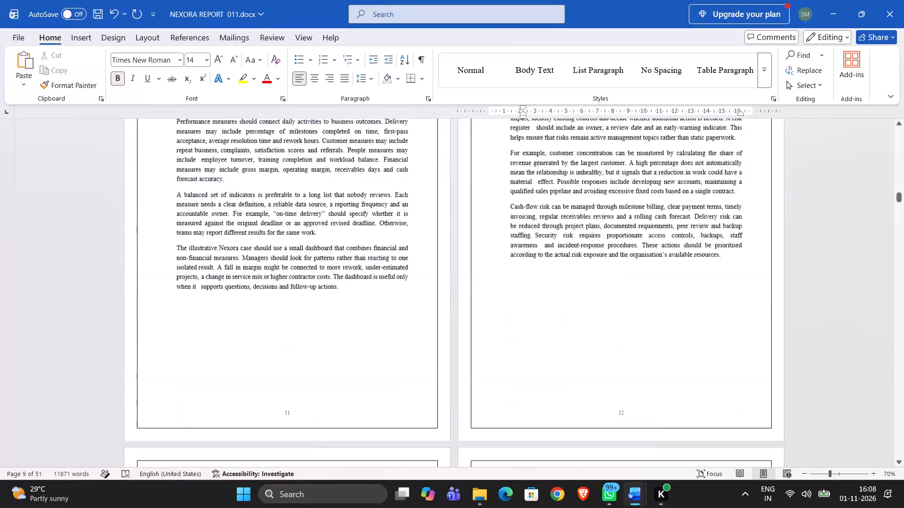
scroll(579, 278, "up", 11)
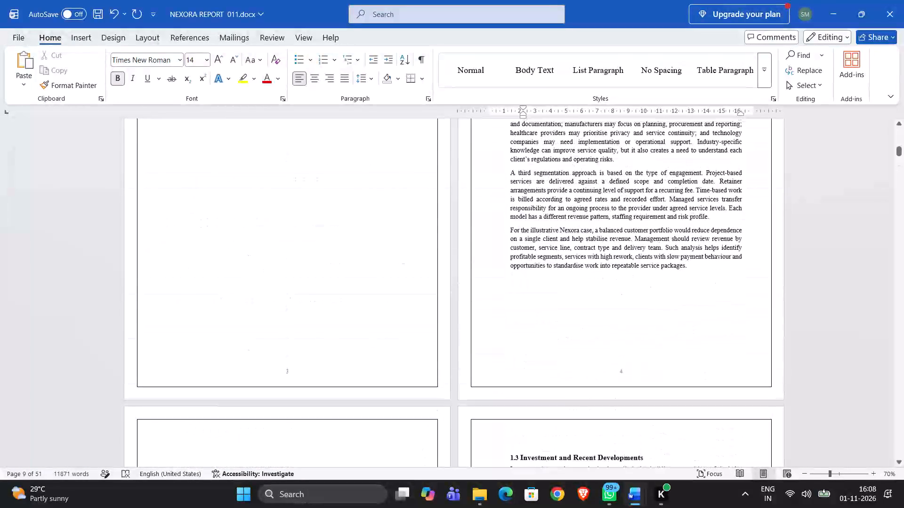
scroll(579, 278, "up", 6)
scroll(579, 278, "down", 4)
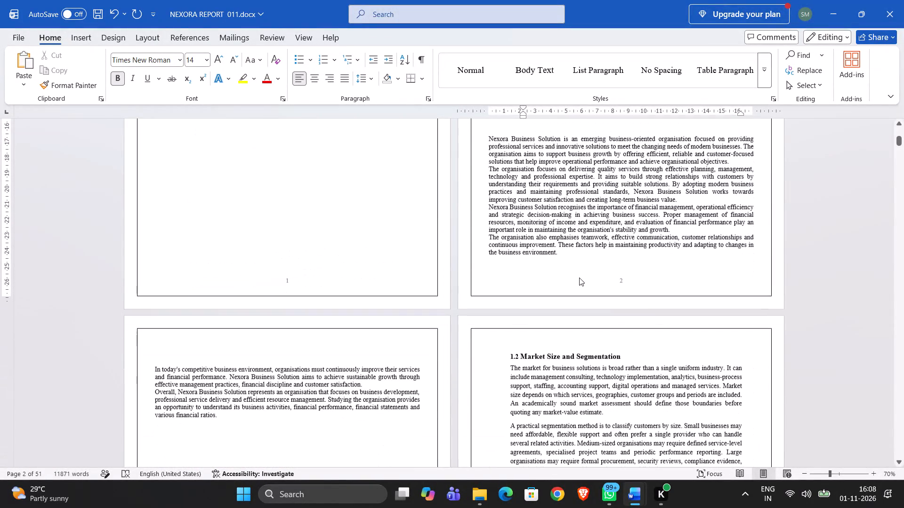
scroll(579, 278, "down", 5)
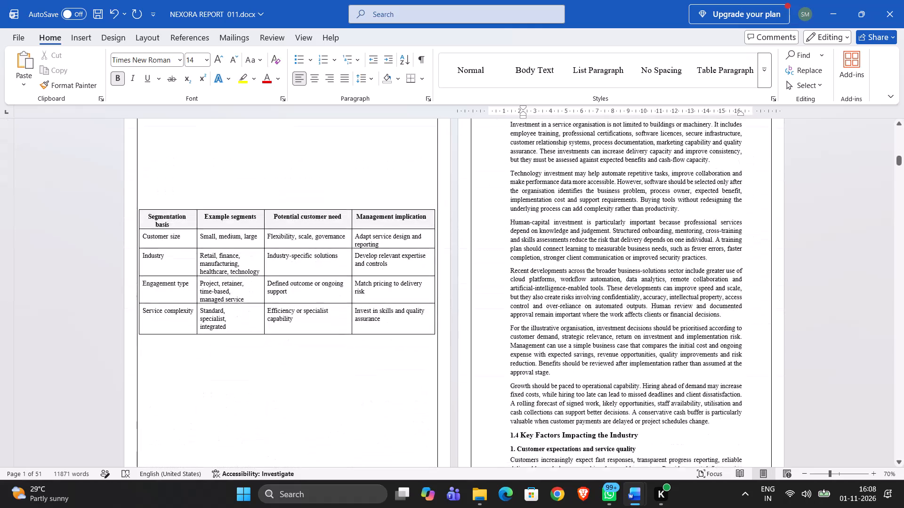
scroll(579, 278, "down", 7)
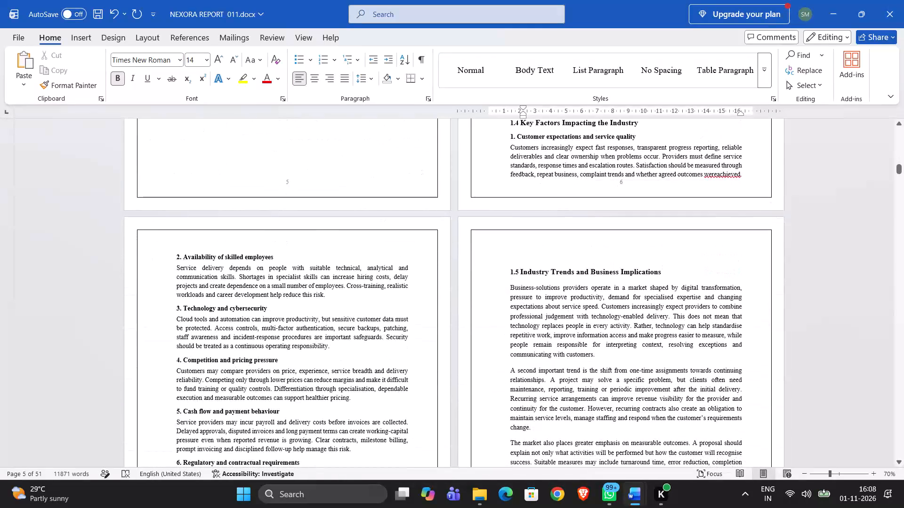
scroll(579, 278, "down", 7)
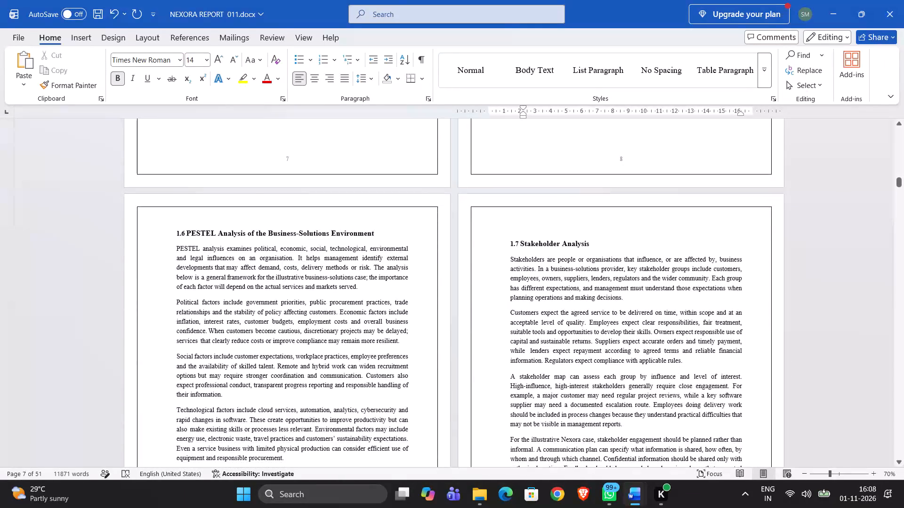
scroll(579, 278, "down", 3)
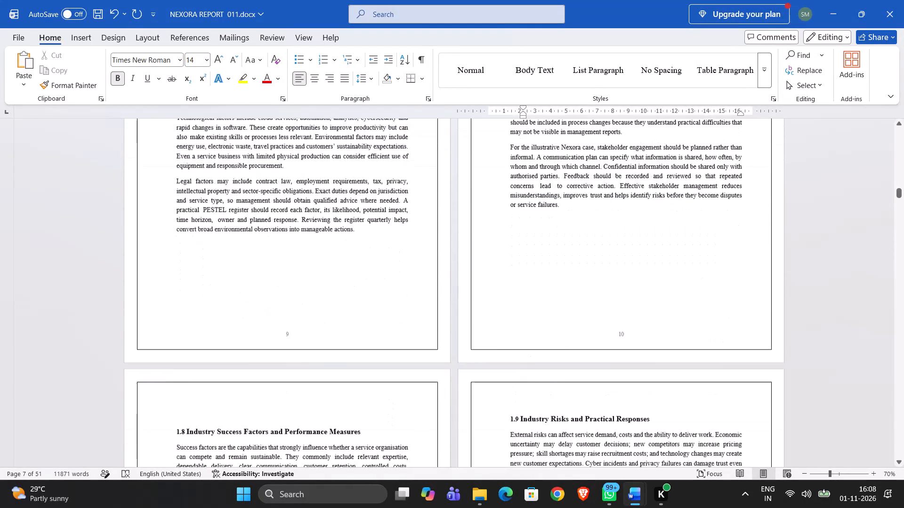
scroll(579, 278, "down", 7)
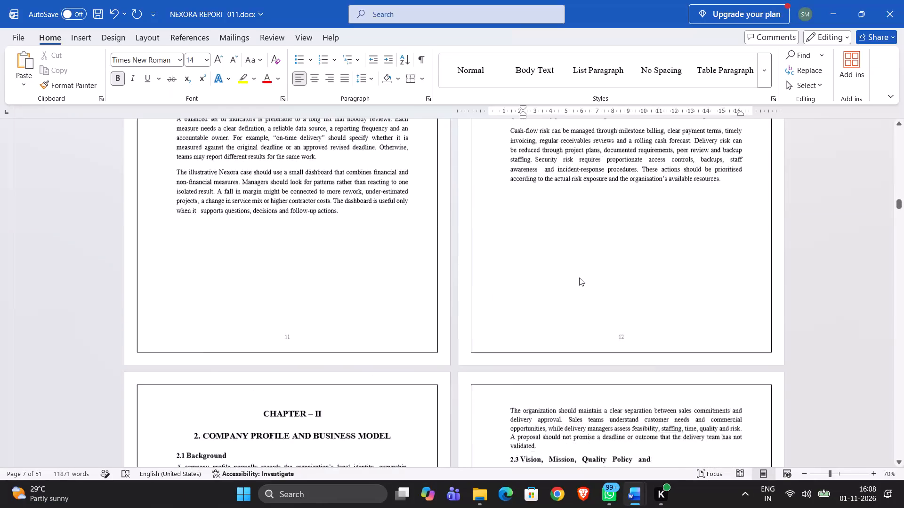
scroll(579, 278, "down", 1)
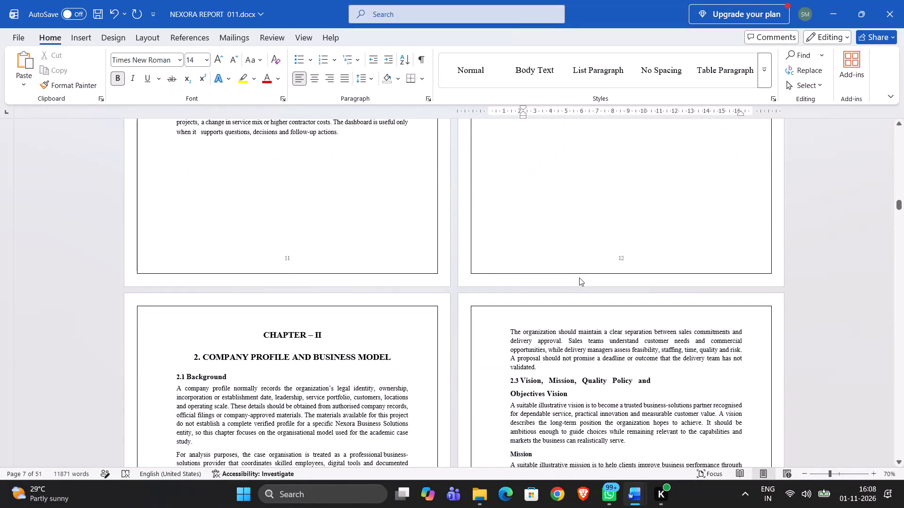
Return to the MBA internship FRONT SHEET document and enter 1-12 as the page range for INDUSTRY PROFILE in the contents table.
key("alt+Tab")
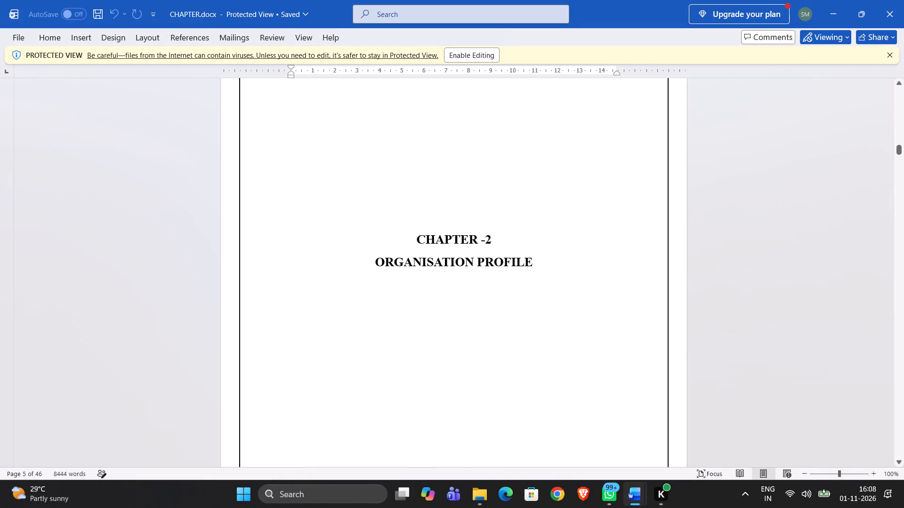
key("alt+Tab")
key("alt+Tab")
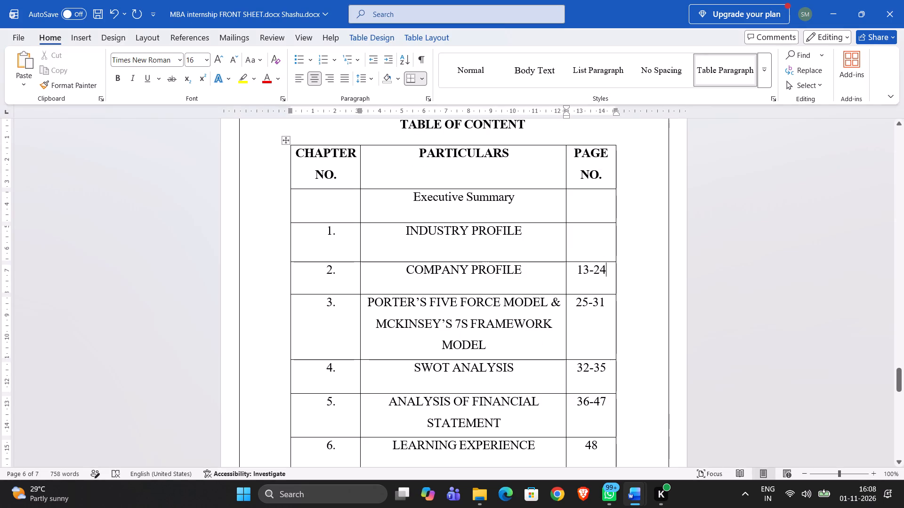
left_click(581, 233)
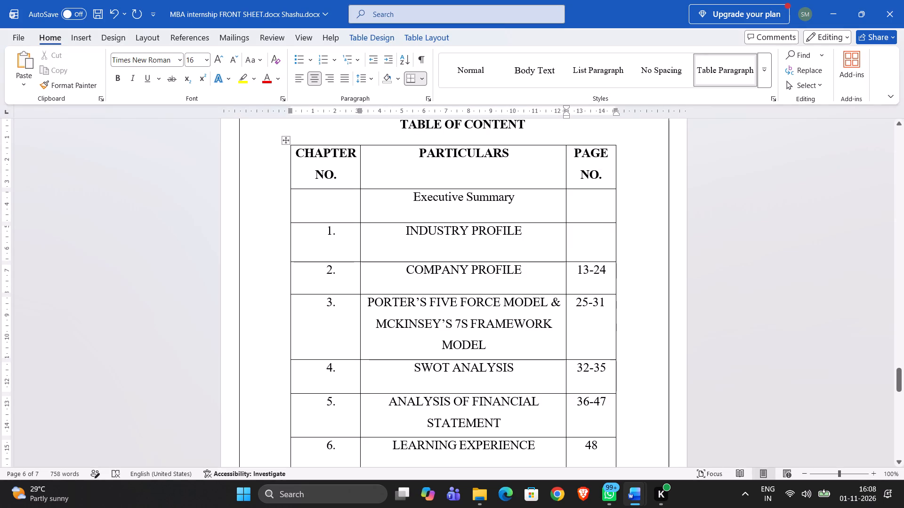
type("1-12")
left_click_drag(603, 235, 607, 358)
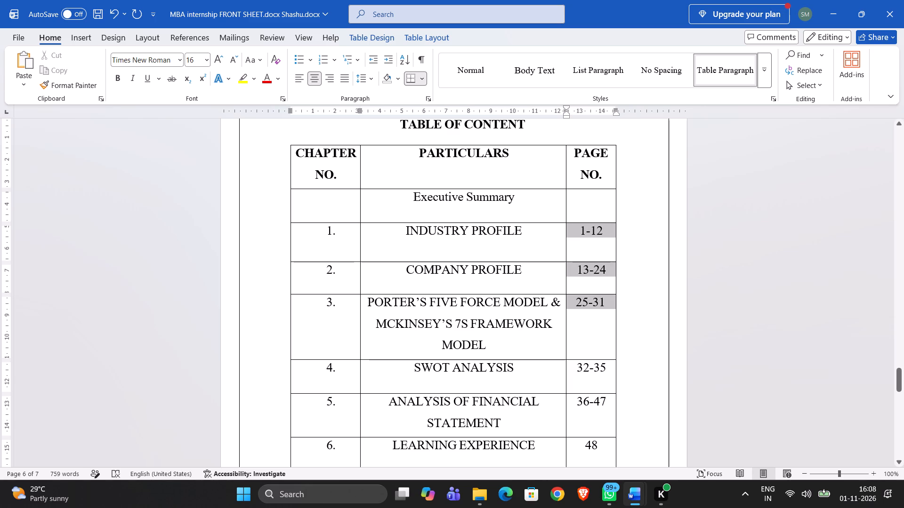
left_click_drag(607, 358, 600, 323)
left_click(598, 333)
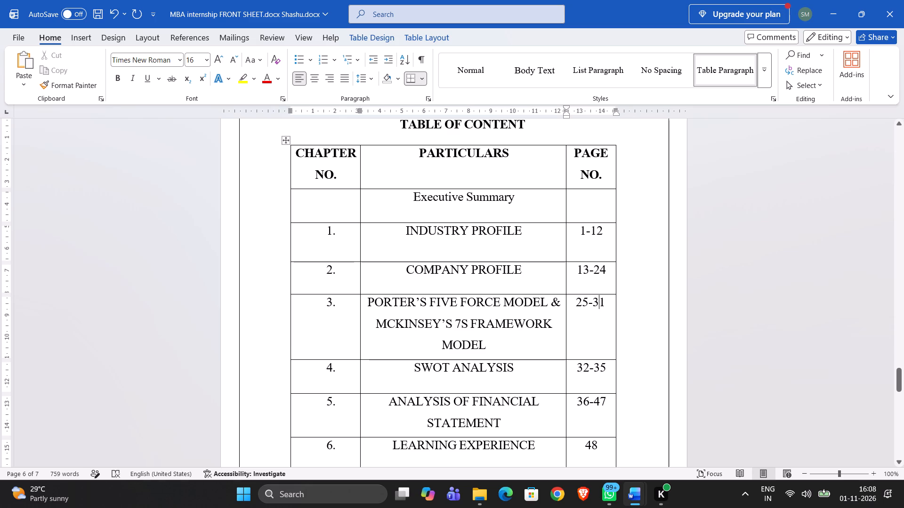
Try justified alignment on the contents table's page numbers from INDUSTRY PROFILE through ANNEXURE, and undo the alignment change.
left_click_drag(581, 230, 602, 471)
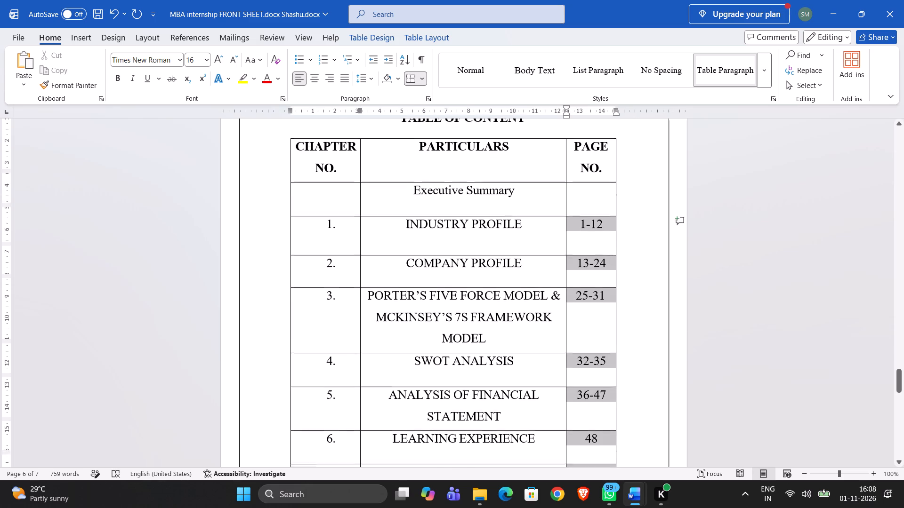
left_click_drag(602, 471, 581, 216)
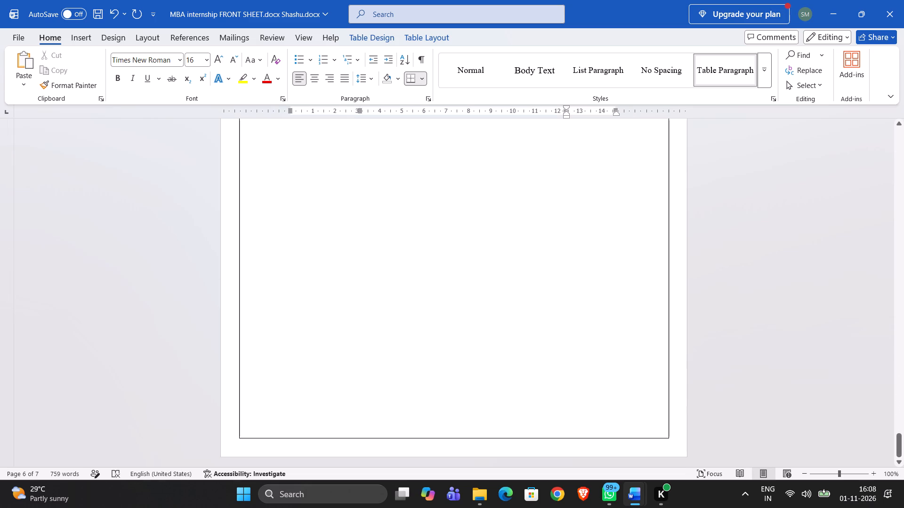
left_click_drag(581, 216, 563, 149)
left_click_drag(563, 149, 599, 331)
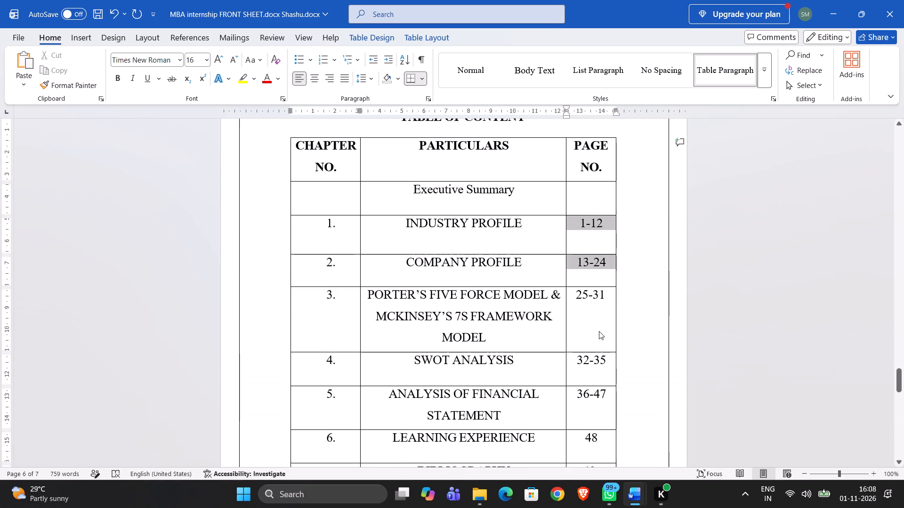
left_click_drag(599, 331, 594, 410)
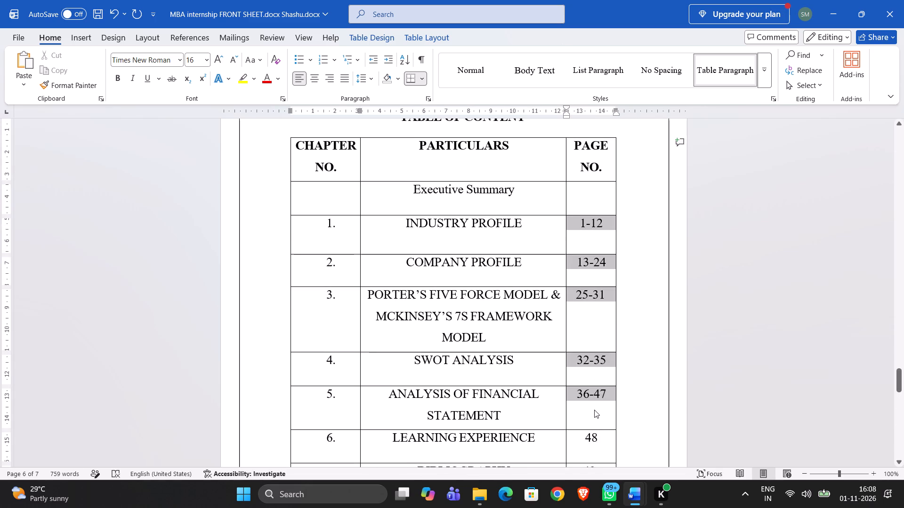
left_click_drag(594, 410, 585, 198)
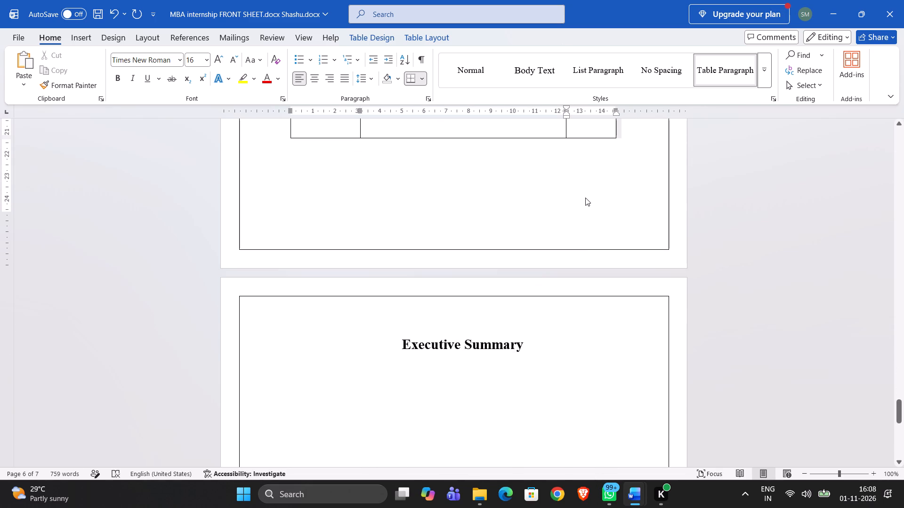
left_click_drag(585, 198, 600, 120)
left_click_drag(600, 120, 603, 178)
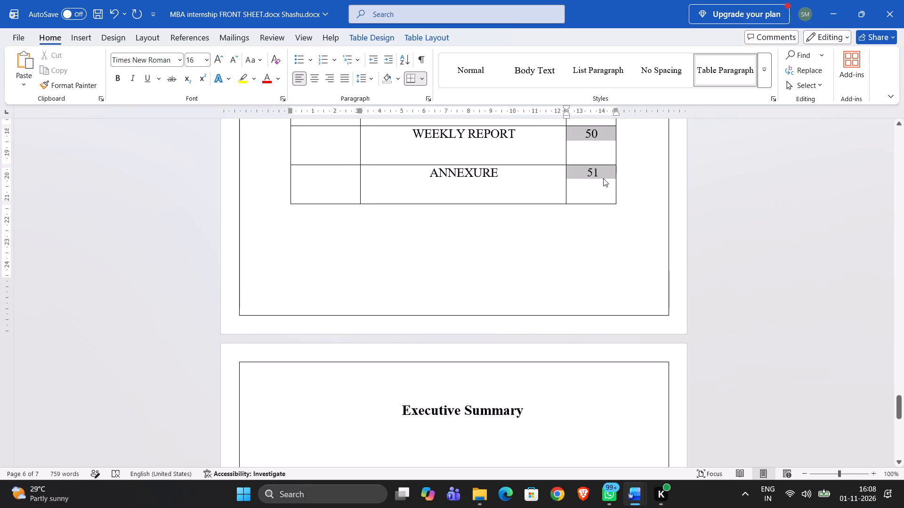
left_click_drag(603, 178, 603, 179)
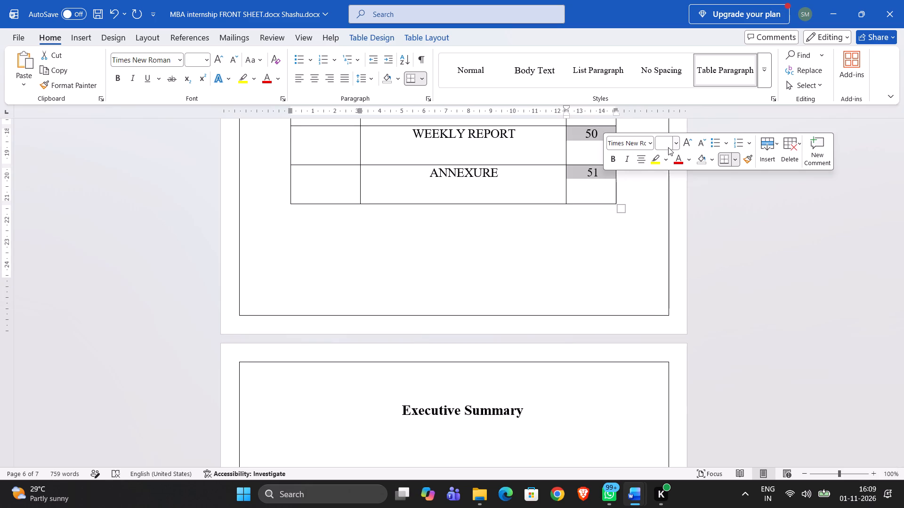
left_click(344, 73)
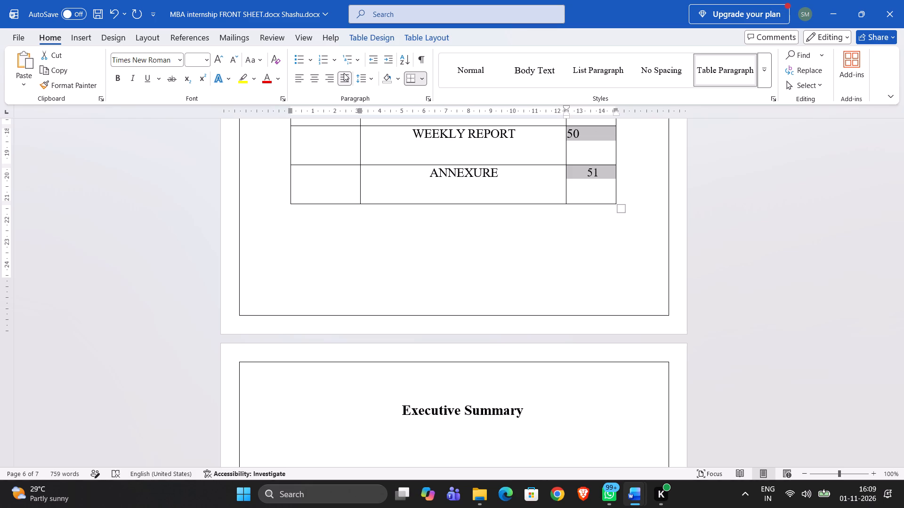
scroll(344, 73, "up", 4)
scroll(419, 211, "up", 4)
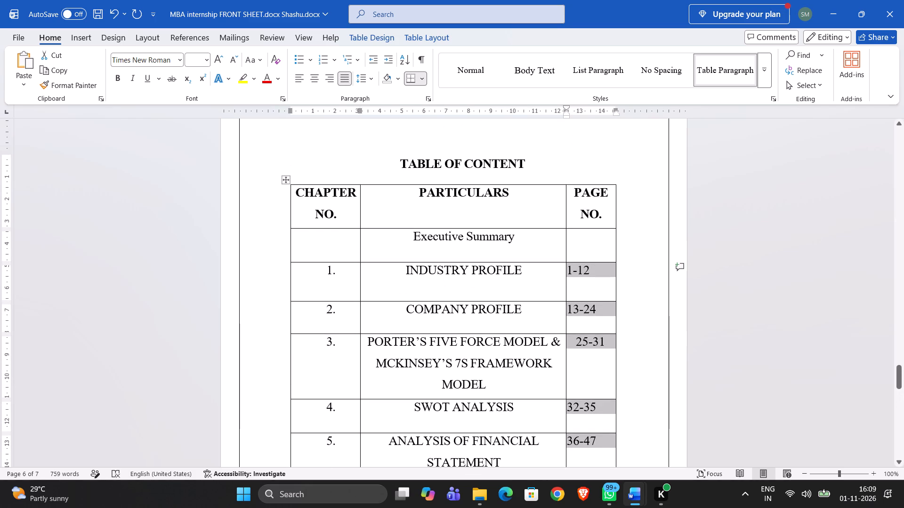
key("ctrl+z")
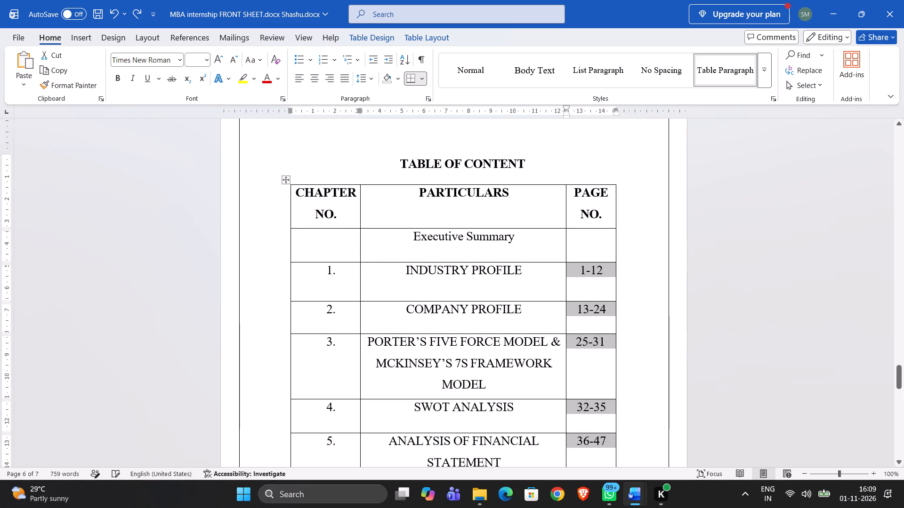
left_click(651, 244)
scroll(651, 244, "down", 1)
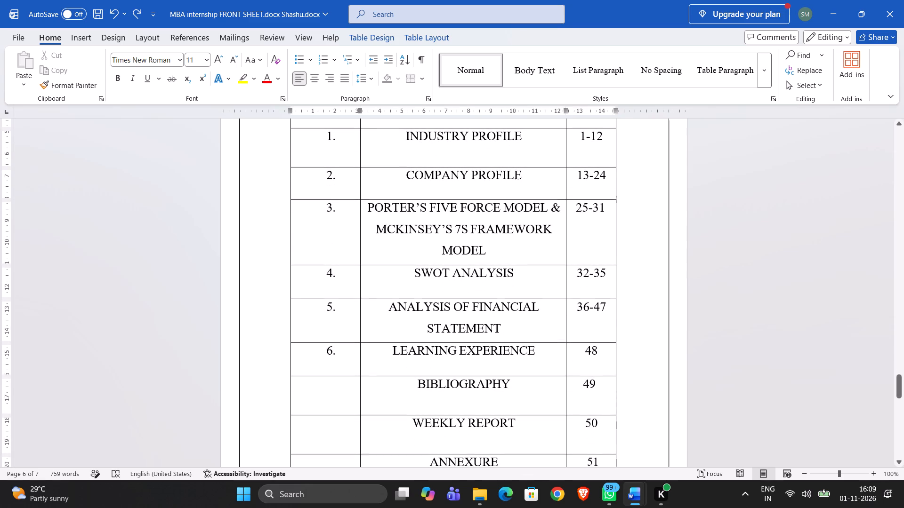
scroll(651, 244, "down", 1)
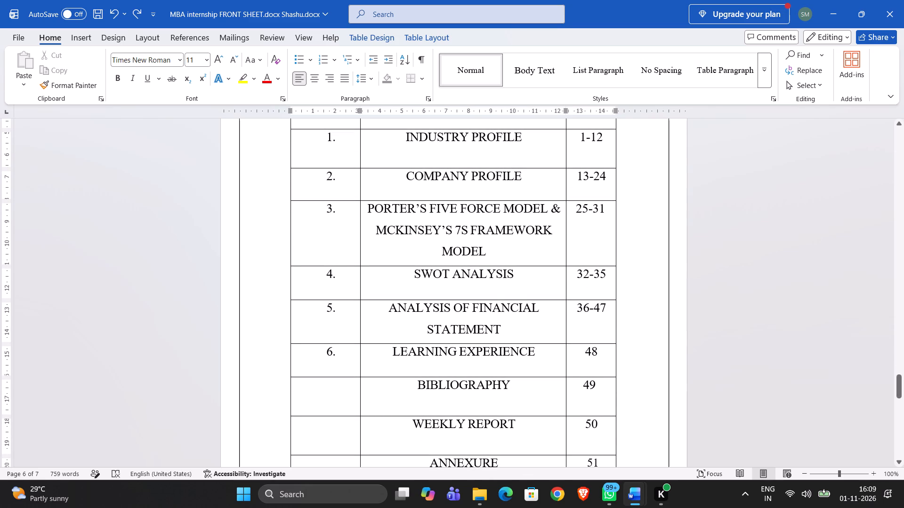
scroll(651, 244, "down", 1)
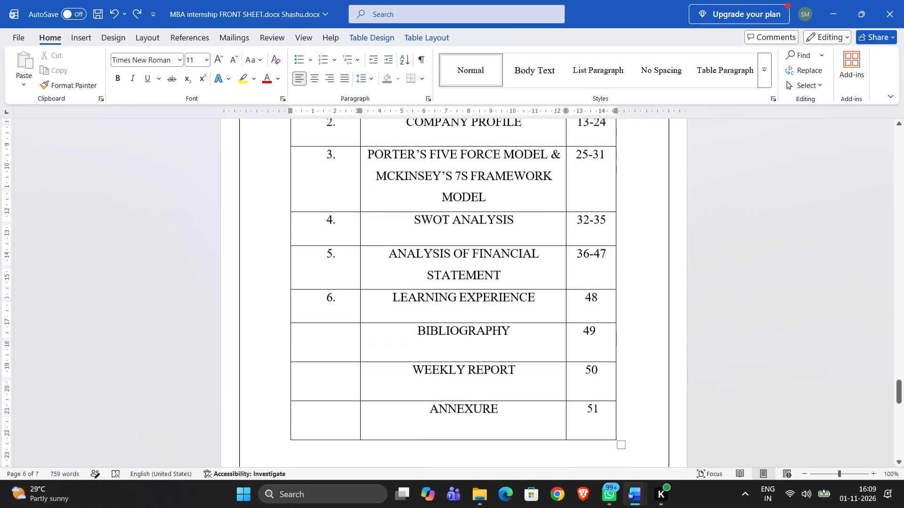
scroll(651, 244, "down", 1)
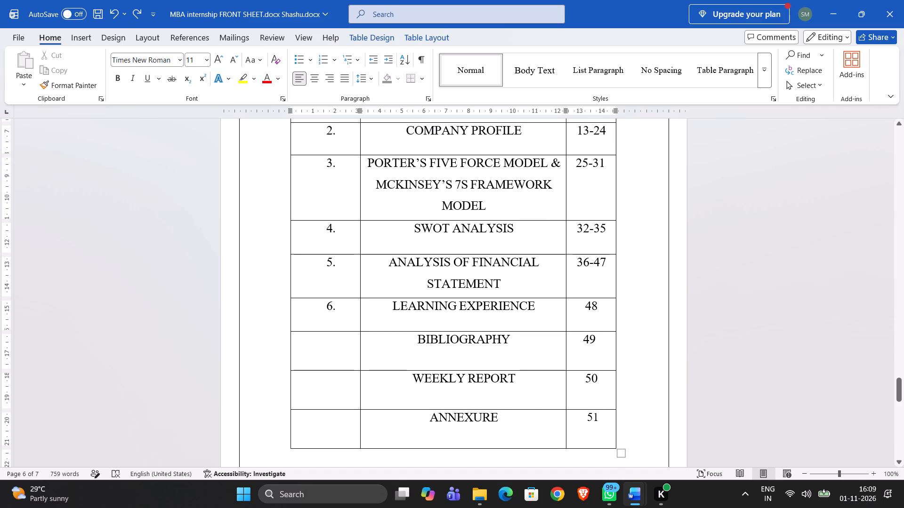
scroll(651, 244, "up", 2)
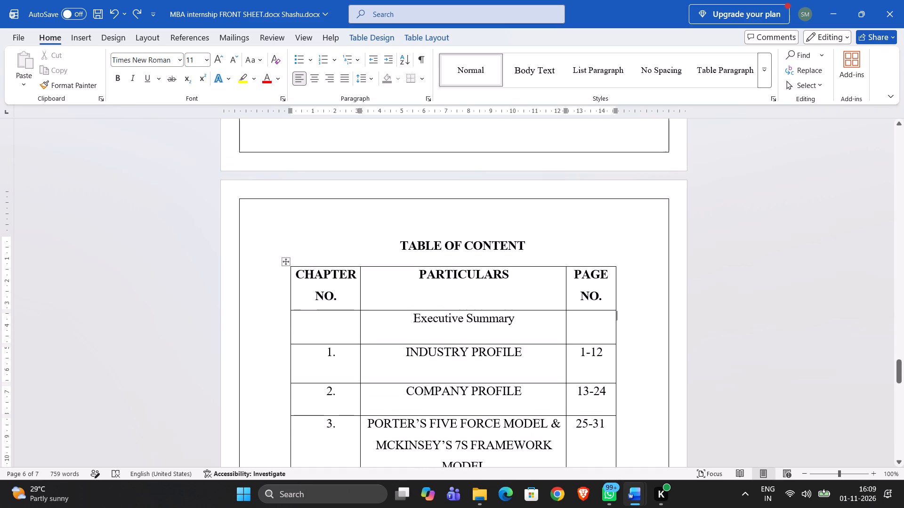